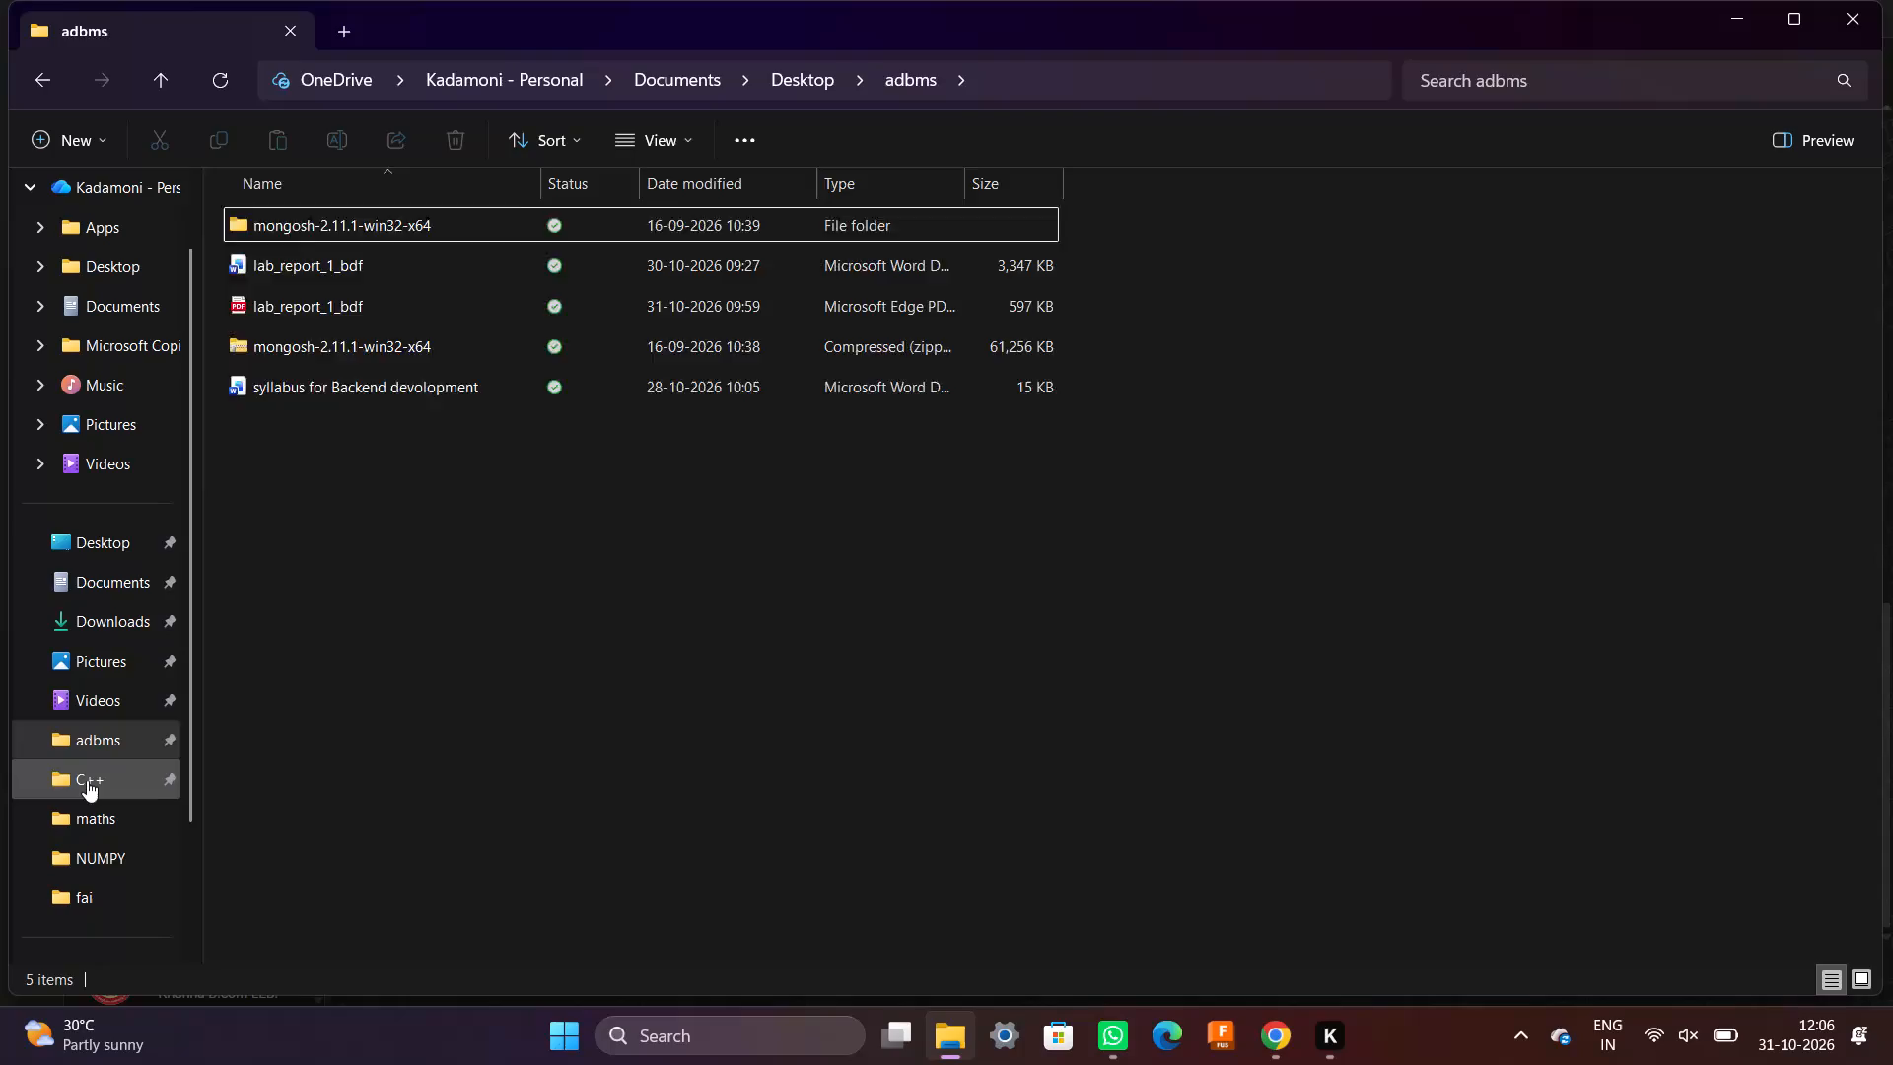
Open the ADBMS Lab 5 Word document from the C++ folder.
left_click(305, 222)
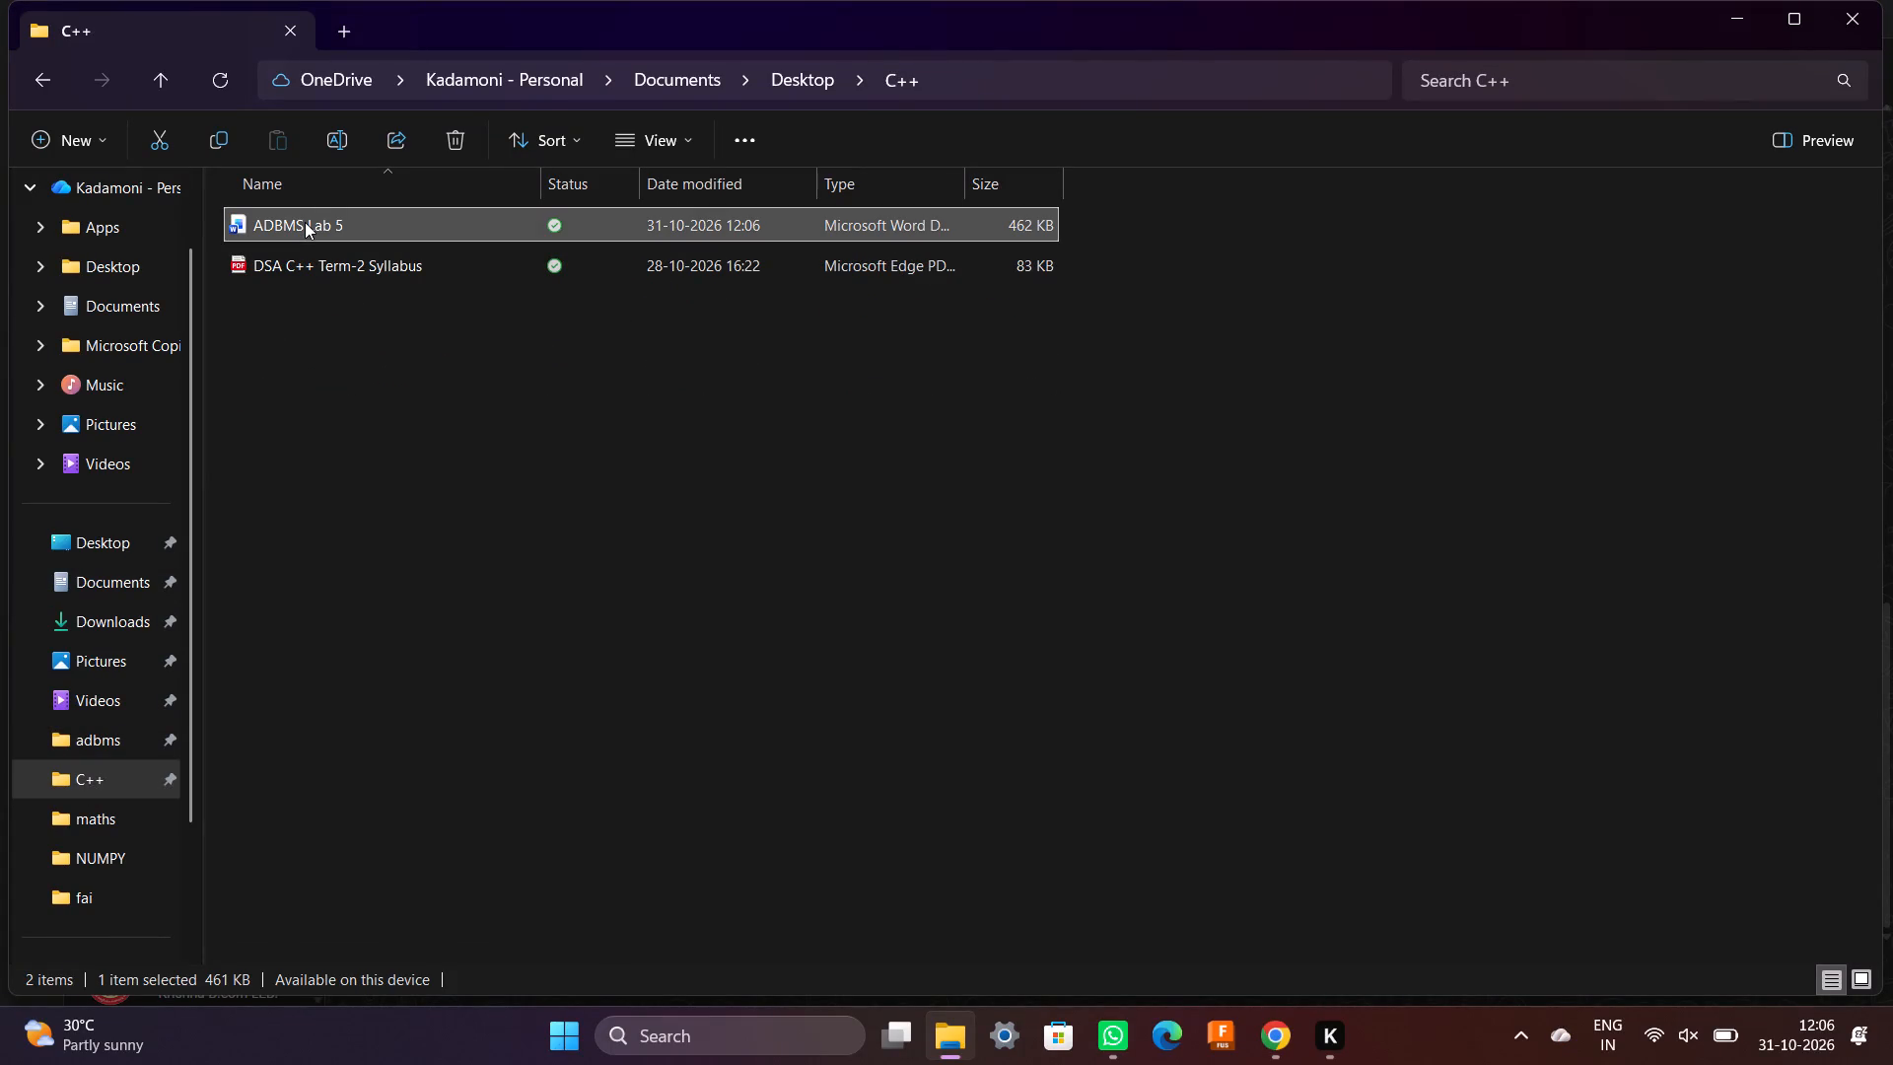
double_click(324, 229)
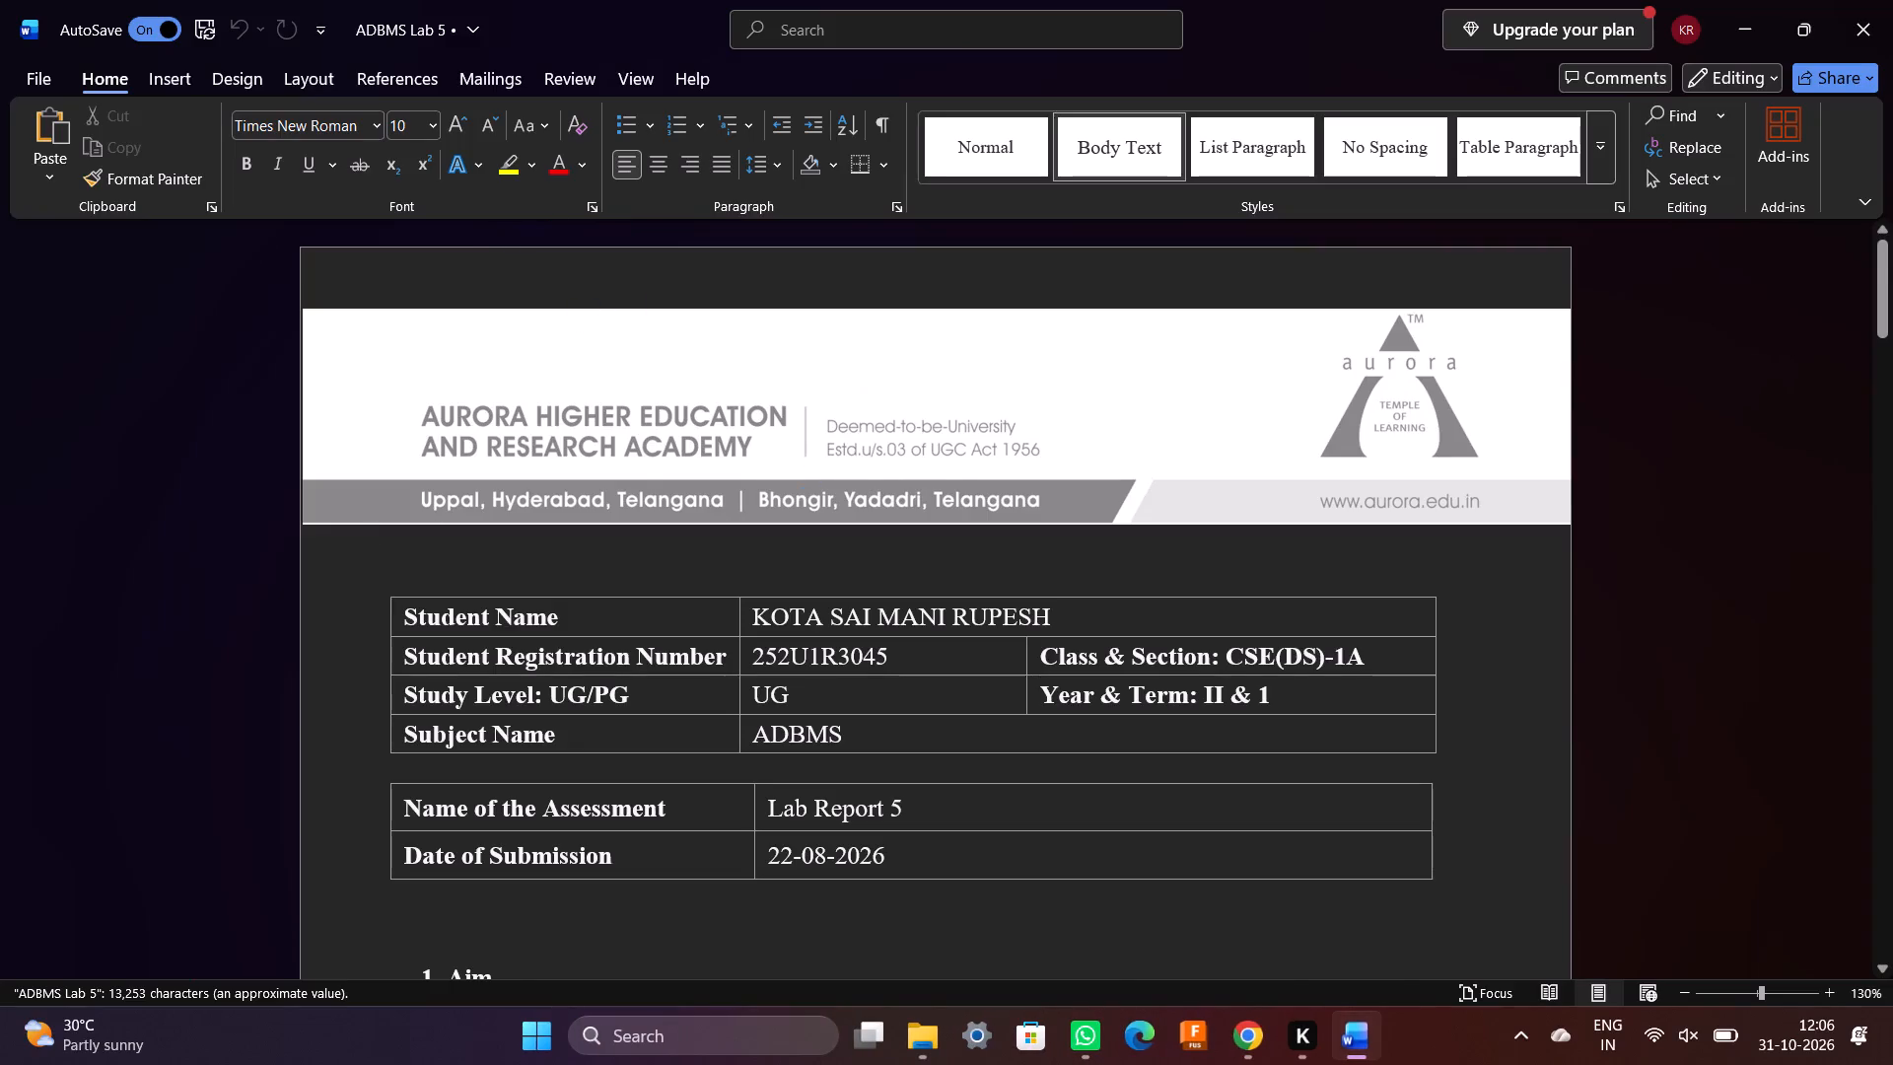
Replace the student name and registration number in the student details table with the report author's own.
scroll(742, 656, "down", 1)
left_click_drag(1062, 370, 779, 359)
key("BackSpace")
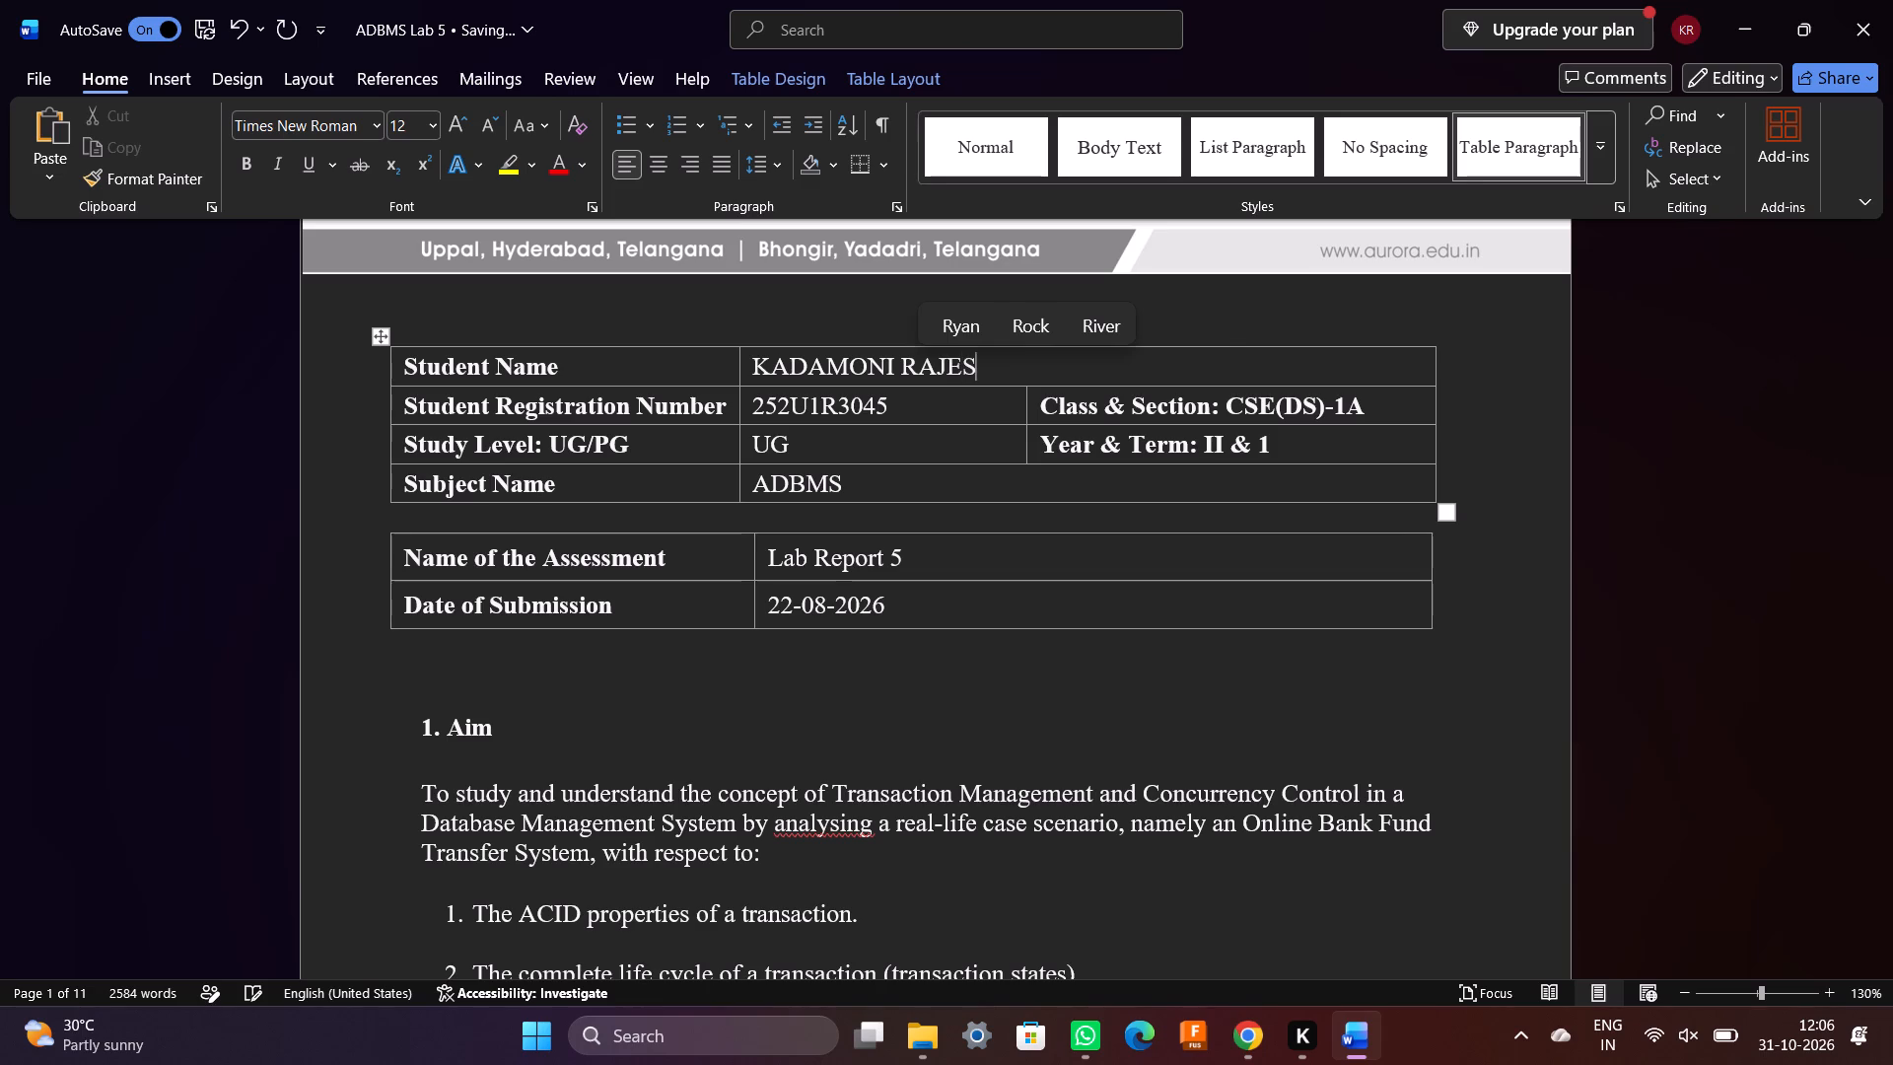
left_click(907, 407)
key("BackSpace")
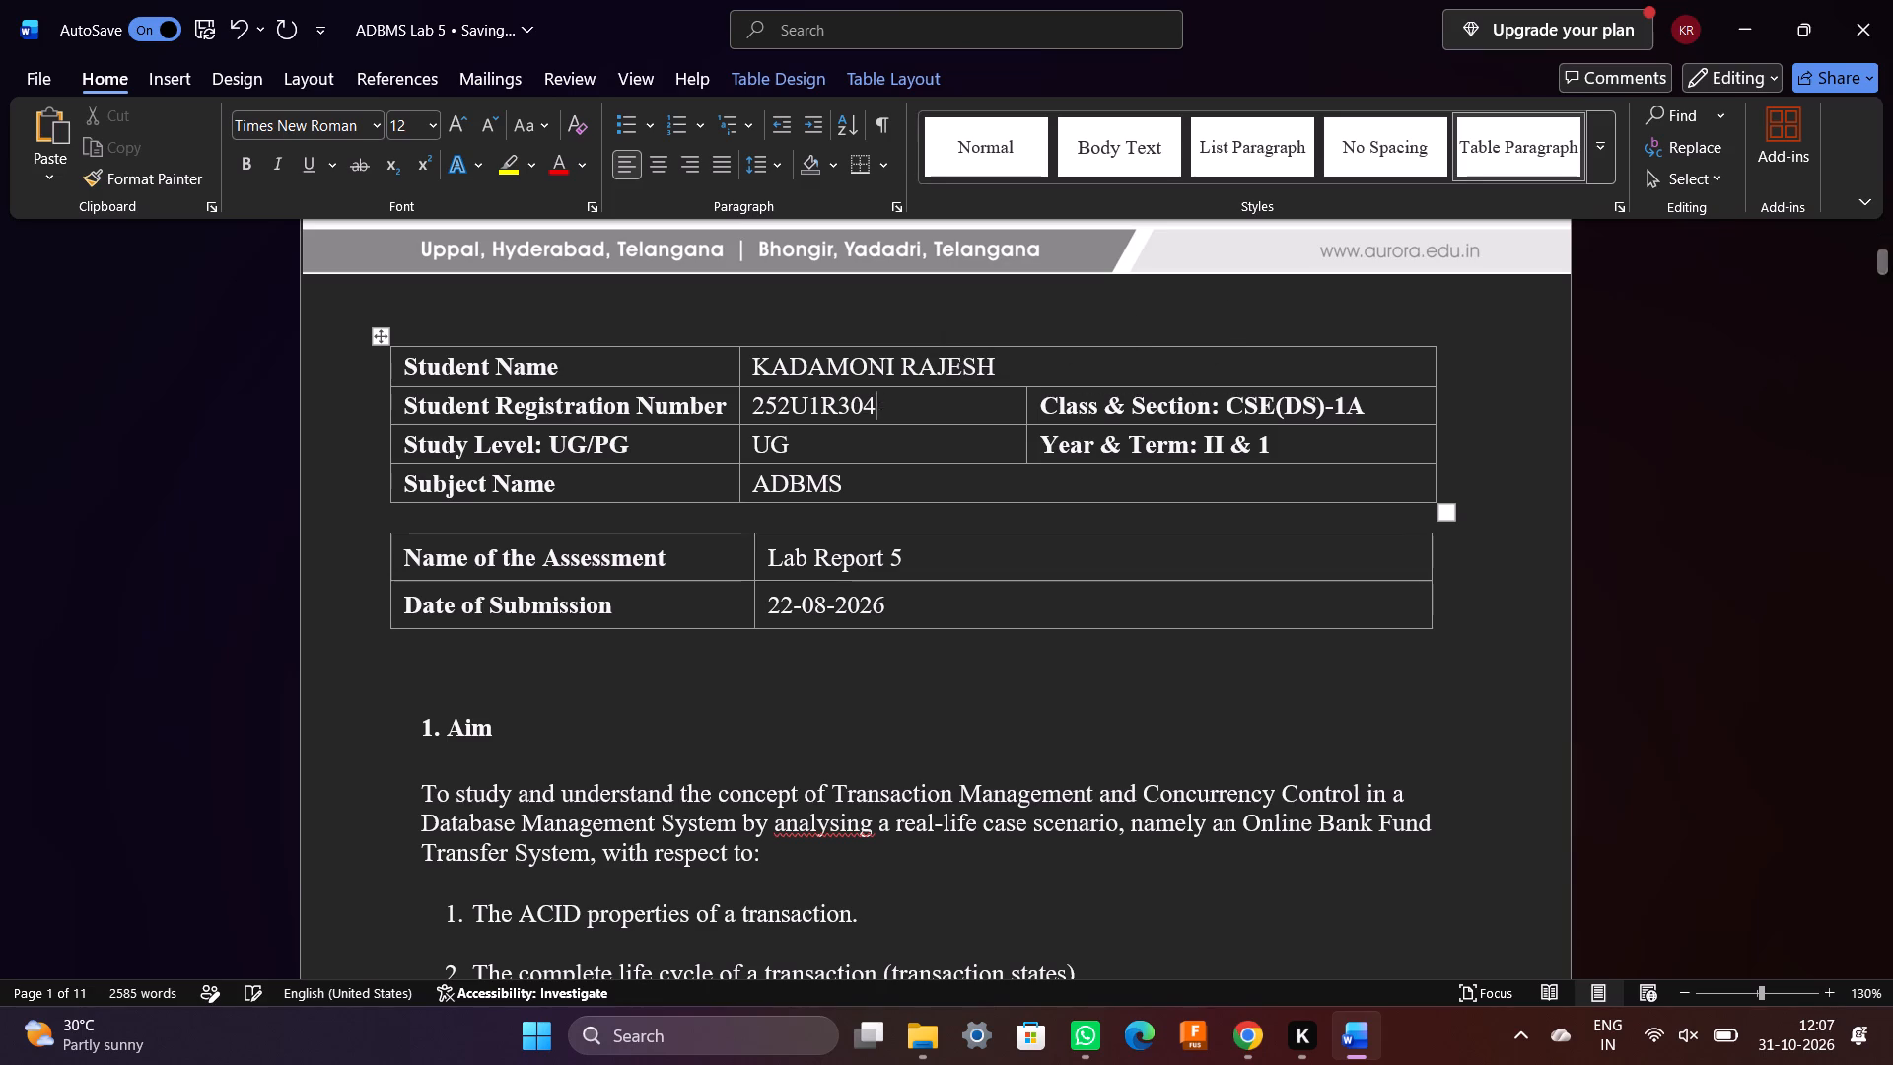
key("BackSpace")
type("36")
Change the Name of the Assessment entry to Lab_Report_1, with underscores in place of the spaces.
left_click(911, 562)
key("BackSpace")
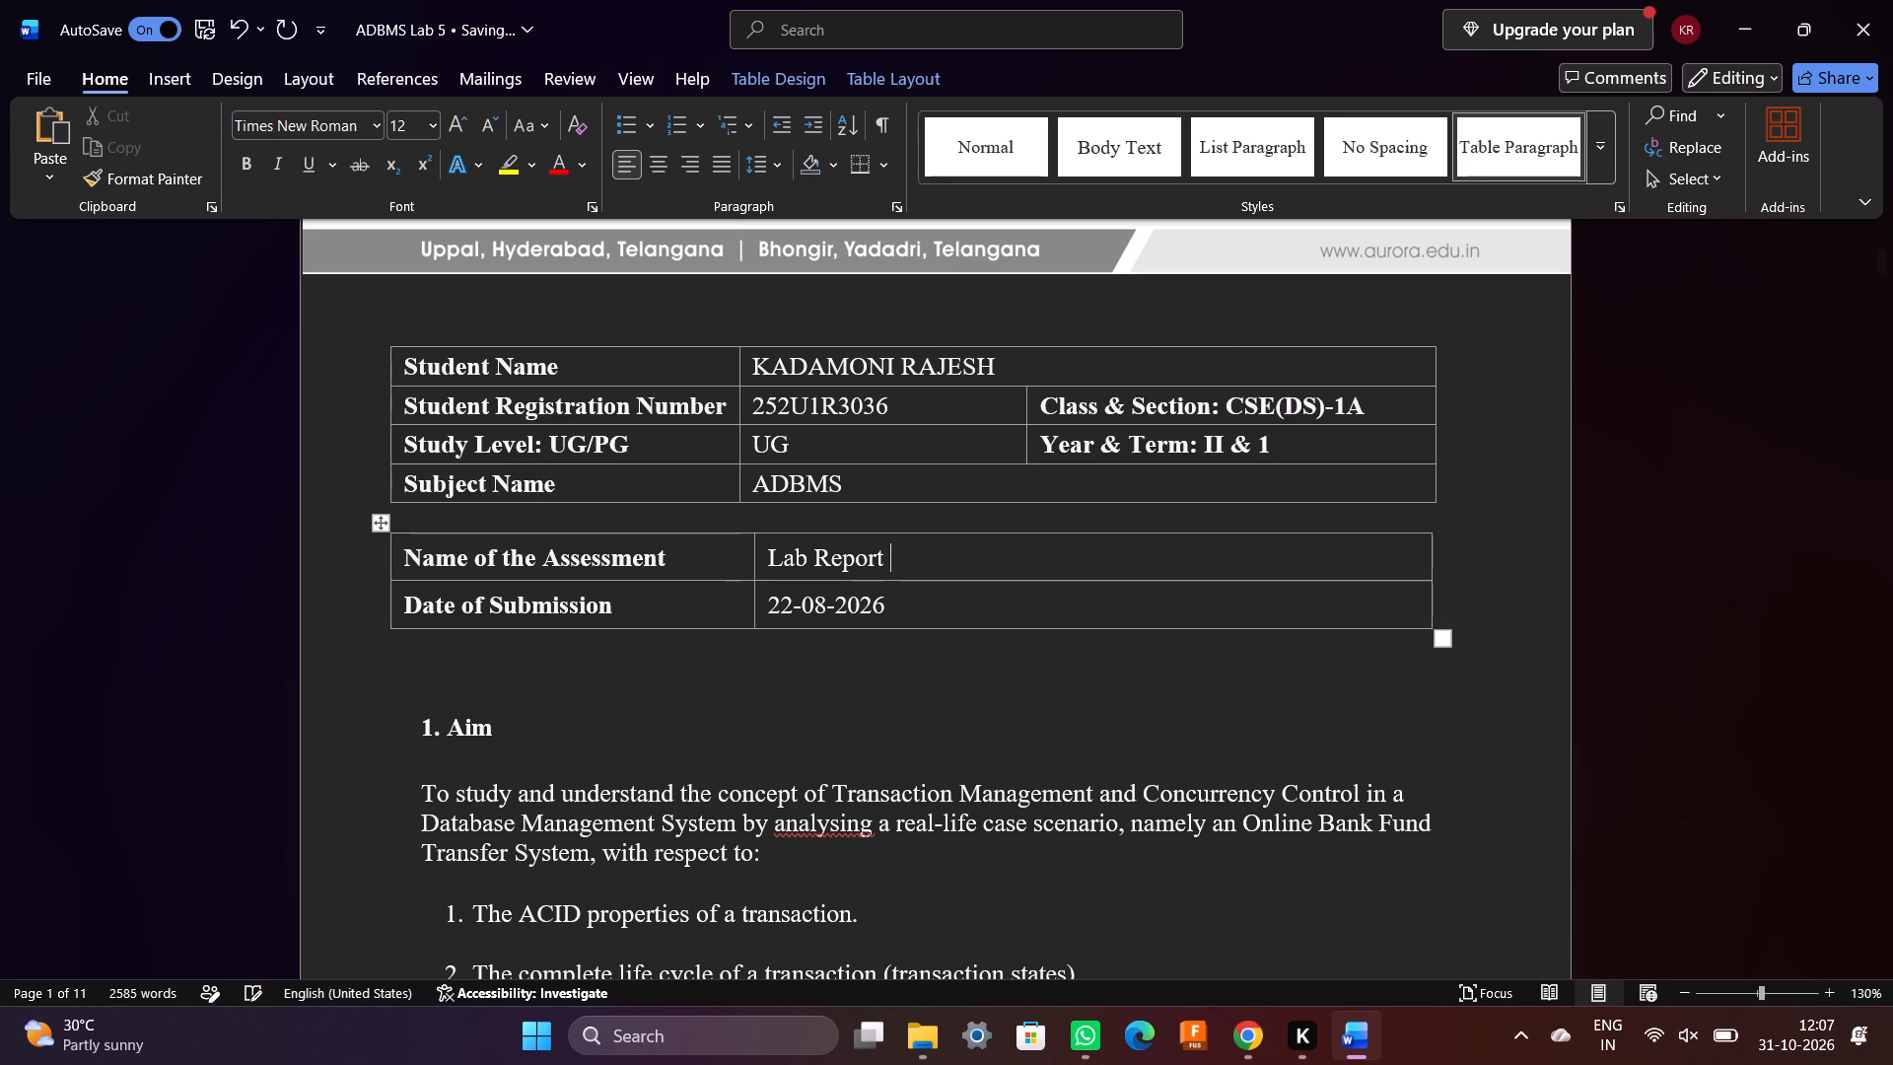
key("BackSpace")
key("Left")
key("Left")
key("Left")
key("Left")
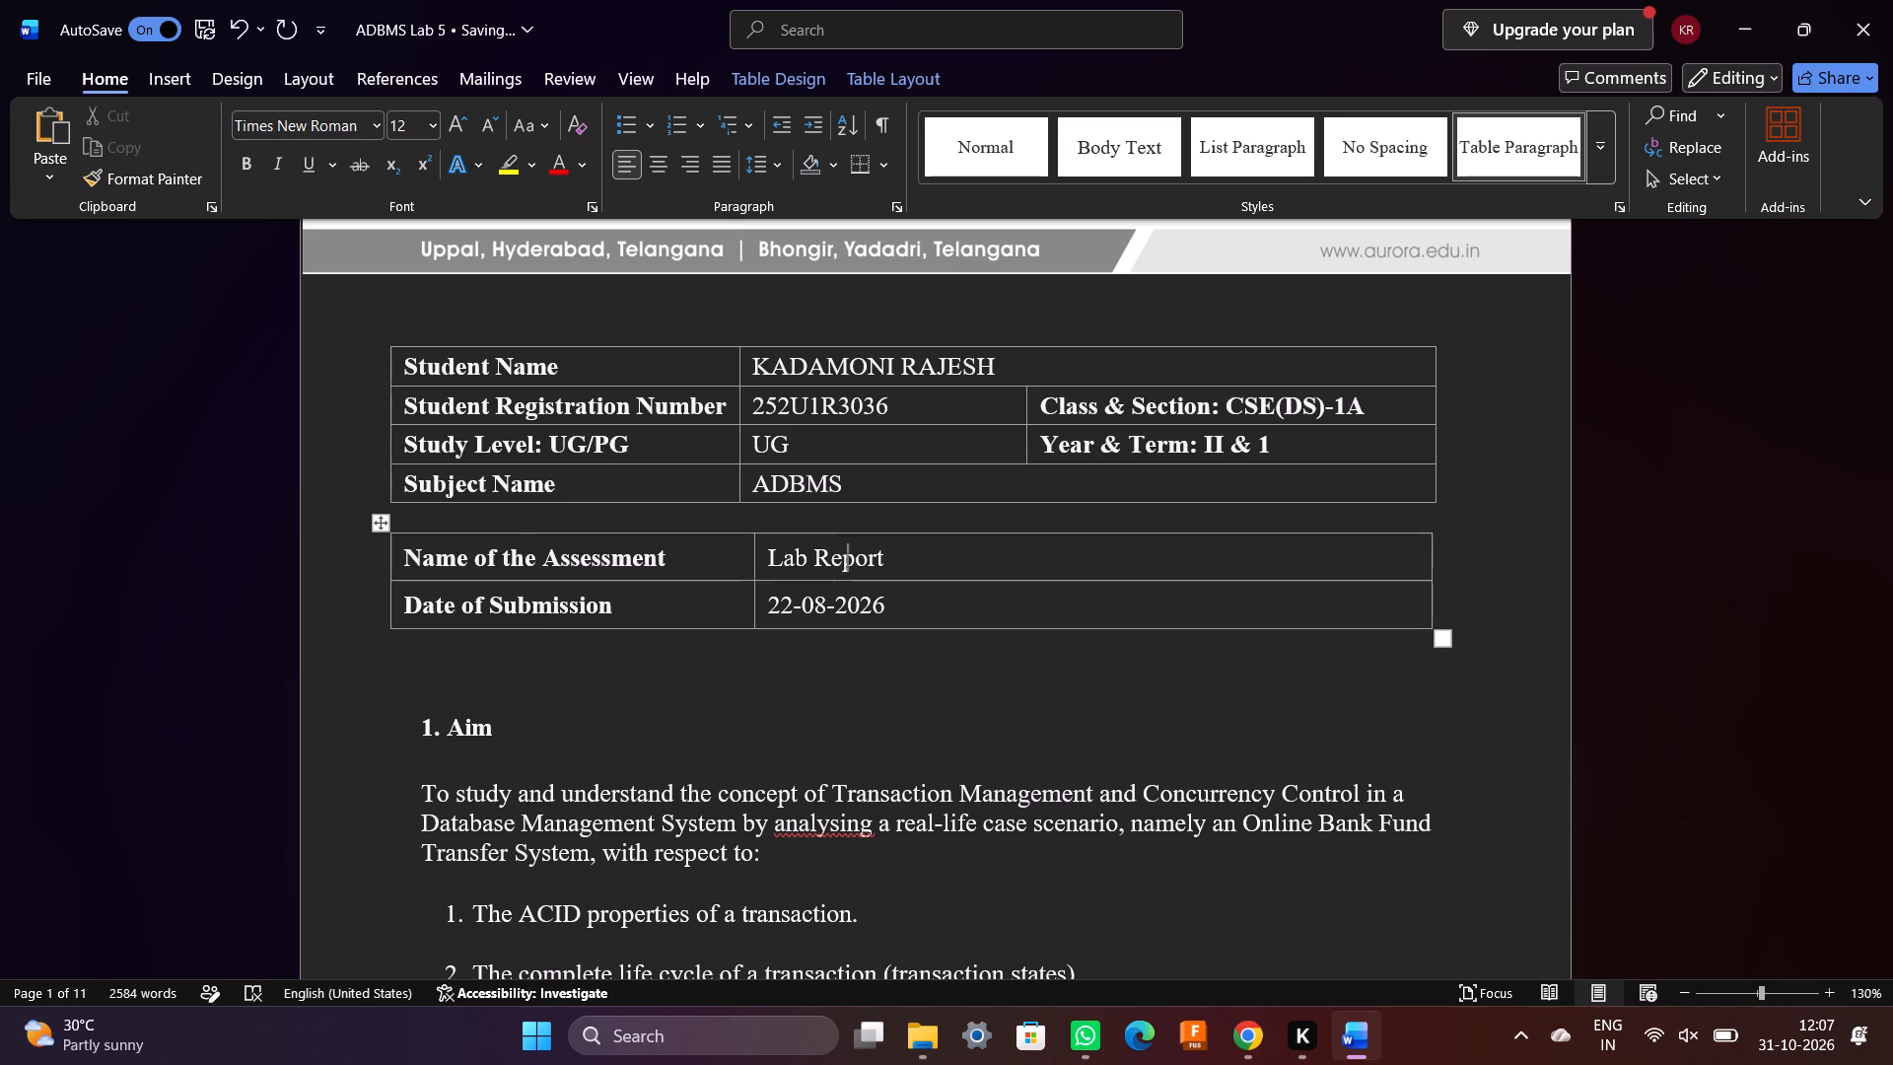
key("Left")
key("Left")
key("Left")
key("Right")
key("BackSpace")
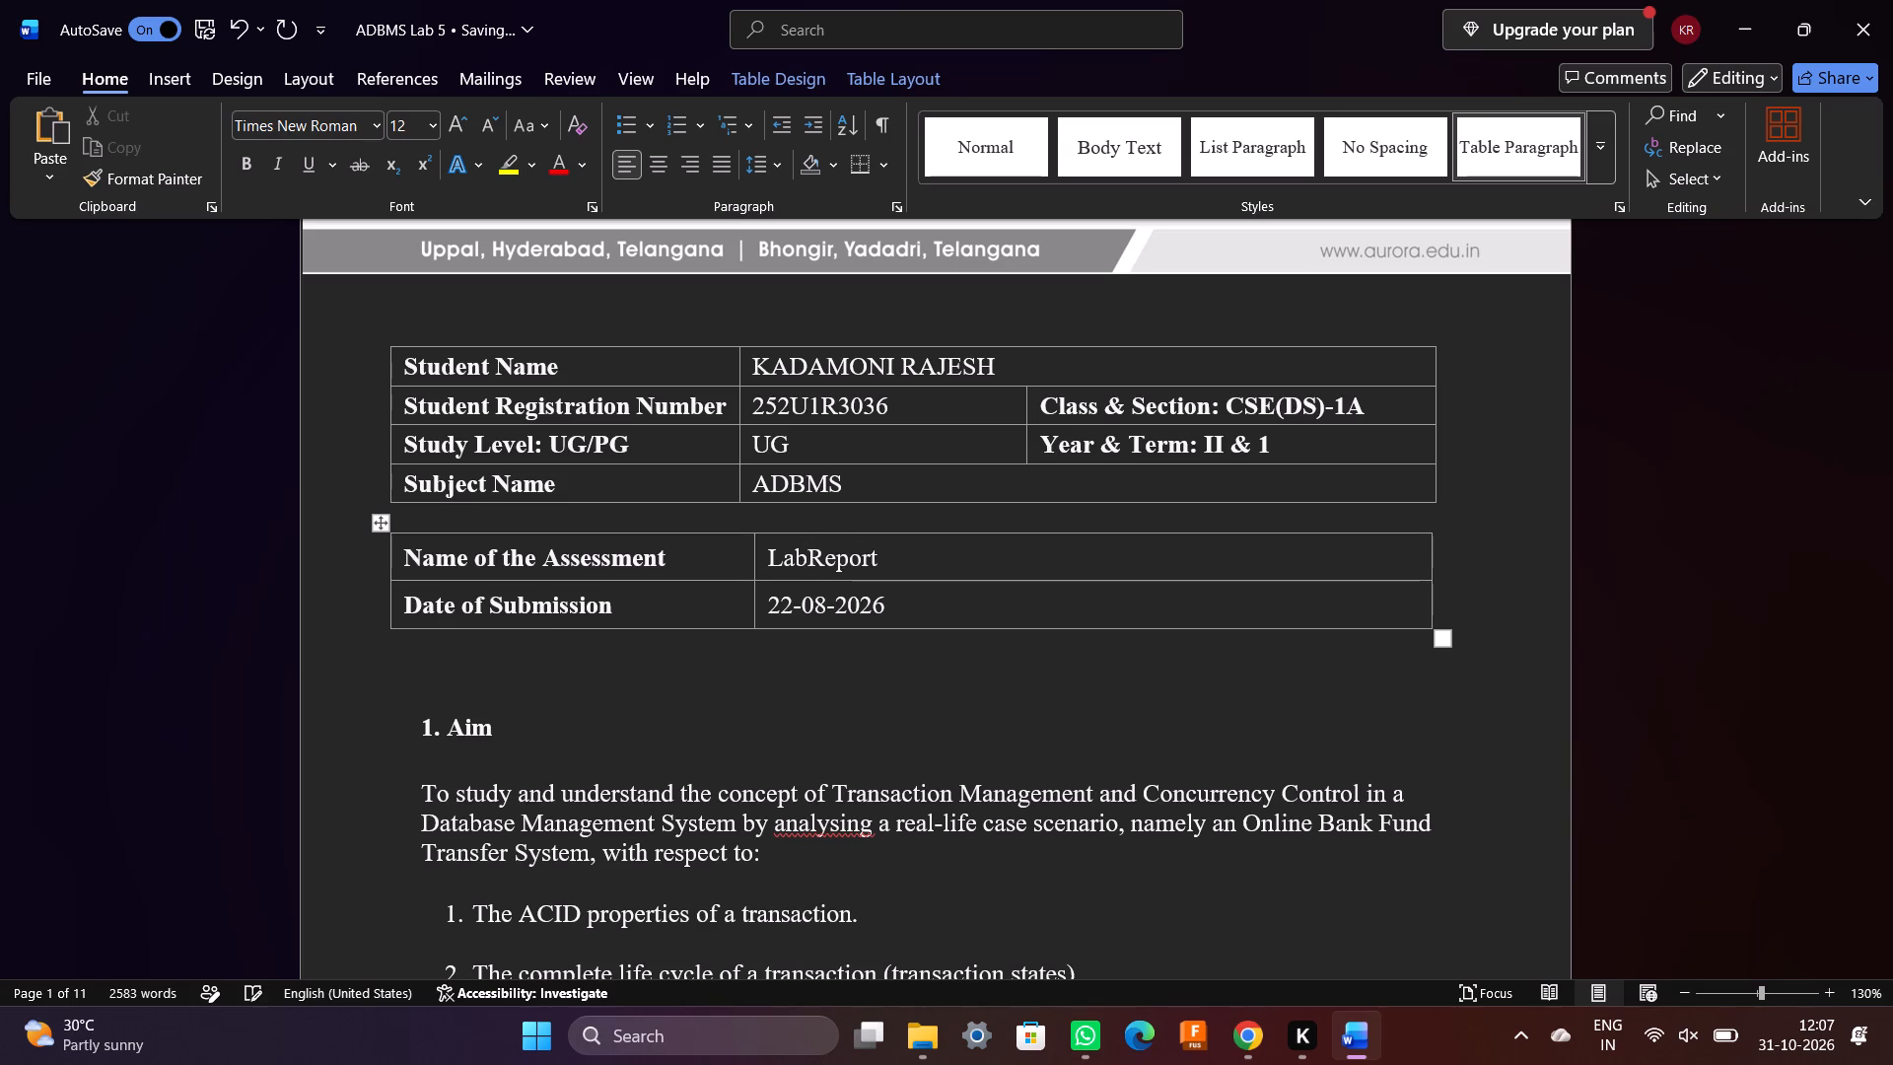
key("shift+underscore")
key("Right")
key("Right")
key("Right")
key("Right")
key("Right")
key("Right")
type("_1")
Set the Date of Submission to 31-10-2026.
left_click(828, 603)
key("BackSpace")
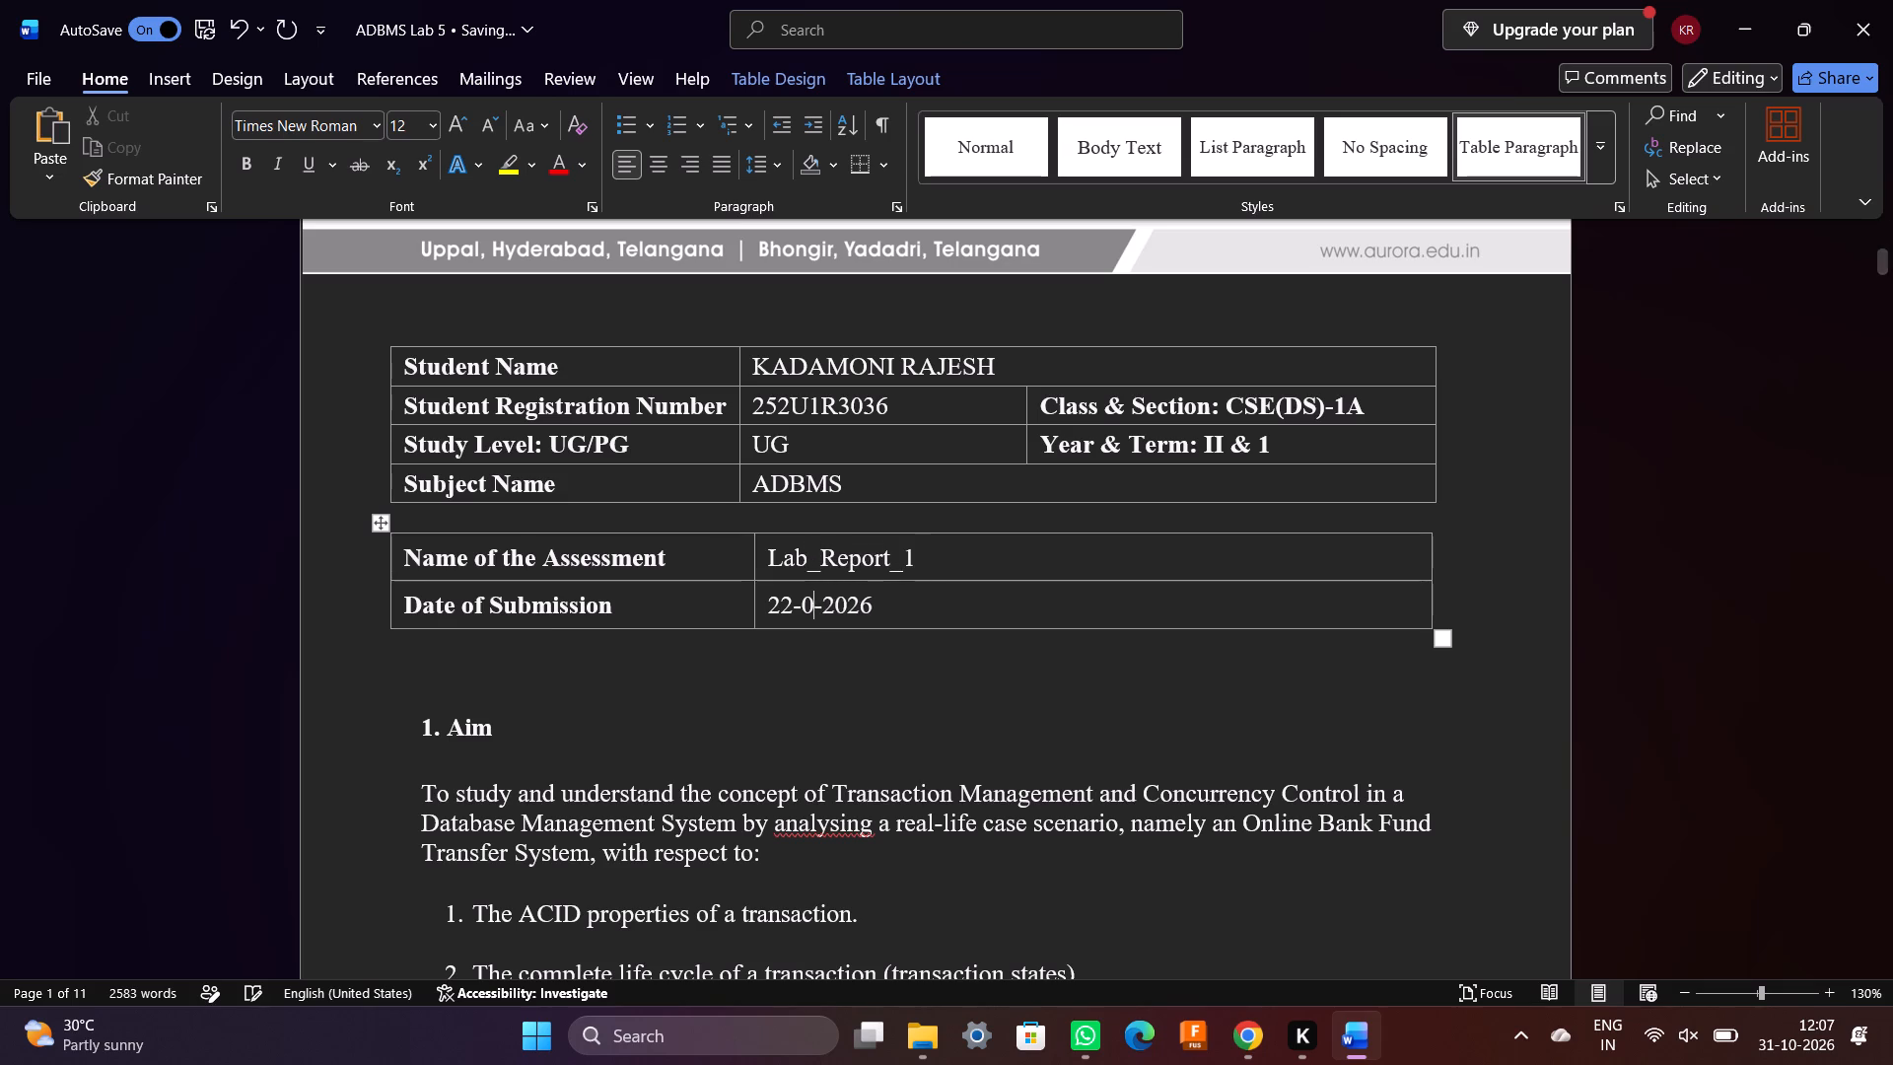
key("BackSpace")
type("10")
key("Left")
key("Left")
key("Left")
key("Left")
key("BackSpace")
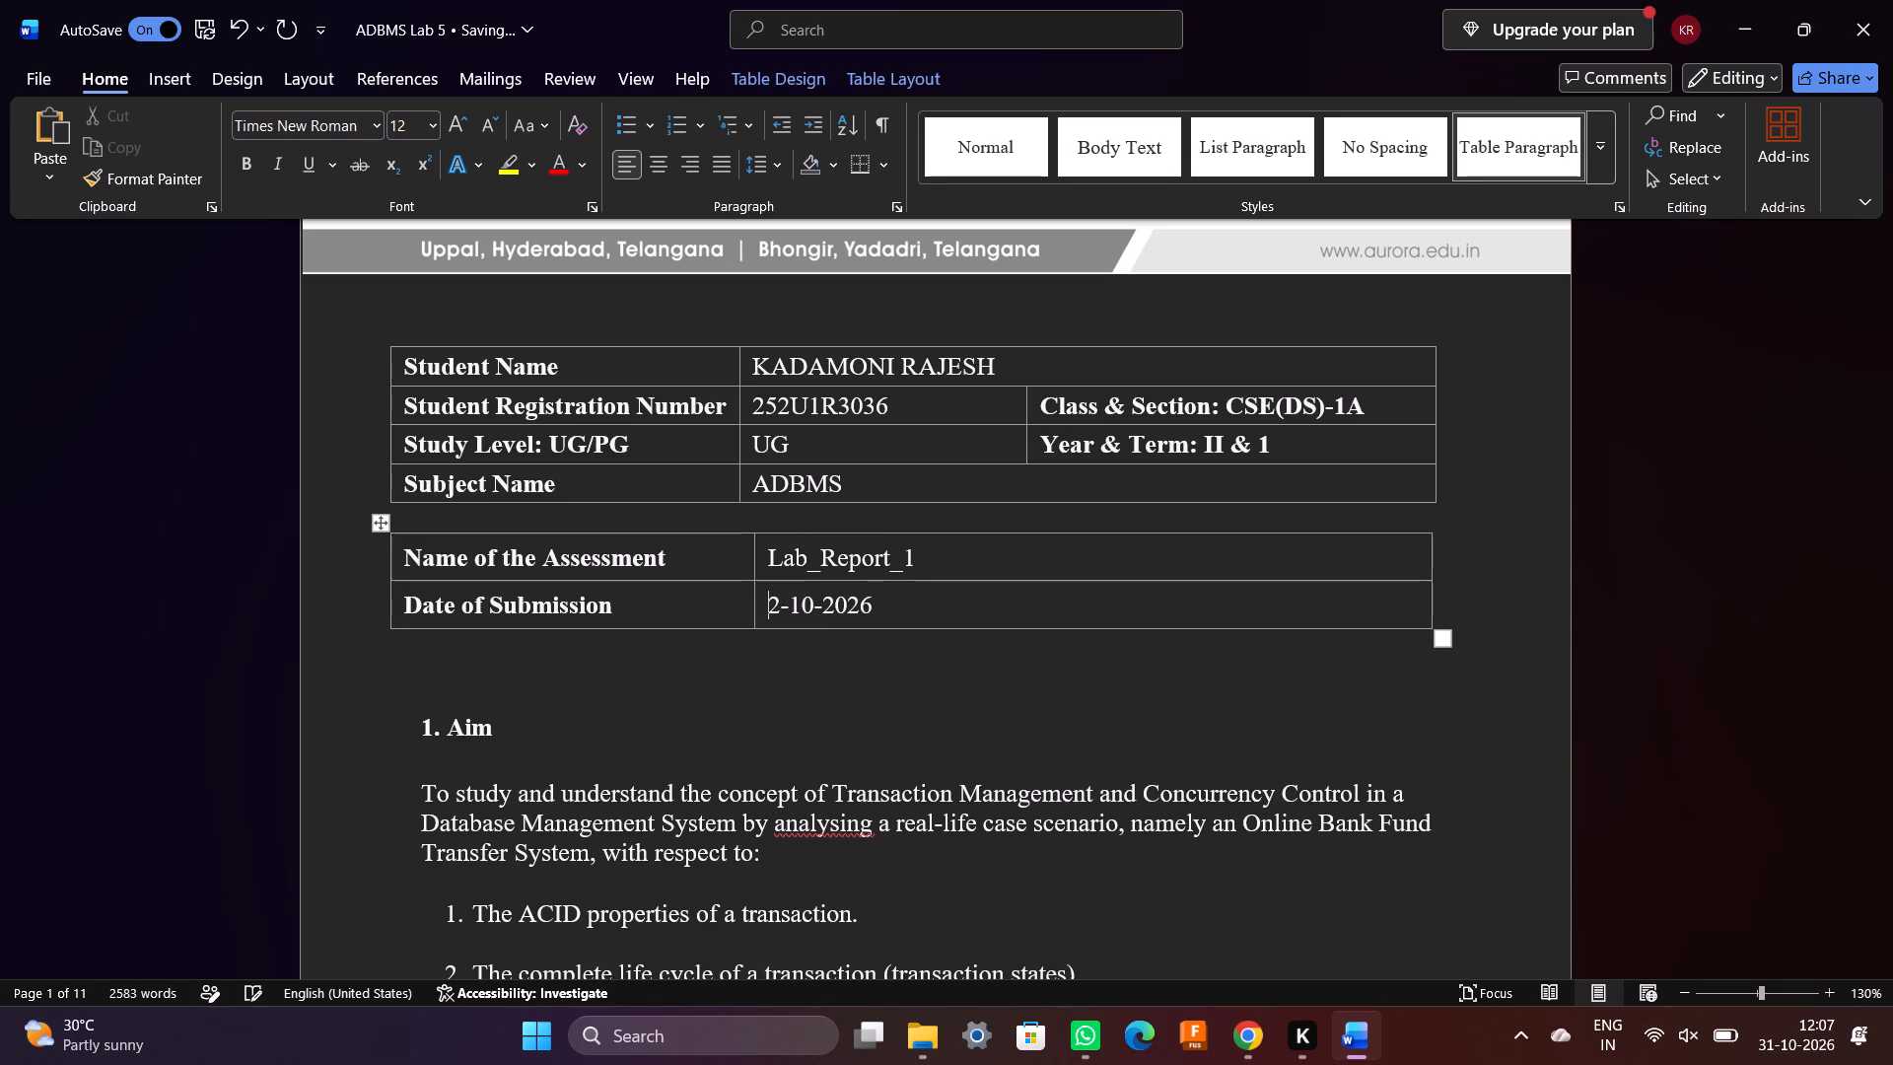
key("Right")
key("BackSpace")
type("31")
Clear the ADBMS text from the Subject Name cell.
left_click(867, 482)
key("BackSpace")
key("BackSpace")
key("BackSpace")
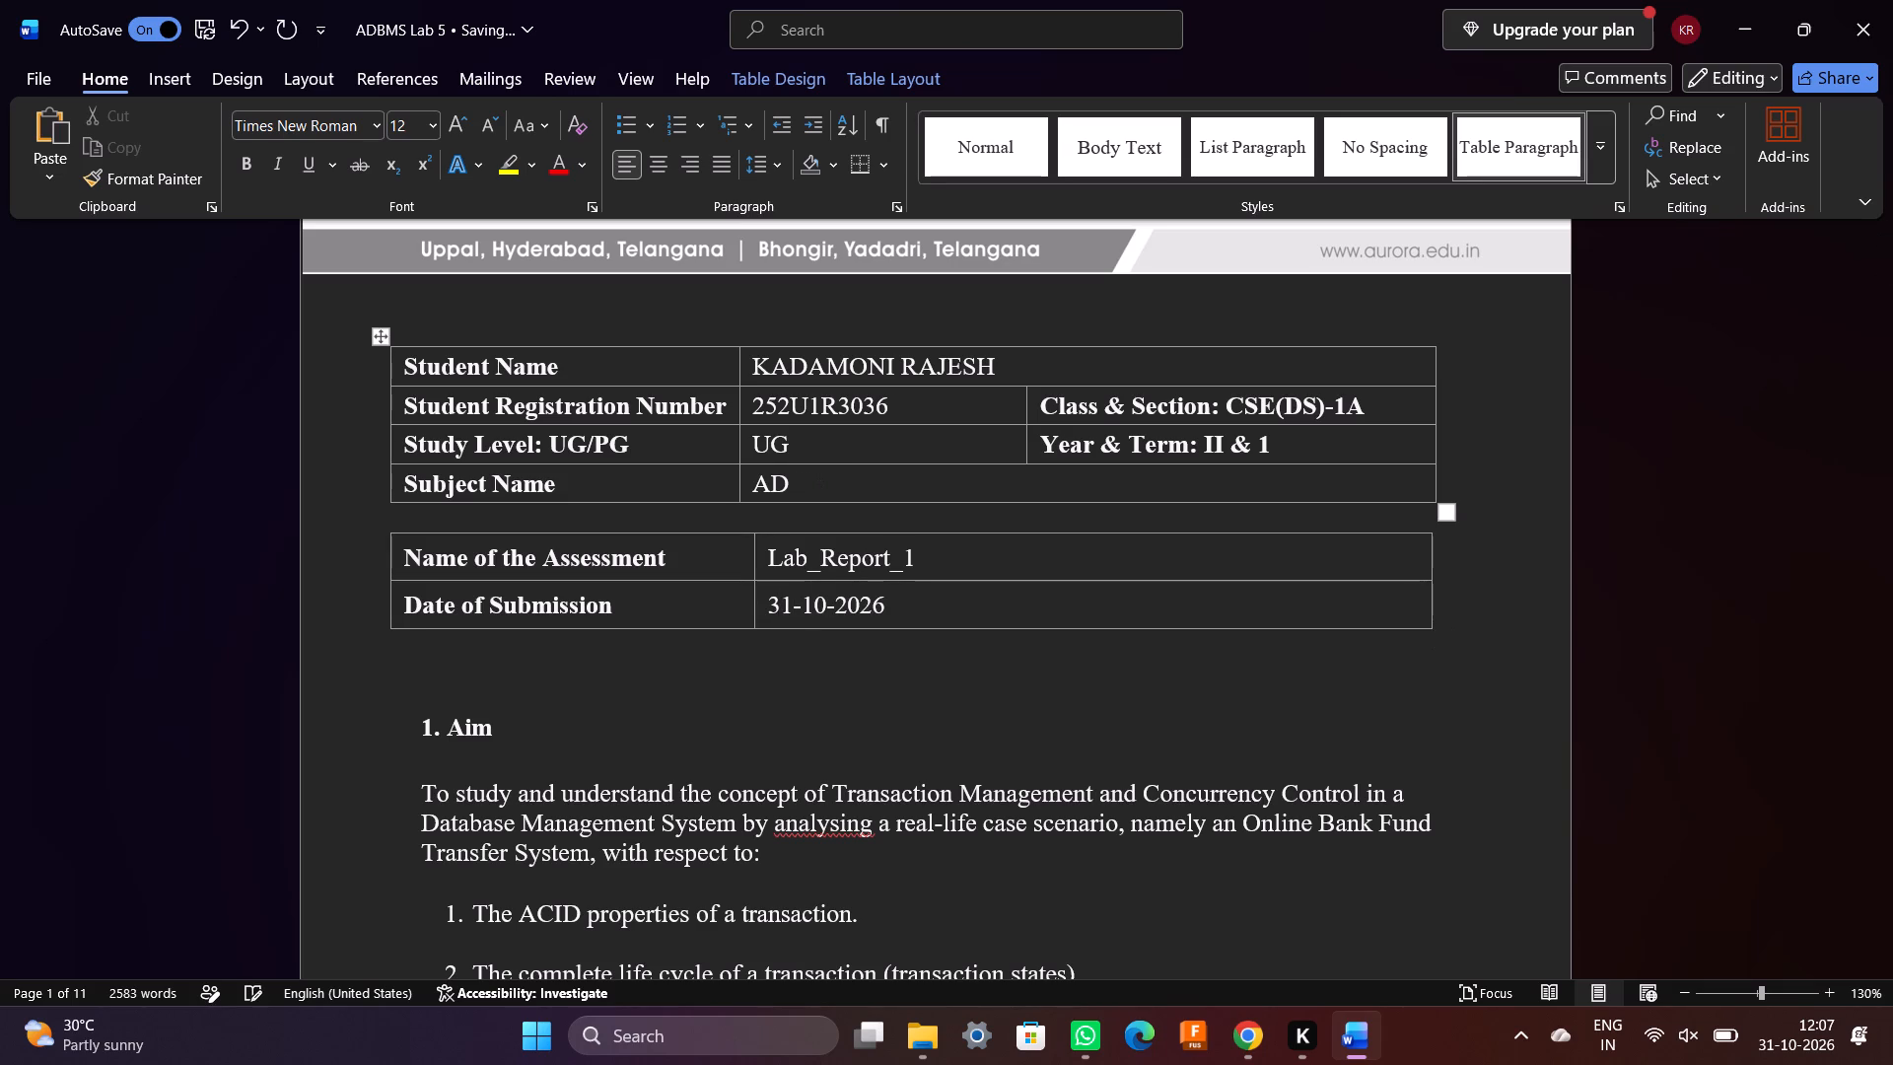
key("BackSpace")
key("BackSpace")
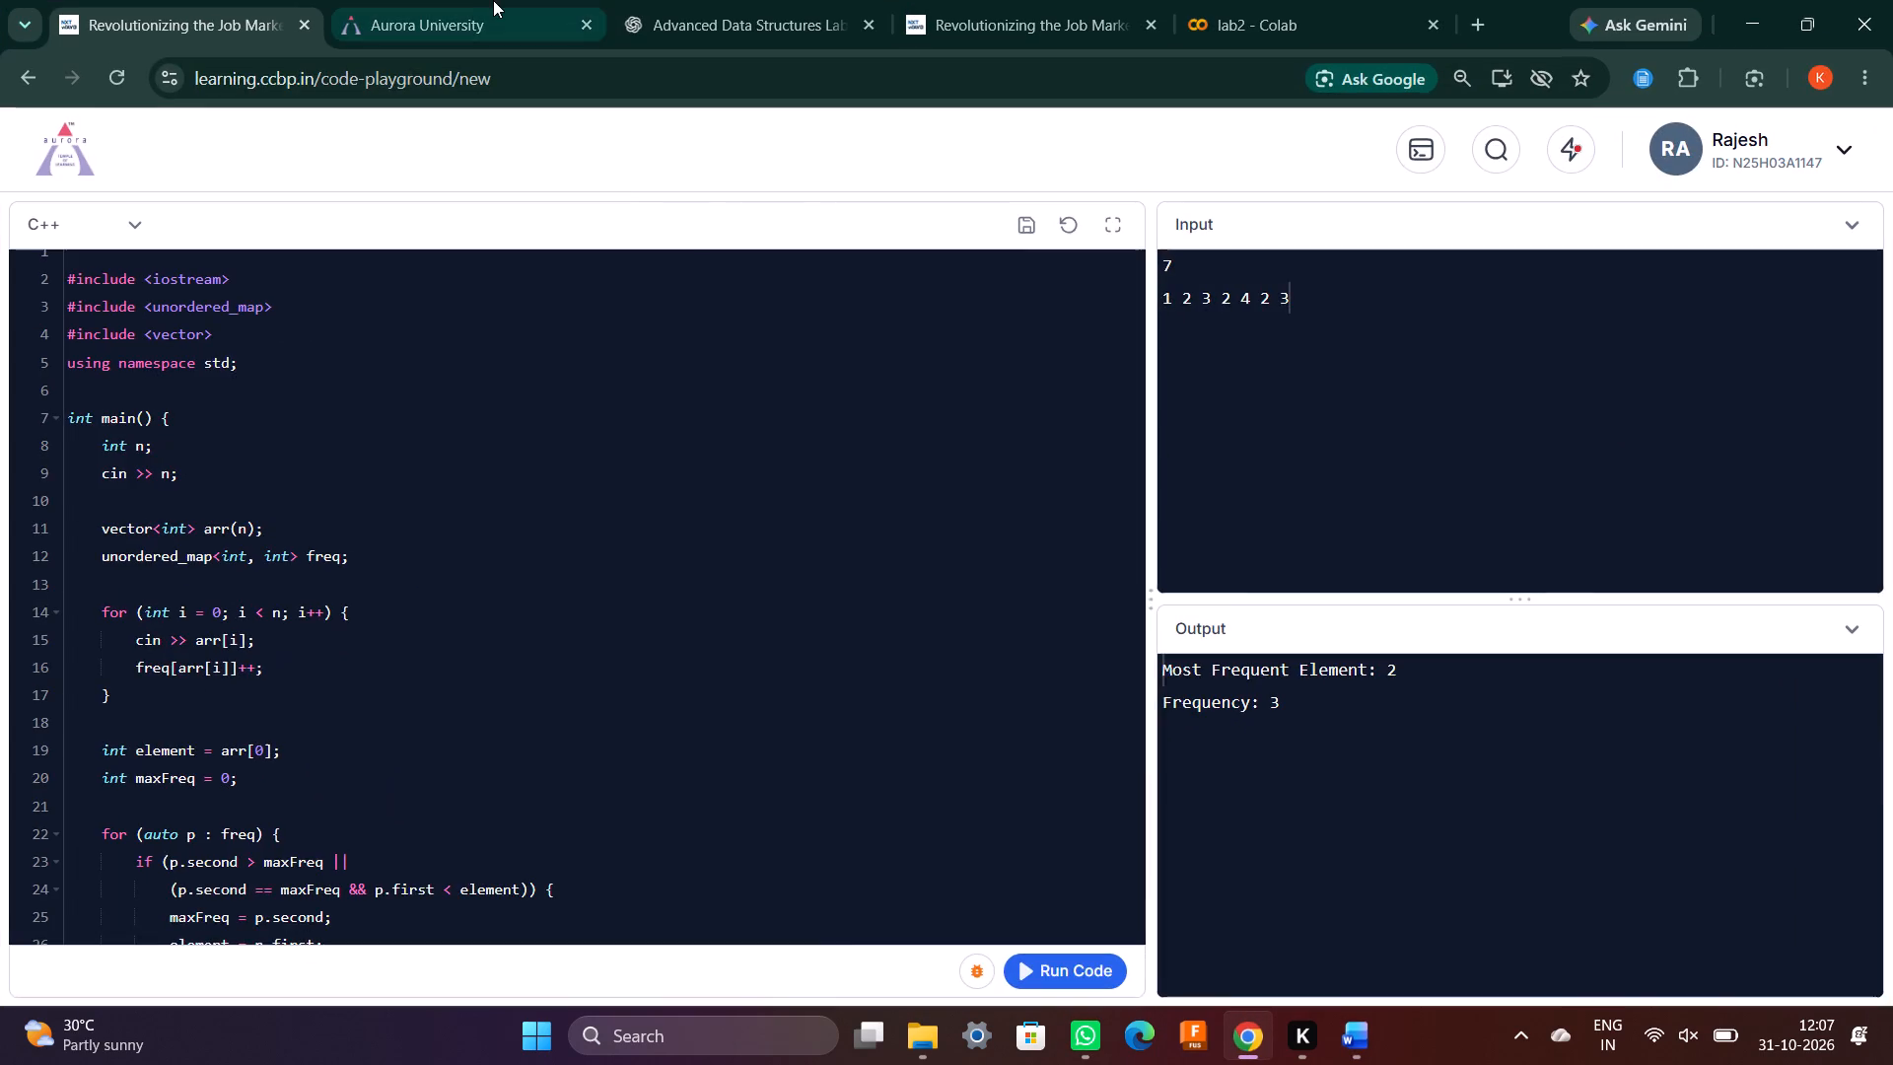
Copy the Advanced Data Structures title from the Aurora University attendance page in Chrome into Word's Subject Name cell, without extra lines.
left_click(495, 0)
scroll(564, 372, "up", 1)
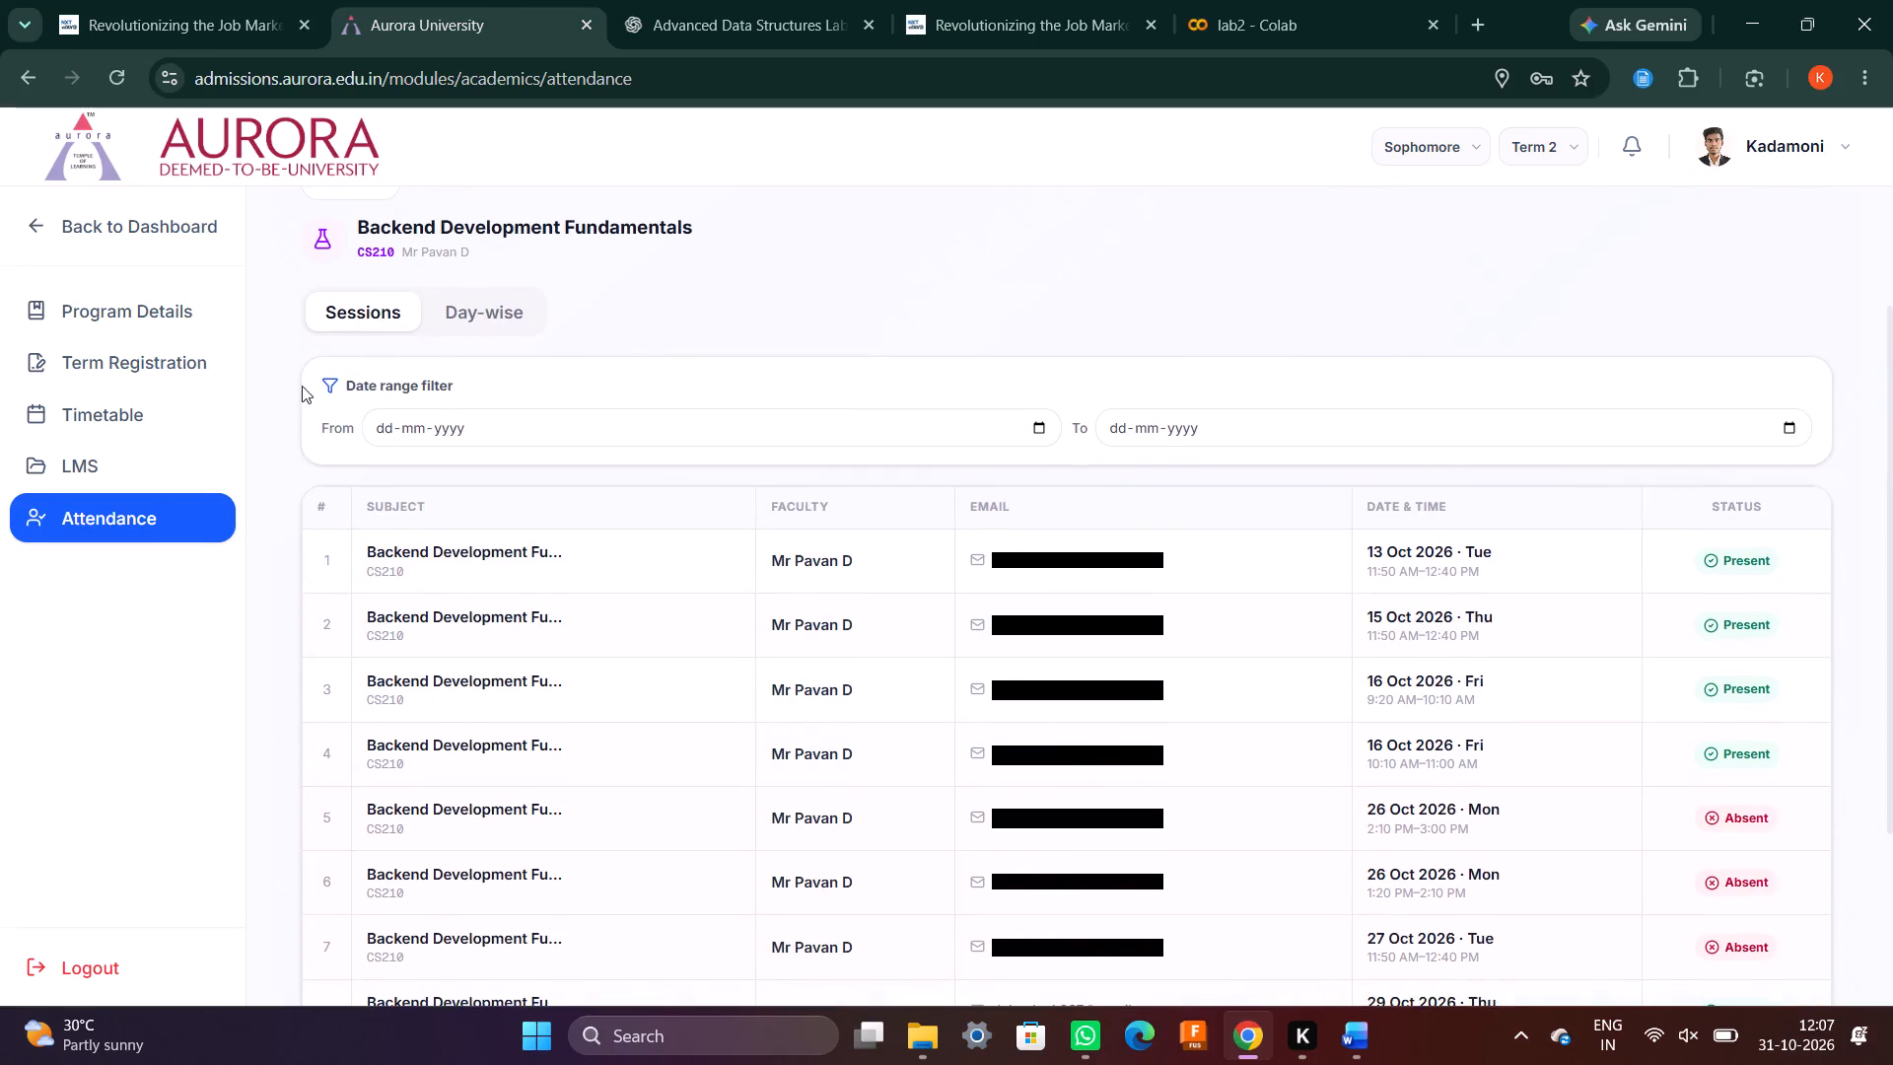
scroll(371, 302, "up", 1)
left_click(351, 318)
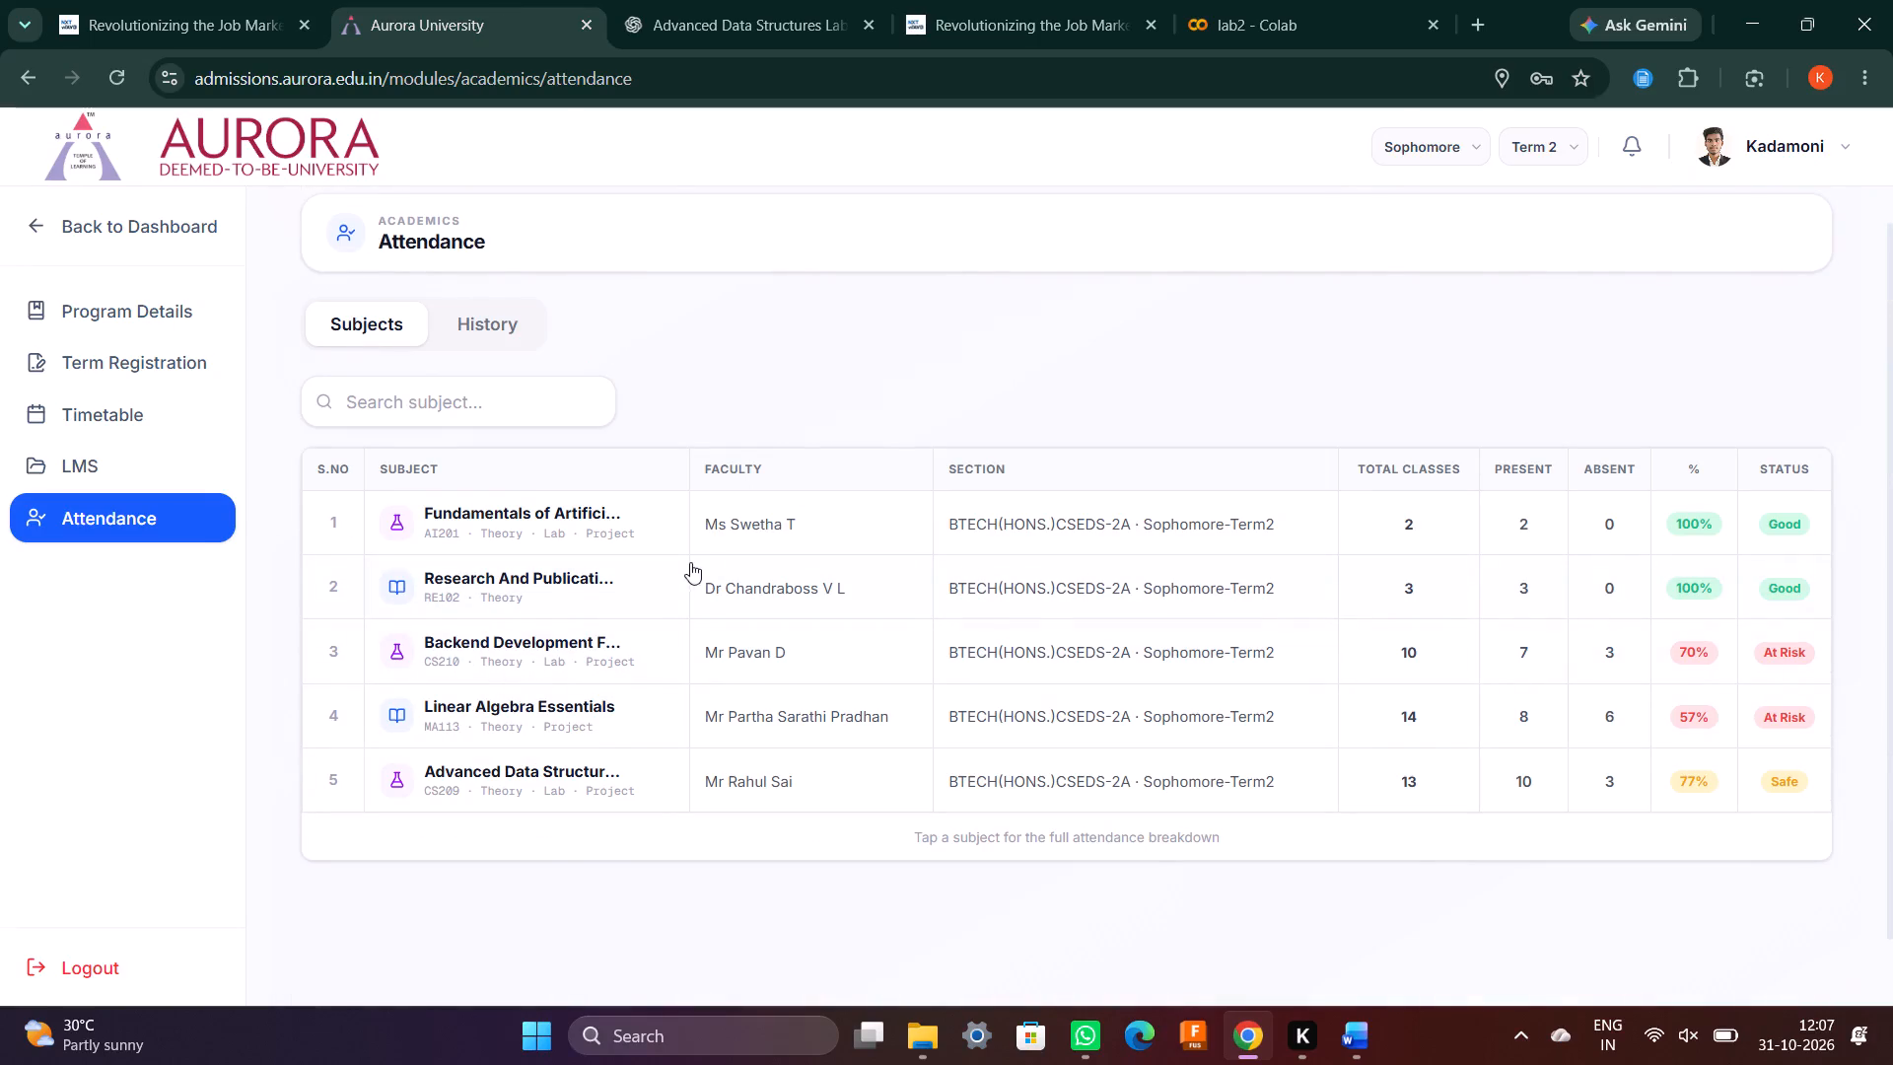
left_click(656, 778)
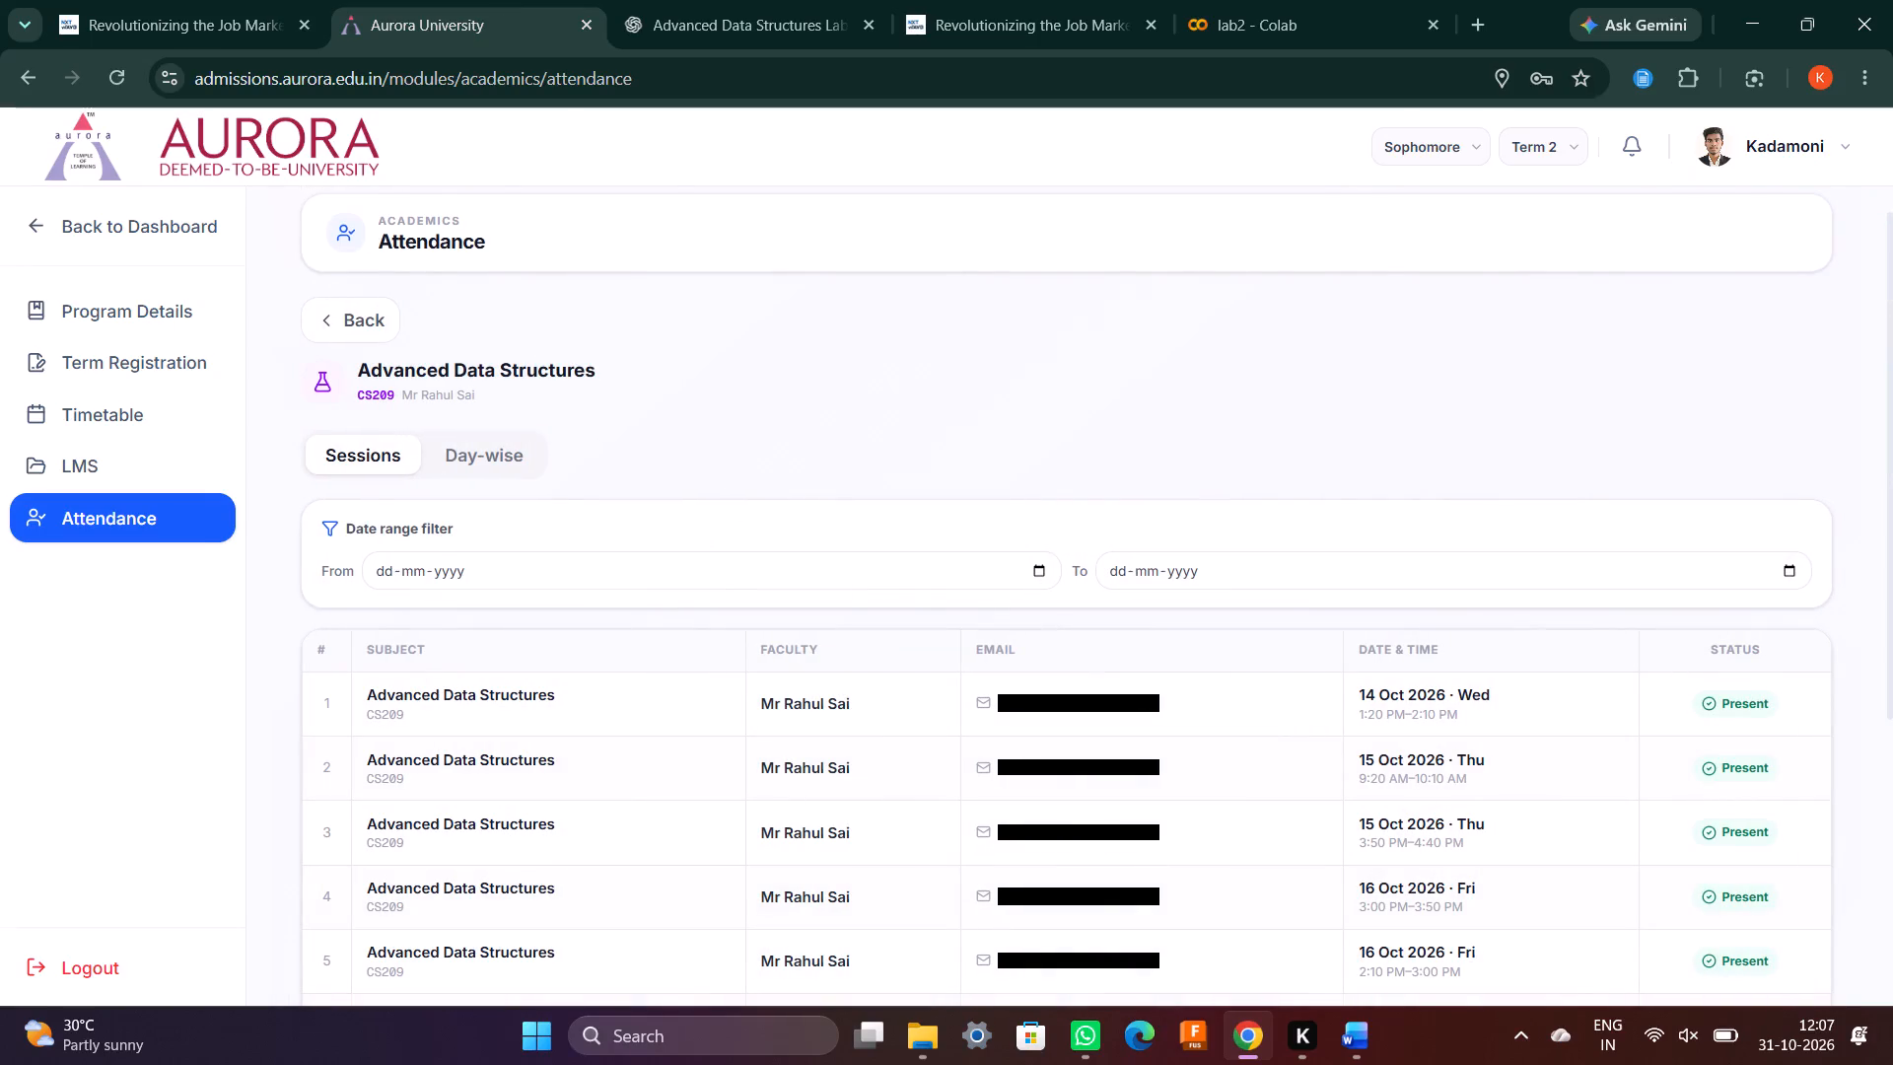
left_click_drag(596, 368, 357, 351)
key("ctrl+c")
key("ctrl+v")
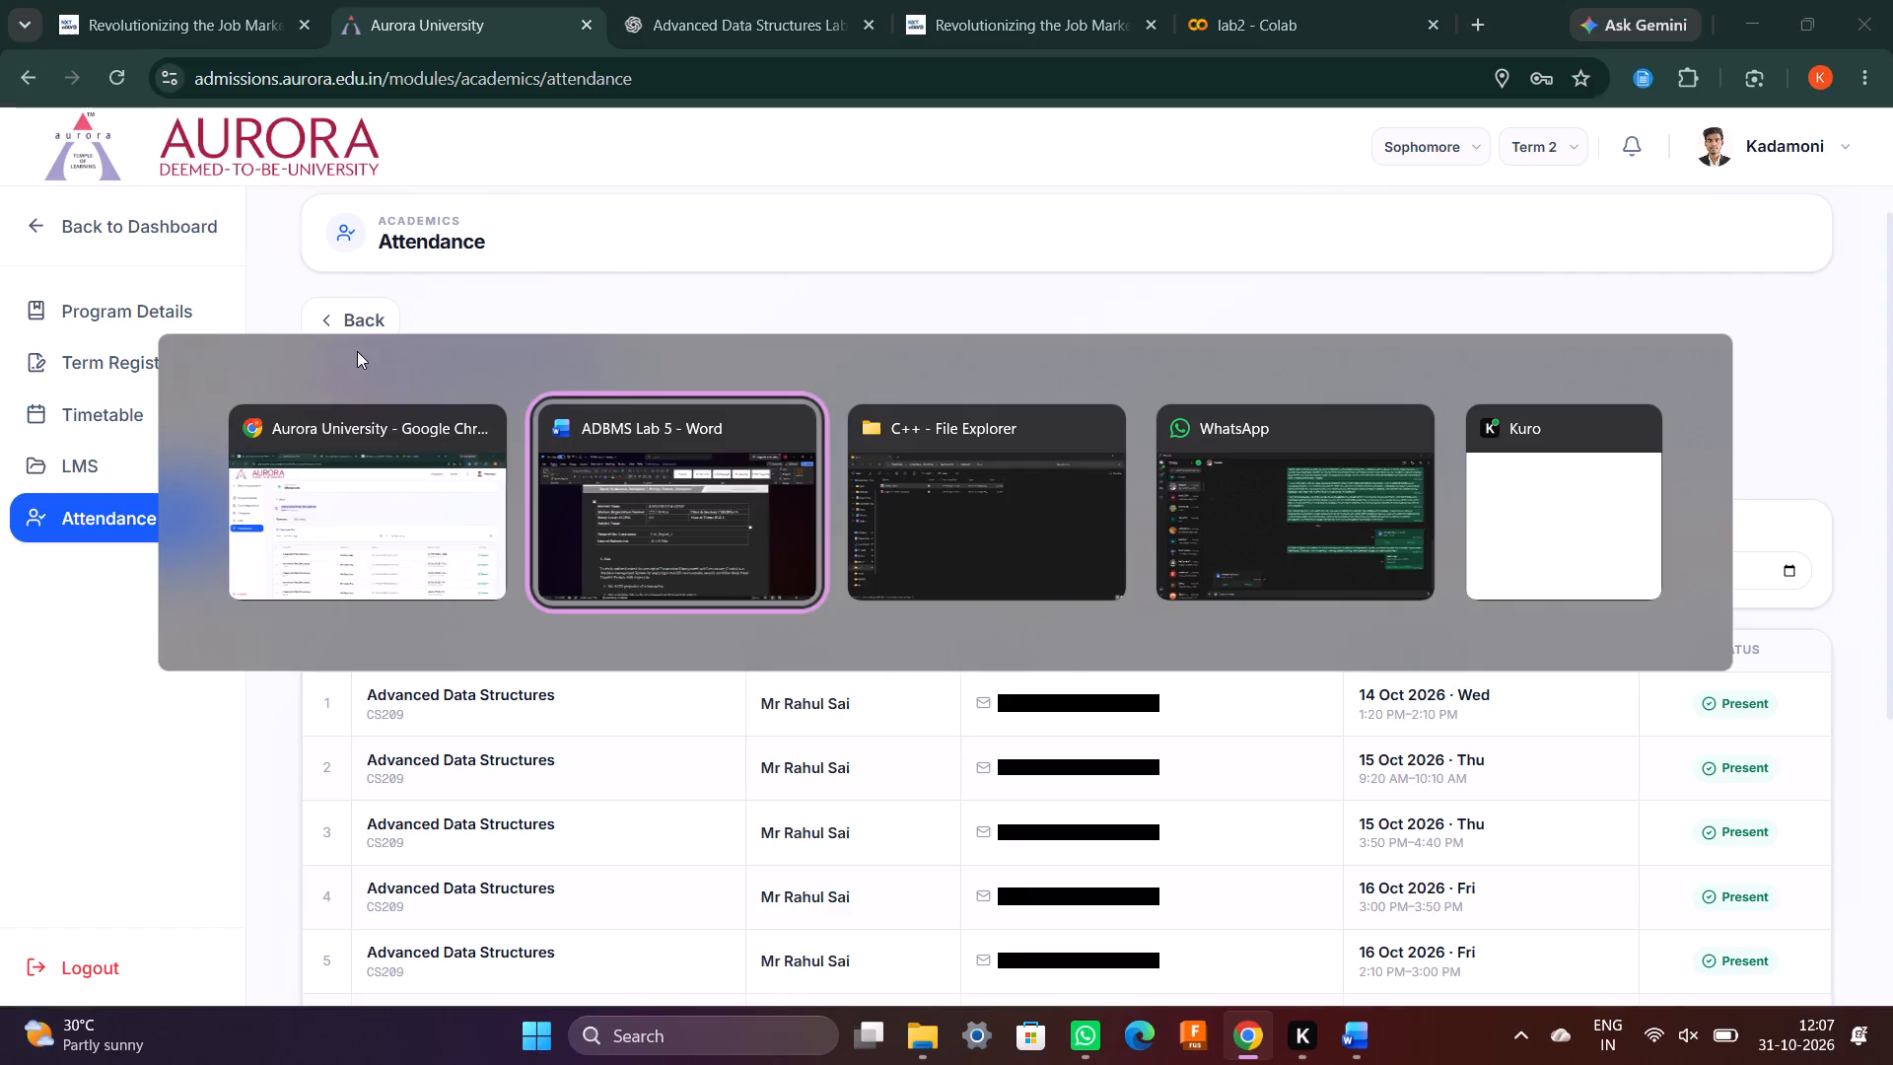
key("ctrl+v")
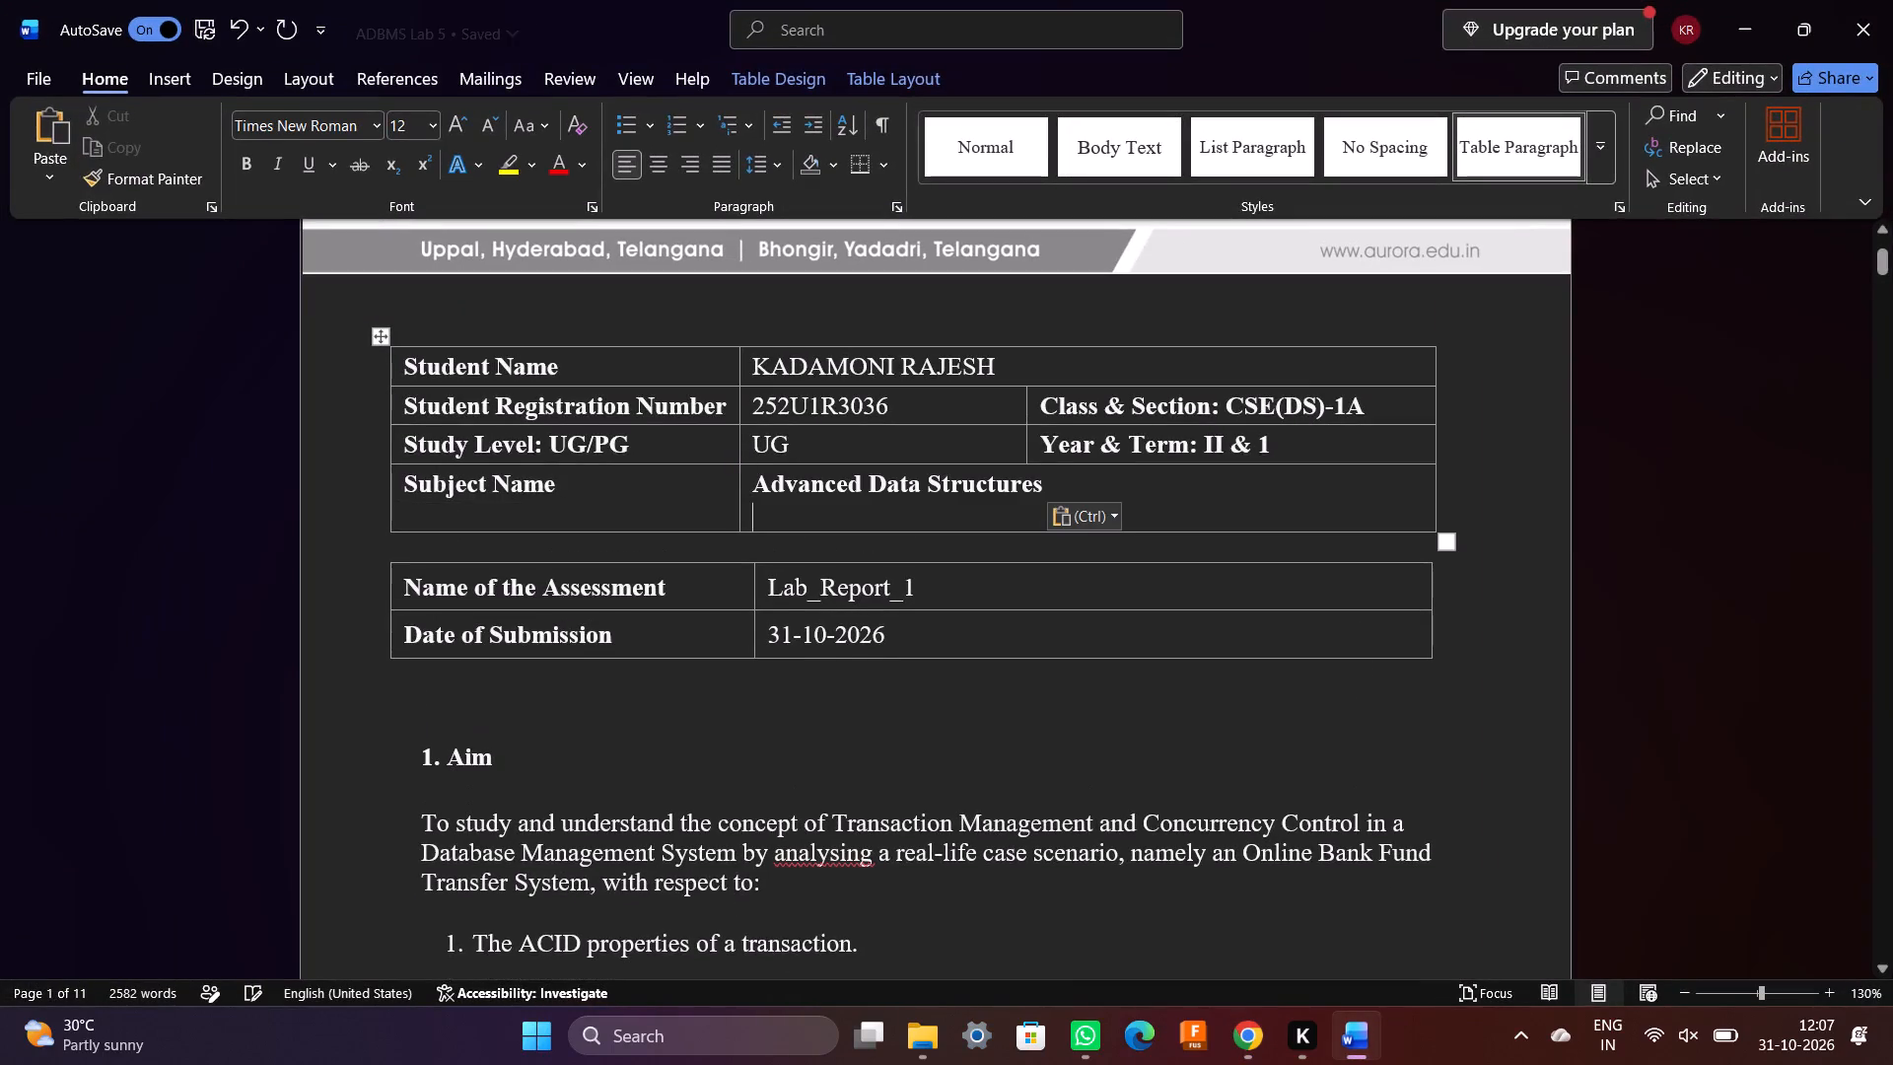
key("BackSpace")
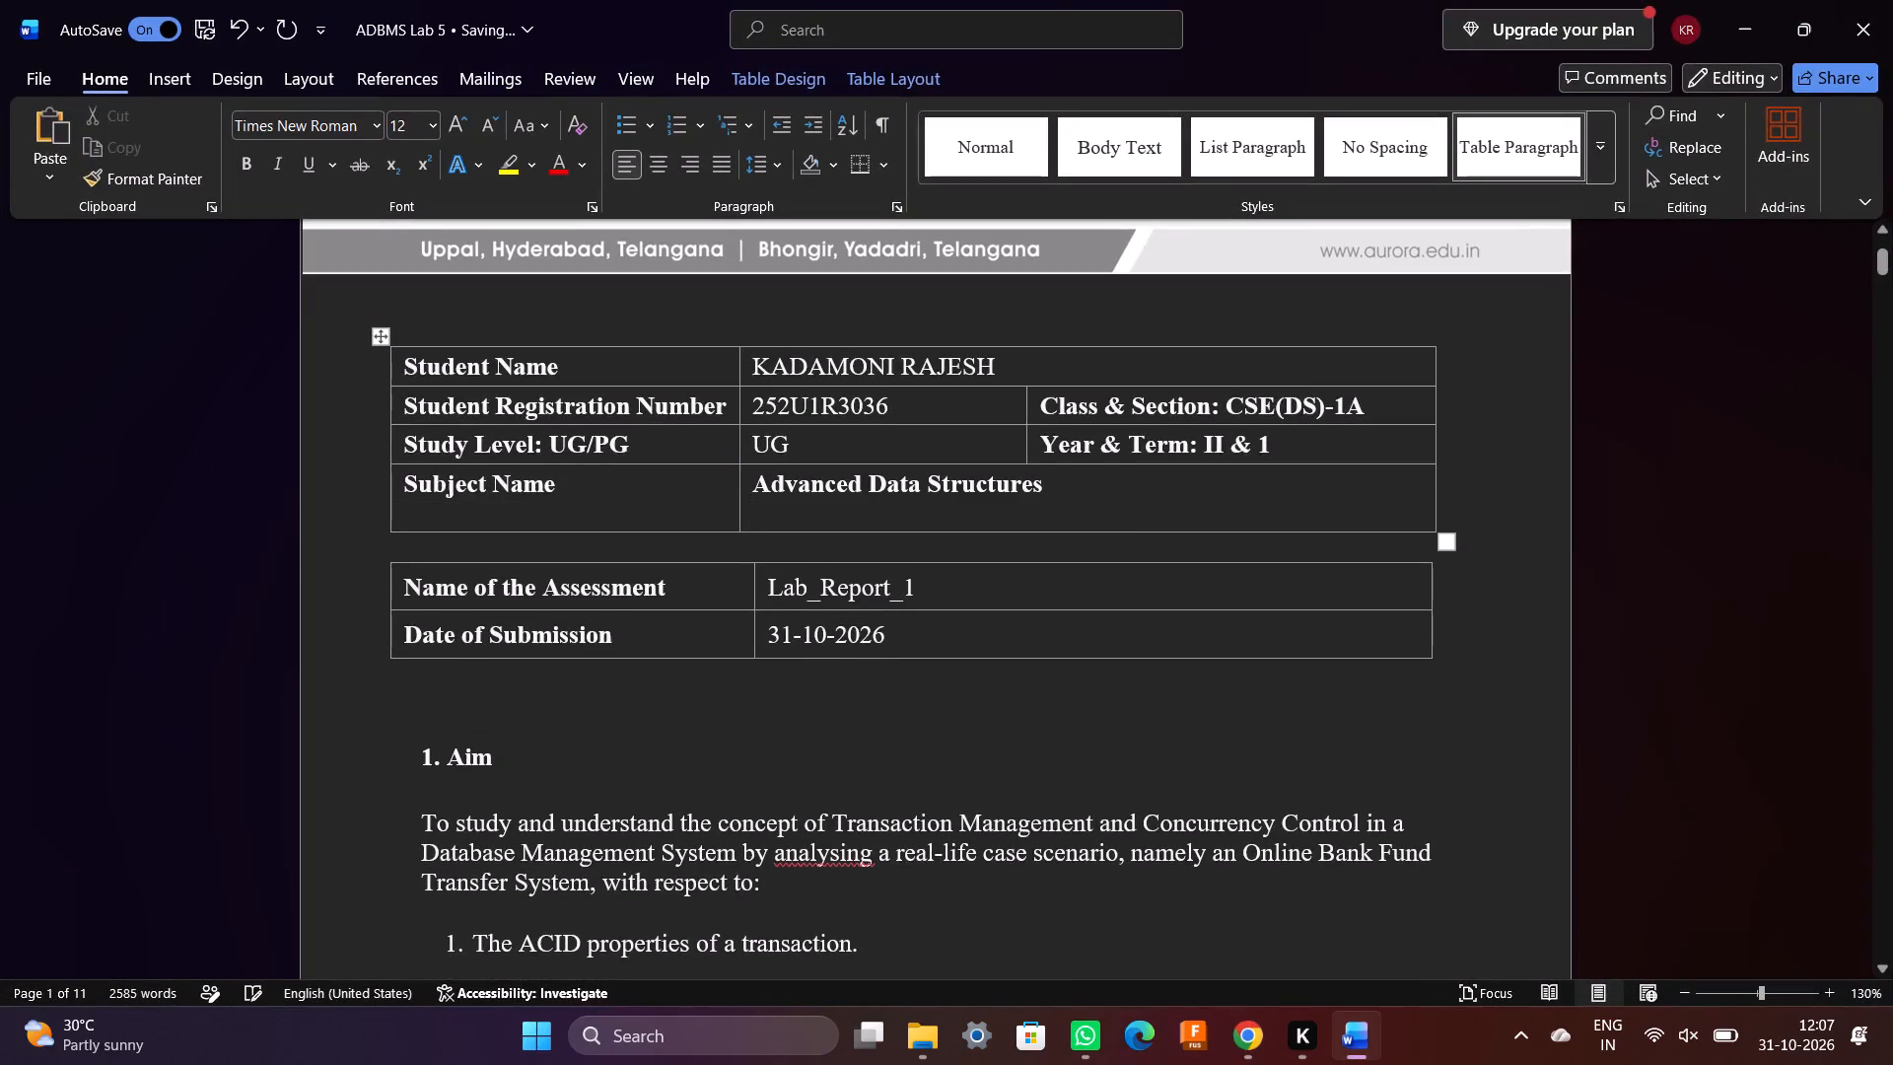
key("BackSpace")
key("BackSpace")
Delete all the old report content below the assessment table, from the Aim section to the document's end.
scroll(974, 468, "down", 1)
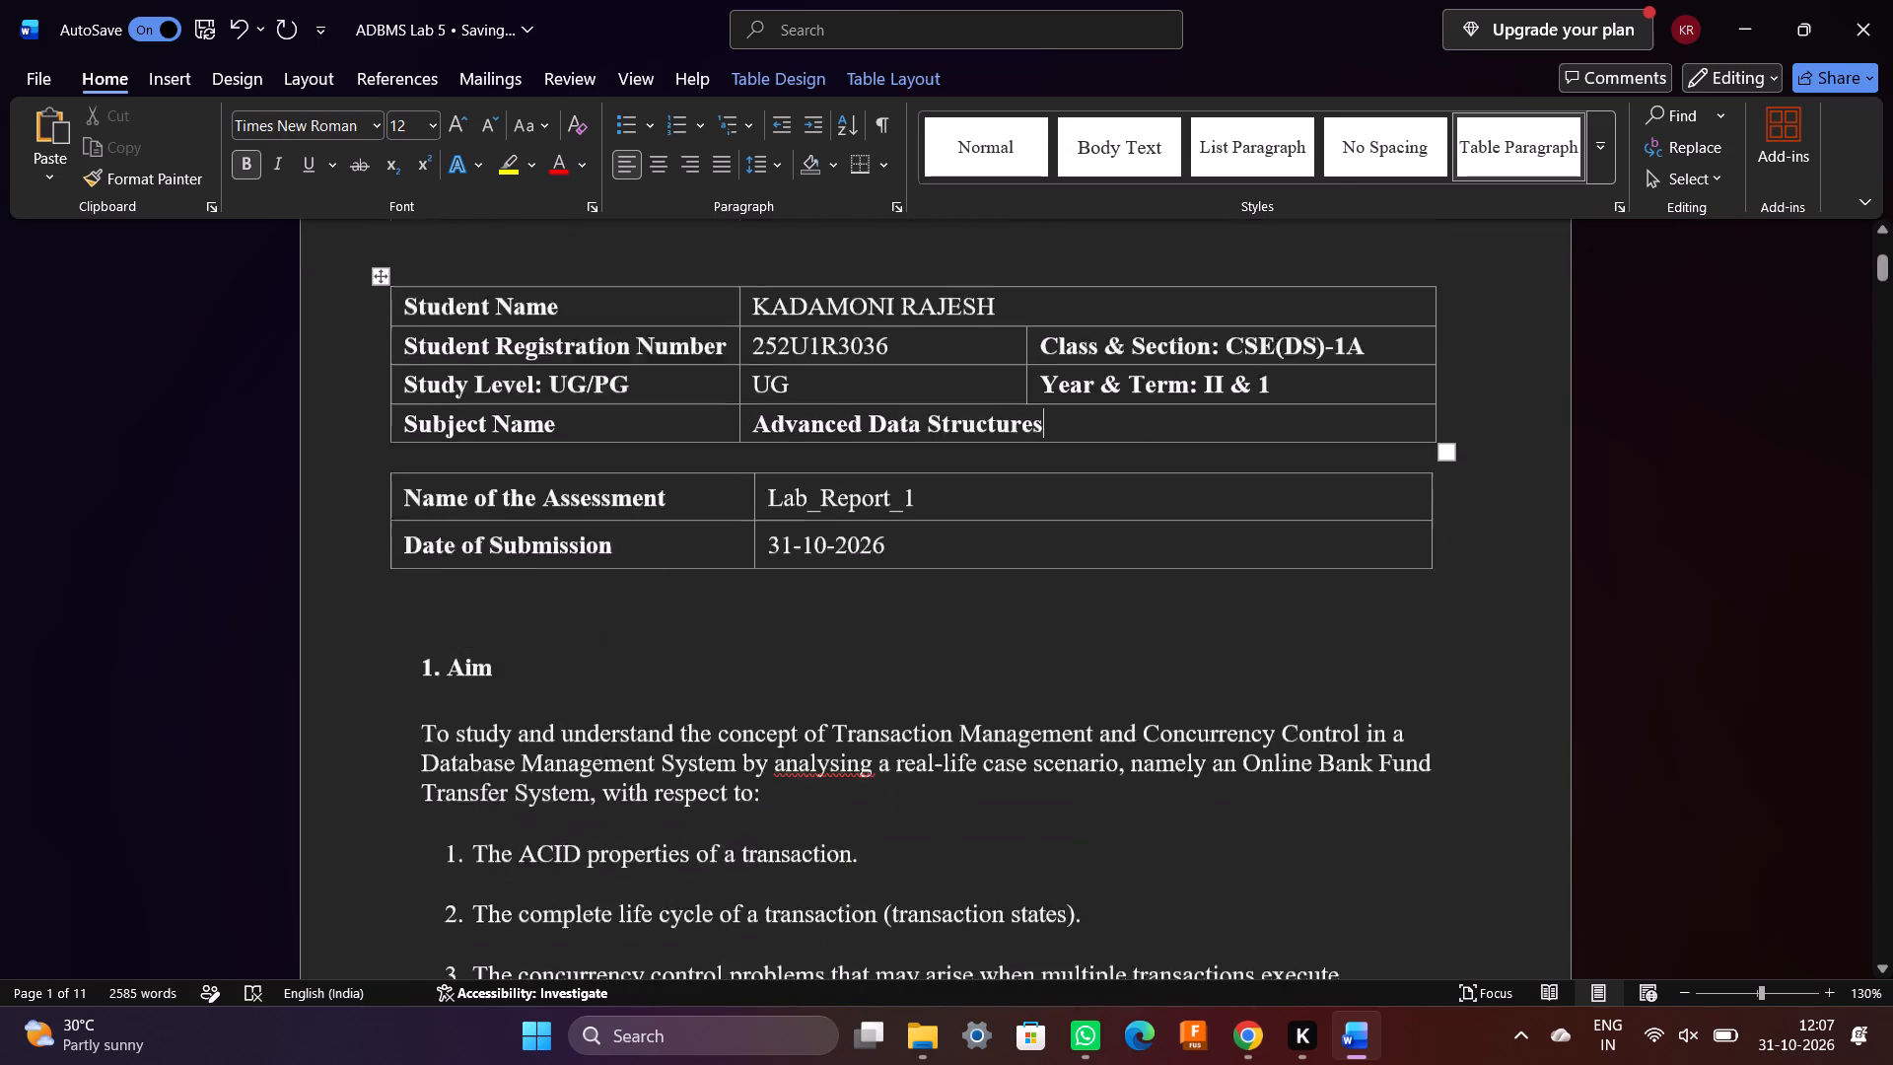
scroll(974, 468, "down", 1)
left_click_drag(403, 413, 703, 732)
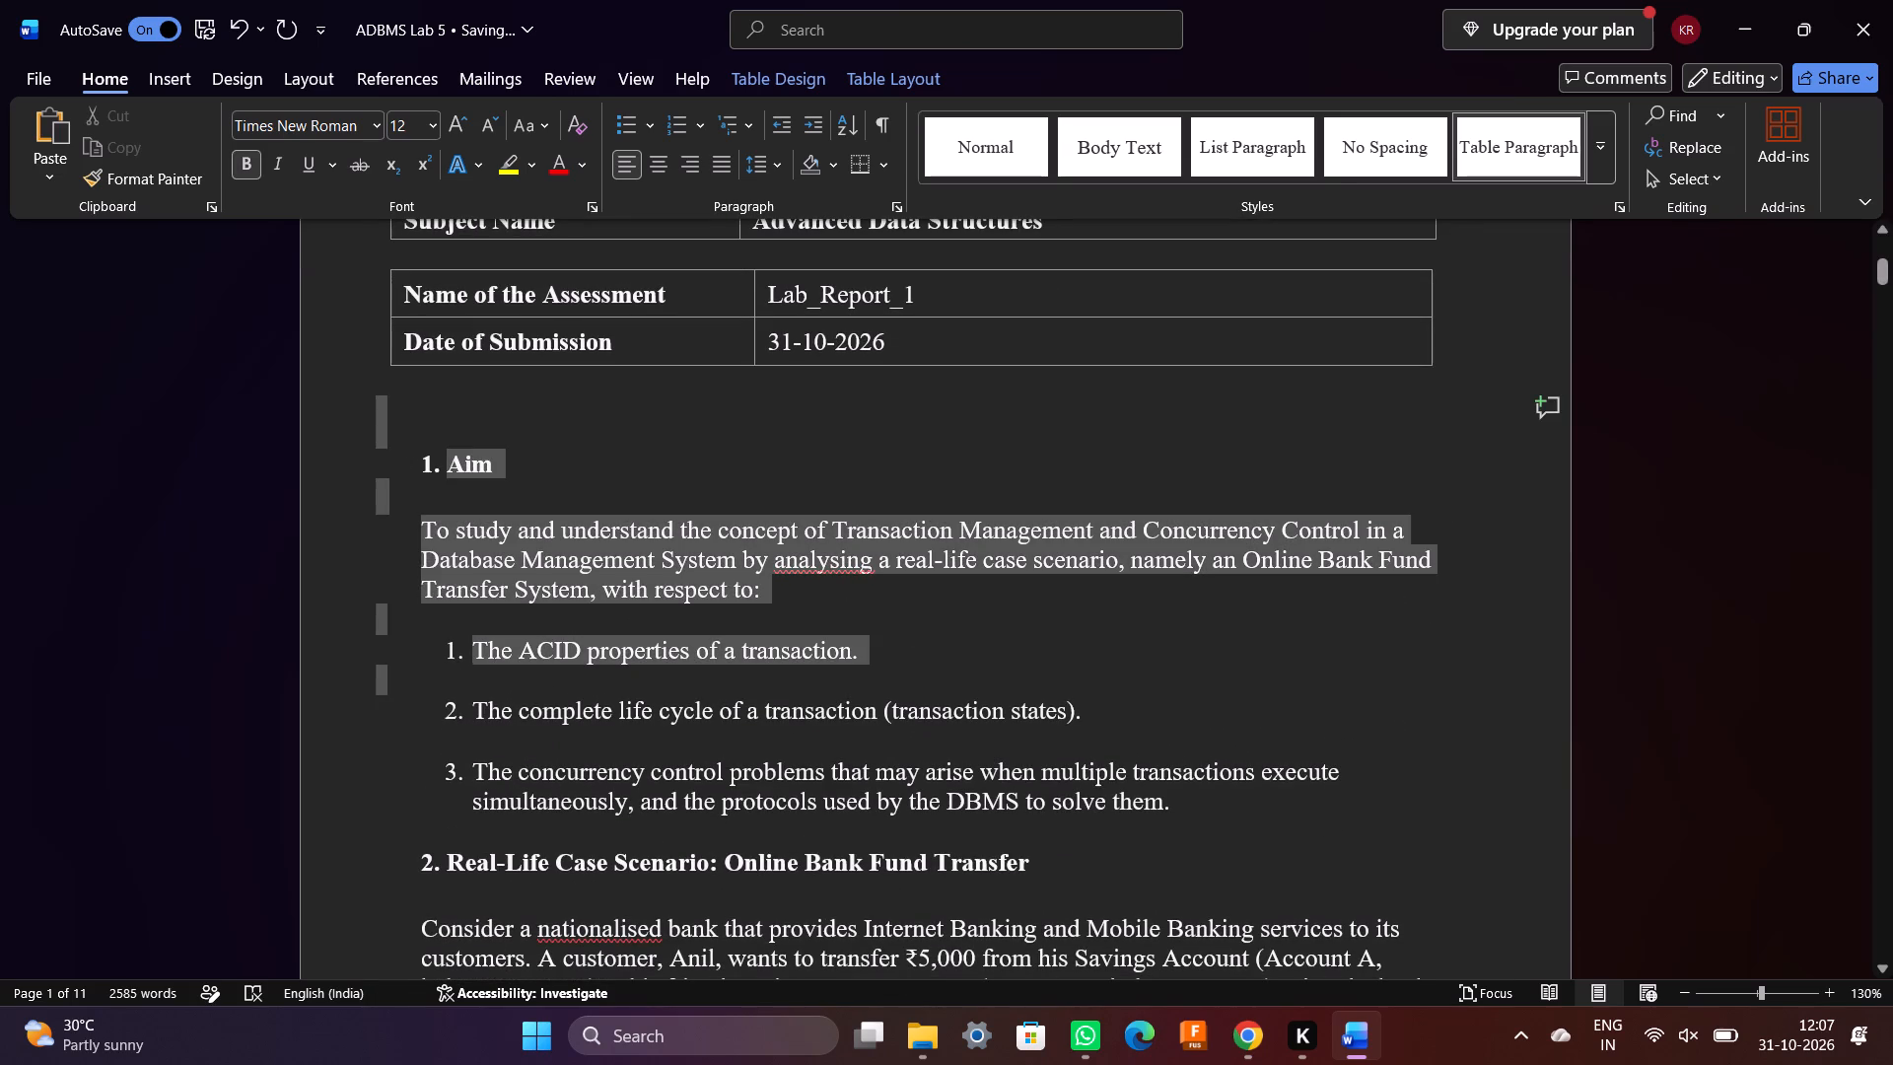
left_click_drag(703, 732, 912, 1064)
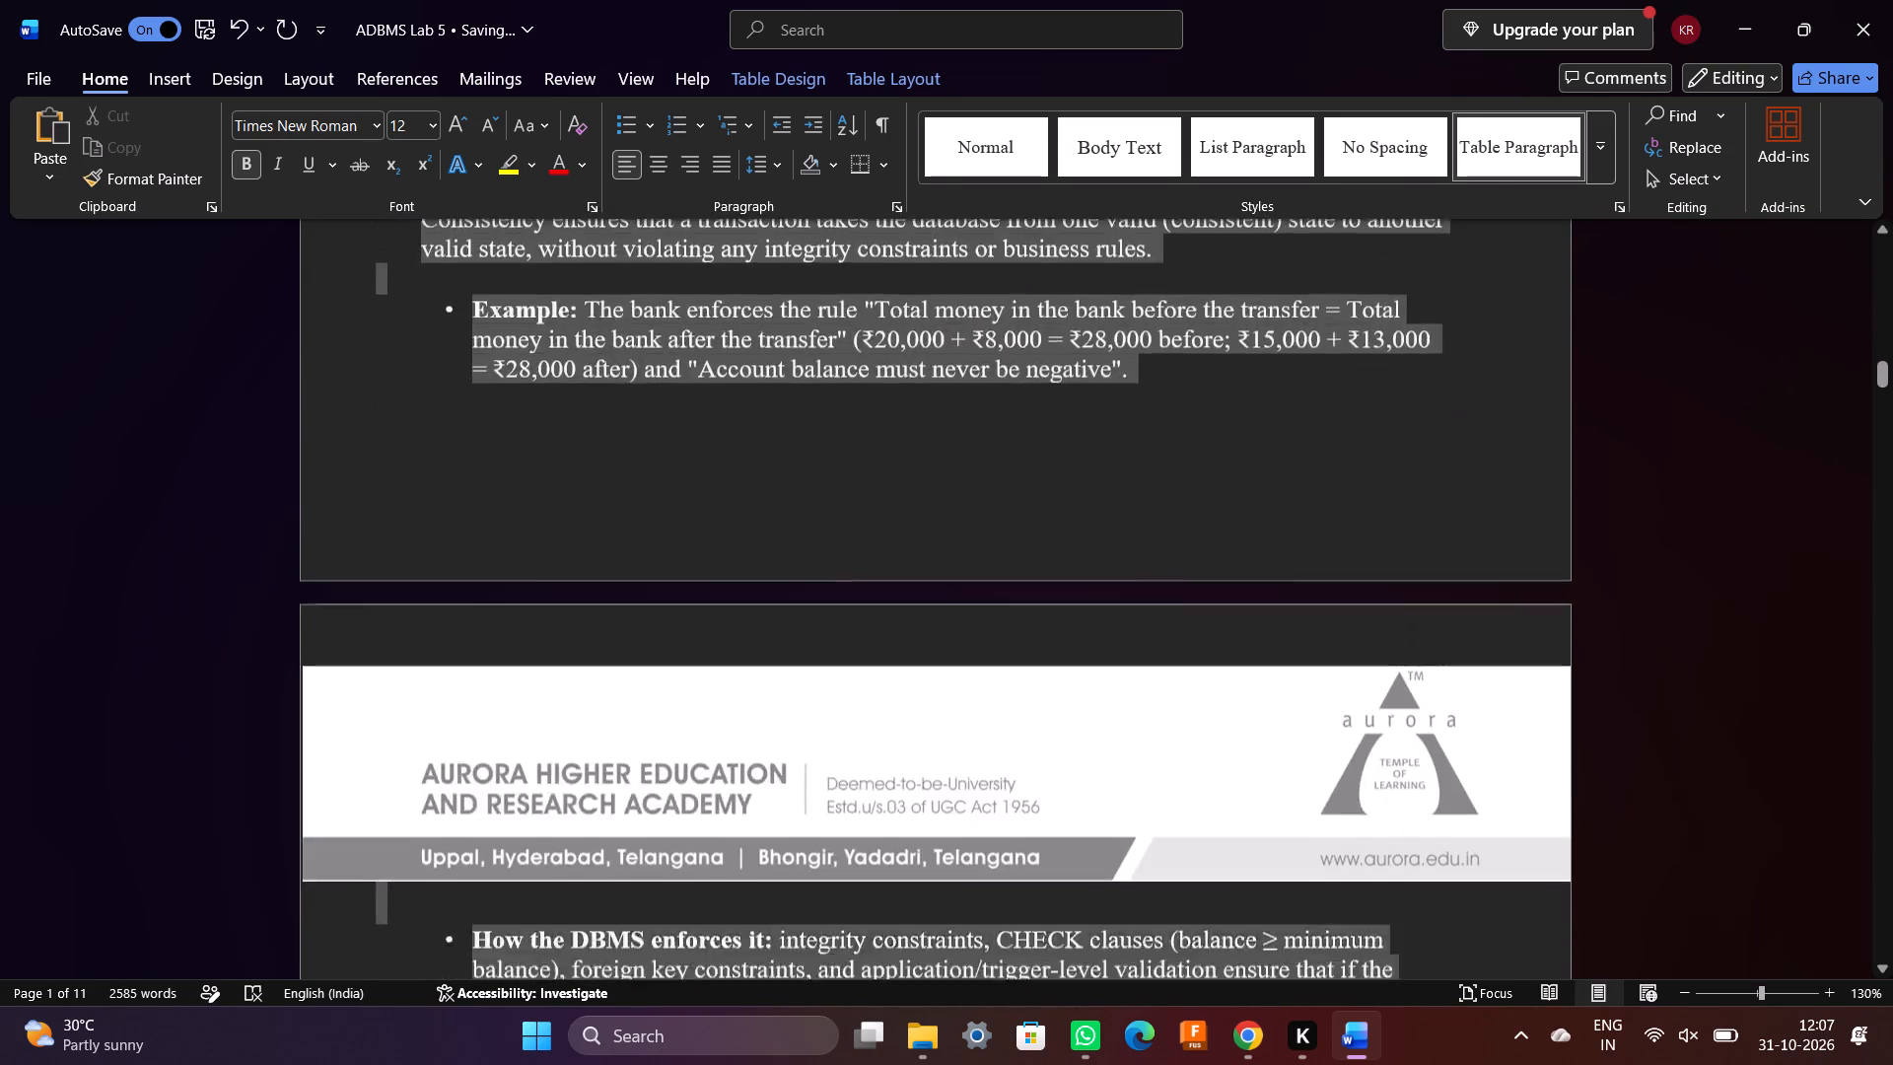
left_click_drag(912, 1064, 905, 1064)
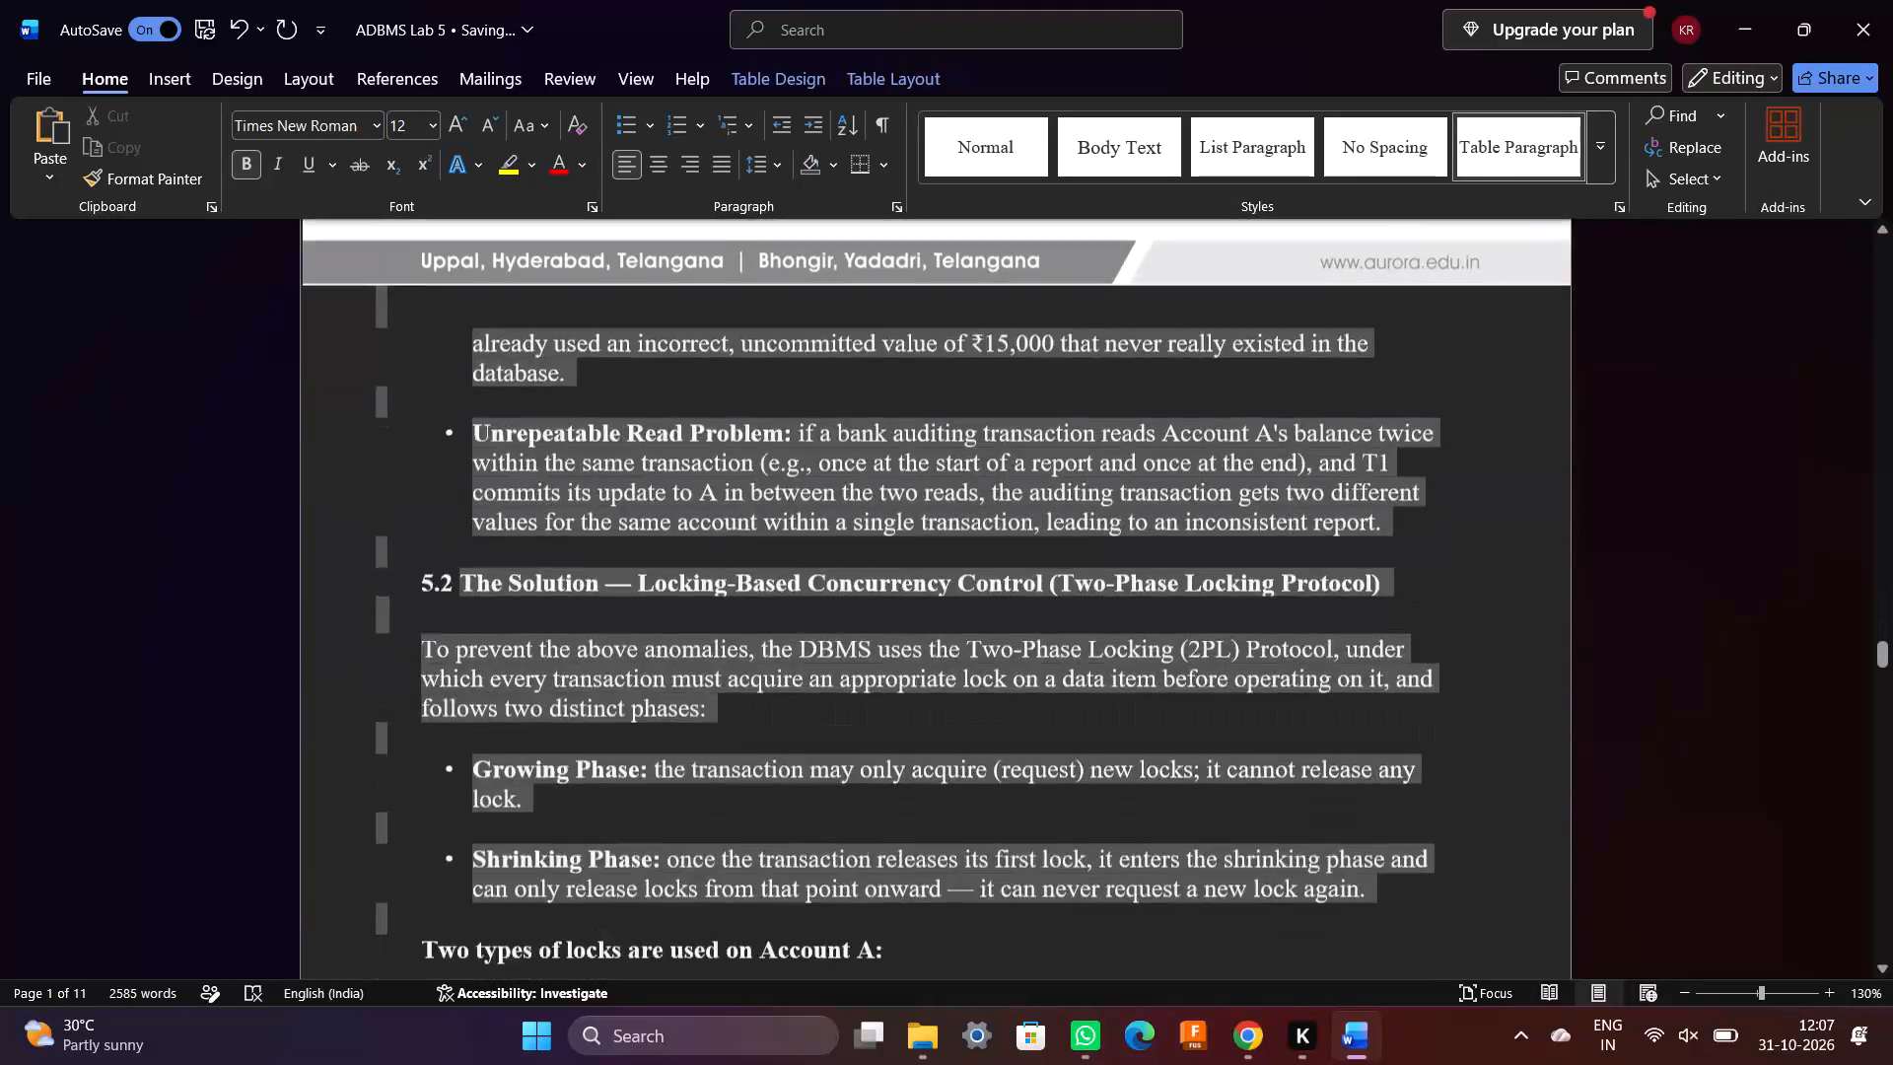
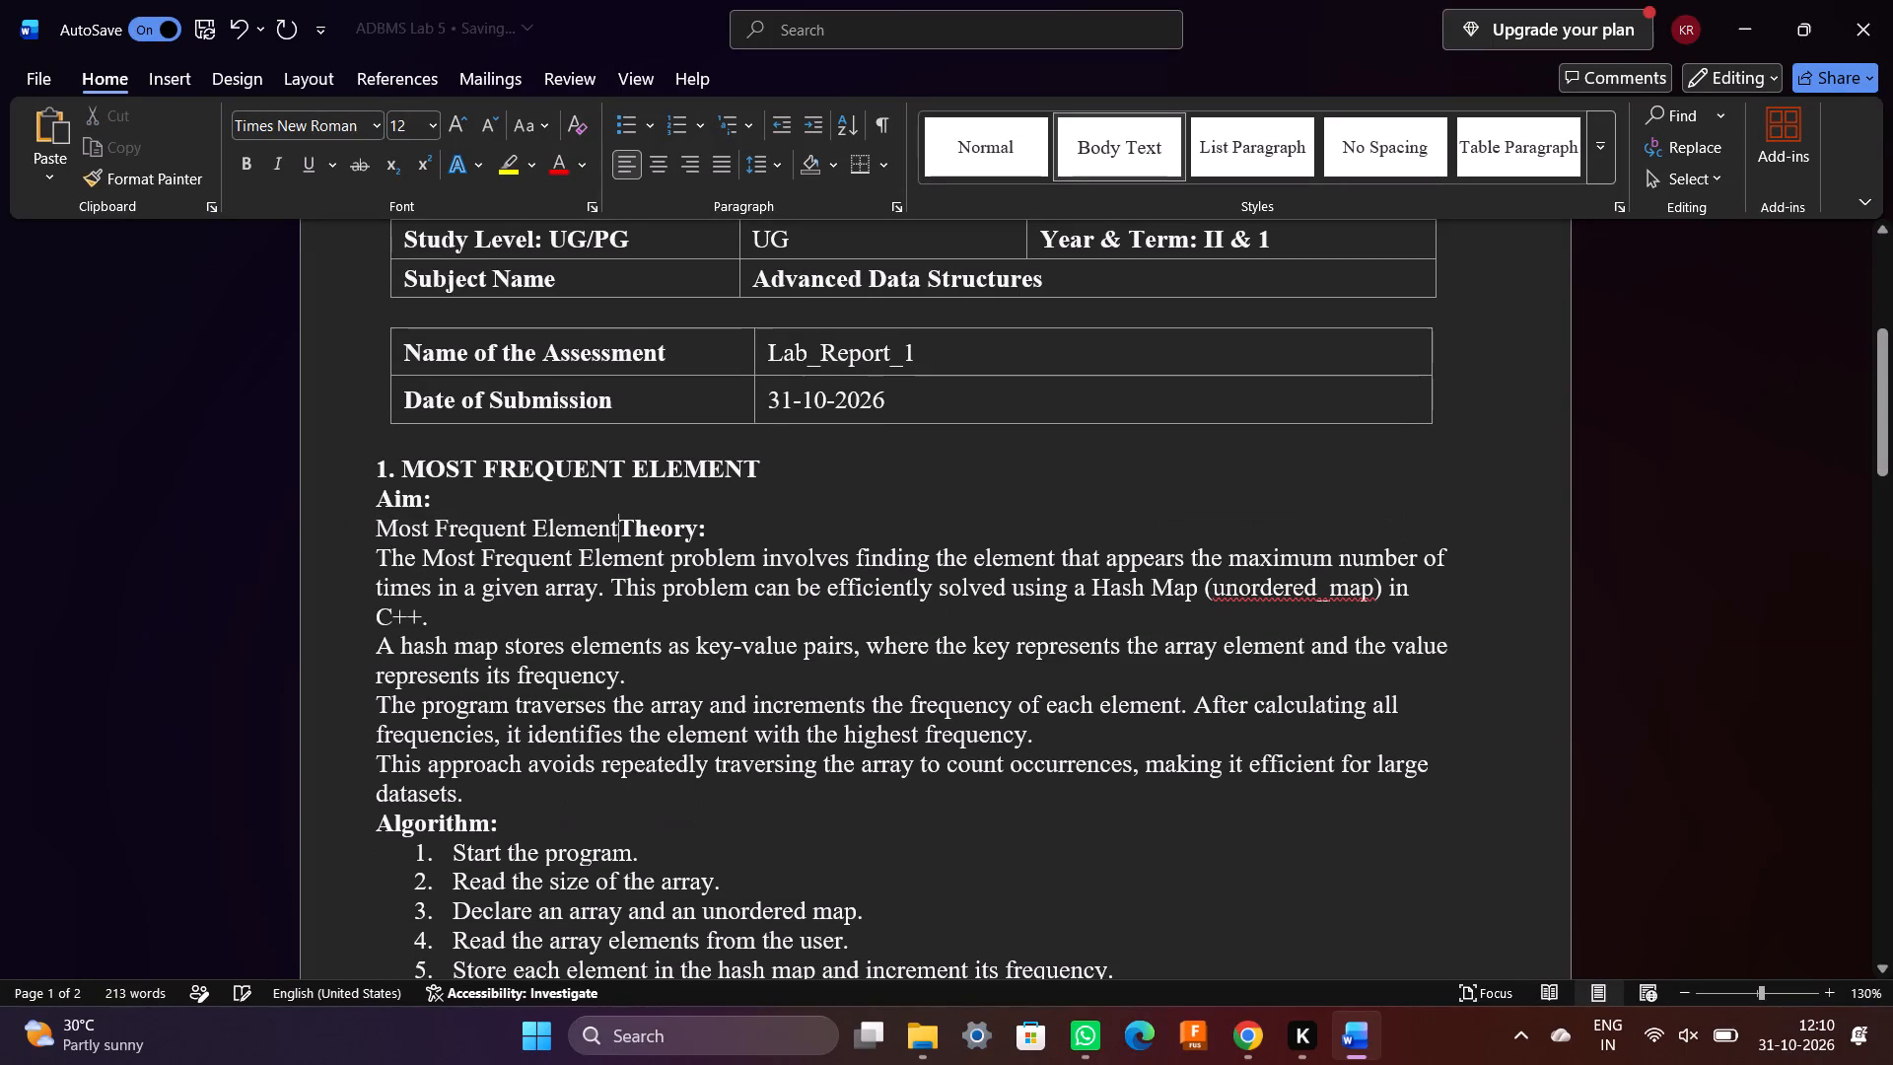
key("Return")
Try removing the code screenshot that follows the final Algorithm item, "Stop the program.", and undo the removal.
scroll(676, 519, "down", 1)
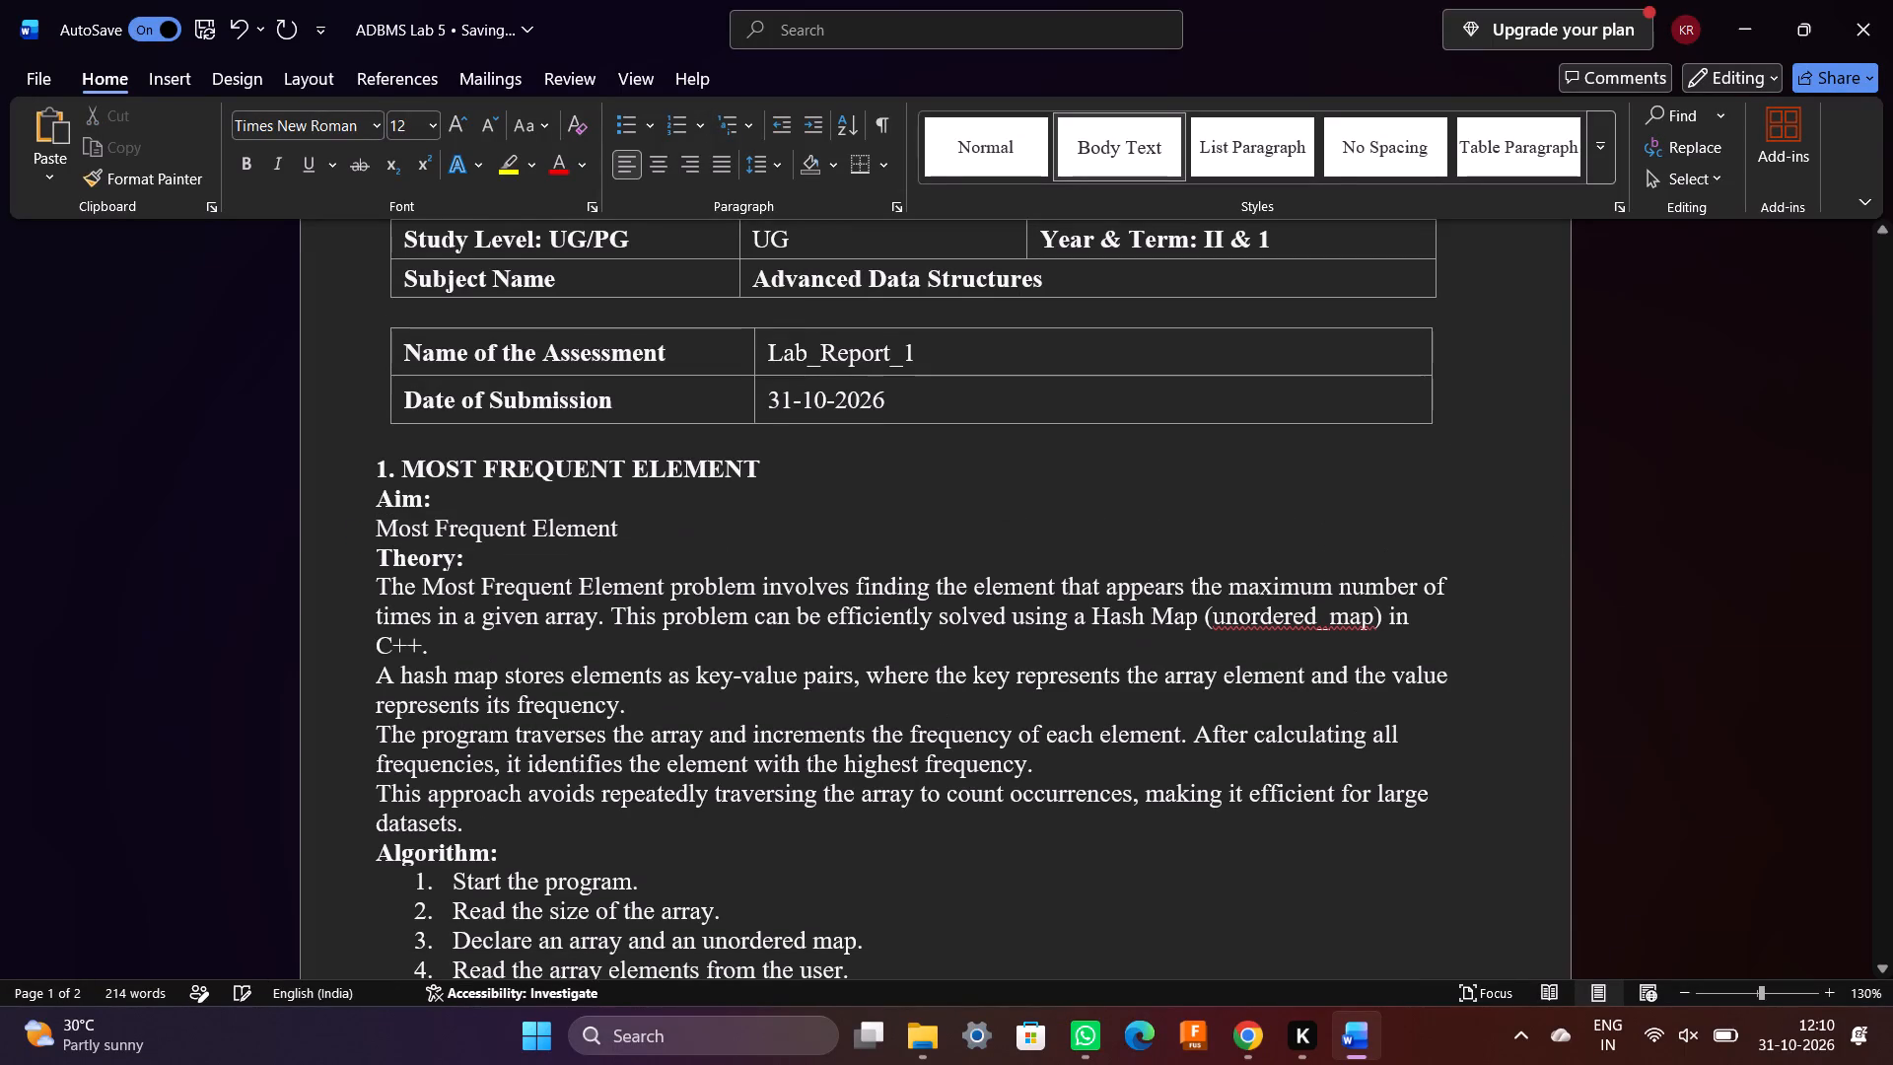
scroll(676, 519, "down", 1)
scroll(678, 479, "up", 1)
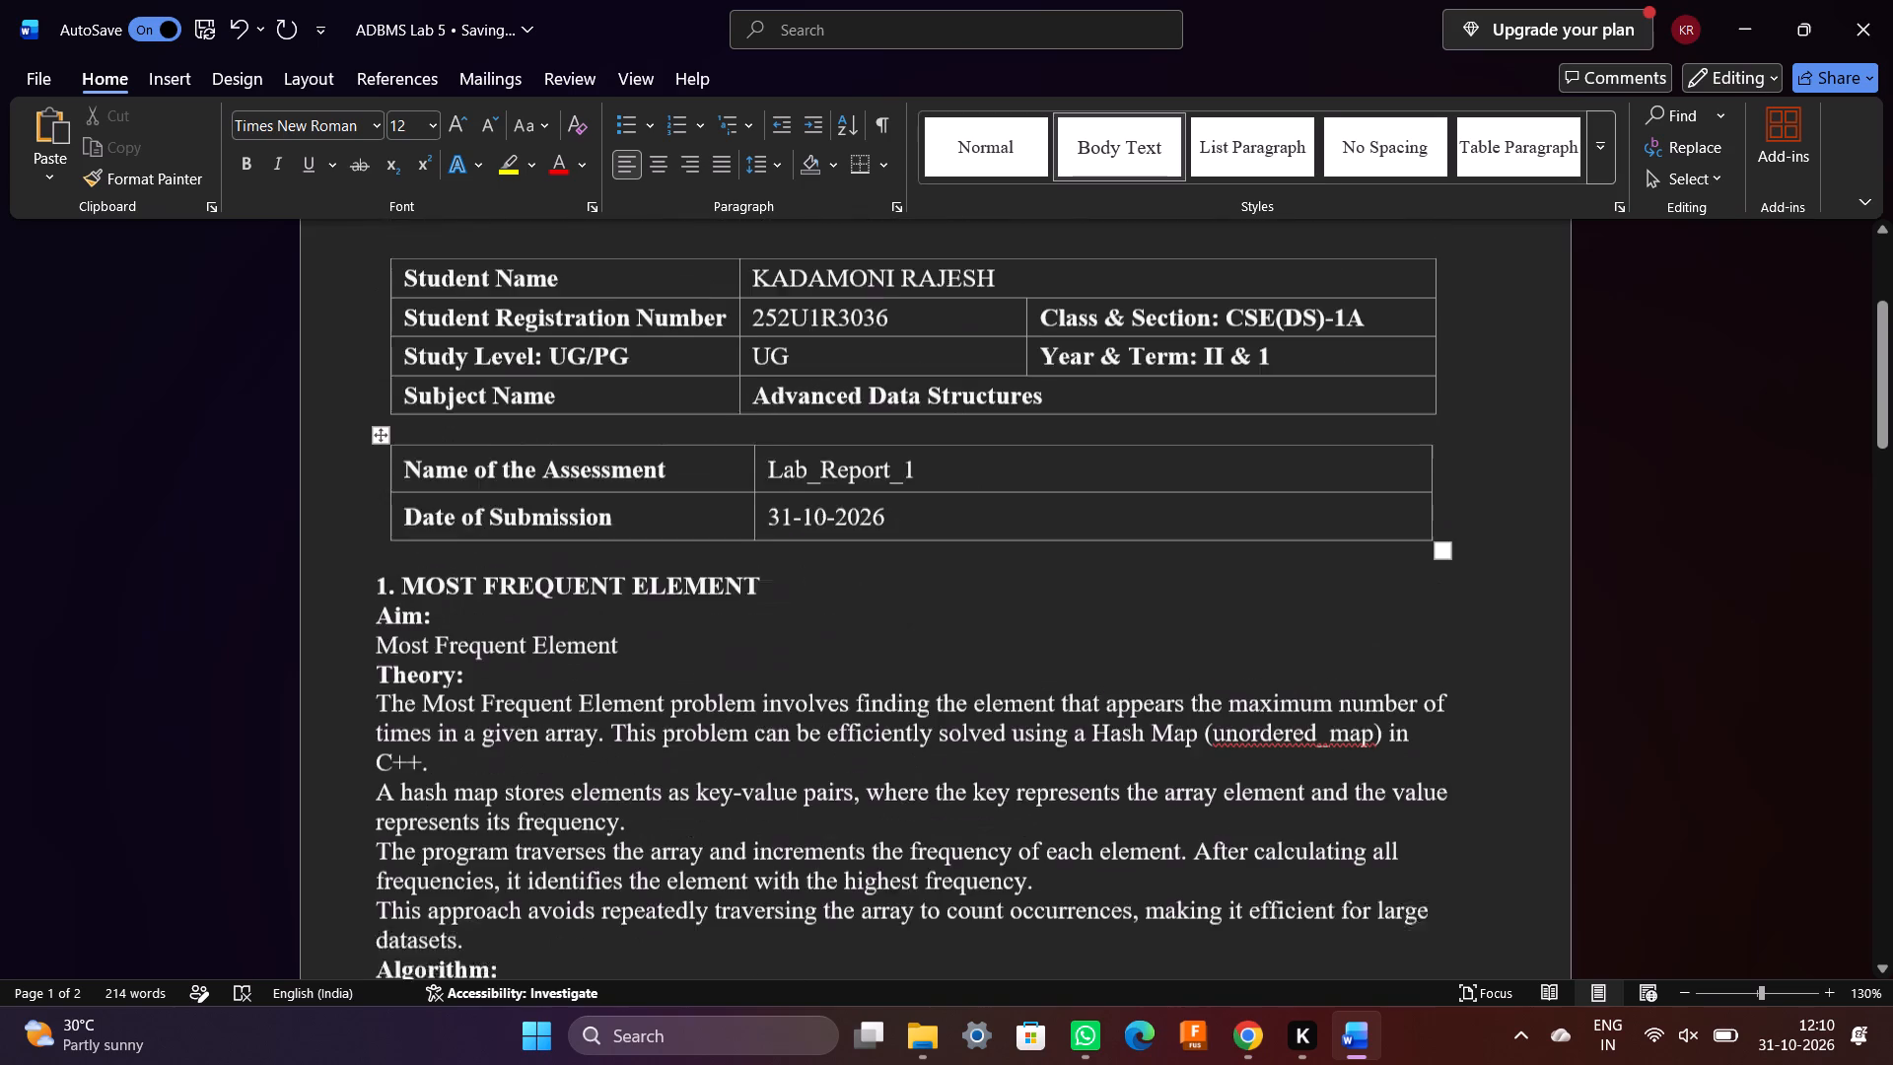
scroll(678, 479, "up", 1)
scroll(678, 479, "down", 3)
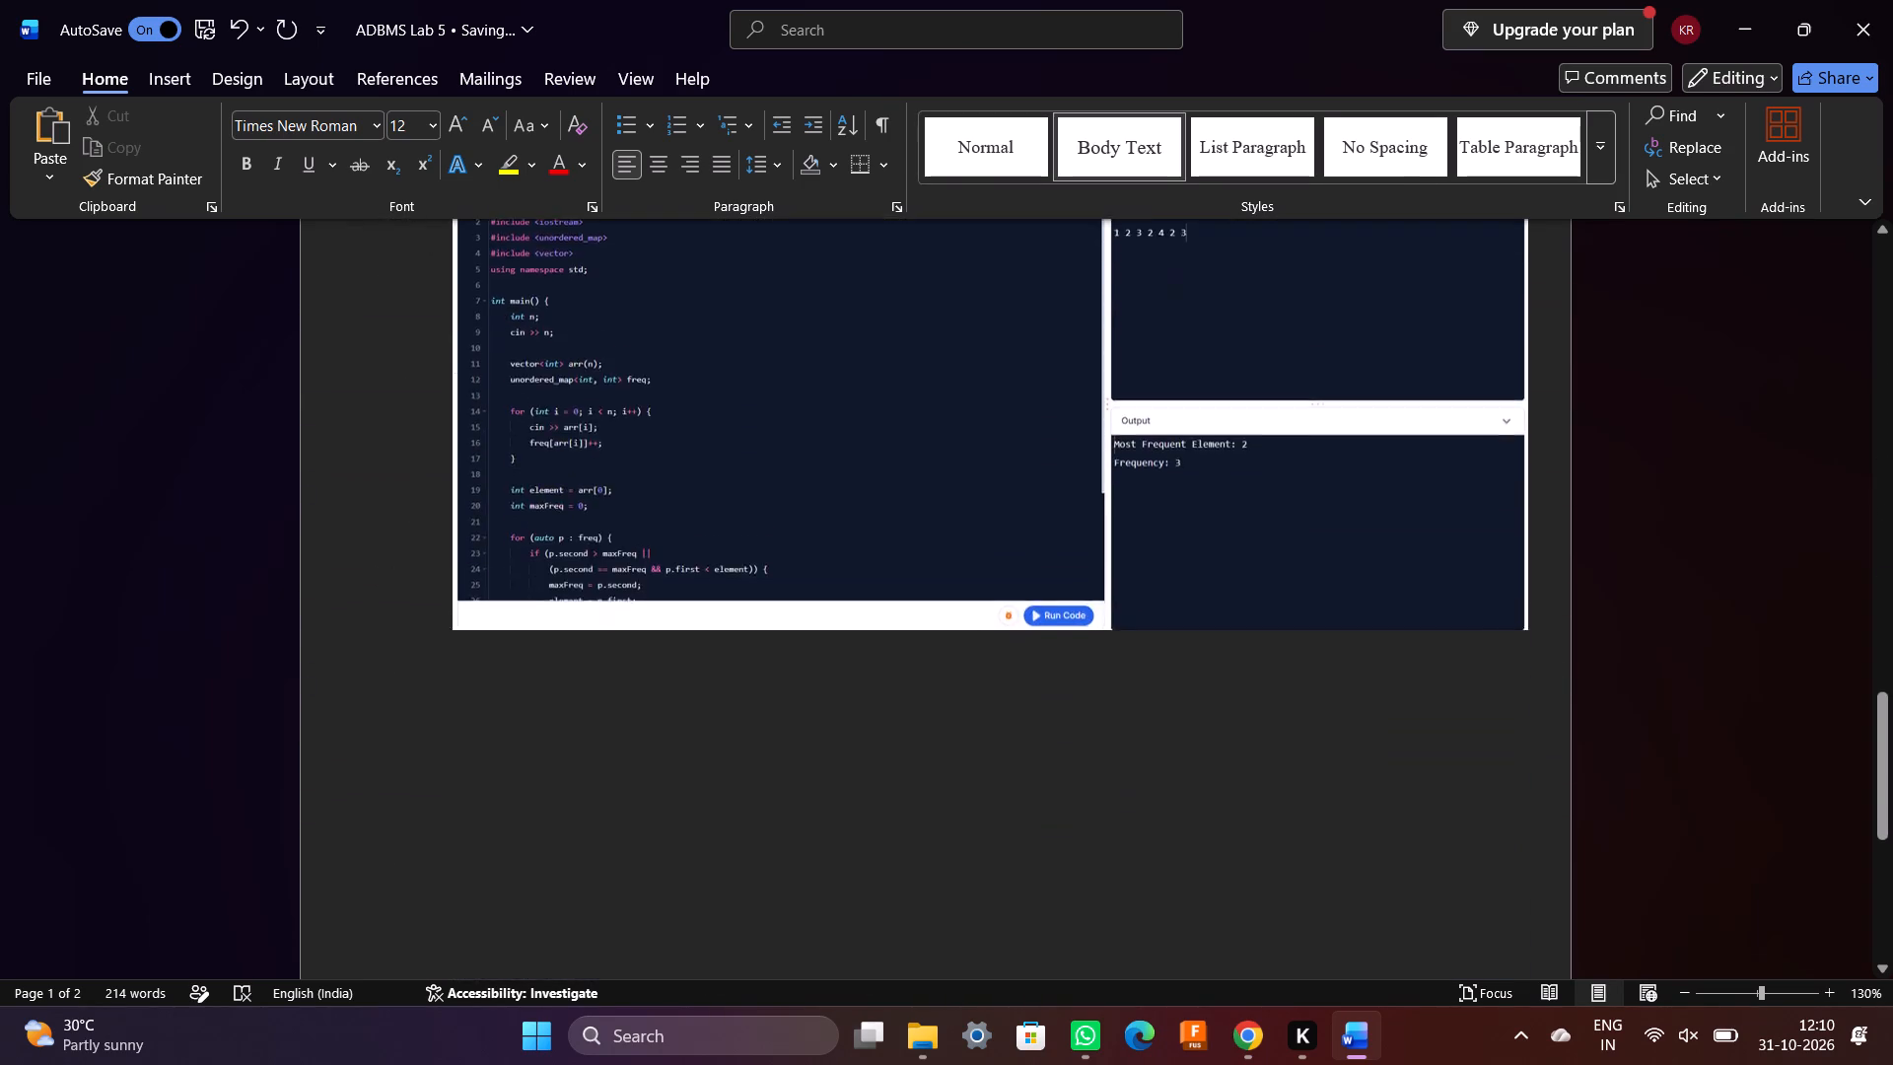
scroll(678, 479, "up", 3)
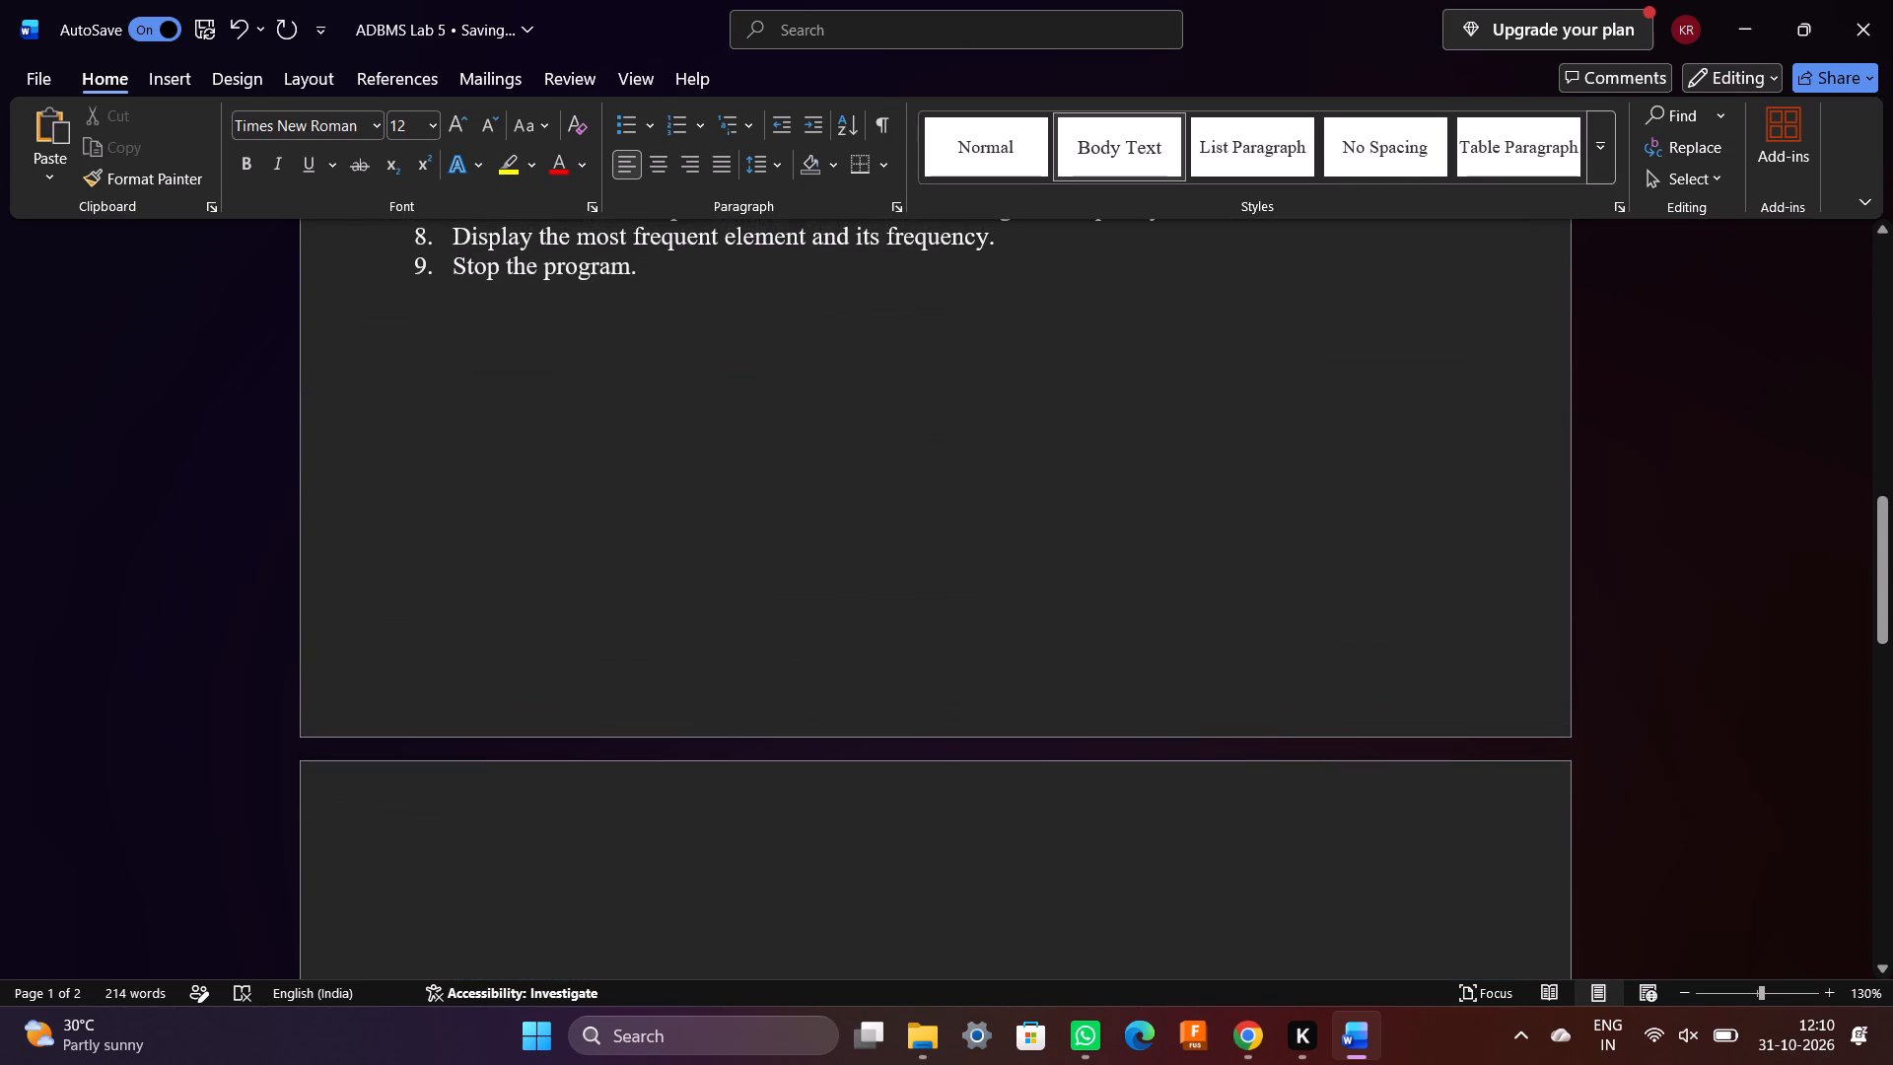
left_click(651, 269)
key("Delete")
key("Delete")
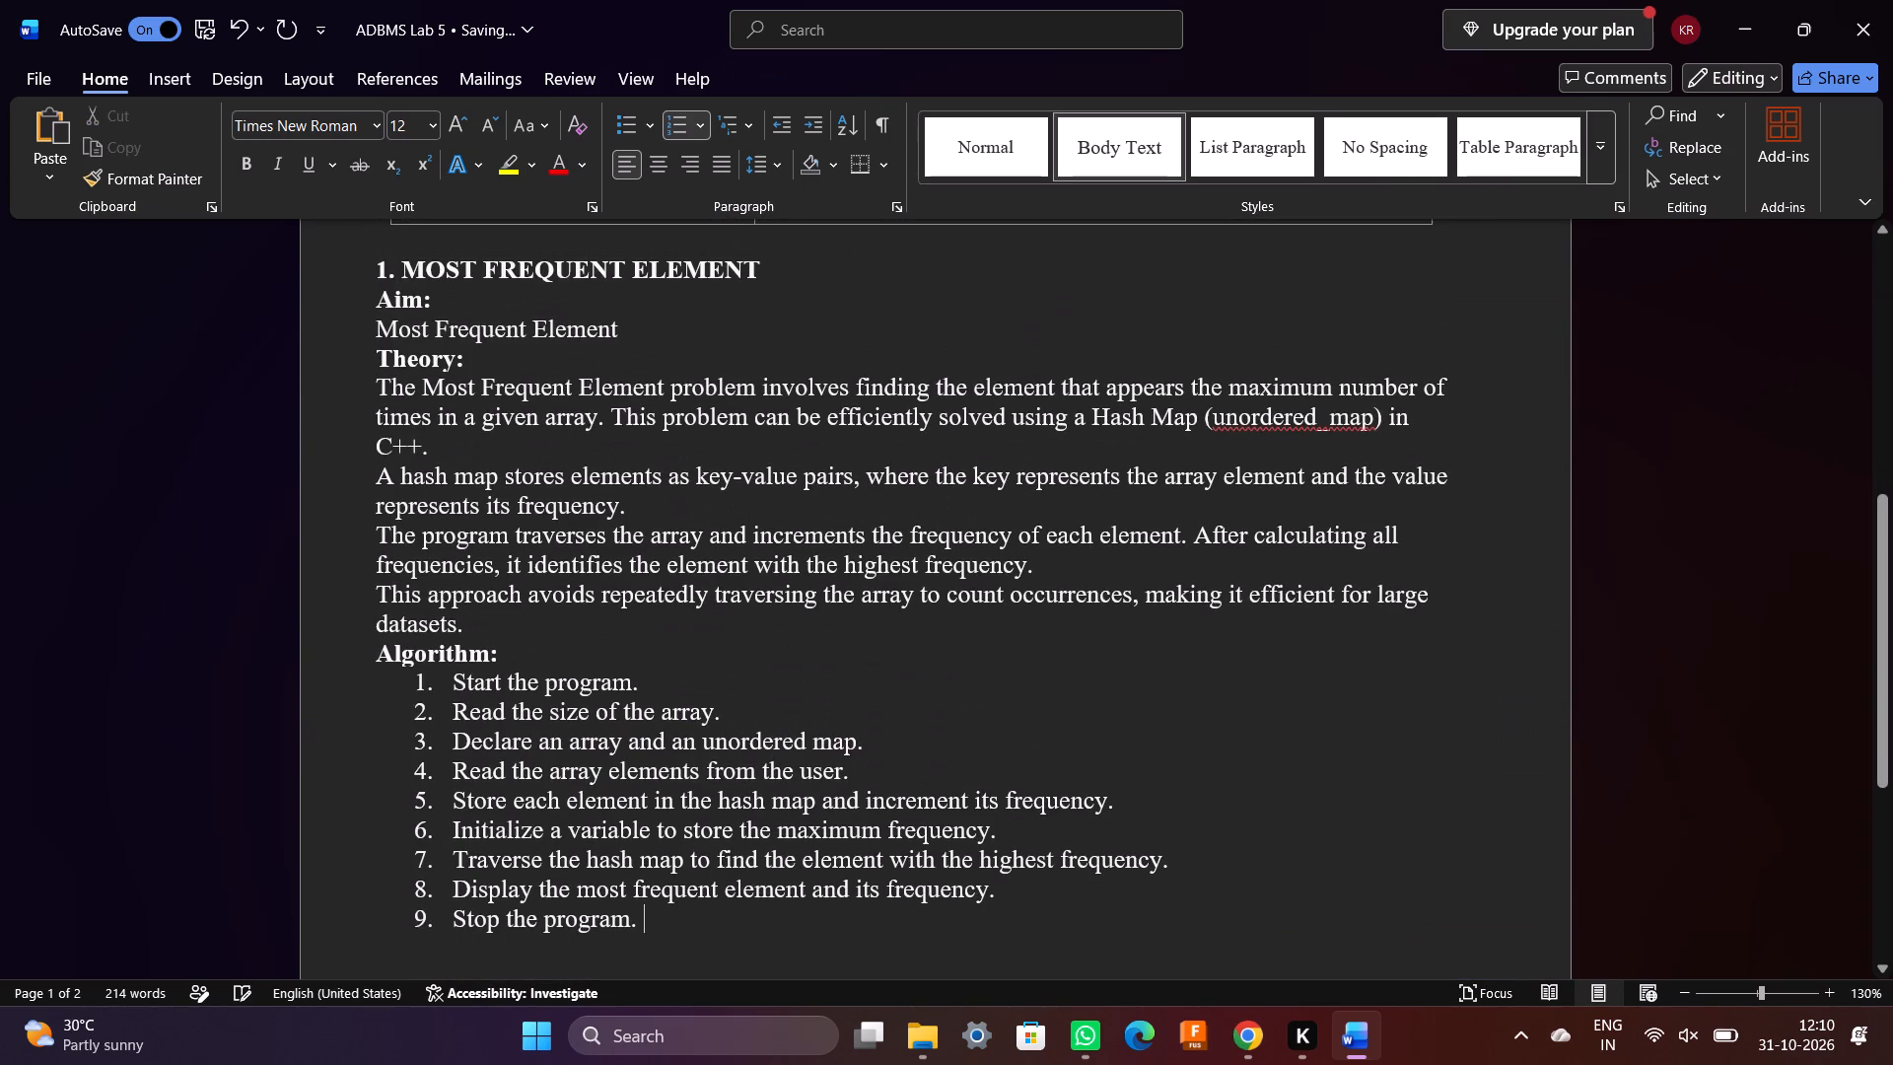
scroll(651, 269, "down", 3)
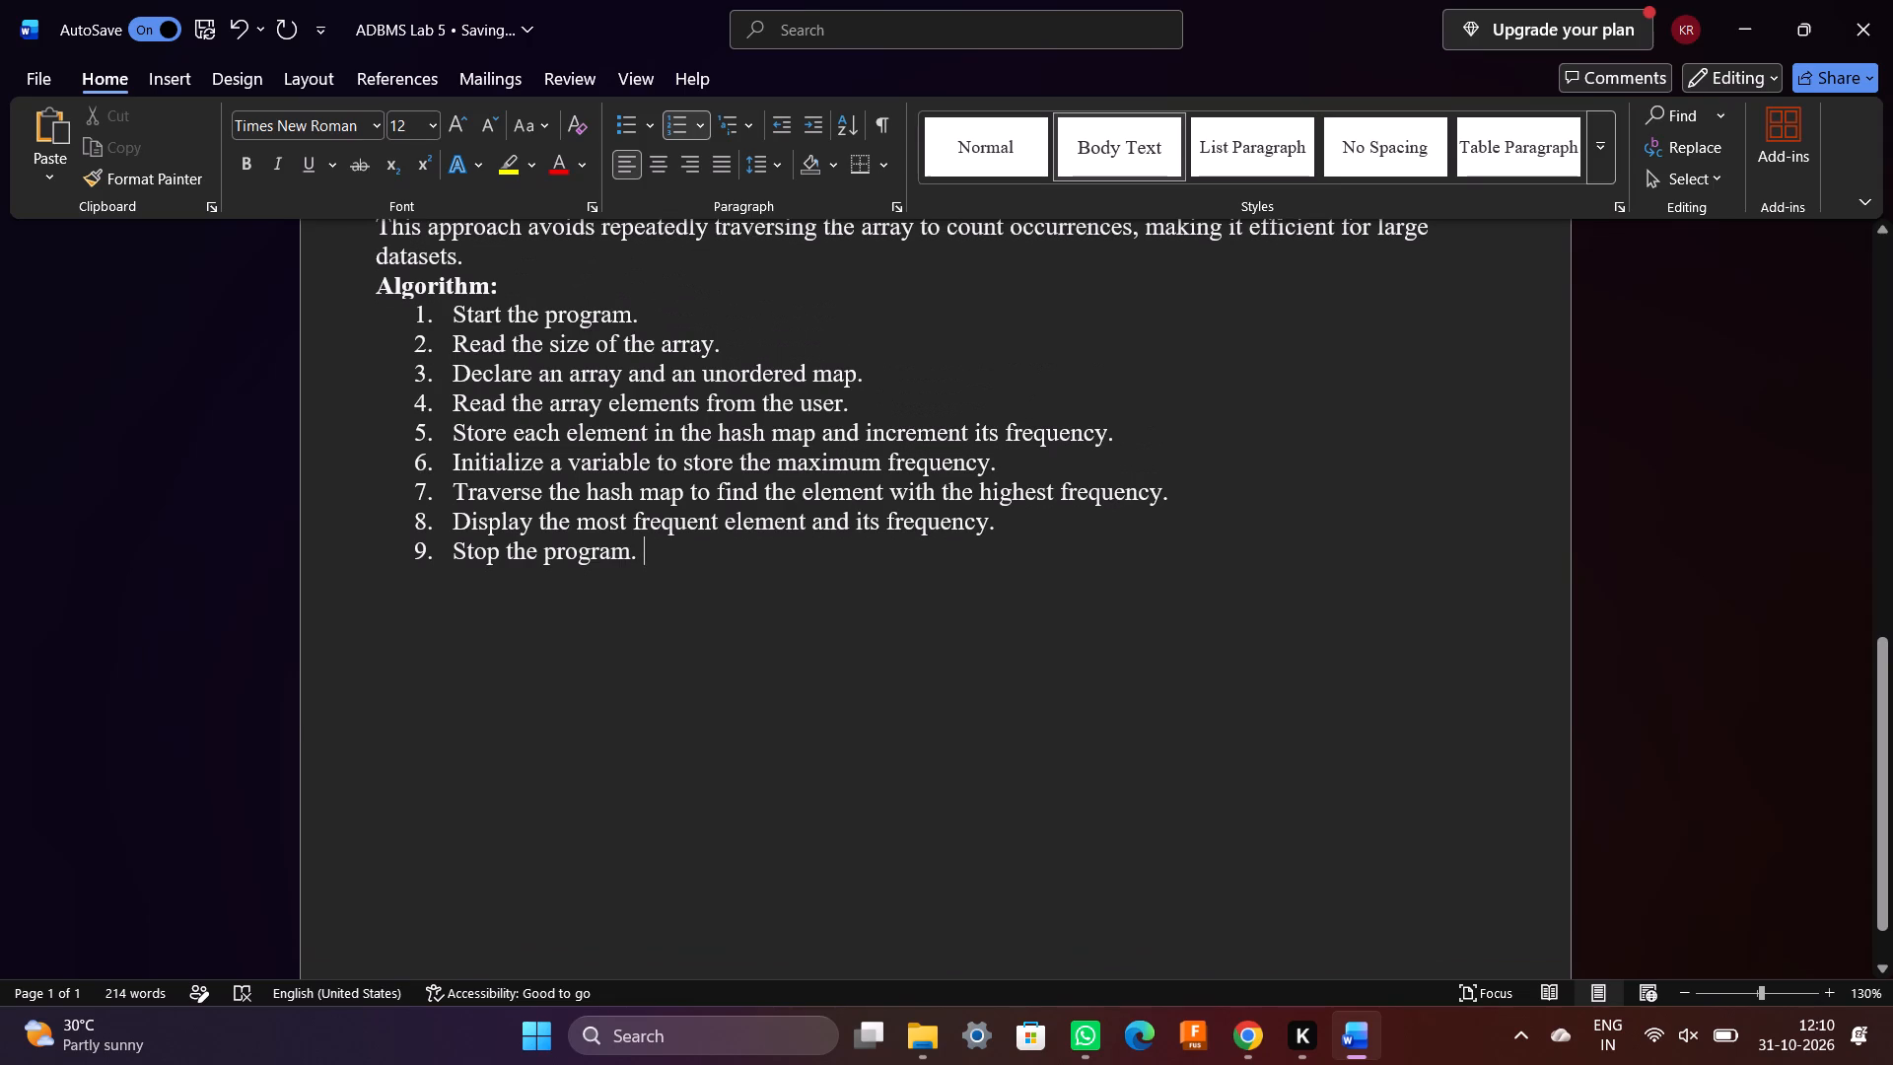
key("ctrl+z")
Undo the report edits back to the old ADBMS content starting at "1. Aim", keeping the Advanced Data Structures and Lab_Report_1 details.
left_click(568, 326)
left_click(524, 394)
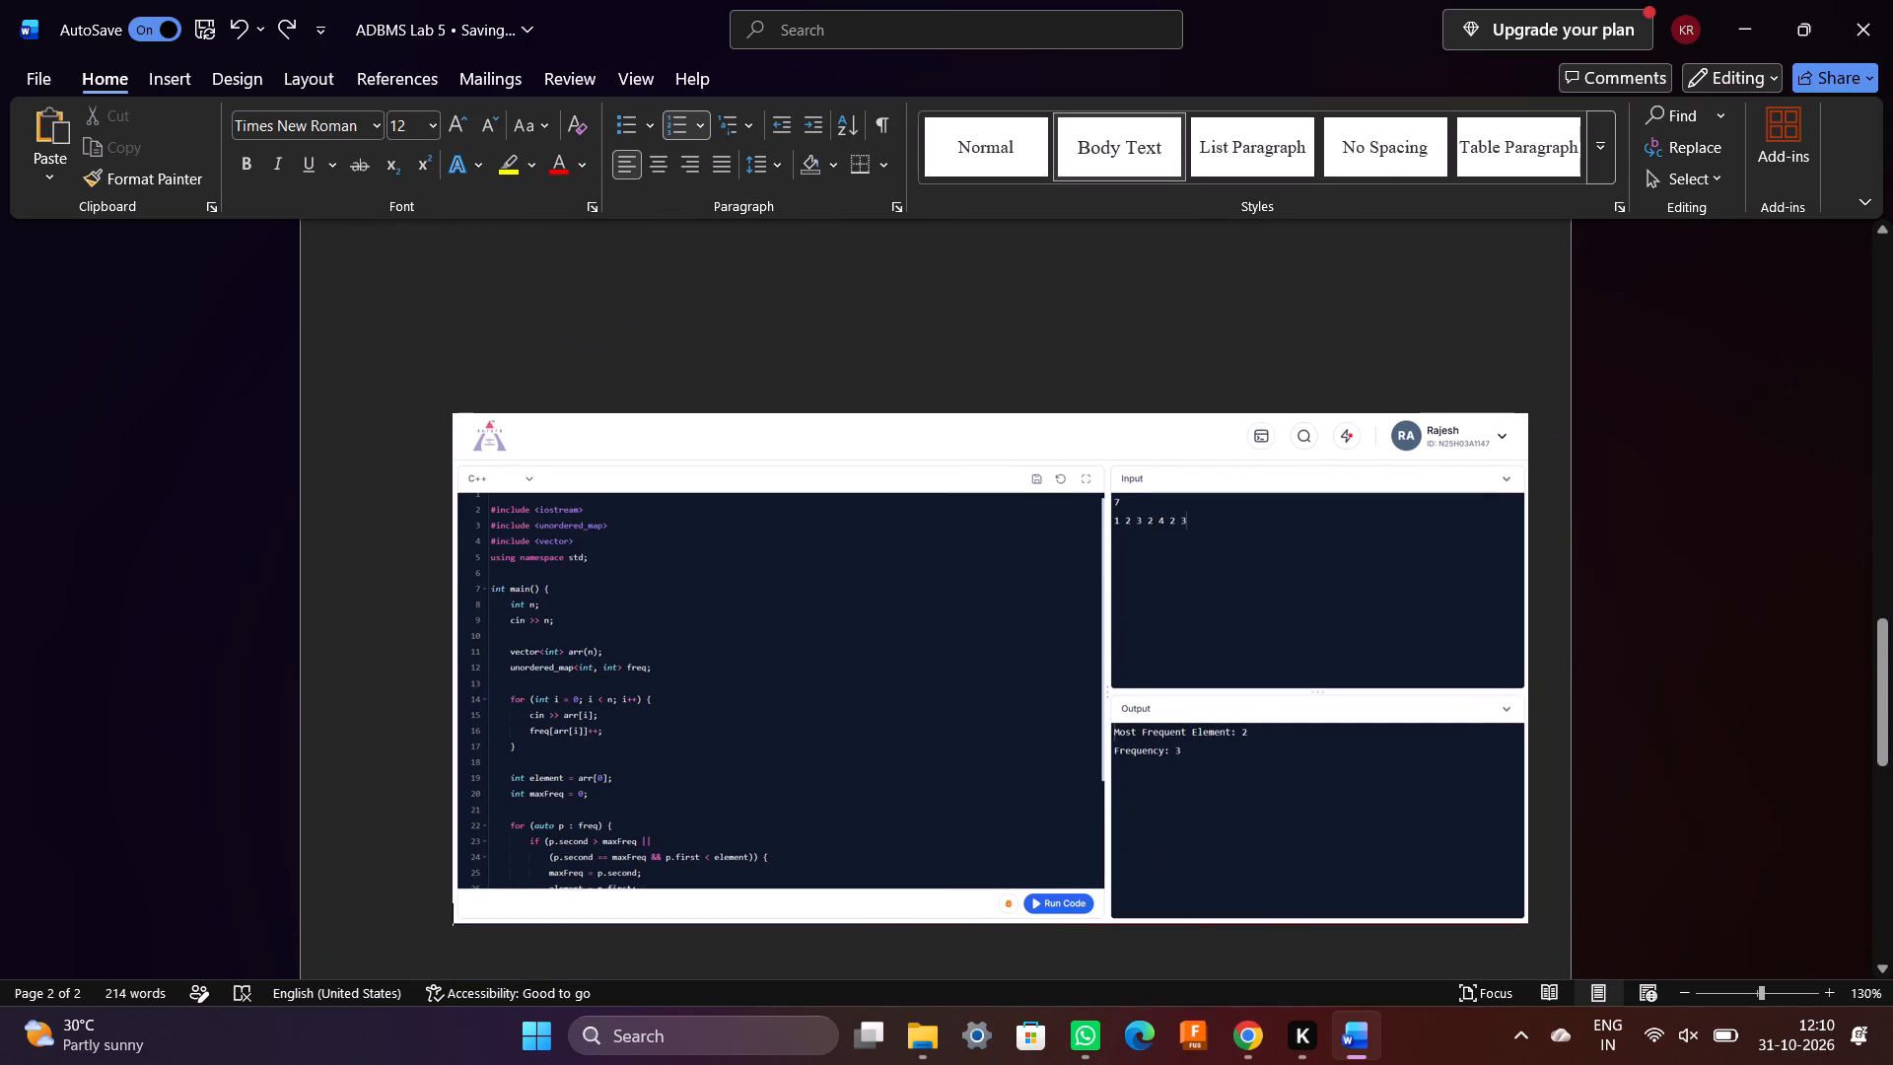
scroll(524, 394, "up", 1)
left_click(488, 618)
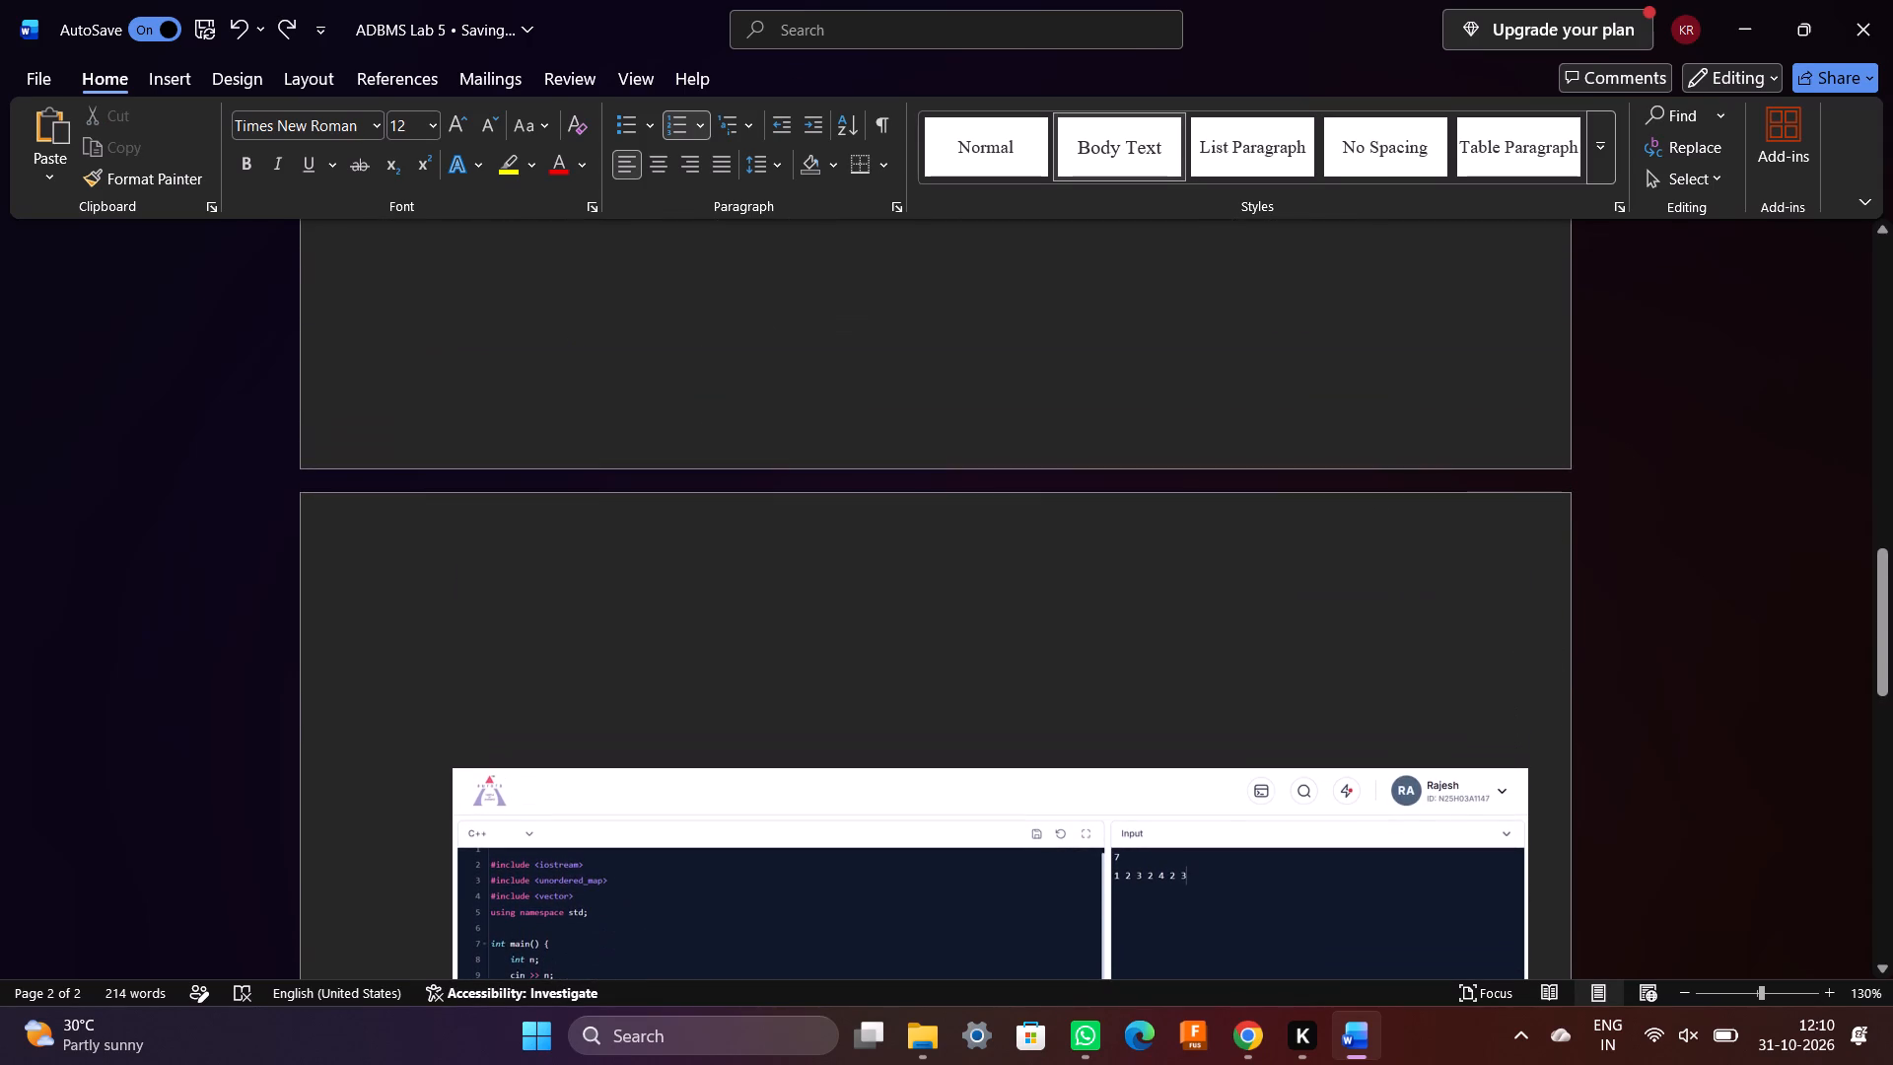
scroll(488, 618, "up", 6)
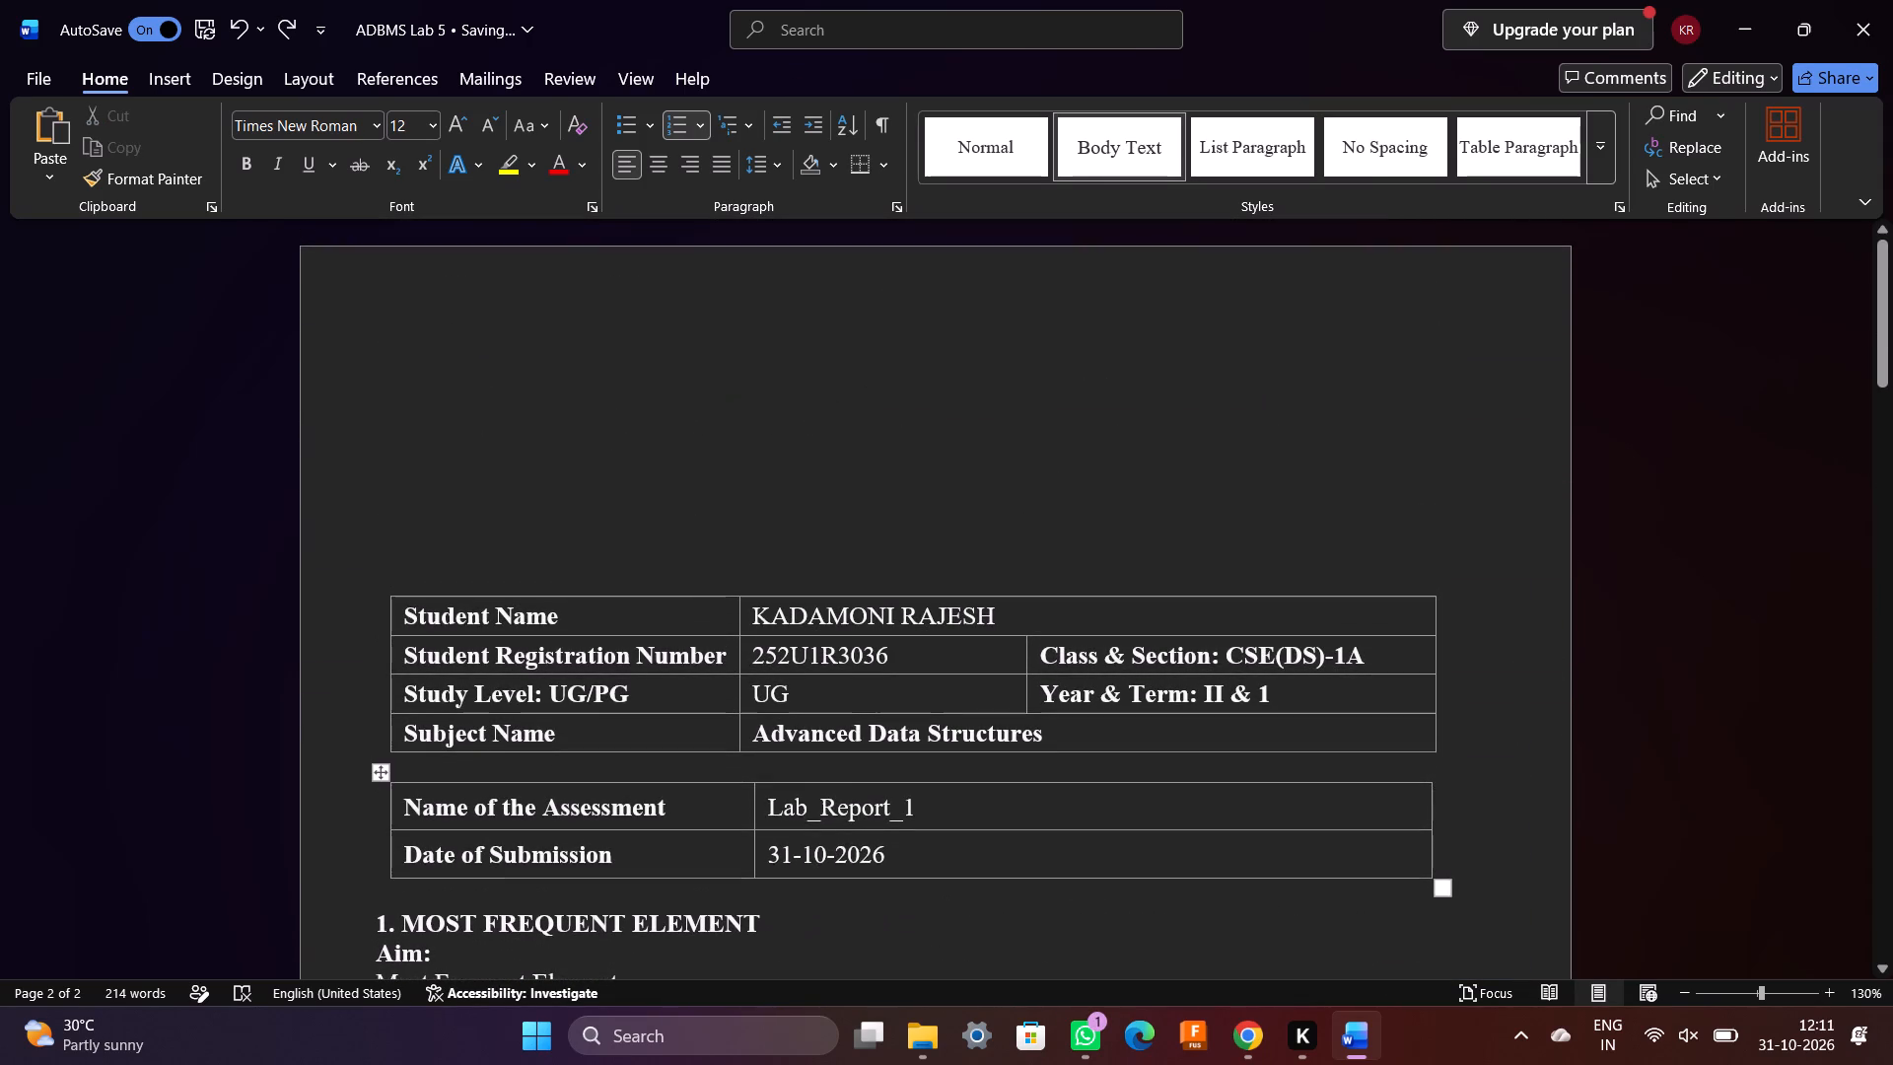
key("ctrl+z")
key("ctrl+z")
key("ctrl+z")
key("ctrl+z")
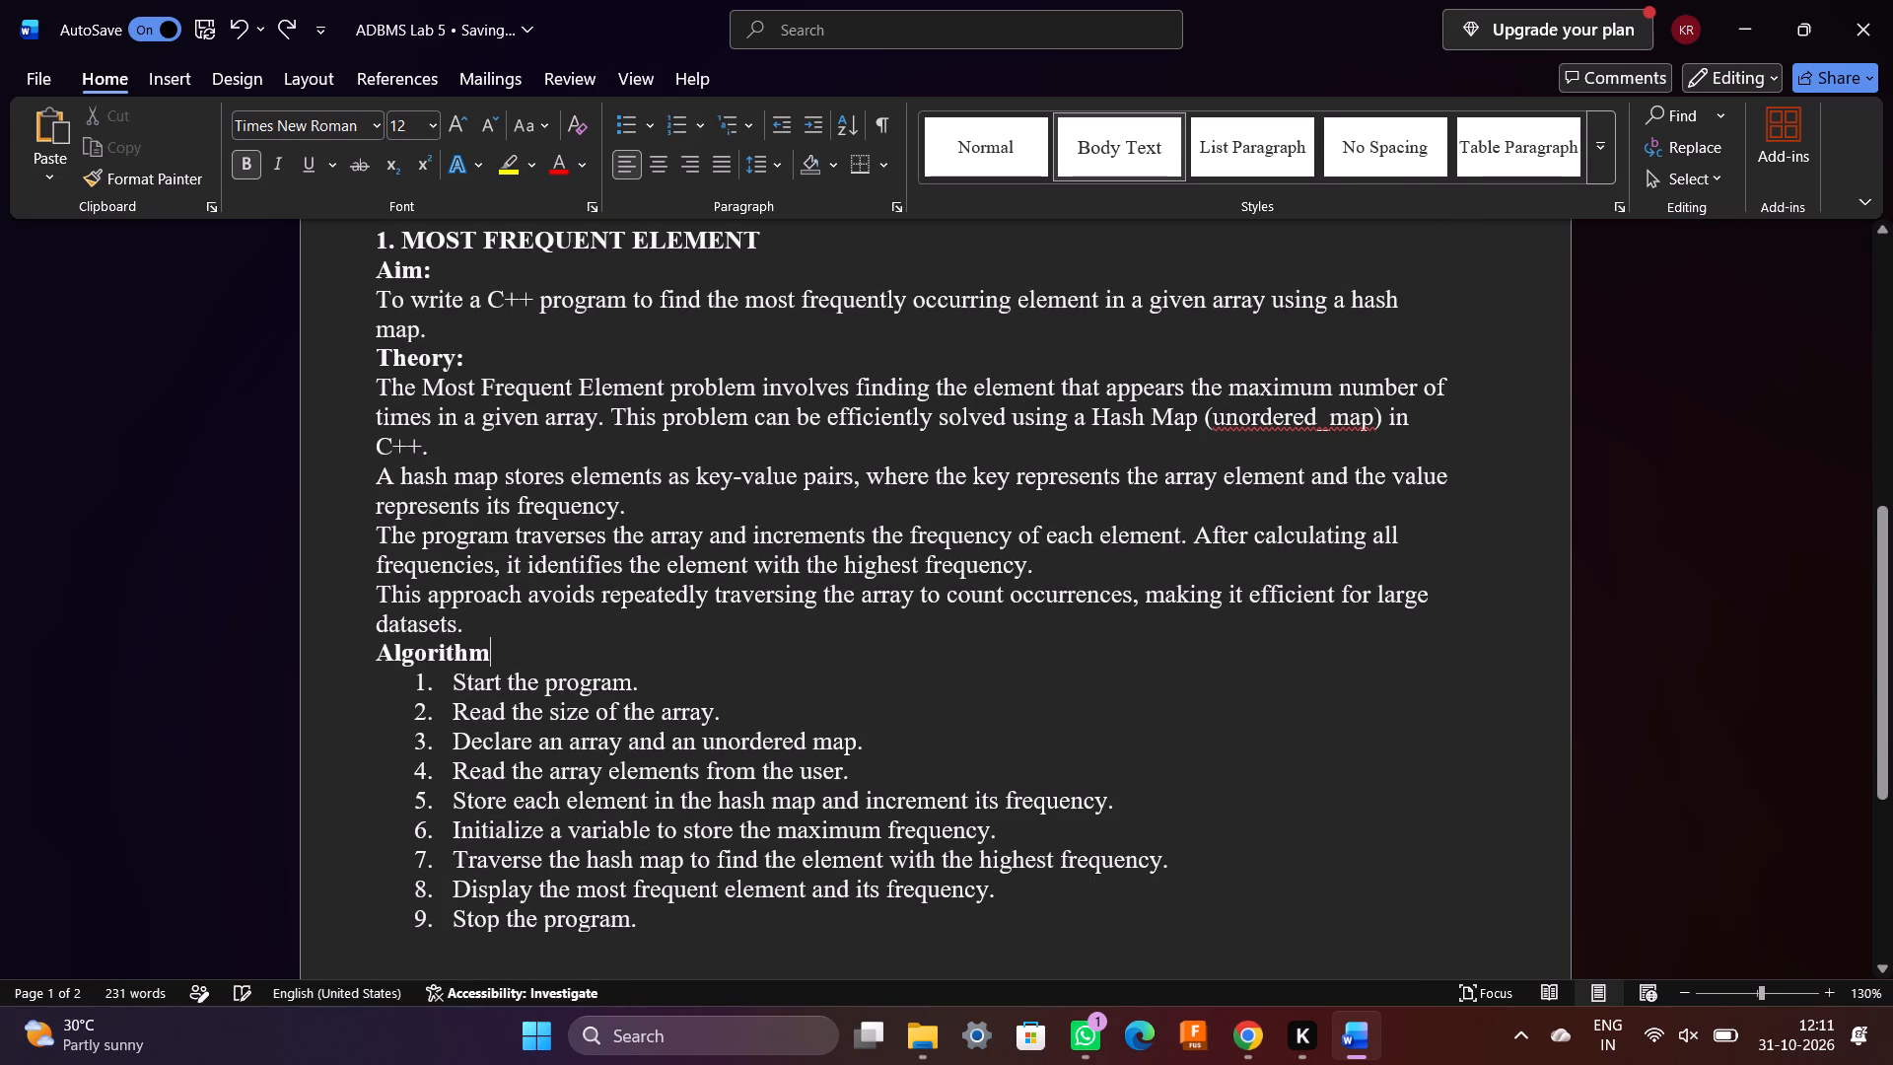
scroll(488, 618, "up", 4)
key("ctrl+z")
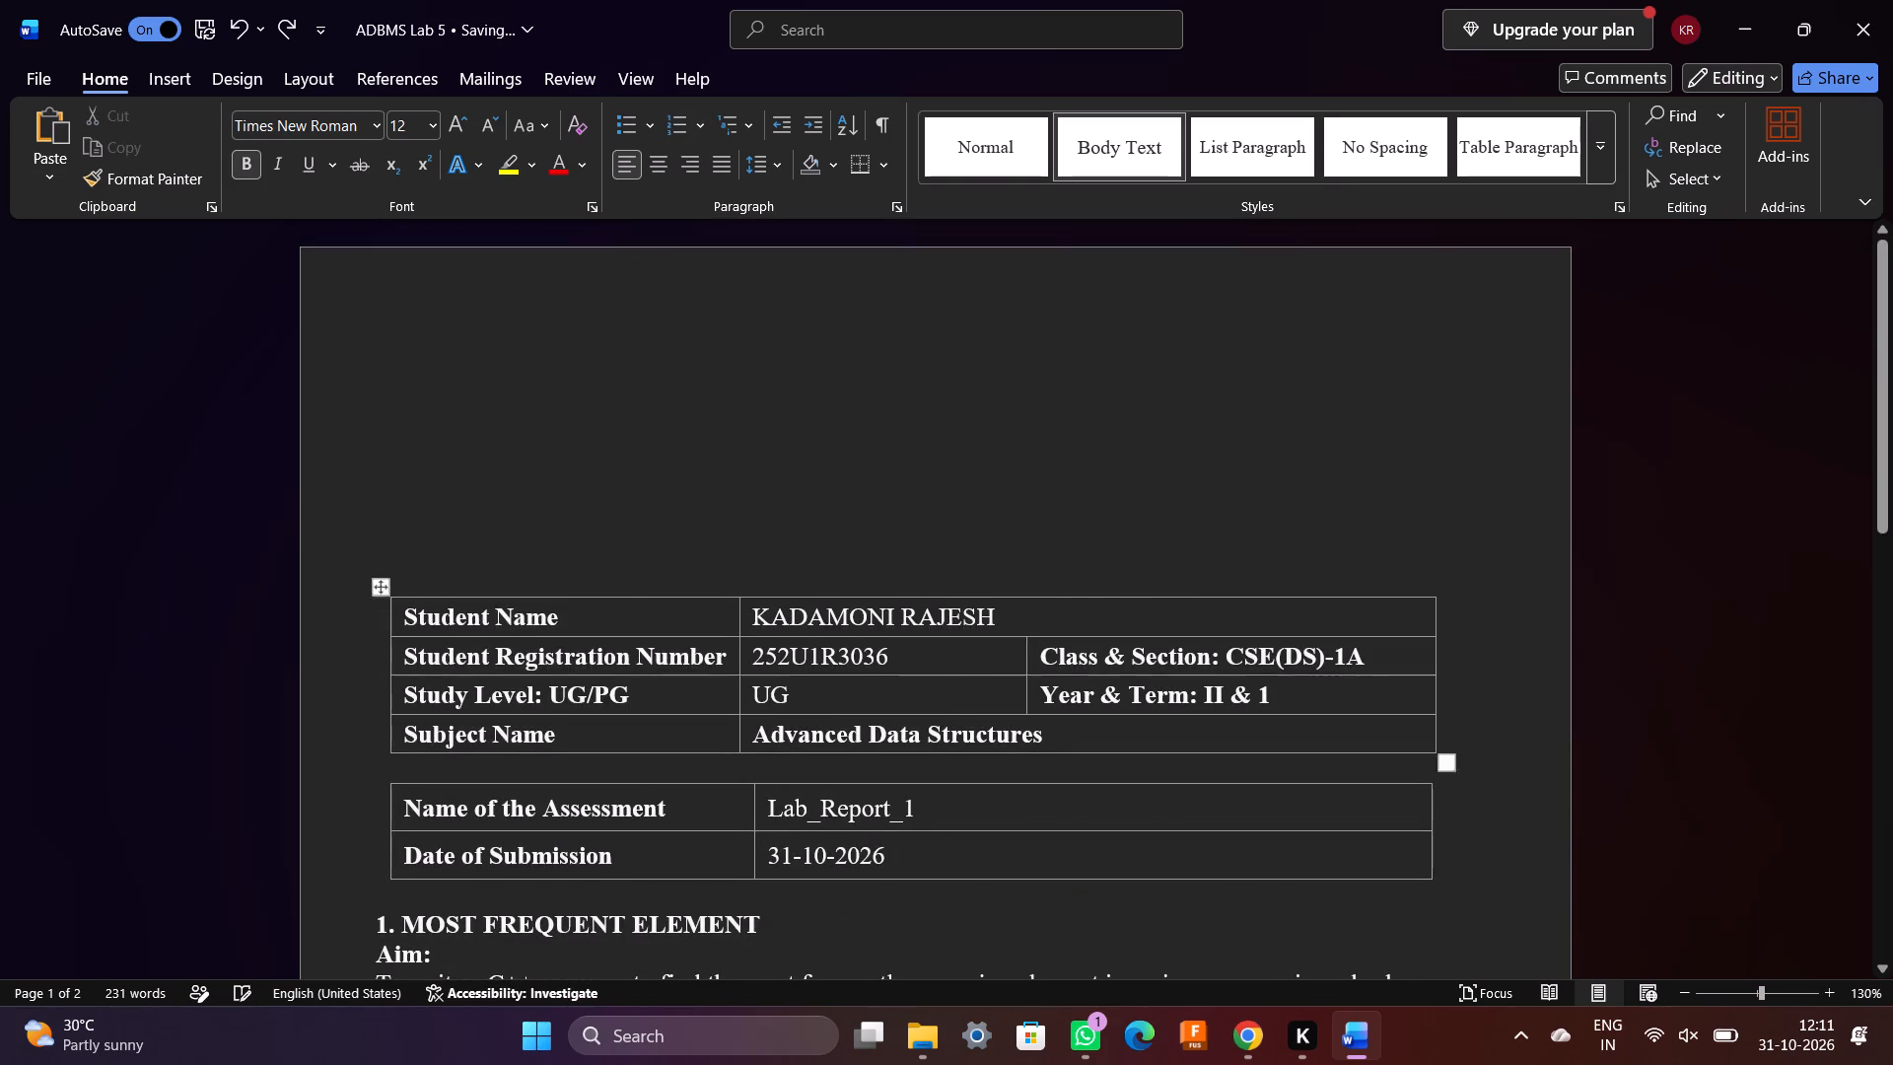
key("ctrl+z")
key("ctrl+z")
key("ctrl+z")
key("ctrl+z")
key("ctrl+z")
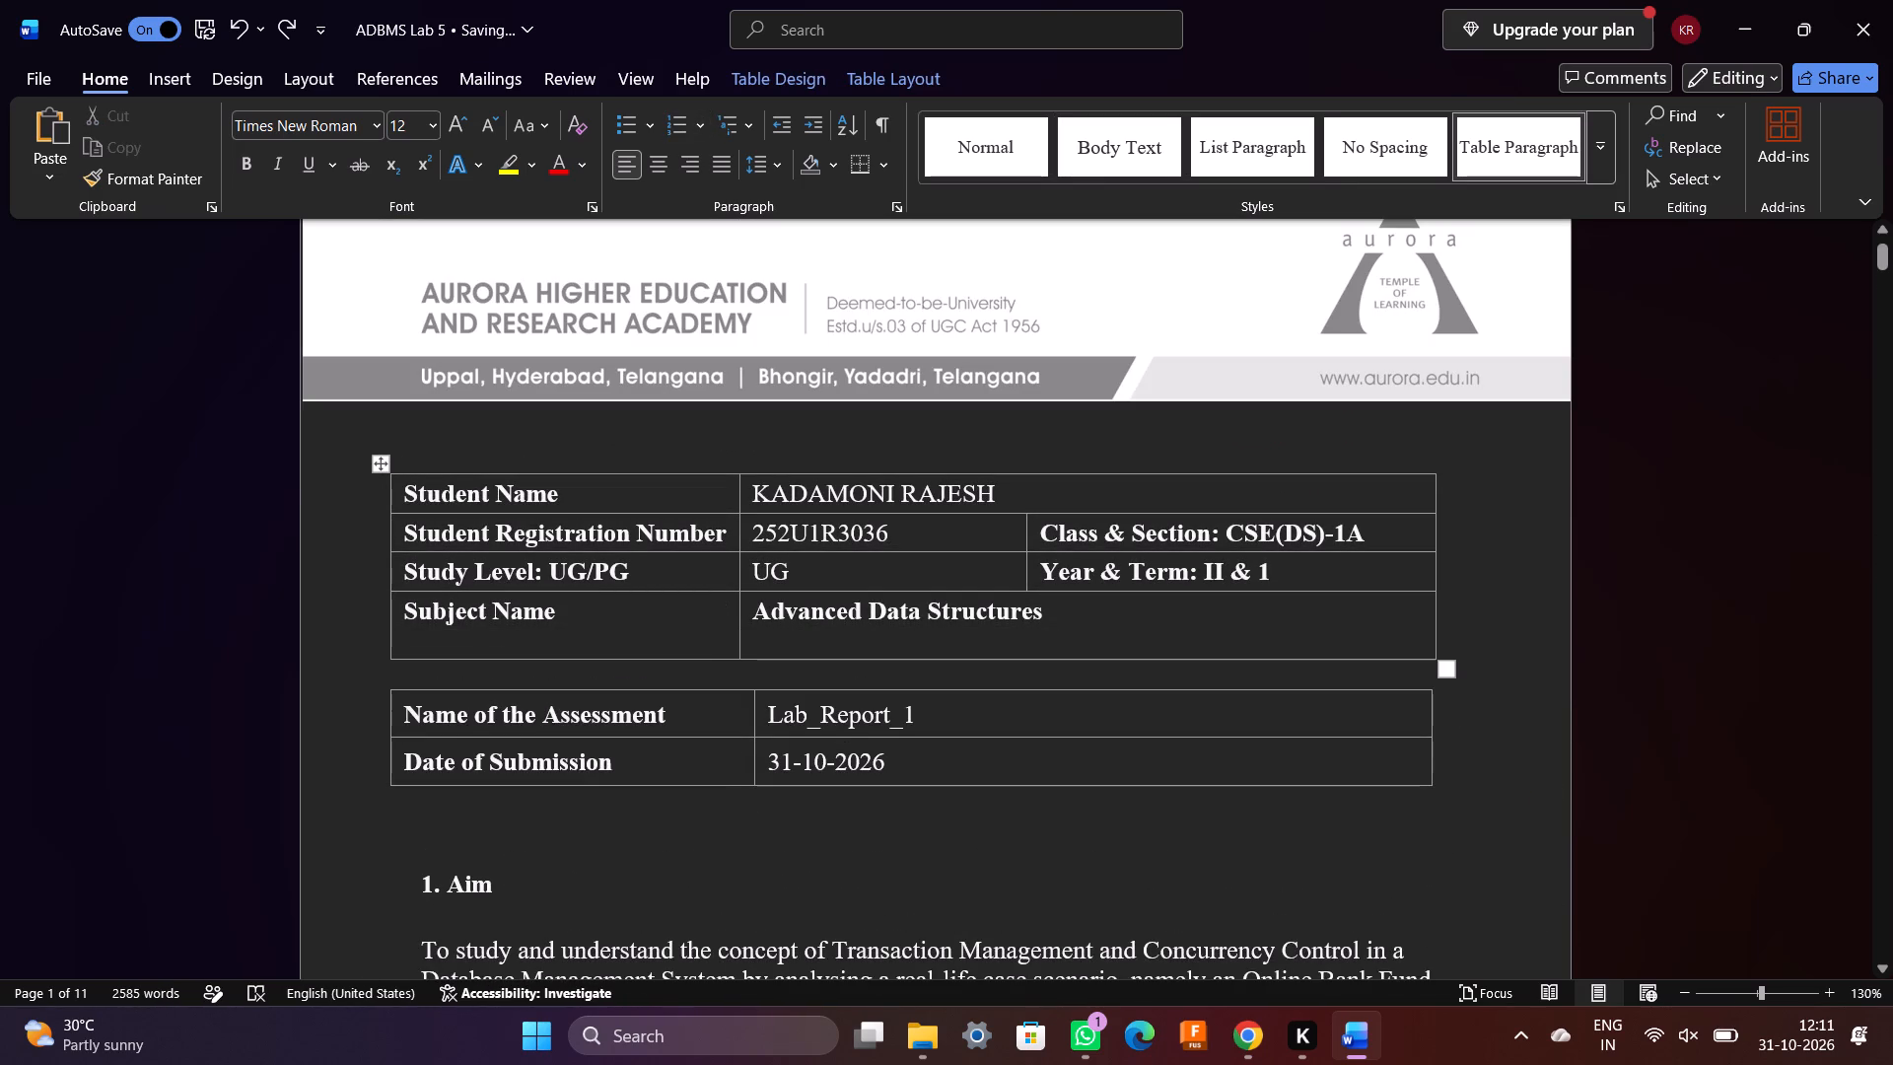
key("ctrl+z")
key("ctrl+z")
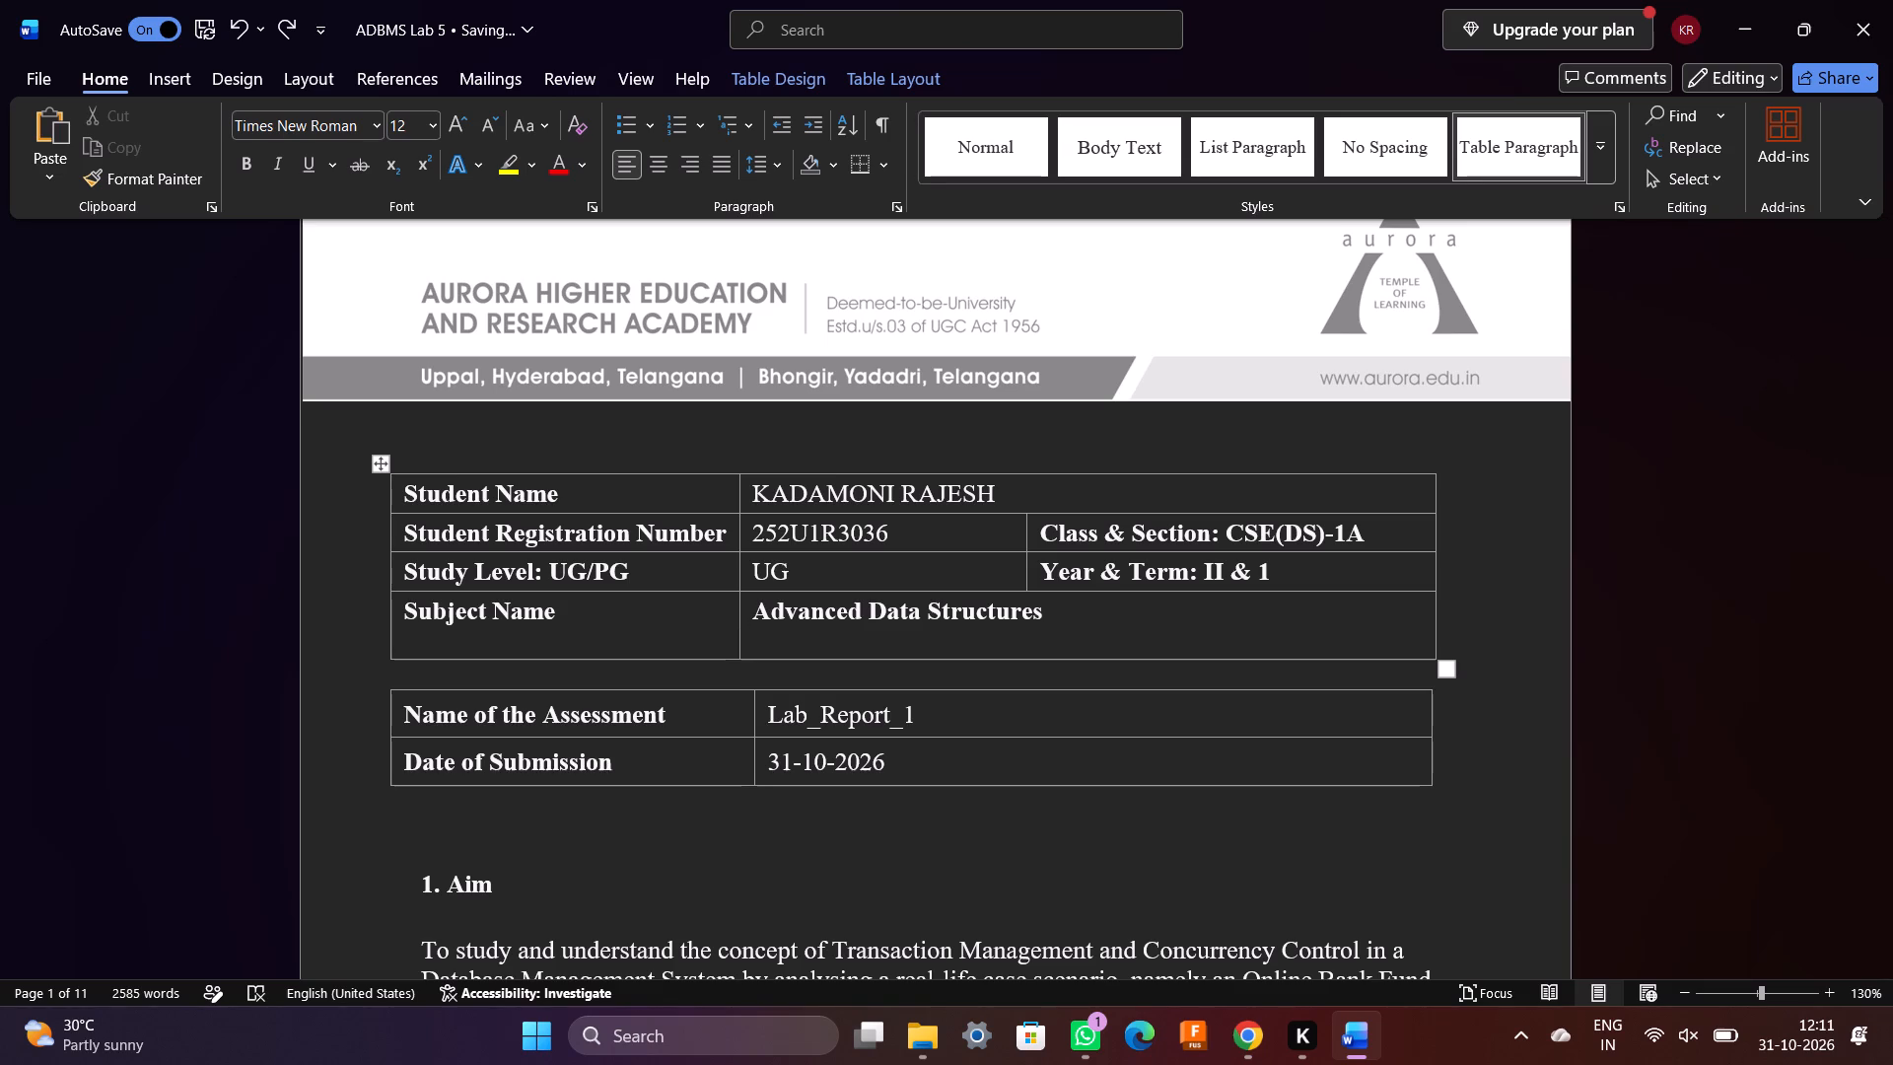
Remove the extra blank lines below "Advanced Data Structures" in the Subject Name cell.
key("BackSpace")
key("BackSpace")
key("BackSpace")
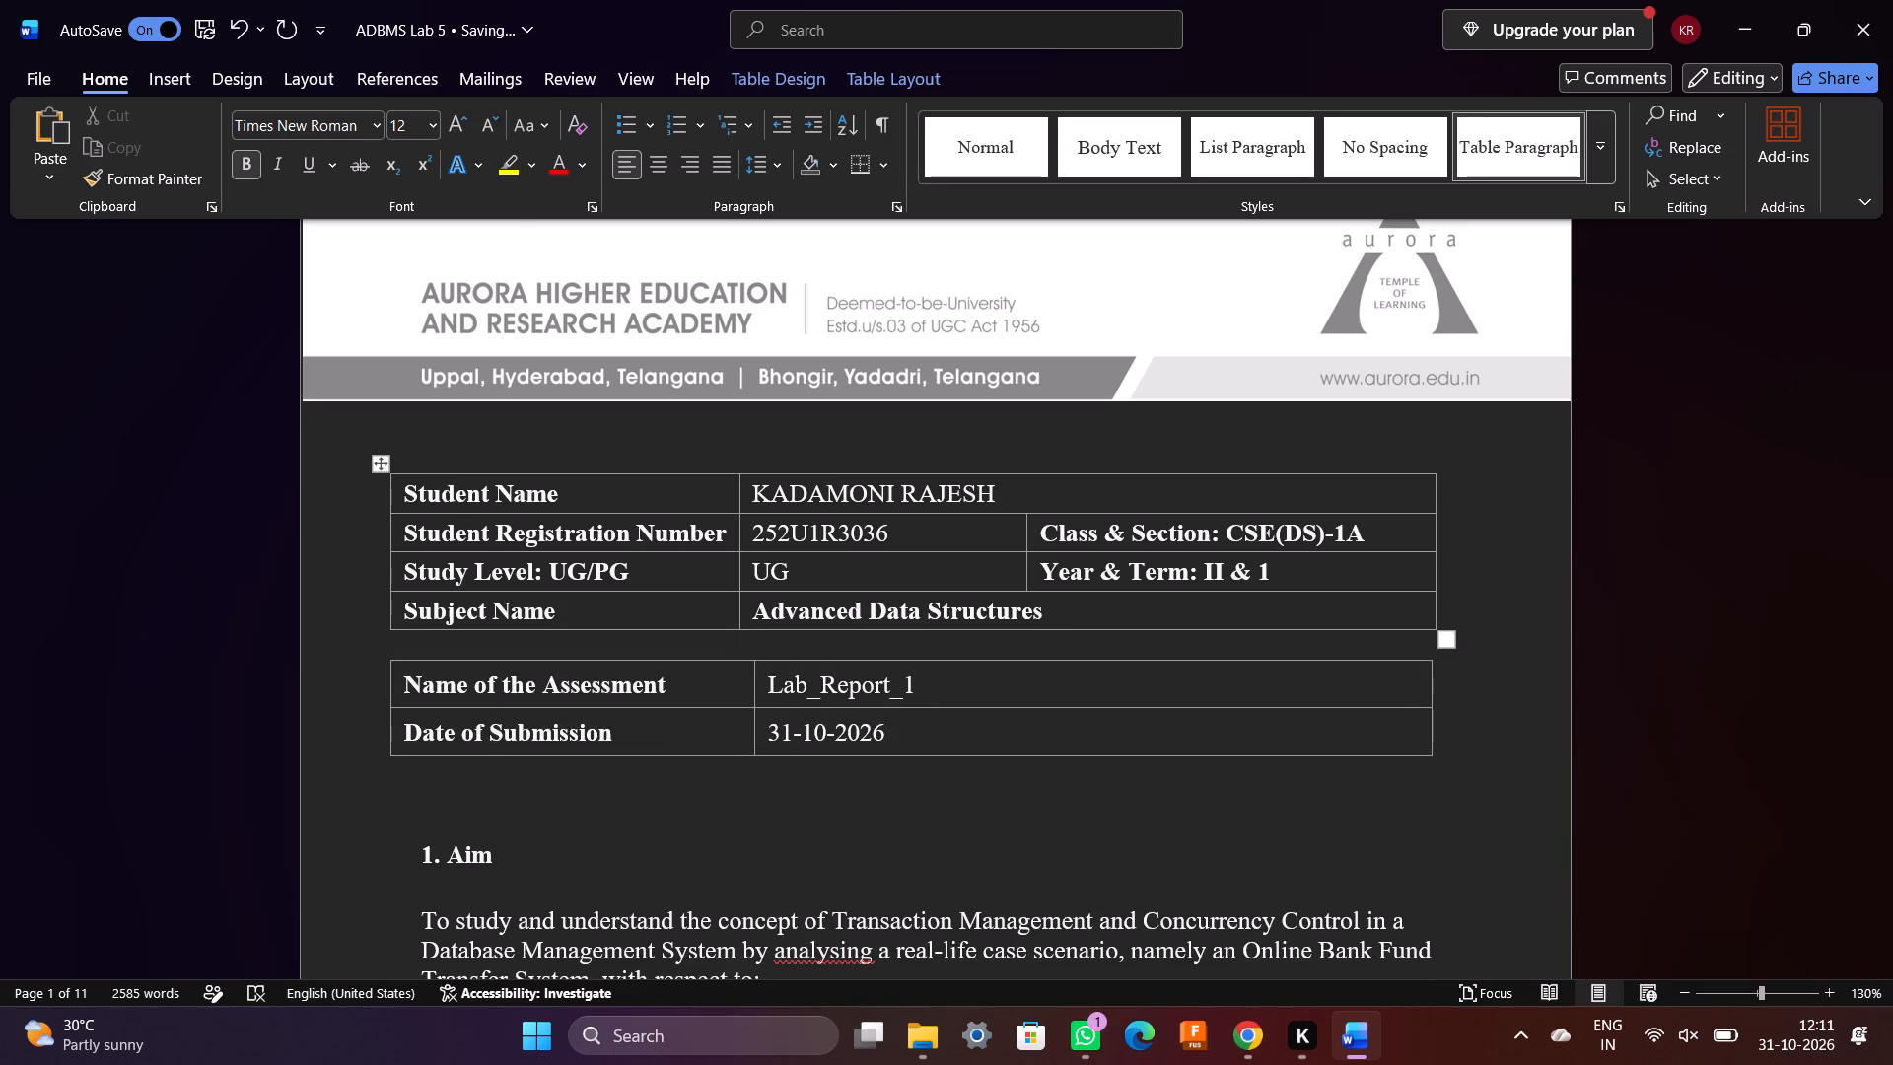
Delete the old content from the "1. Aim" heading through the example under Consistency.
scroll(488, 618, "down", 2)
scroll(451, 442, "up", 1)
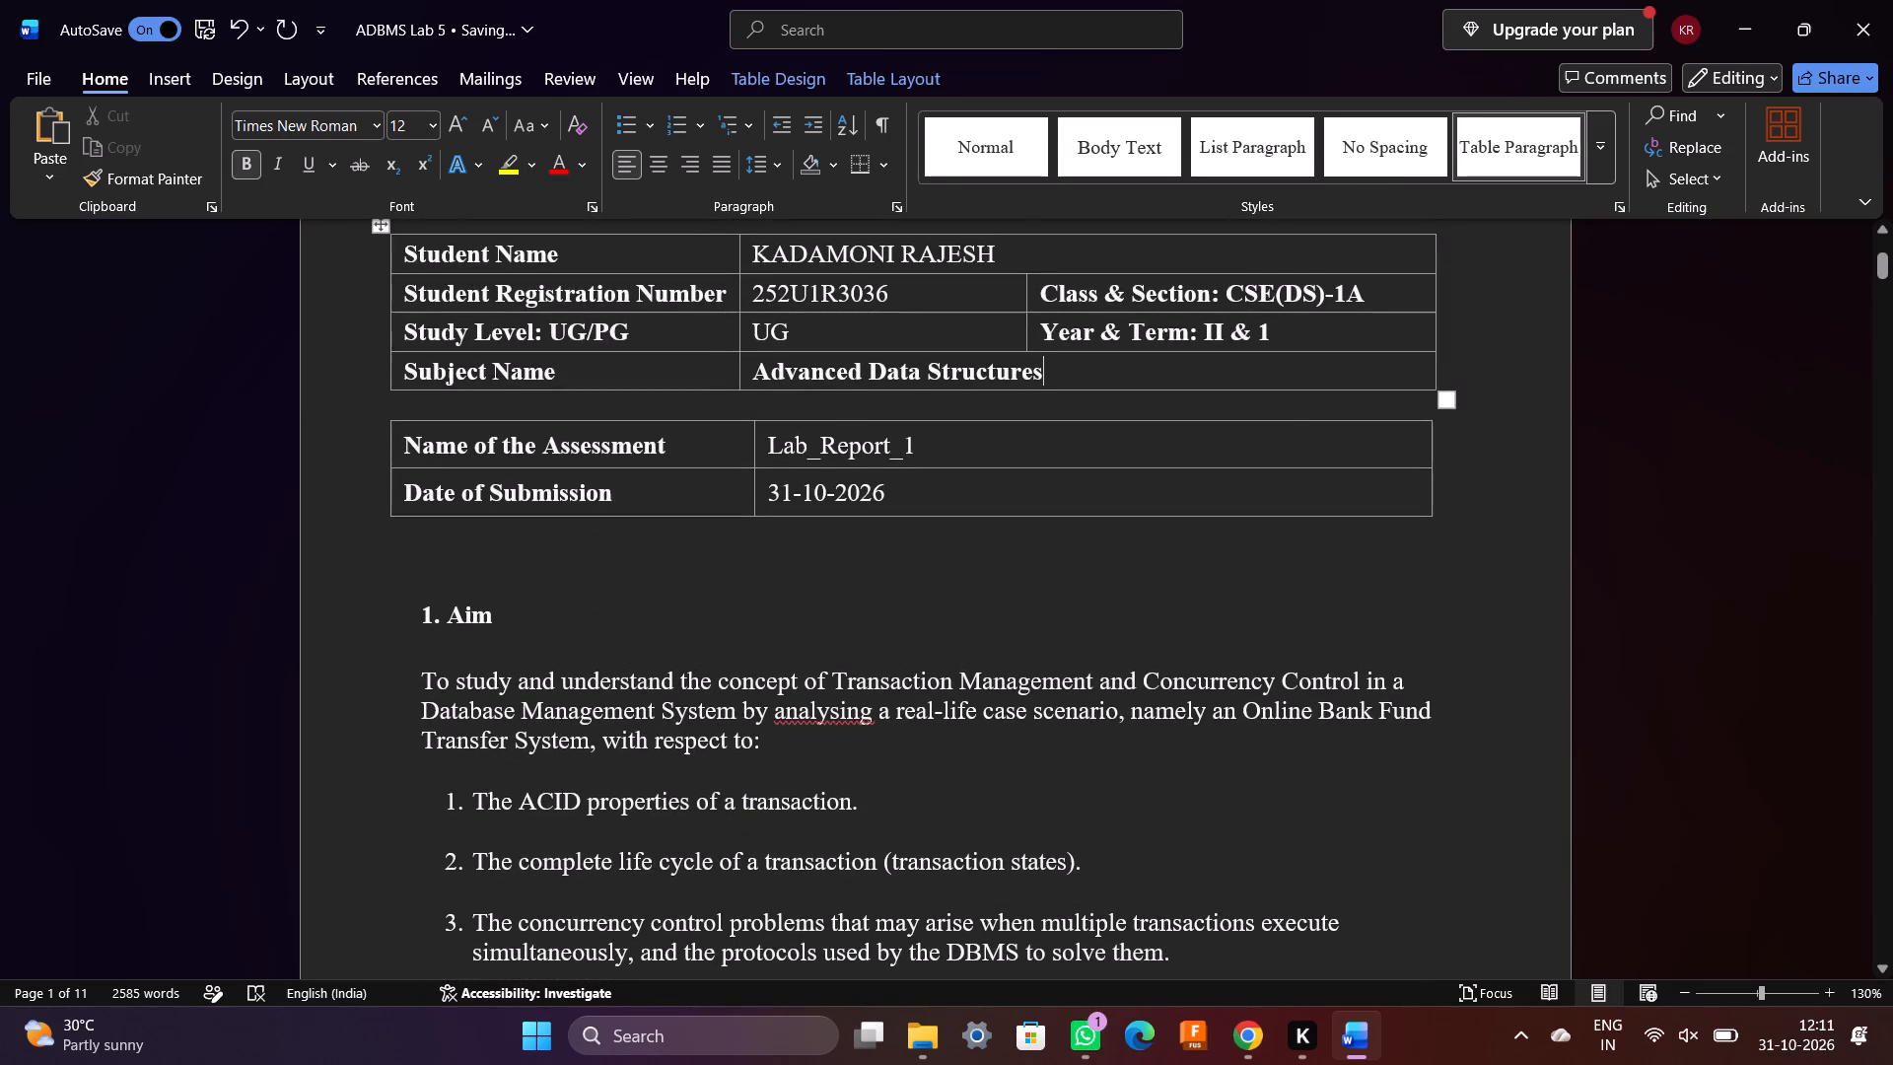
left_click_drag(393, 583, 724, 1064)
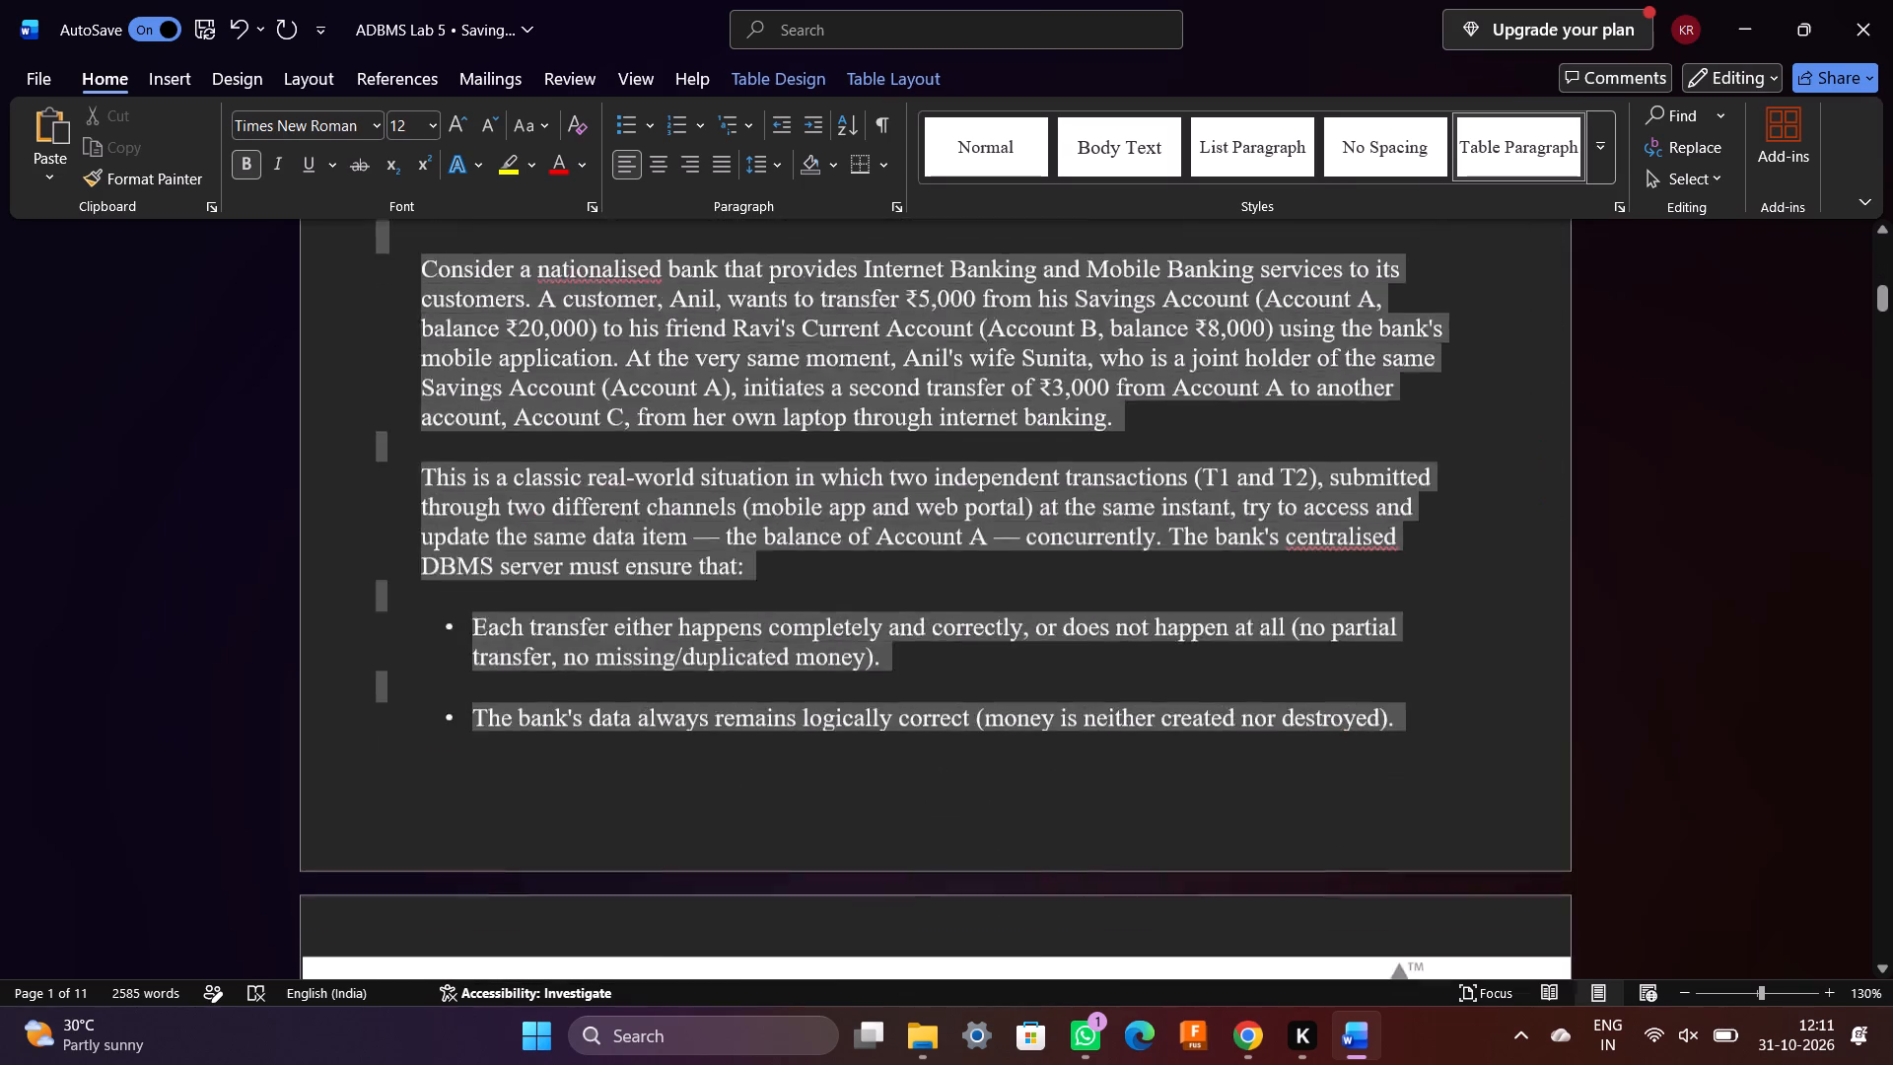
left_click_drag(724, 1064, 730, 1027)
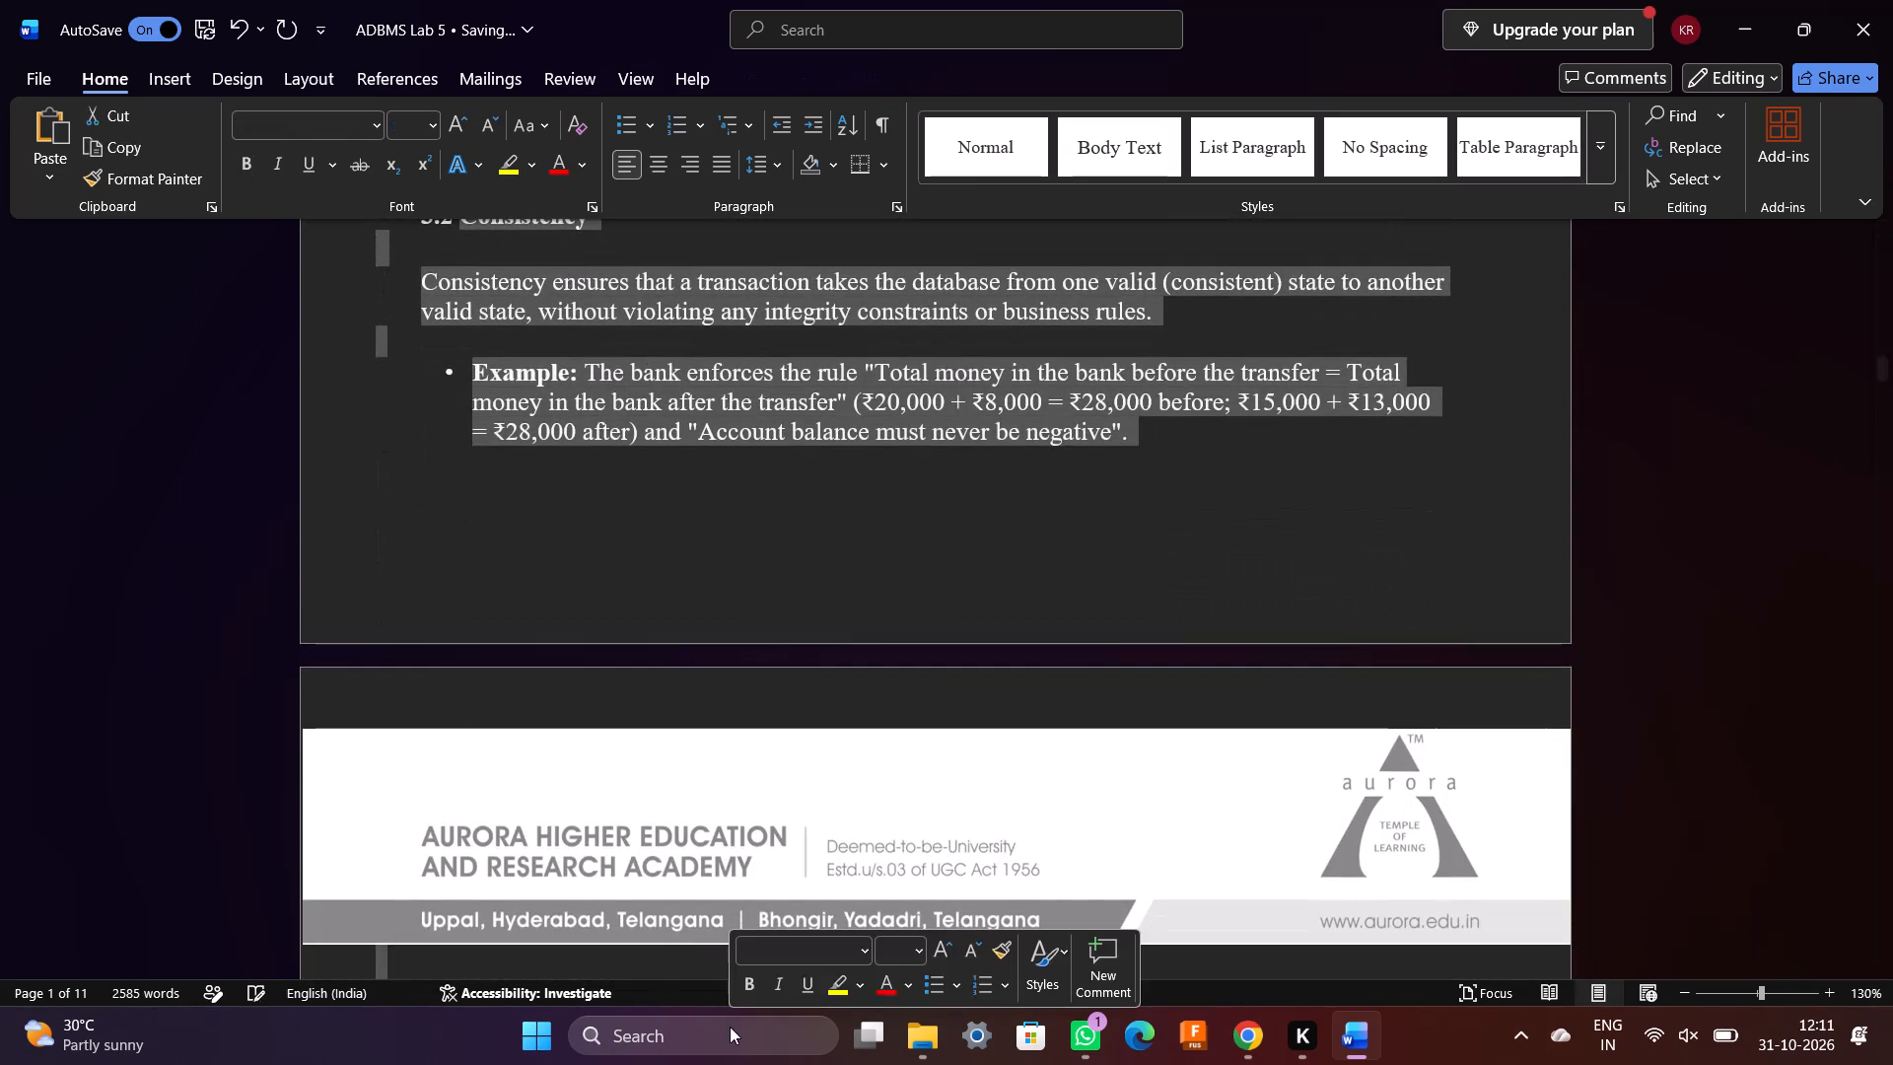
key("BackSpace")
Delete the "Transaction Life Cycle of the Fund-Transfer Transaction" heading and its introductory paragraph.
scroll(730, 1027, "up", 2)
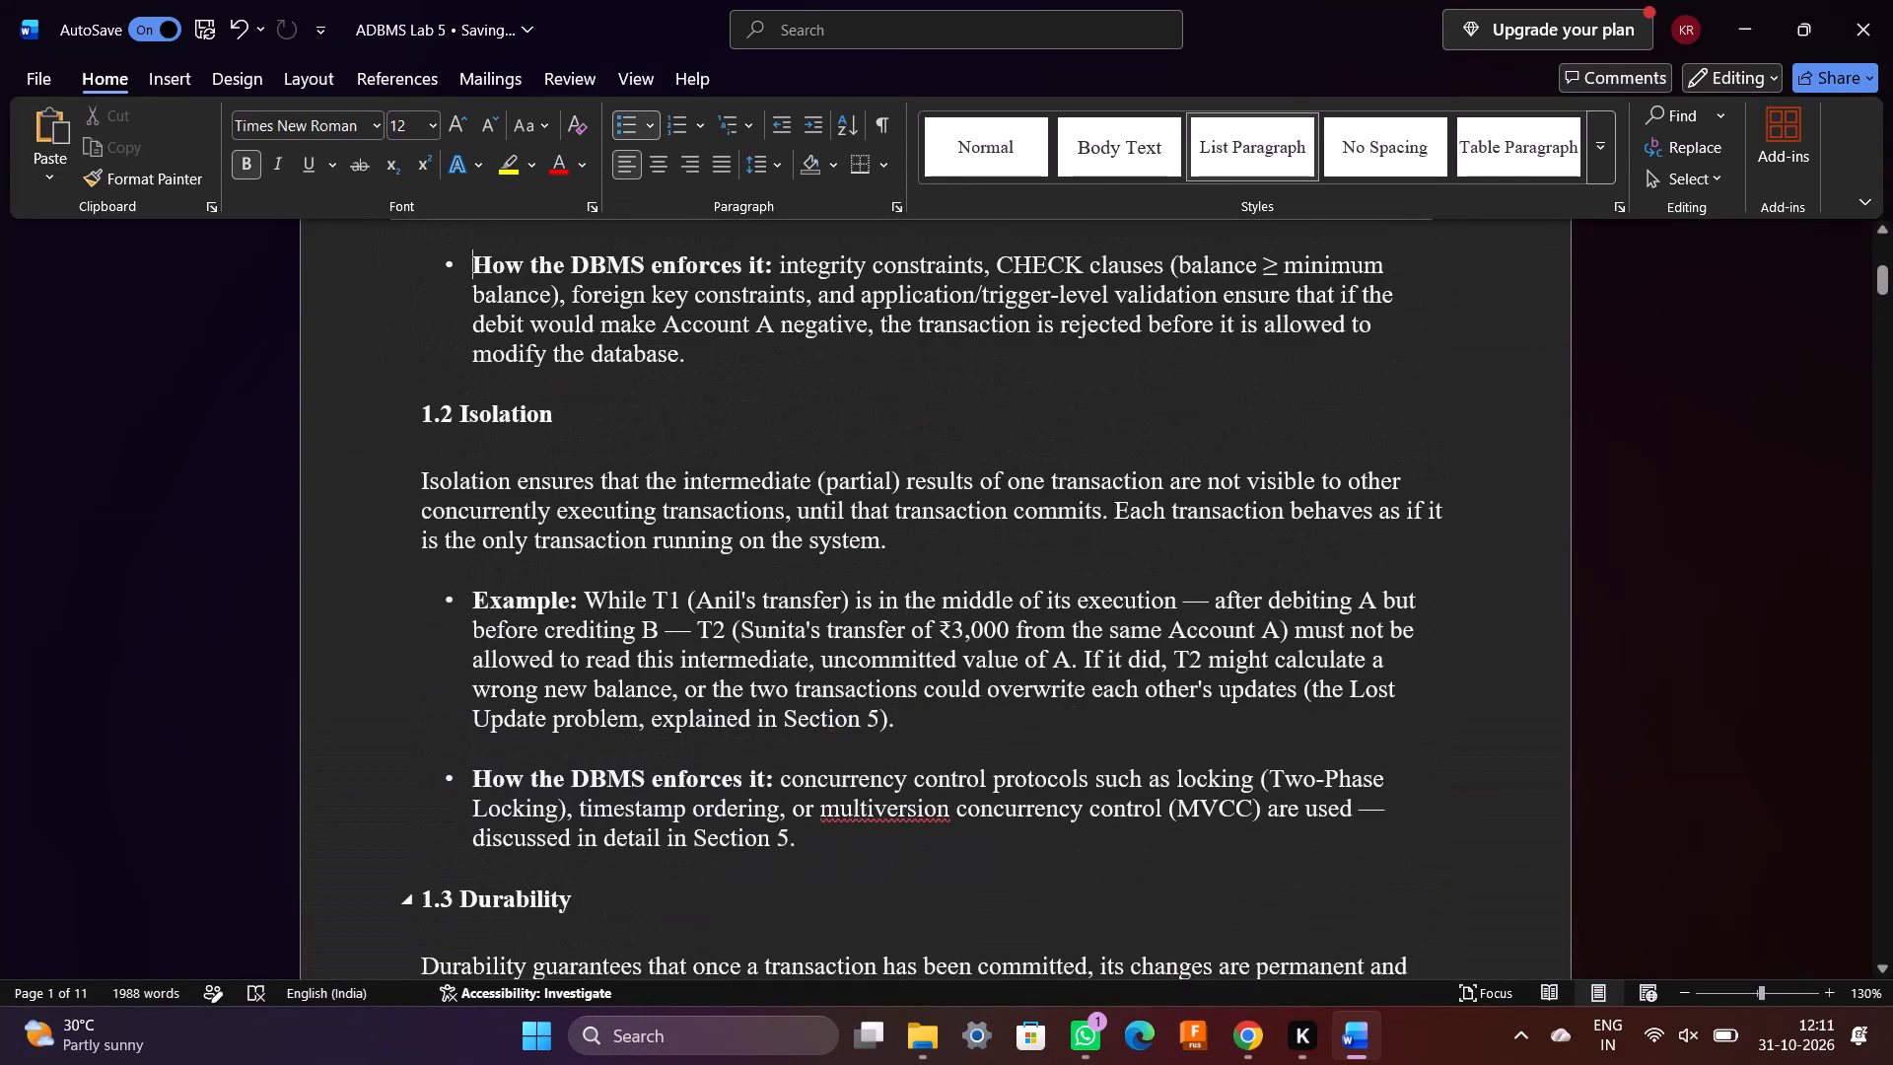
scroll(743, 802, "up", 9)
scroll(743, 802, "down", 4)
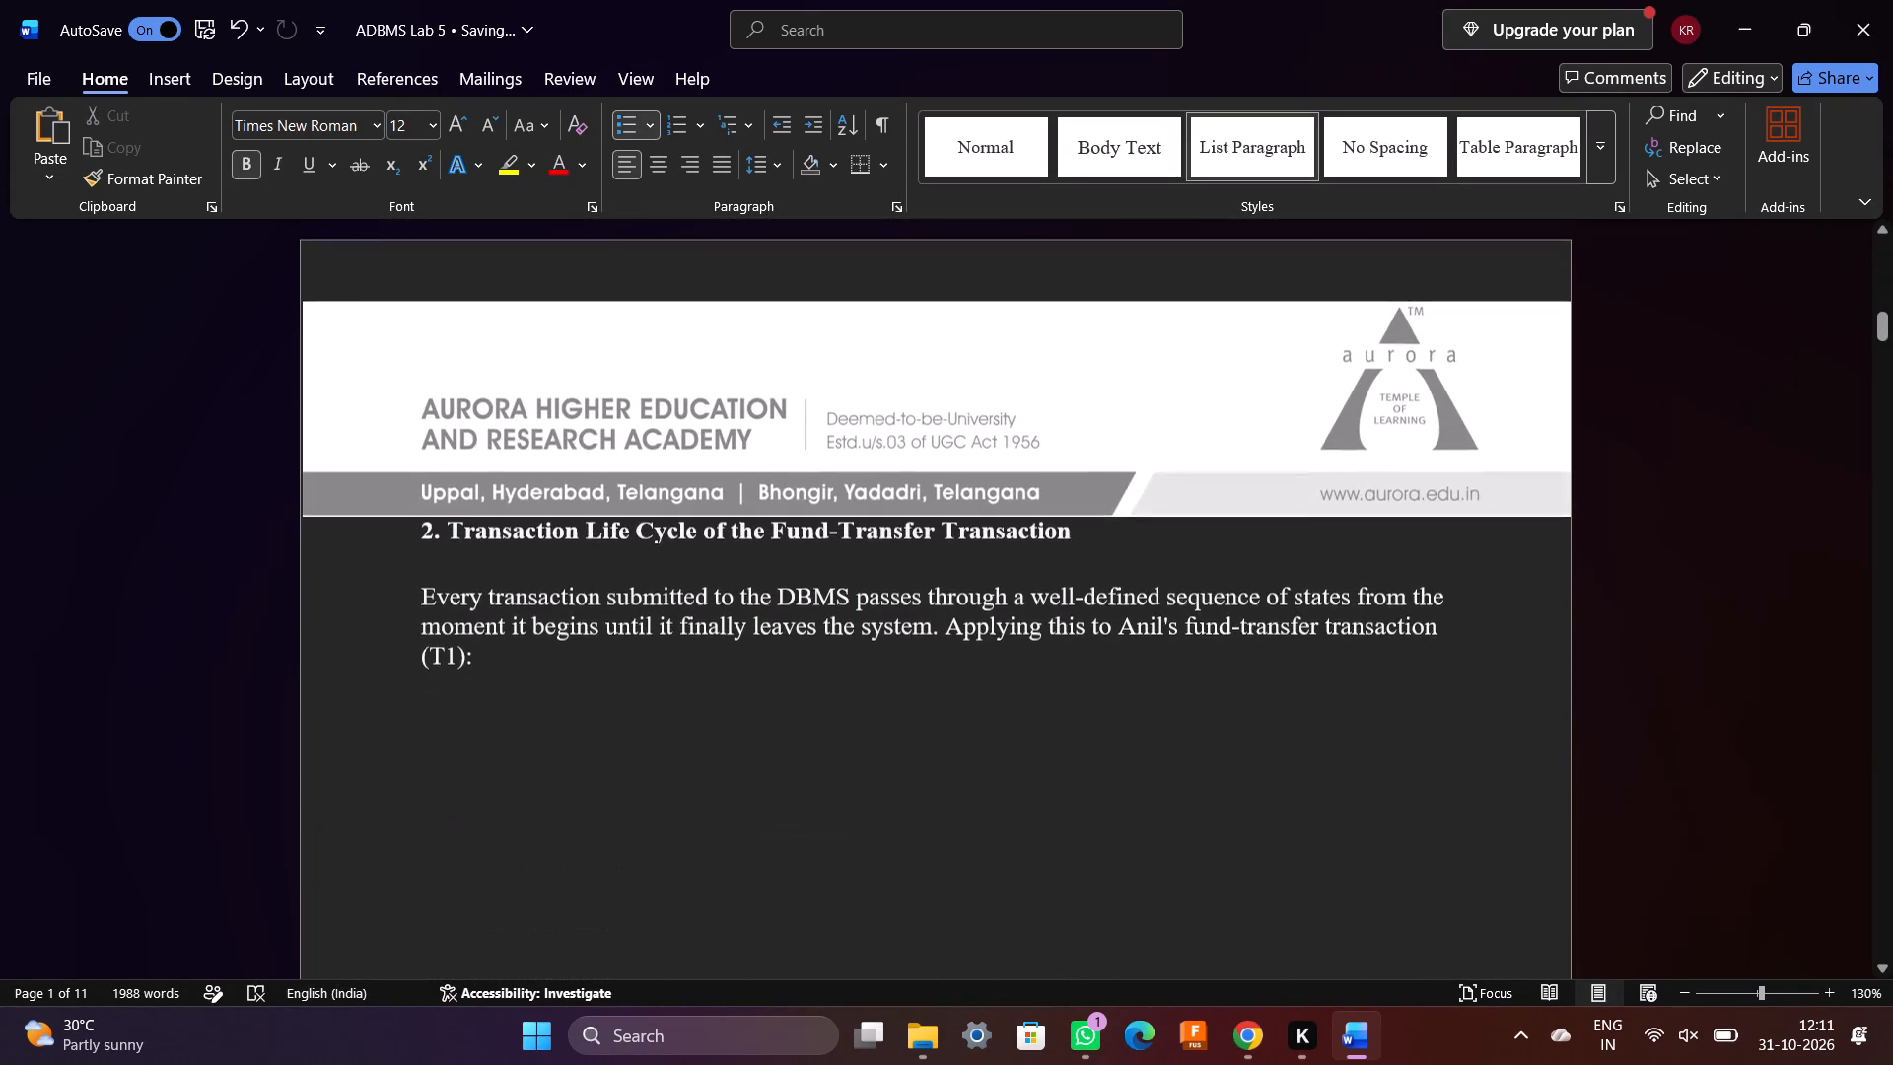
scroll(743, 802, "down", 1)
left_click_drag(565, 685, 459, 336)
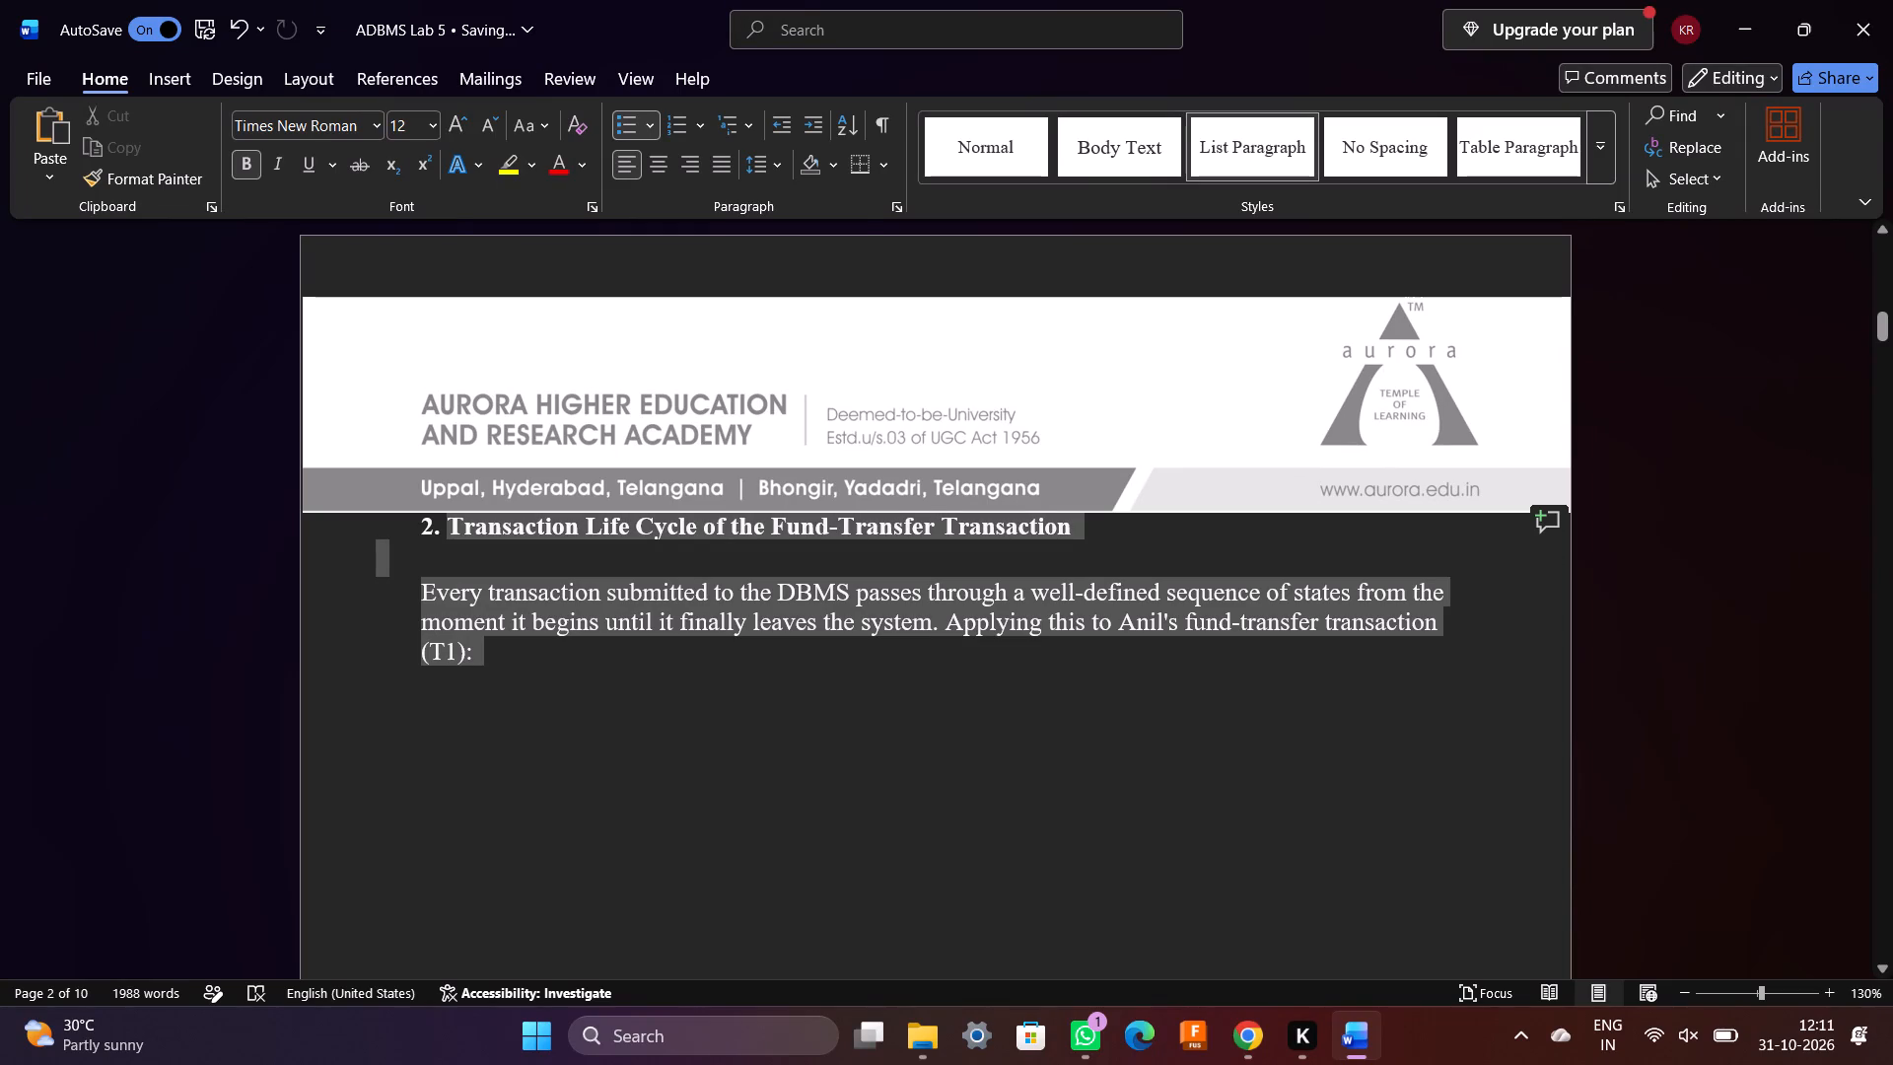
left_click_drag(459, 336, 456, 296)
key("BackSpace")
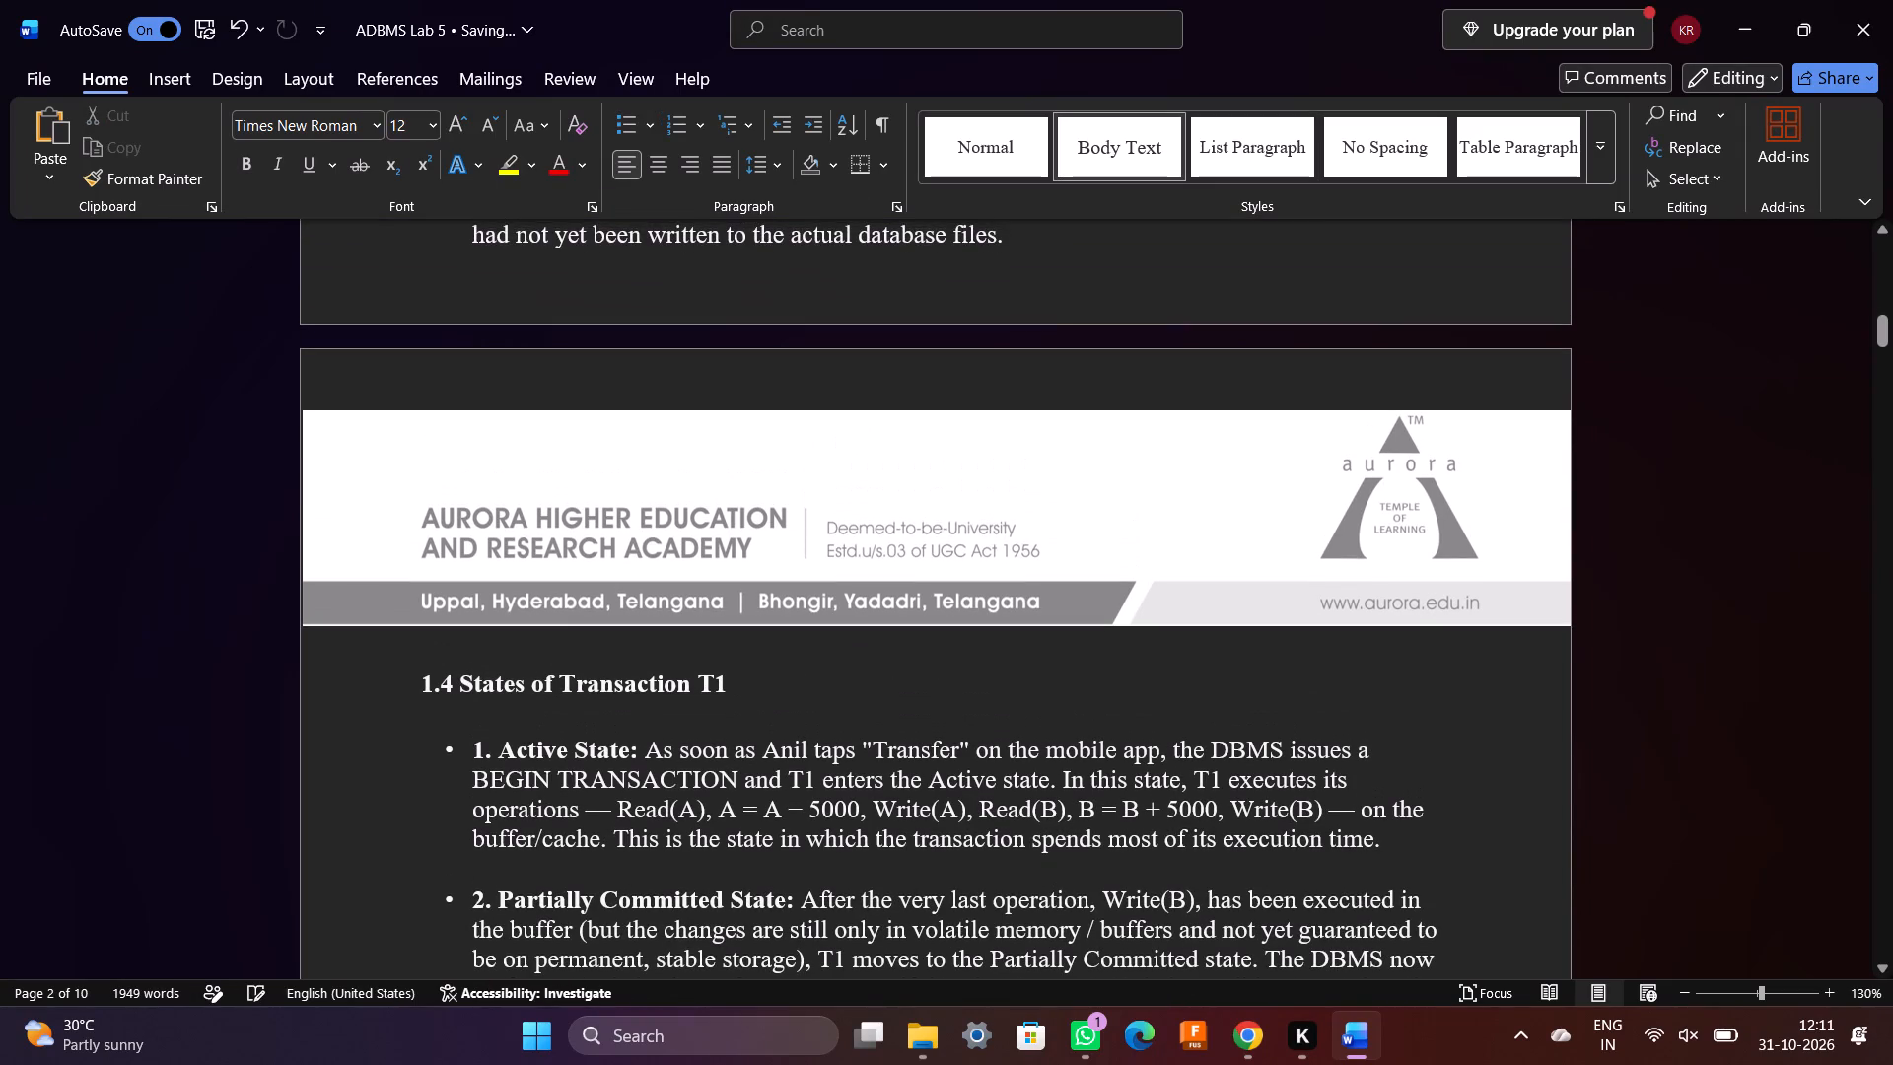
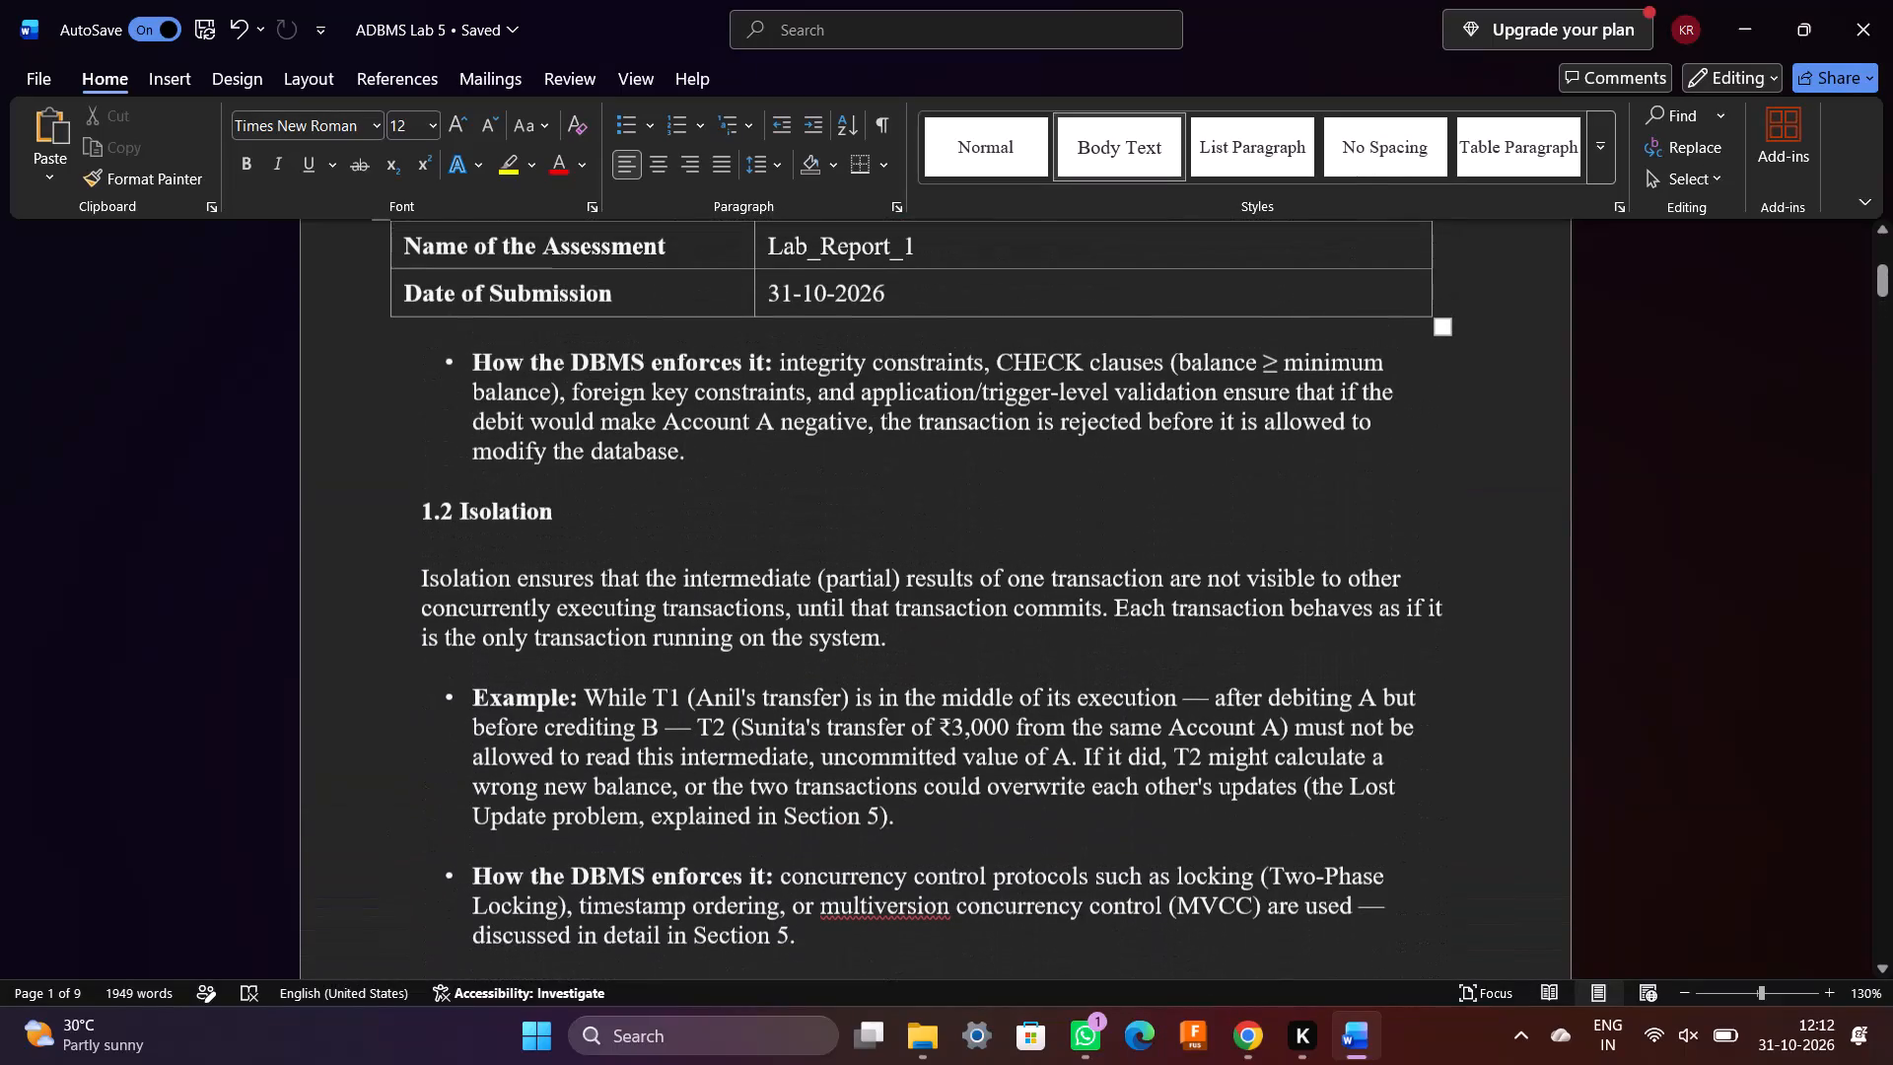
Delete the text from the first "How the DBMS enforces it" bullet through 1.2 Isolation, down to the wording "storage before acknowledging the commit".
left_click_drag(440, 356, 780, 1003)
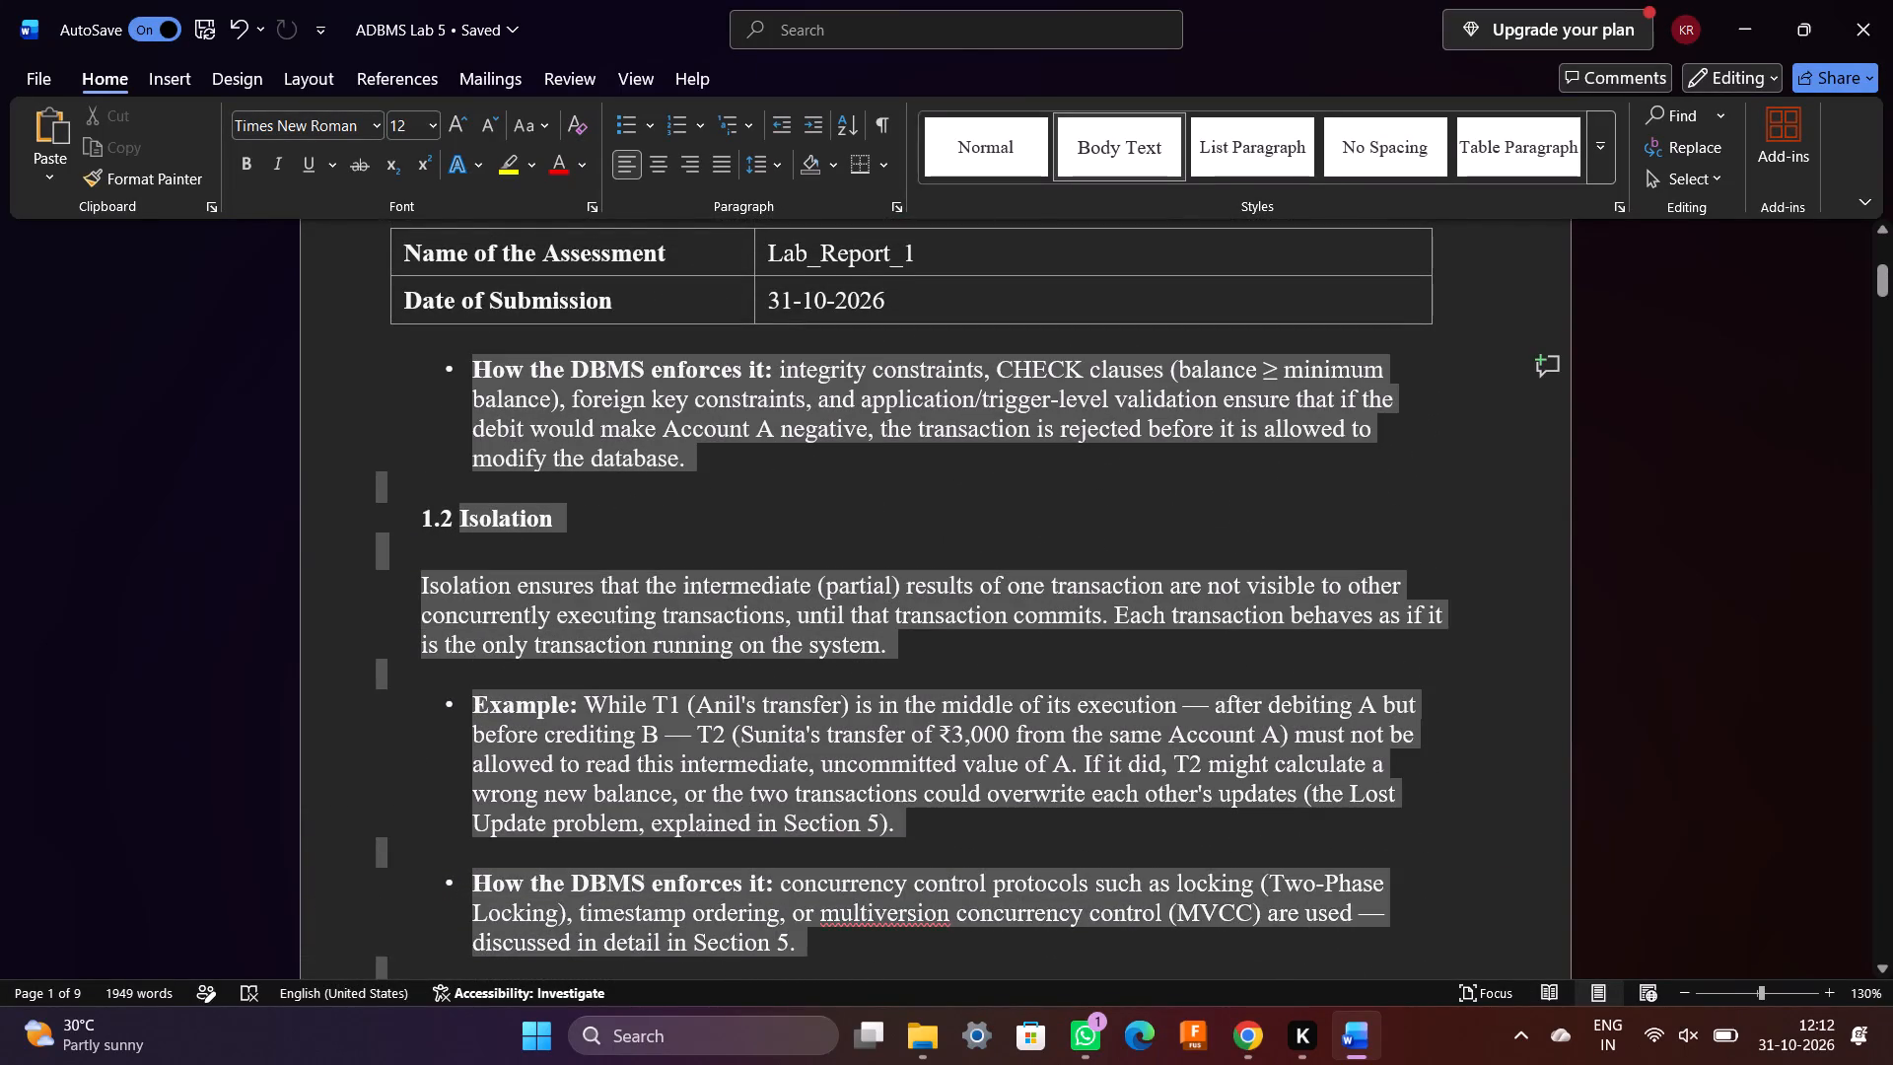
left_click_drag(780, 1003, 780, 1043)
key("BackSpace")
Delete everything after the sentence introducing the state-transition diagram, including the concurrency control sections, handwritten diagrams and closing paragraph.
scroll(780, 1043, "up", 1)
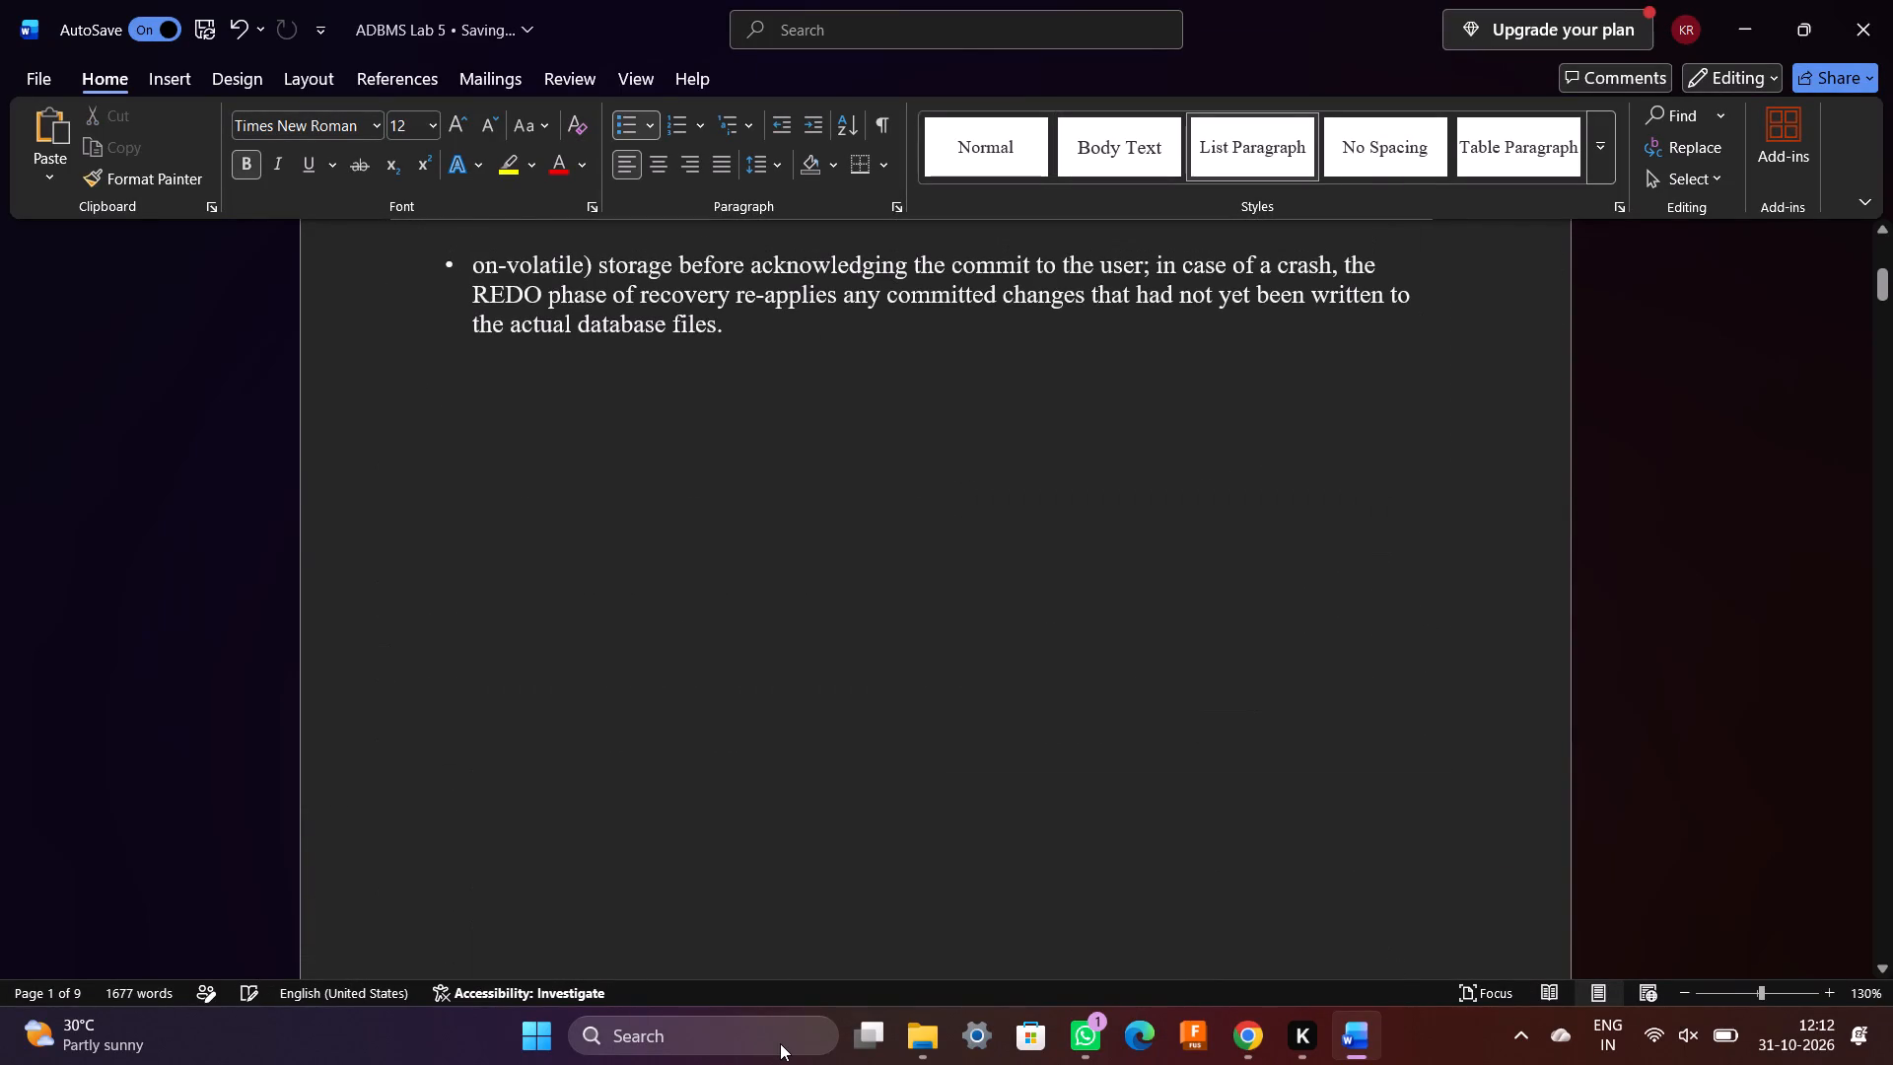
scroll(780, 1043, "up", 1)
scroll(833, 813, "down", 4)
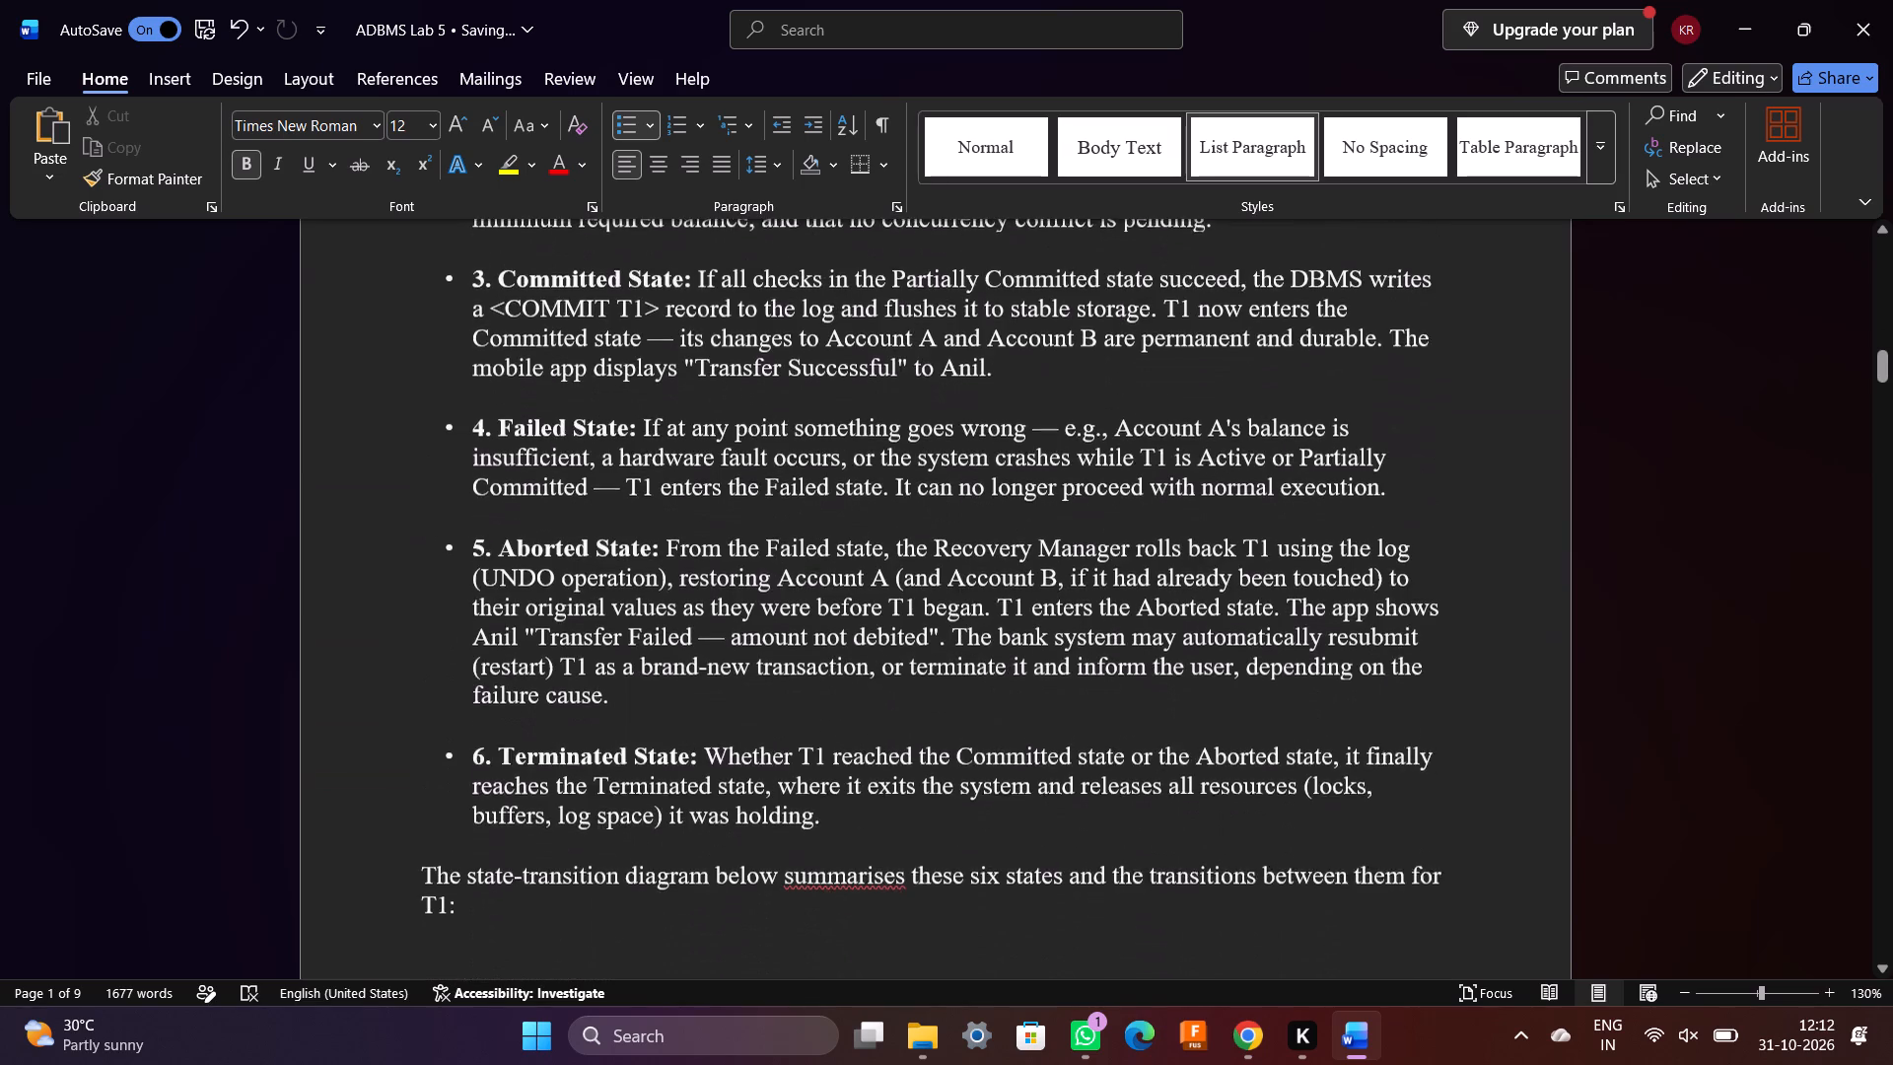
scroll(833, 813, "down", 9)
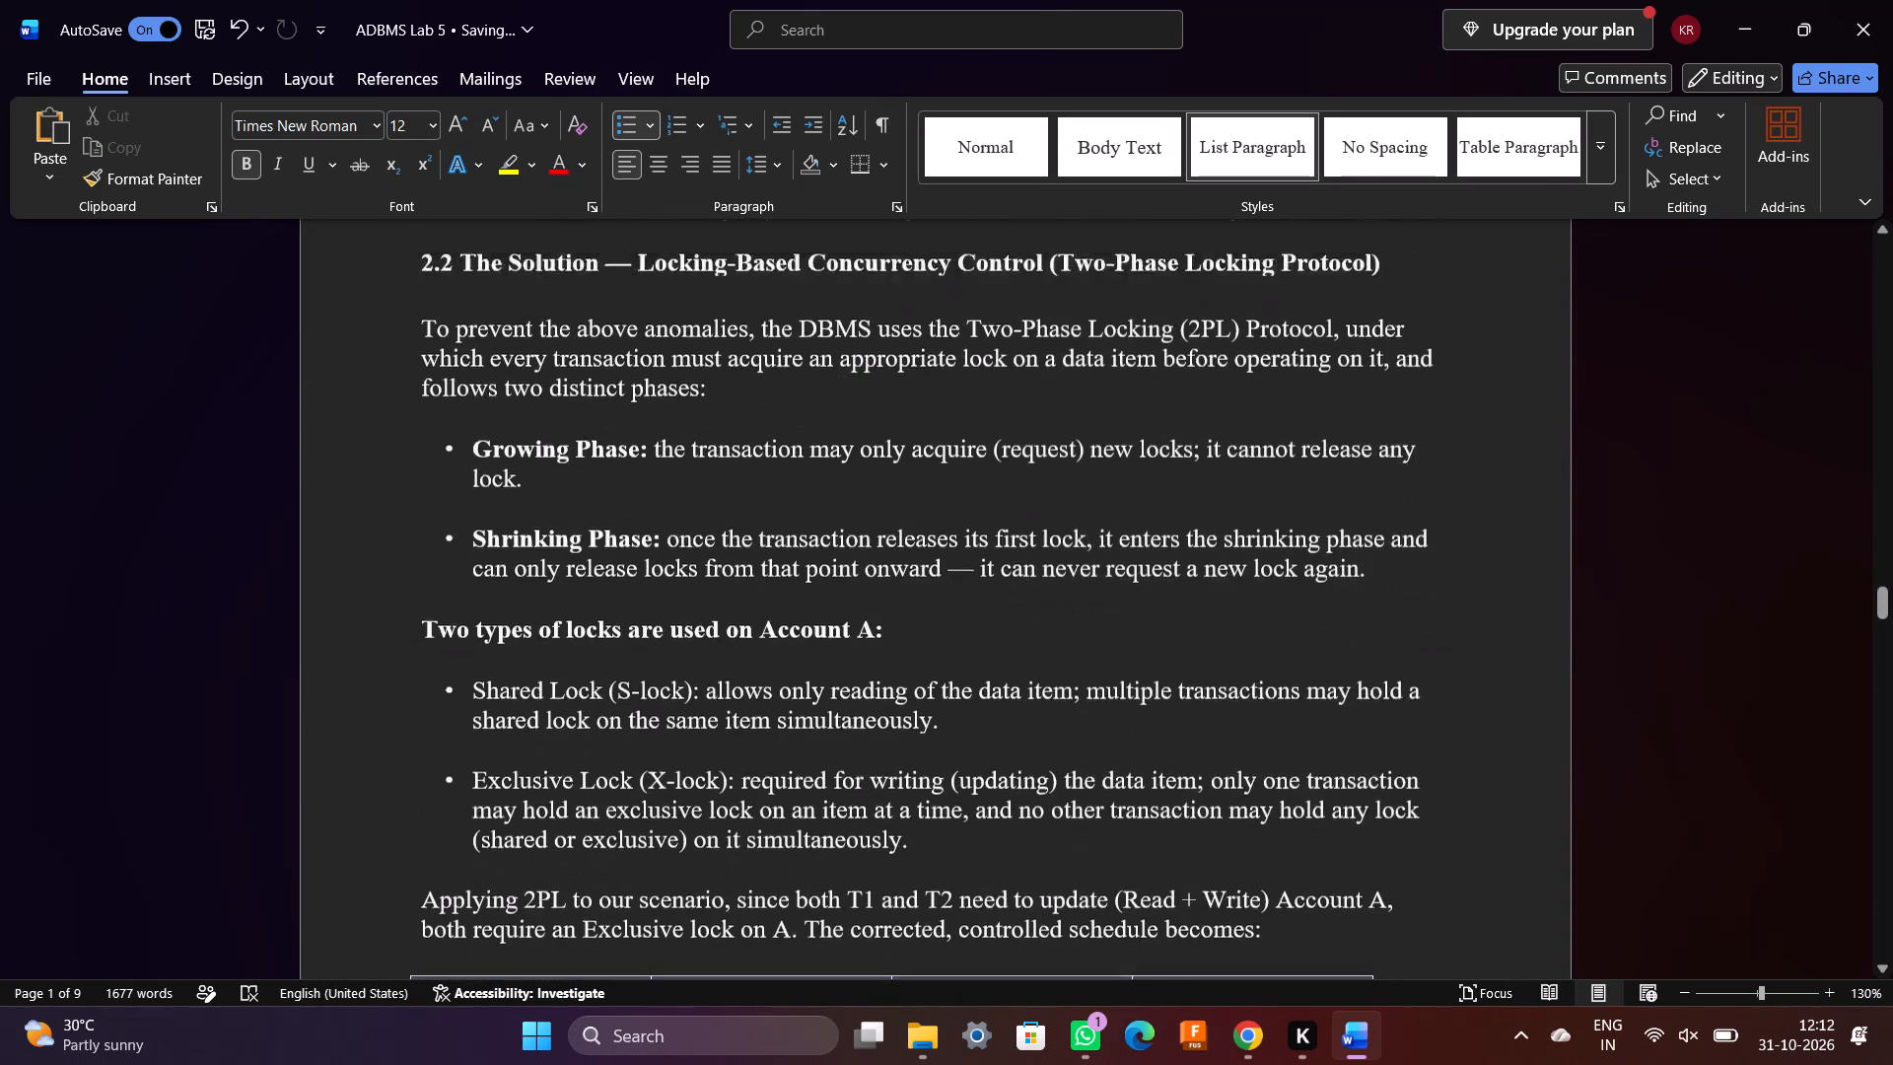
scroll(836, 799, "down", 10)
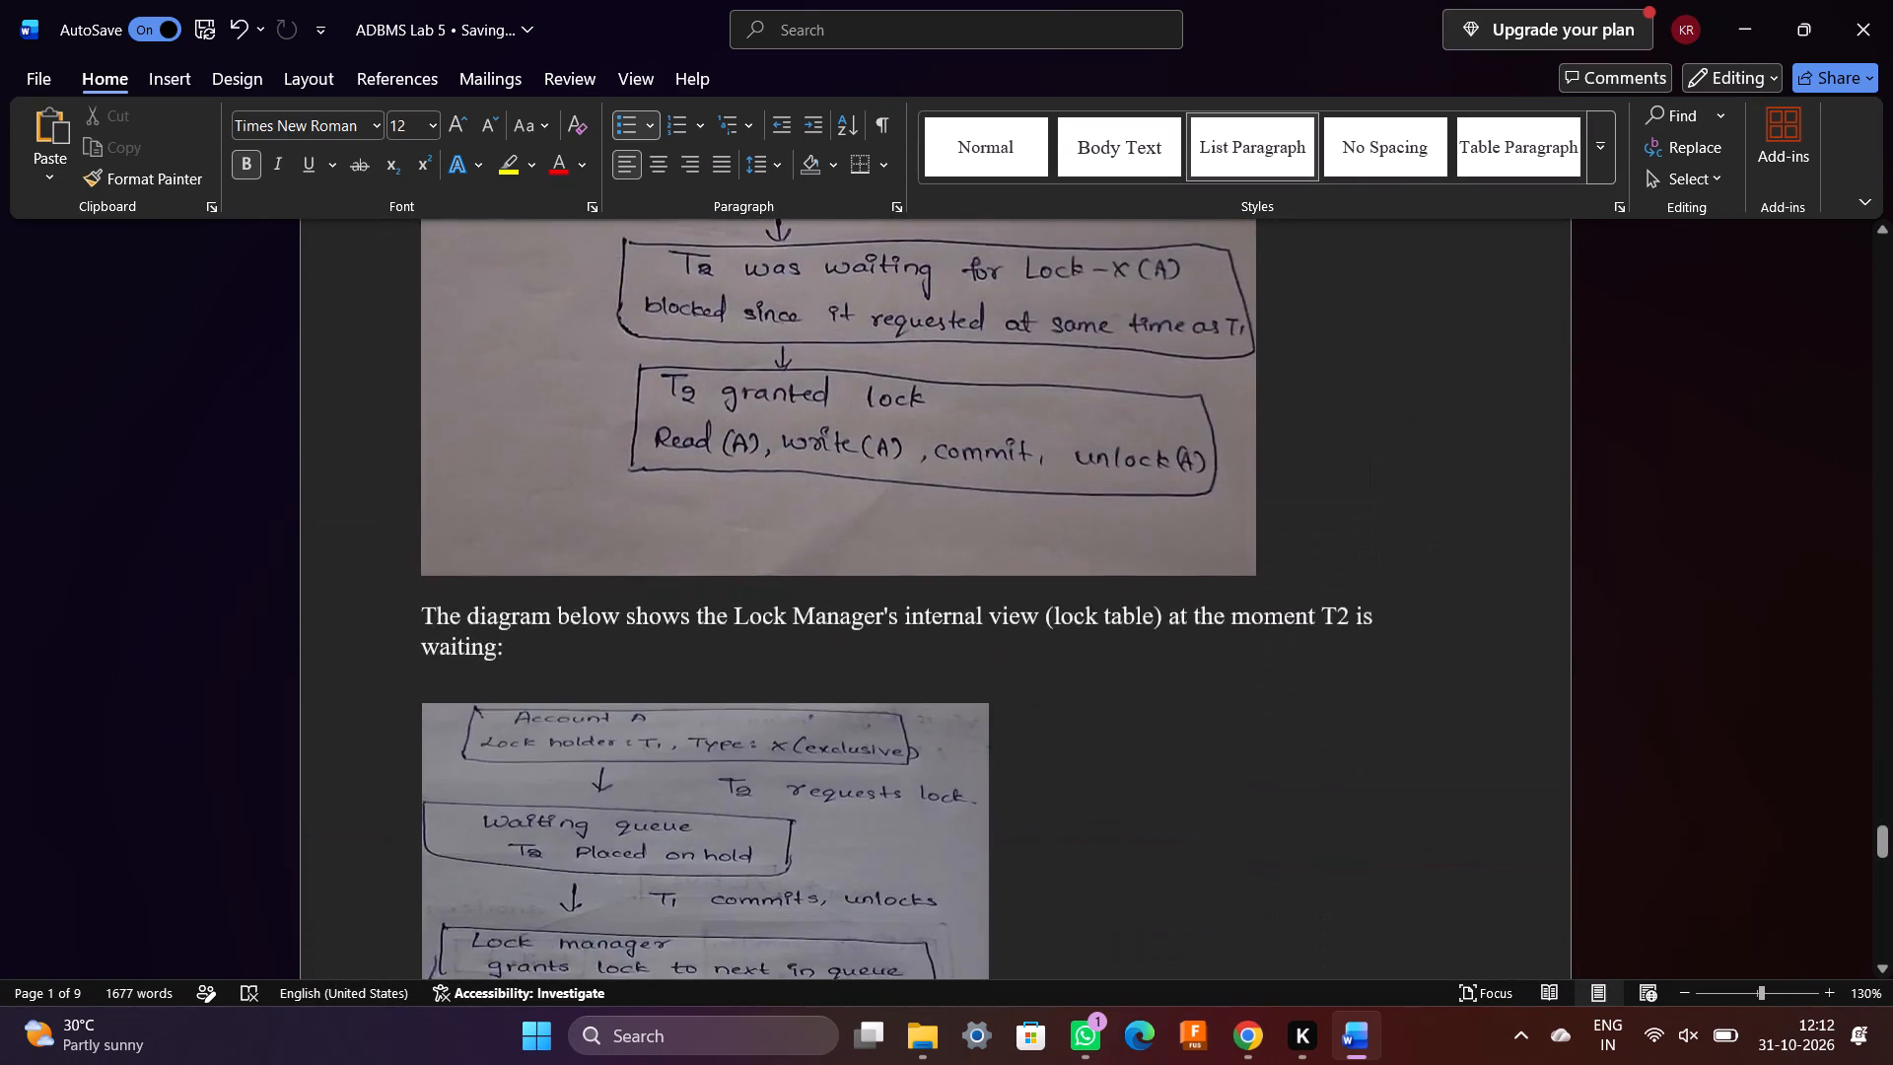
scroll(836, 799, "down", 8)
scroll(836, 799, "up", 6)
scroll(836, 799, "down", 1)
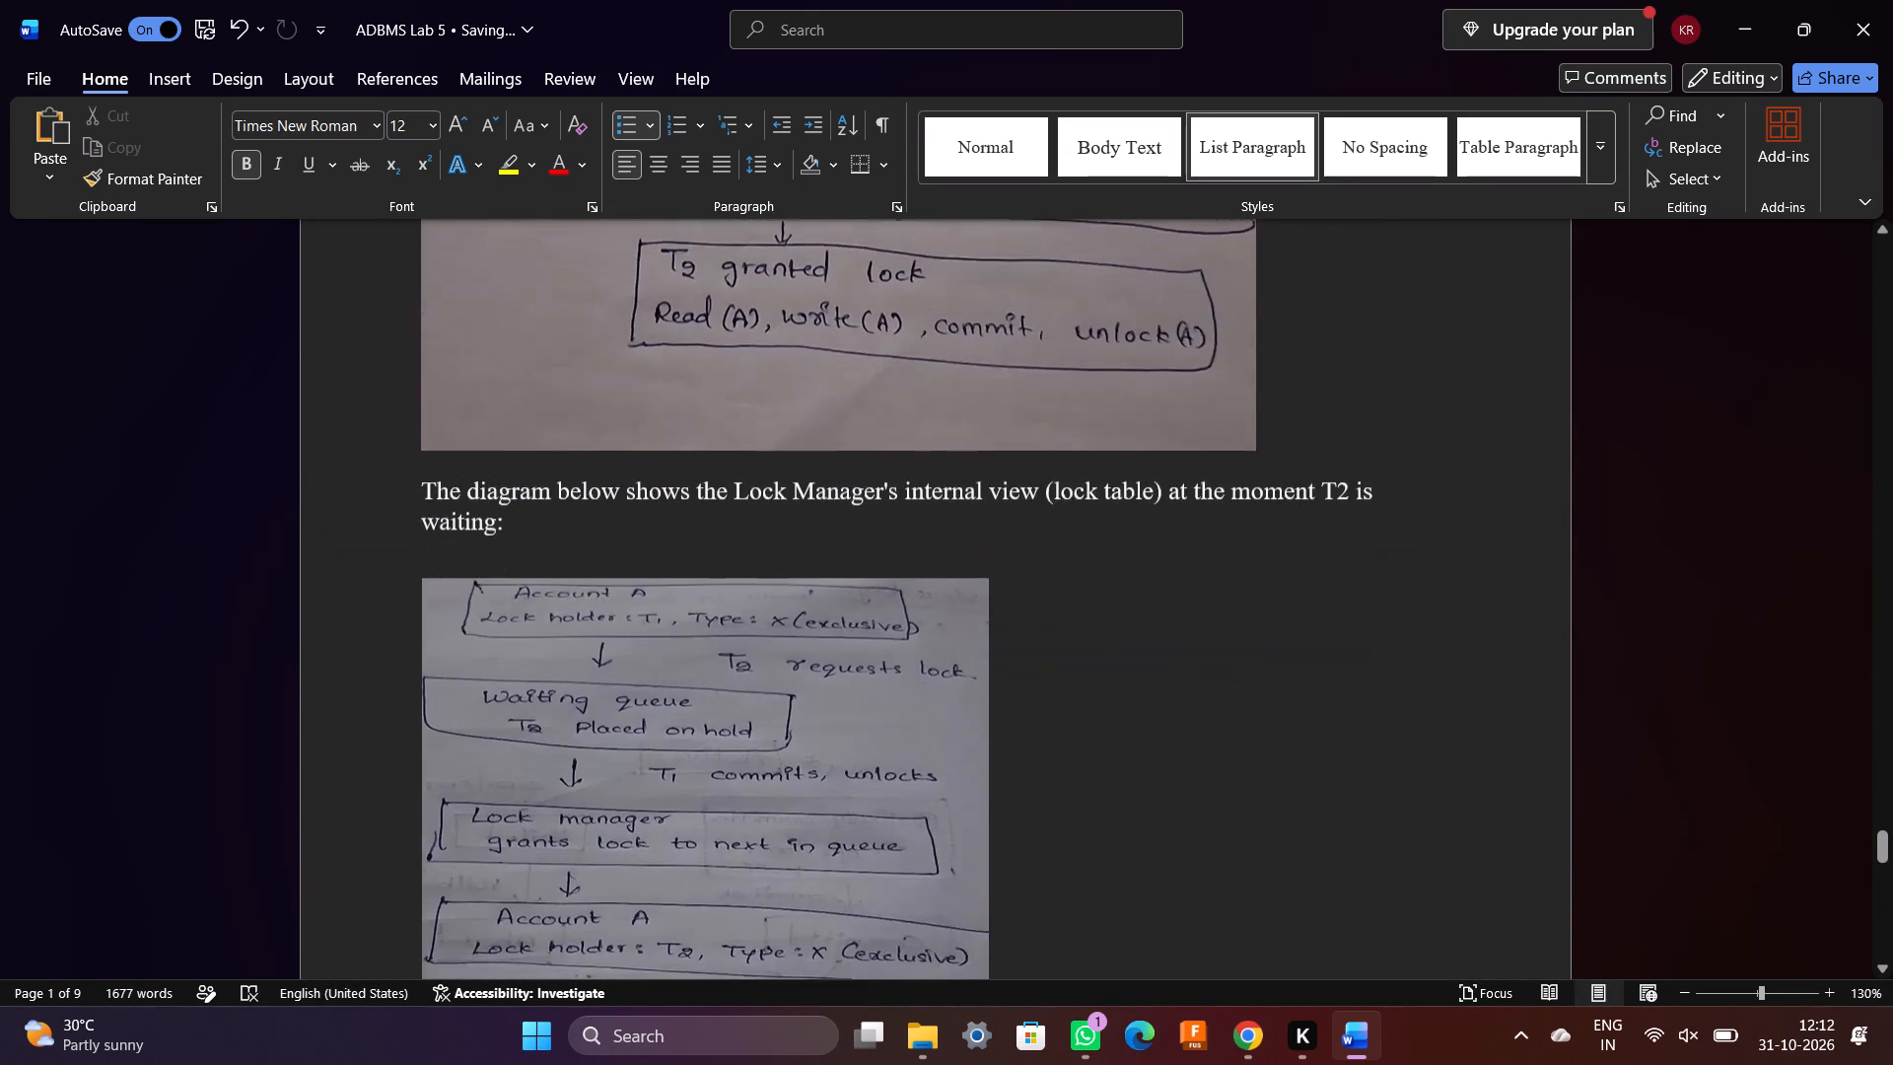
scroll(836, 799, "down", 2)
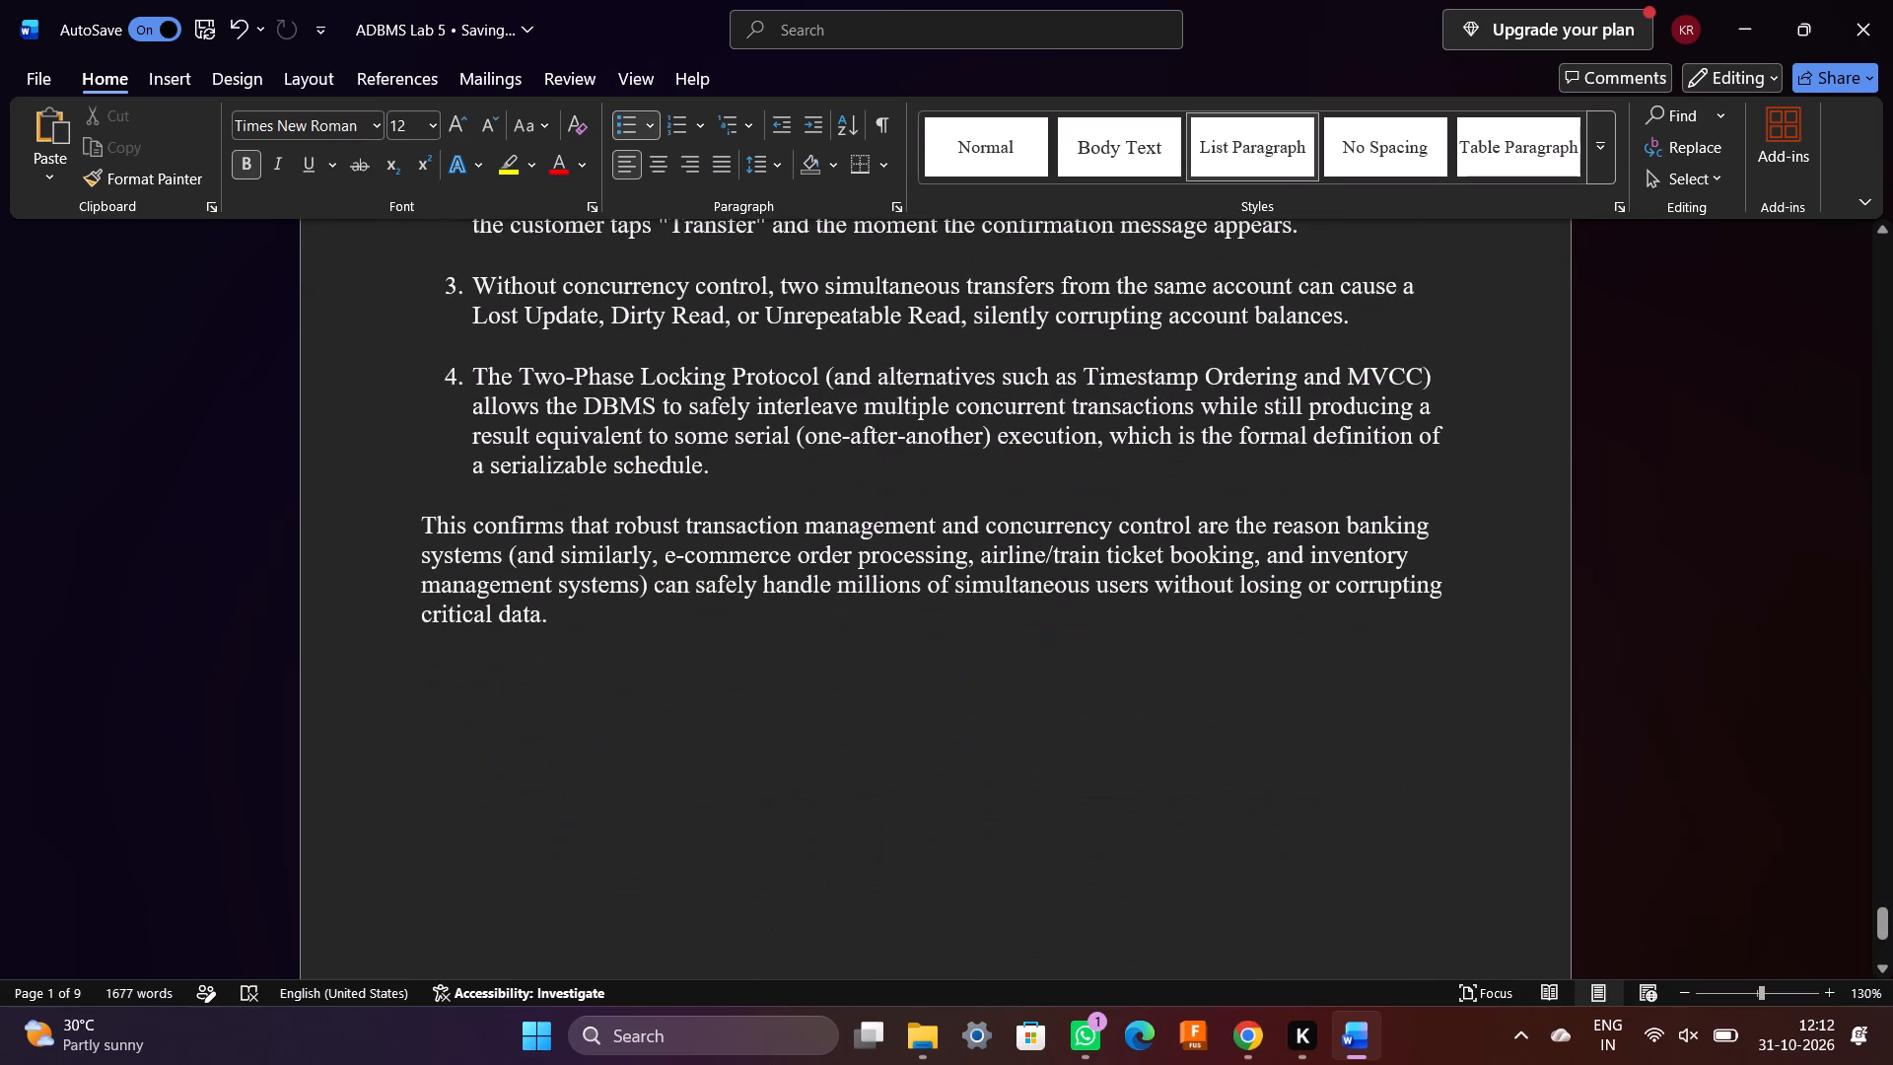
left_click_drag(566, 614, 475, 239)
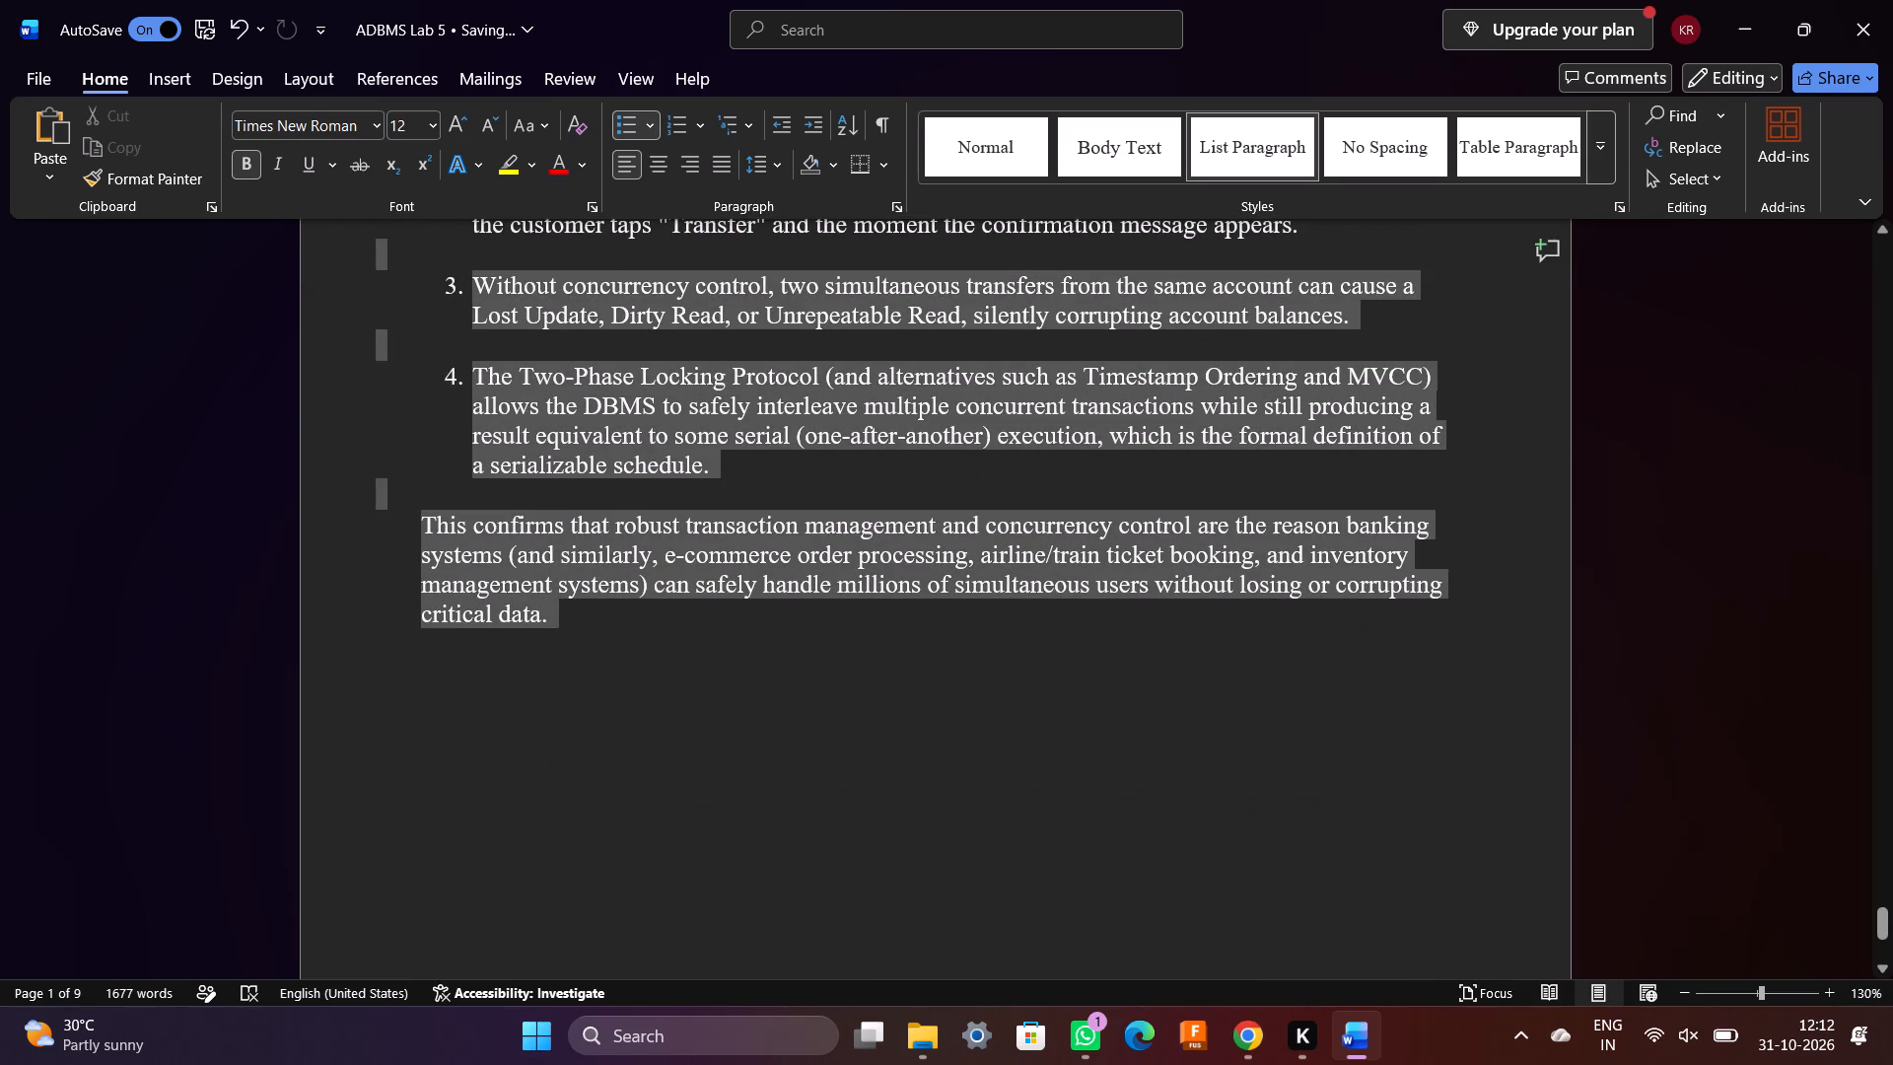
left_click_drag(475, 239, 450, 0)
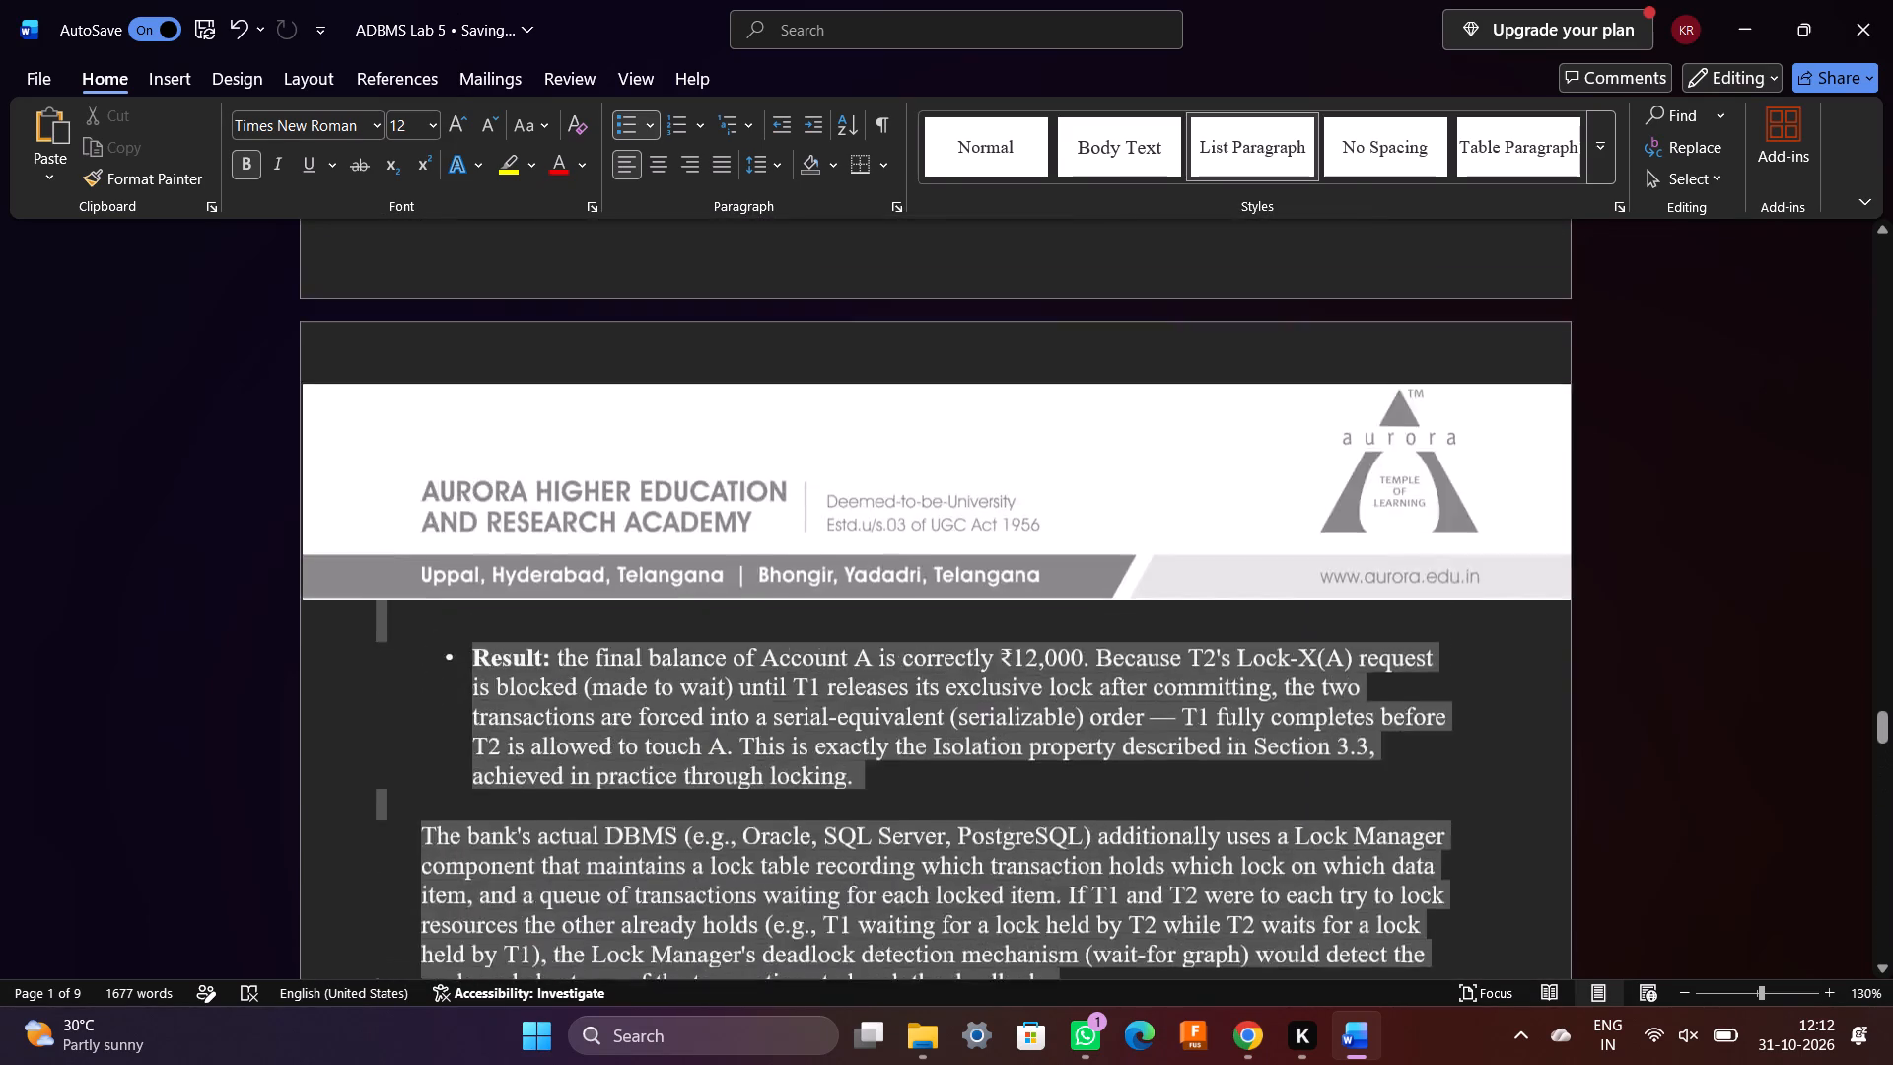
left_click_drag(450, 0, 413, 357)
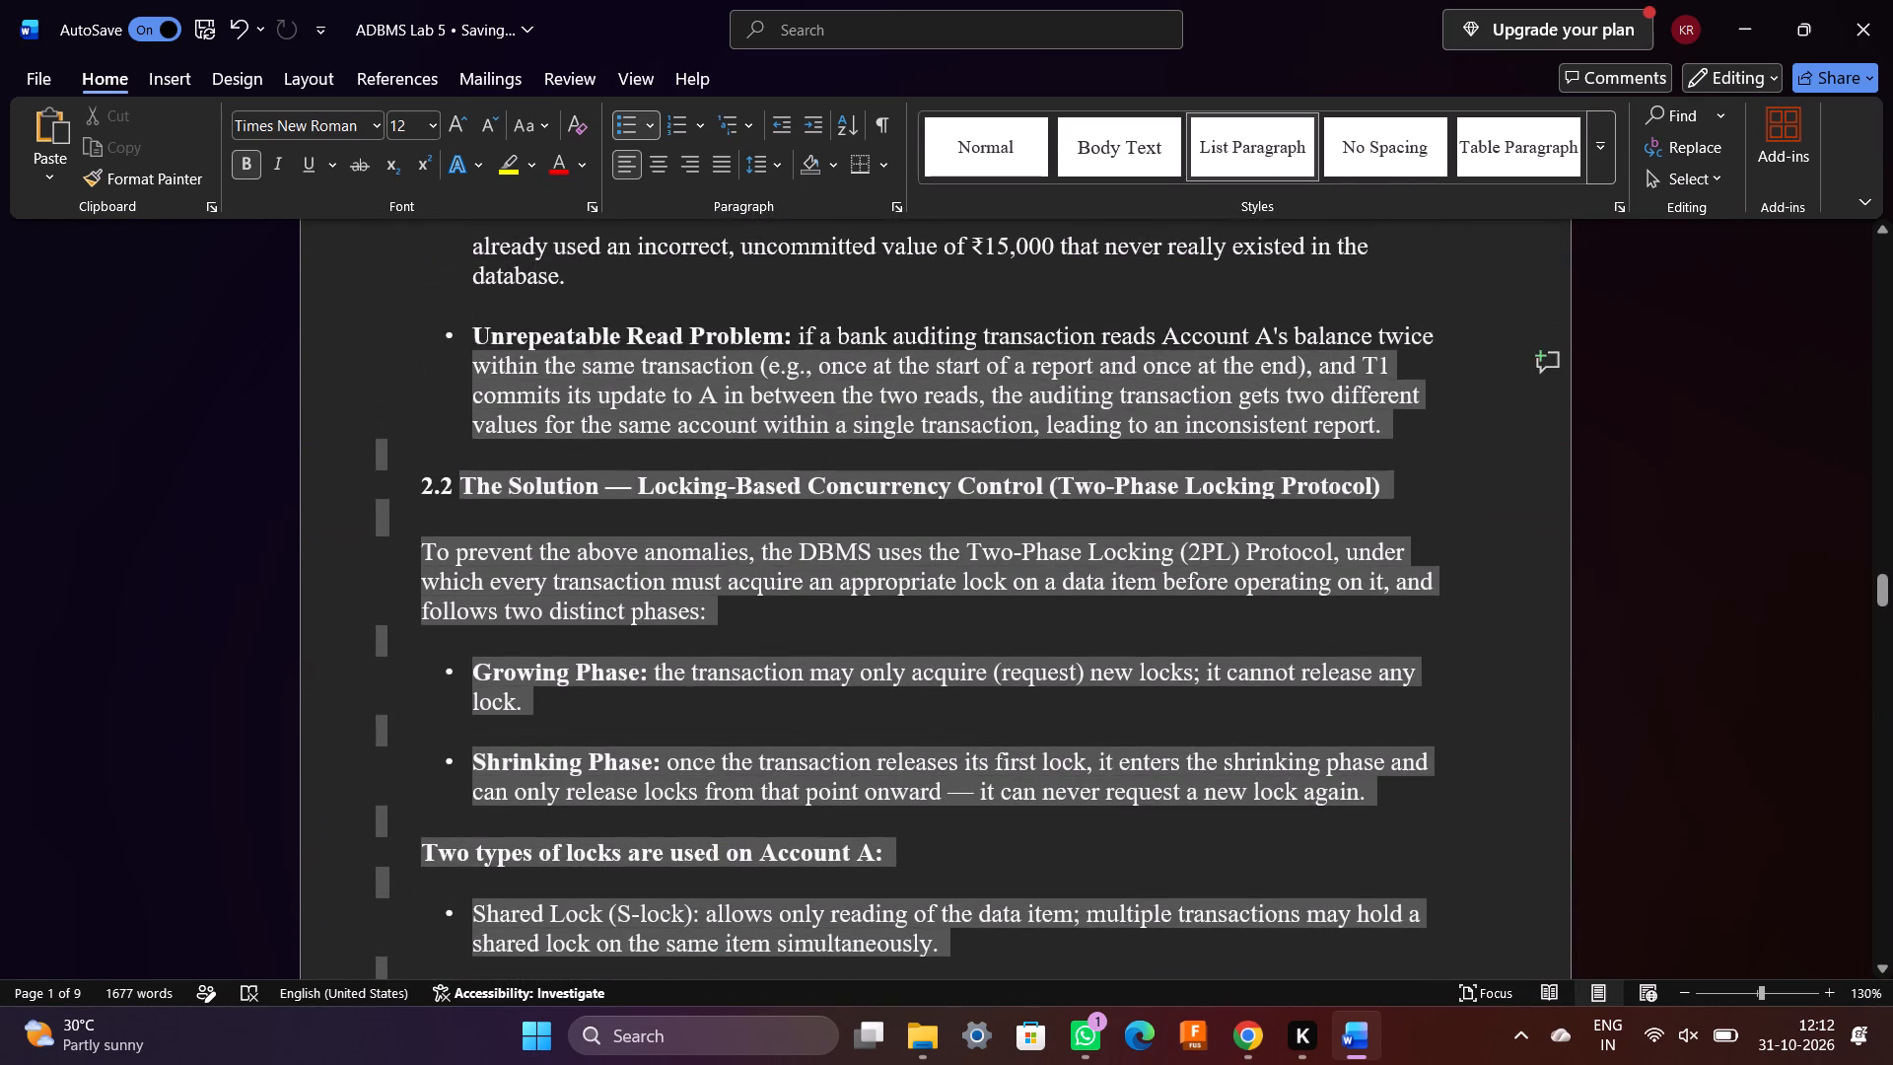
left_click_drag(413, 357, 389, 192)
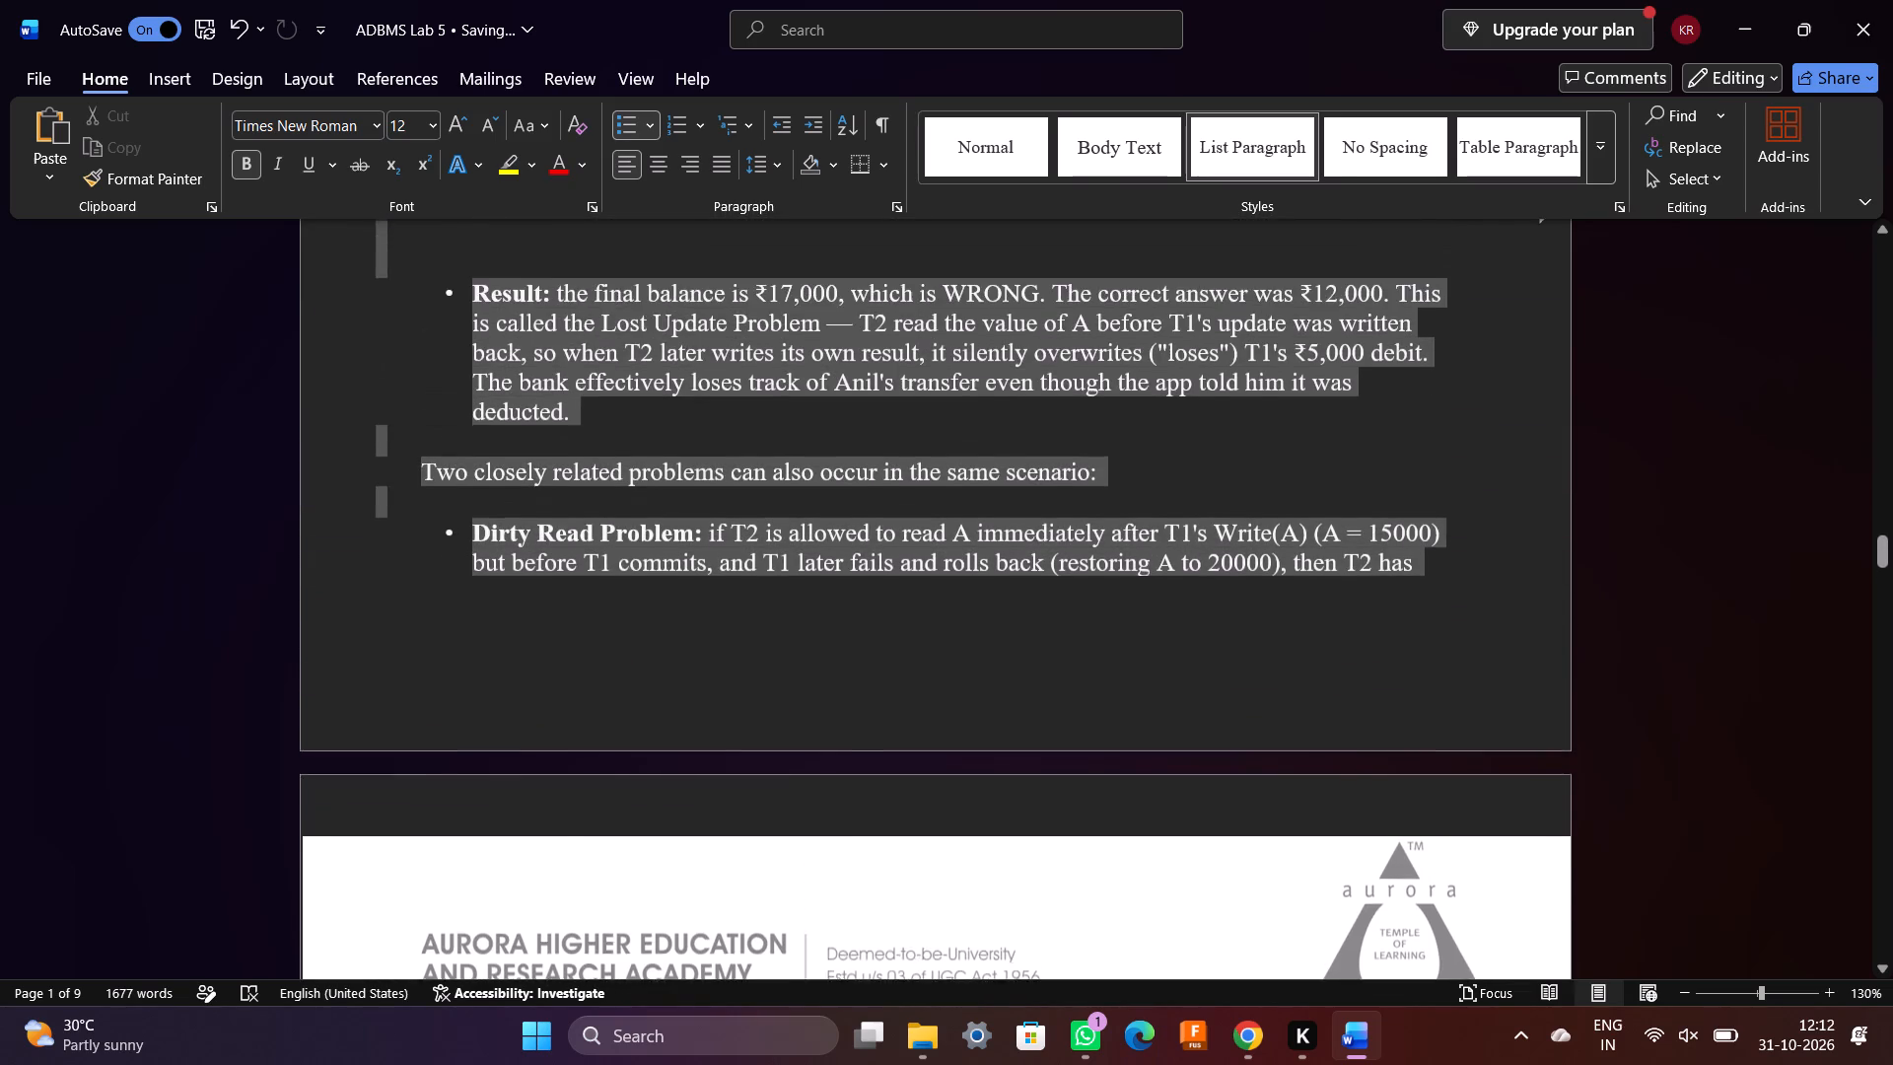
left_click_drag(389, 192, 390, 196)
key("BackSpace")
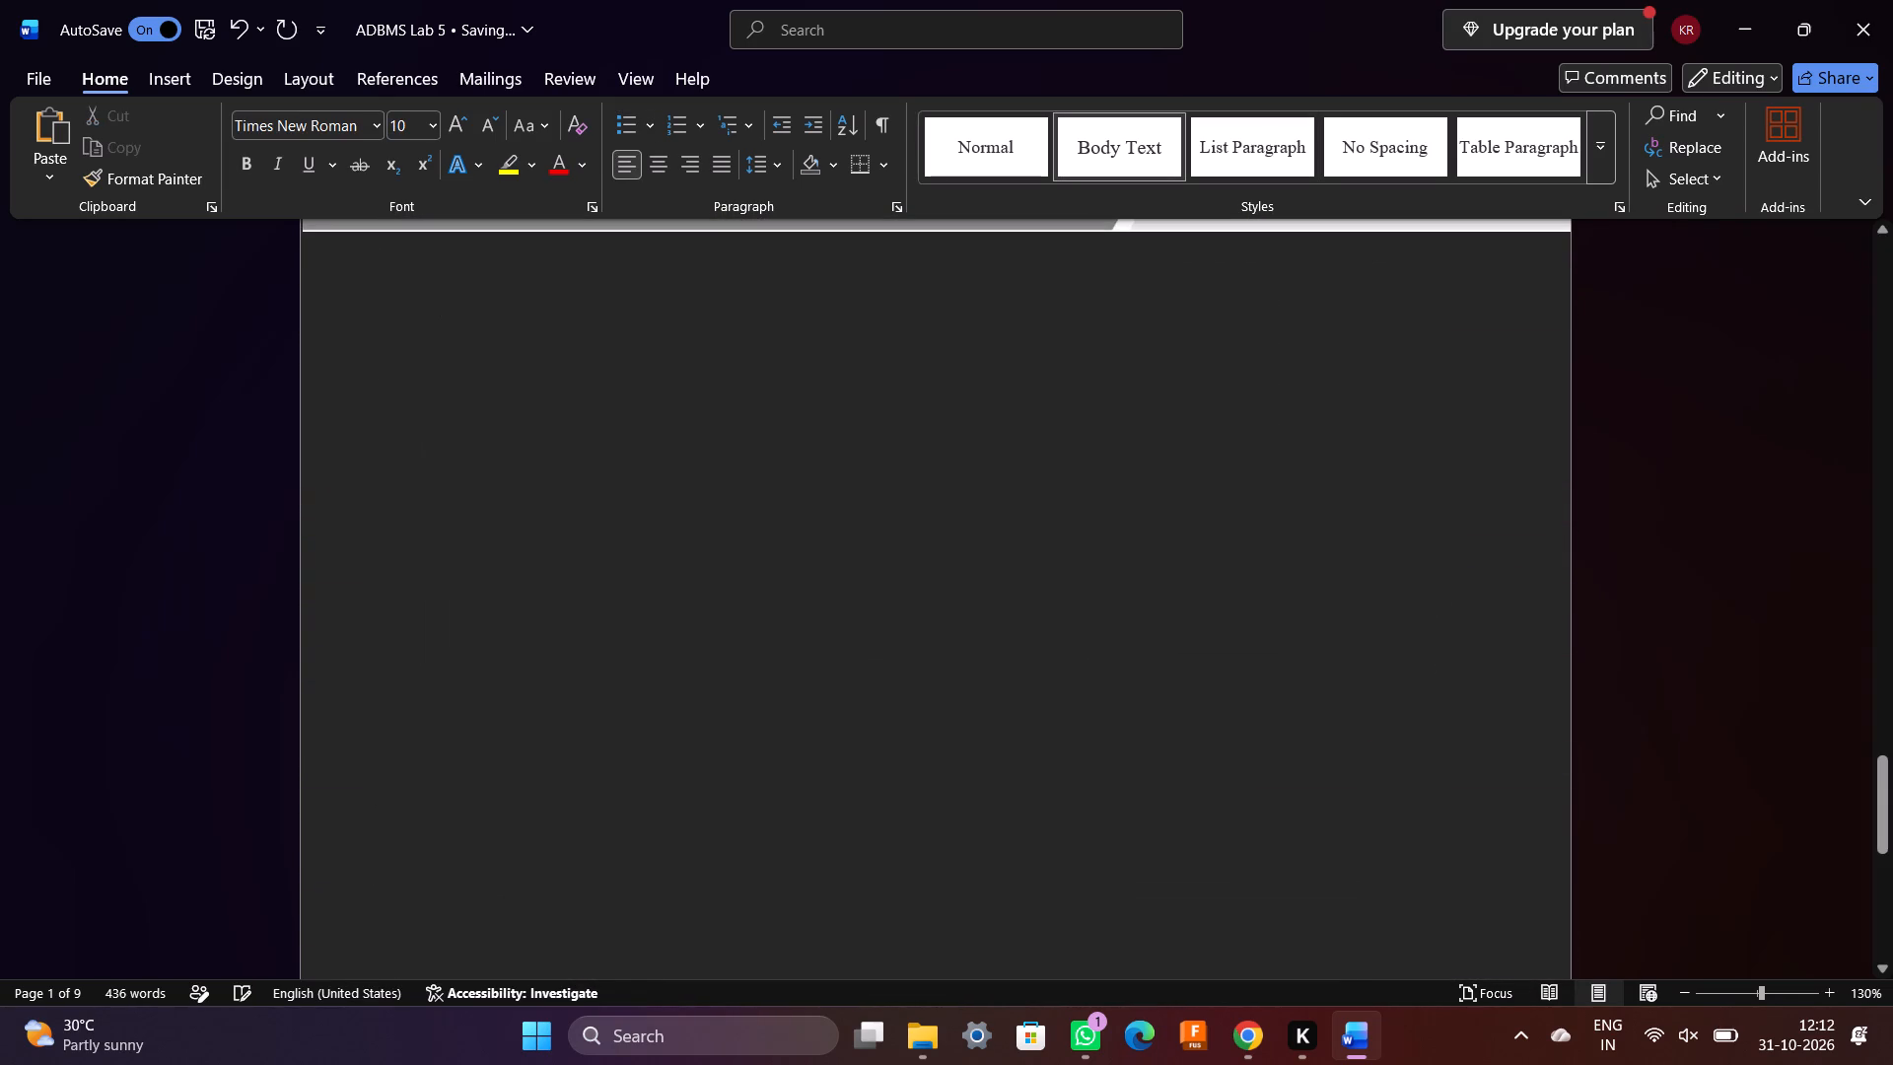
Delete the leftover bullet about storage, commit and the REDO phase below the Date of Submission table.
scroll(493, 467, "up", 12)
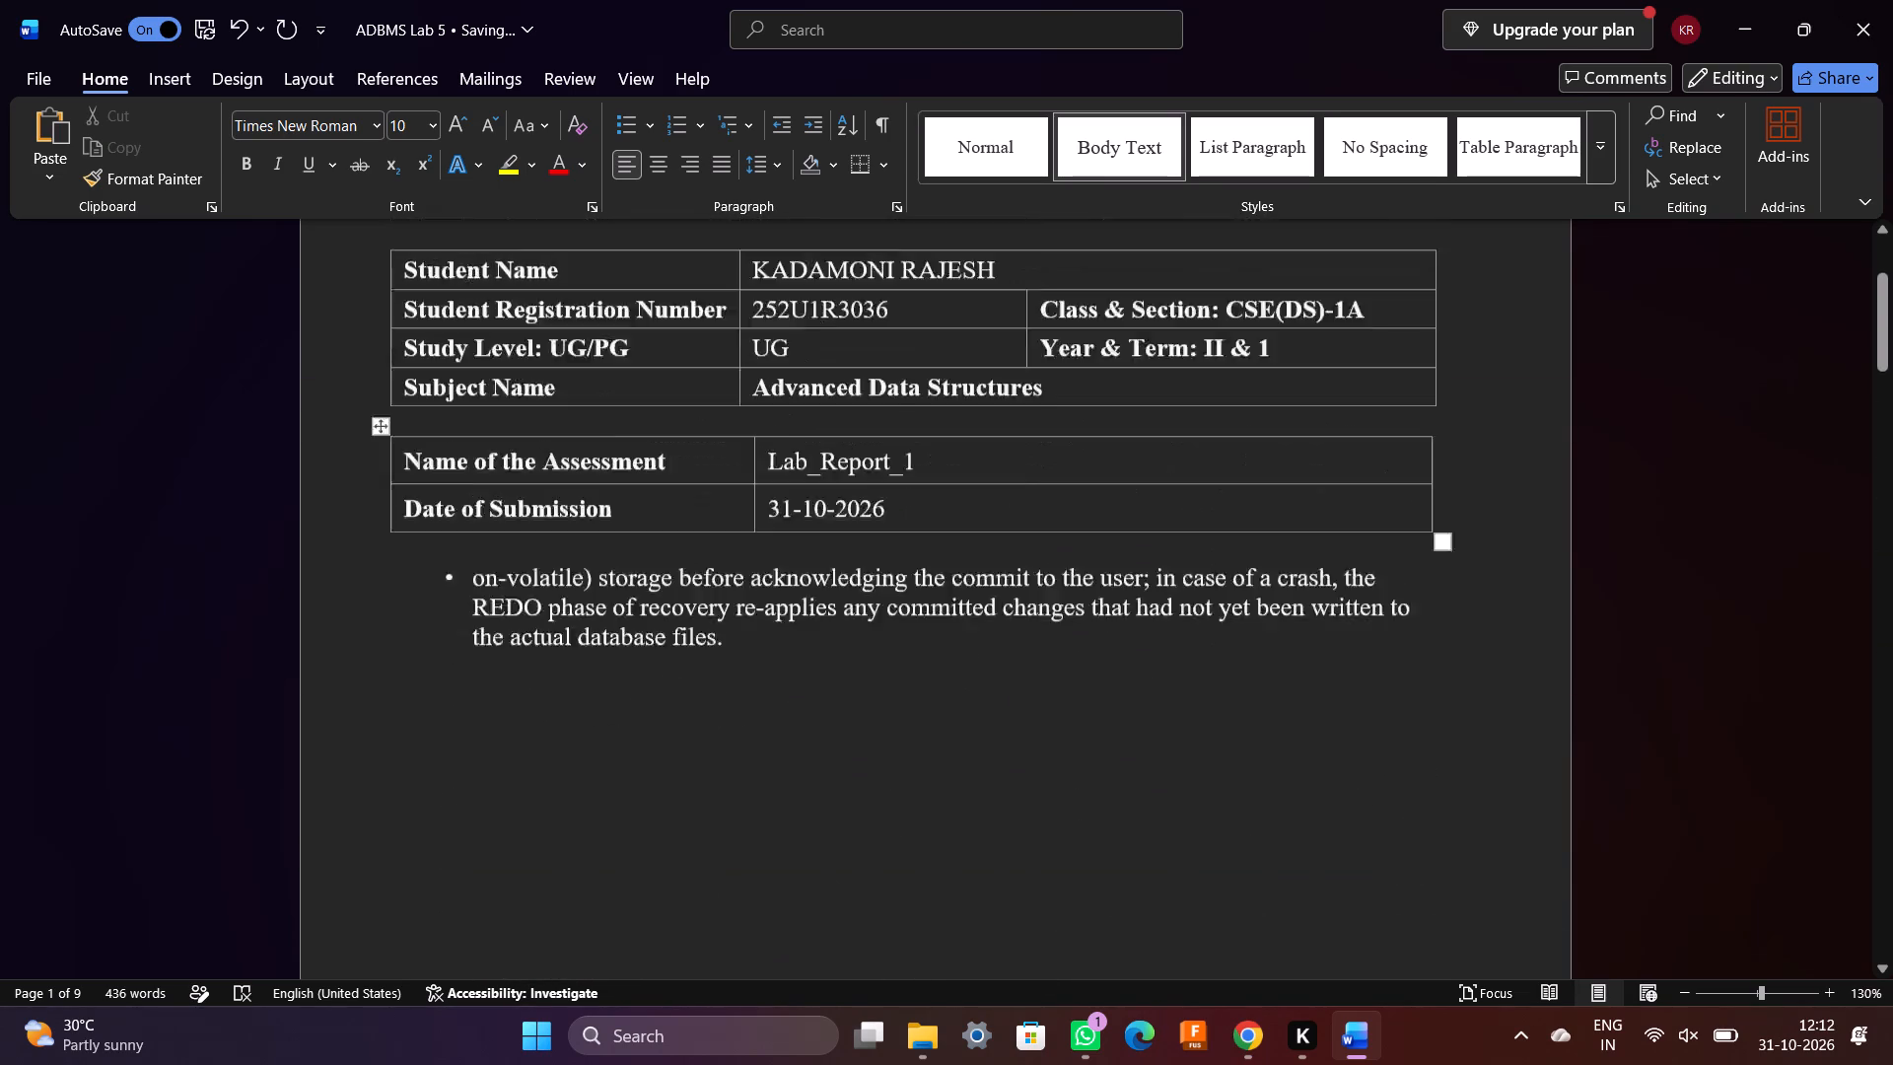
scroll(493, 467, "up", 1)
left_click_drag(443, 675, 825, 806)
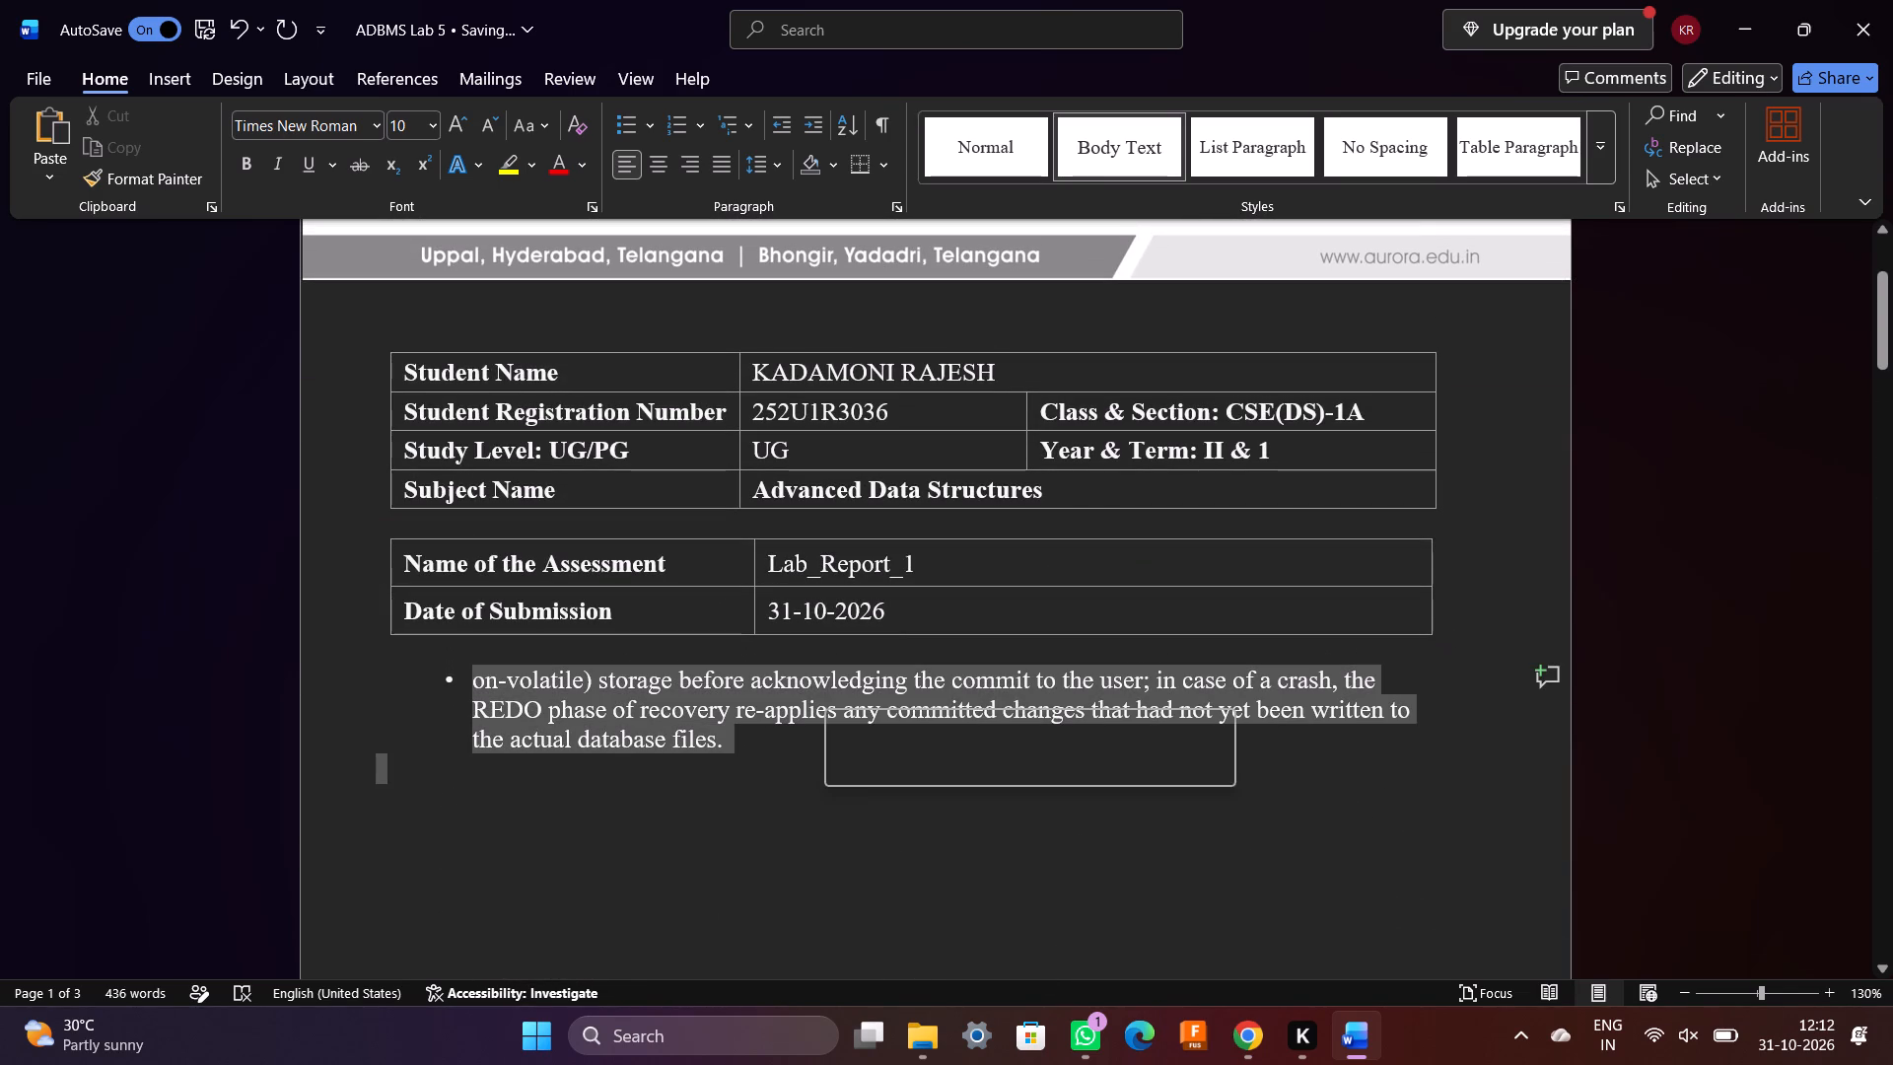
key("BackSpace")
Delete the blank lines below the assessment table and the following bullet's opening text up to "B = B + 5000".
key("Delete")
key("Delete")
key("Delete")
key("Delete")
key("Delete")
key("Delete")
key("Delete")
key("Delete")
key("Delete")
key("Delete")
key("Delete")
key("Delete")
key("Delete")
key("Delete")
key("Delete")
key("Delete")
key("Delete")
key("Delete")
key("Delete")
key("Delete")
key("Delete")
key("Delete")
key("Delete")
key("Delete")
key("Delete")
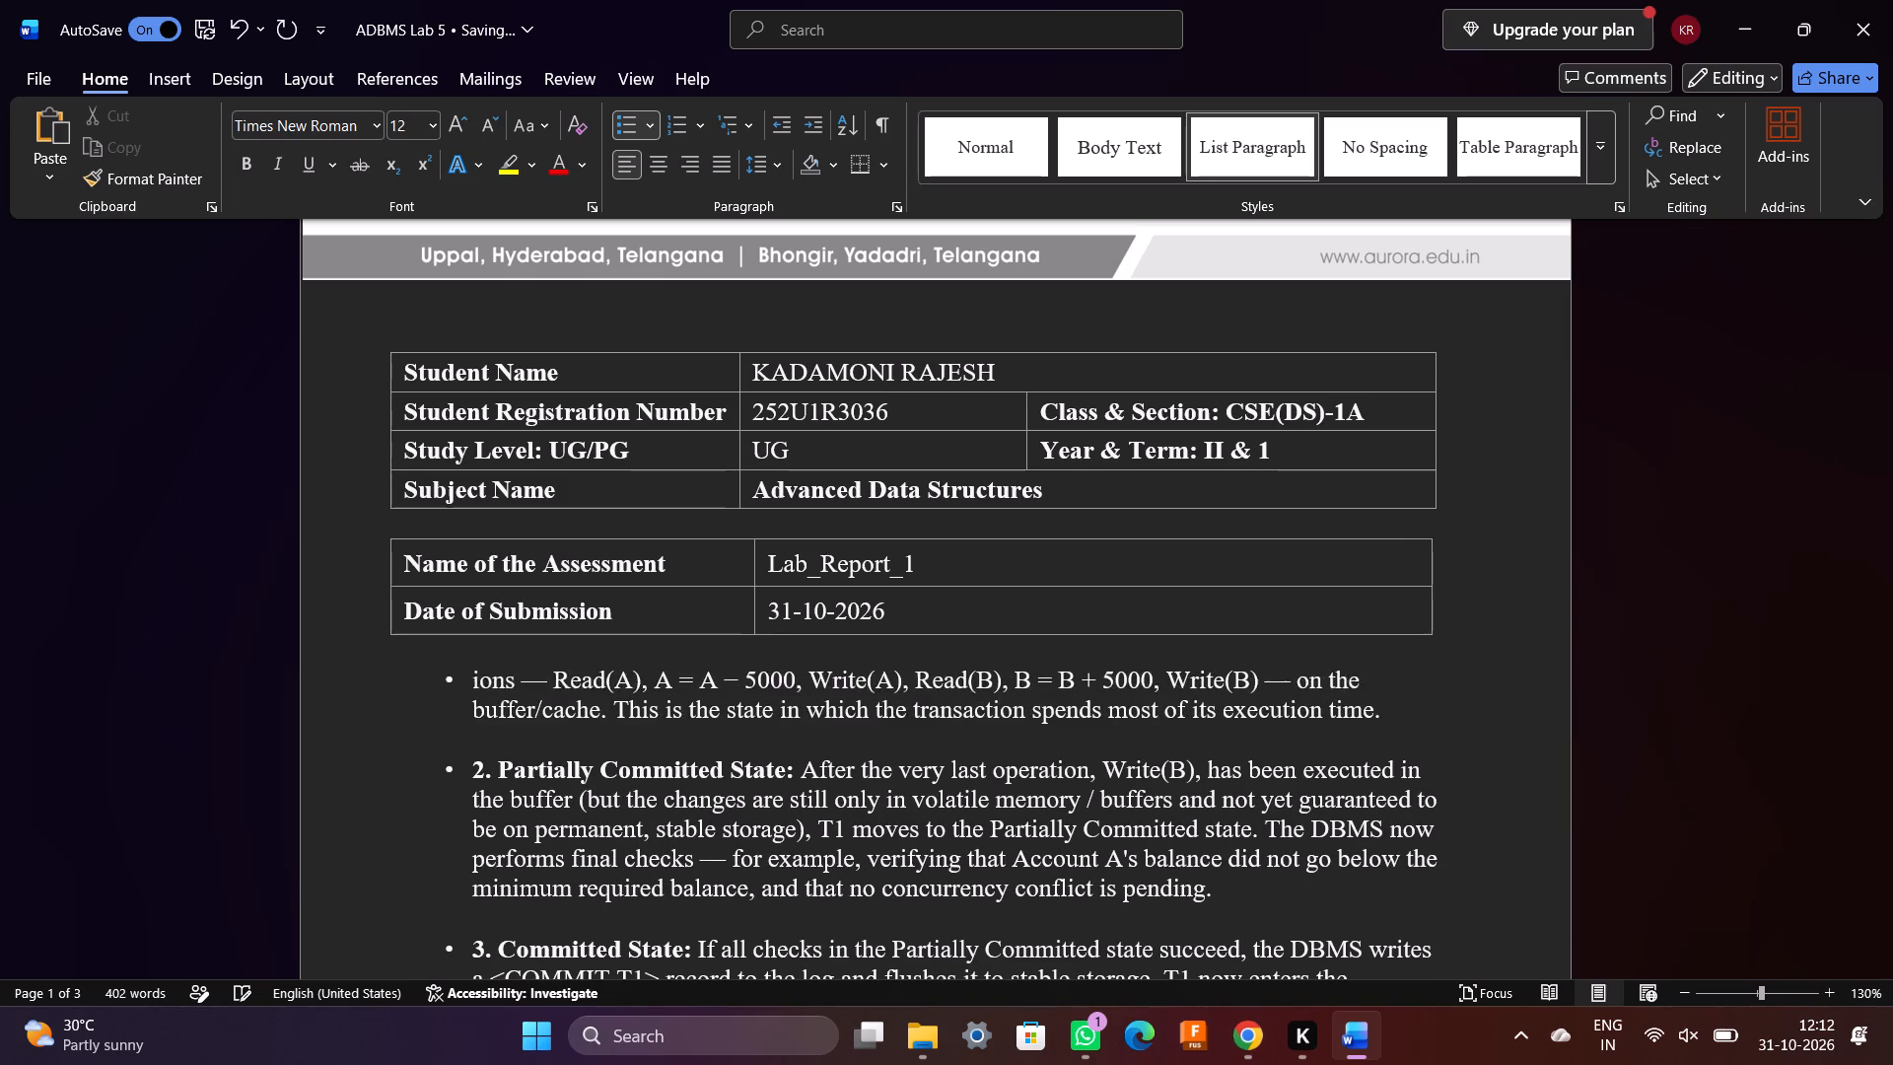
Delete the remaining old text from the "B = B + 5000" bullet through the sentence introducing the state-transition diagram.
scroll(825, 806, "down", 1)
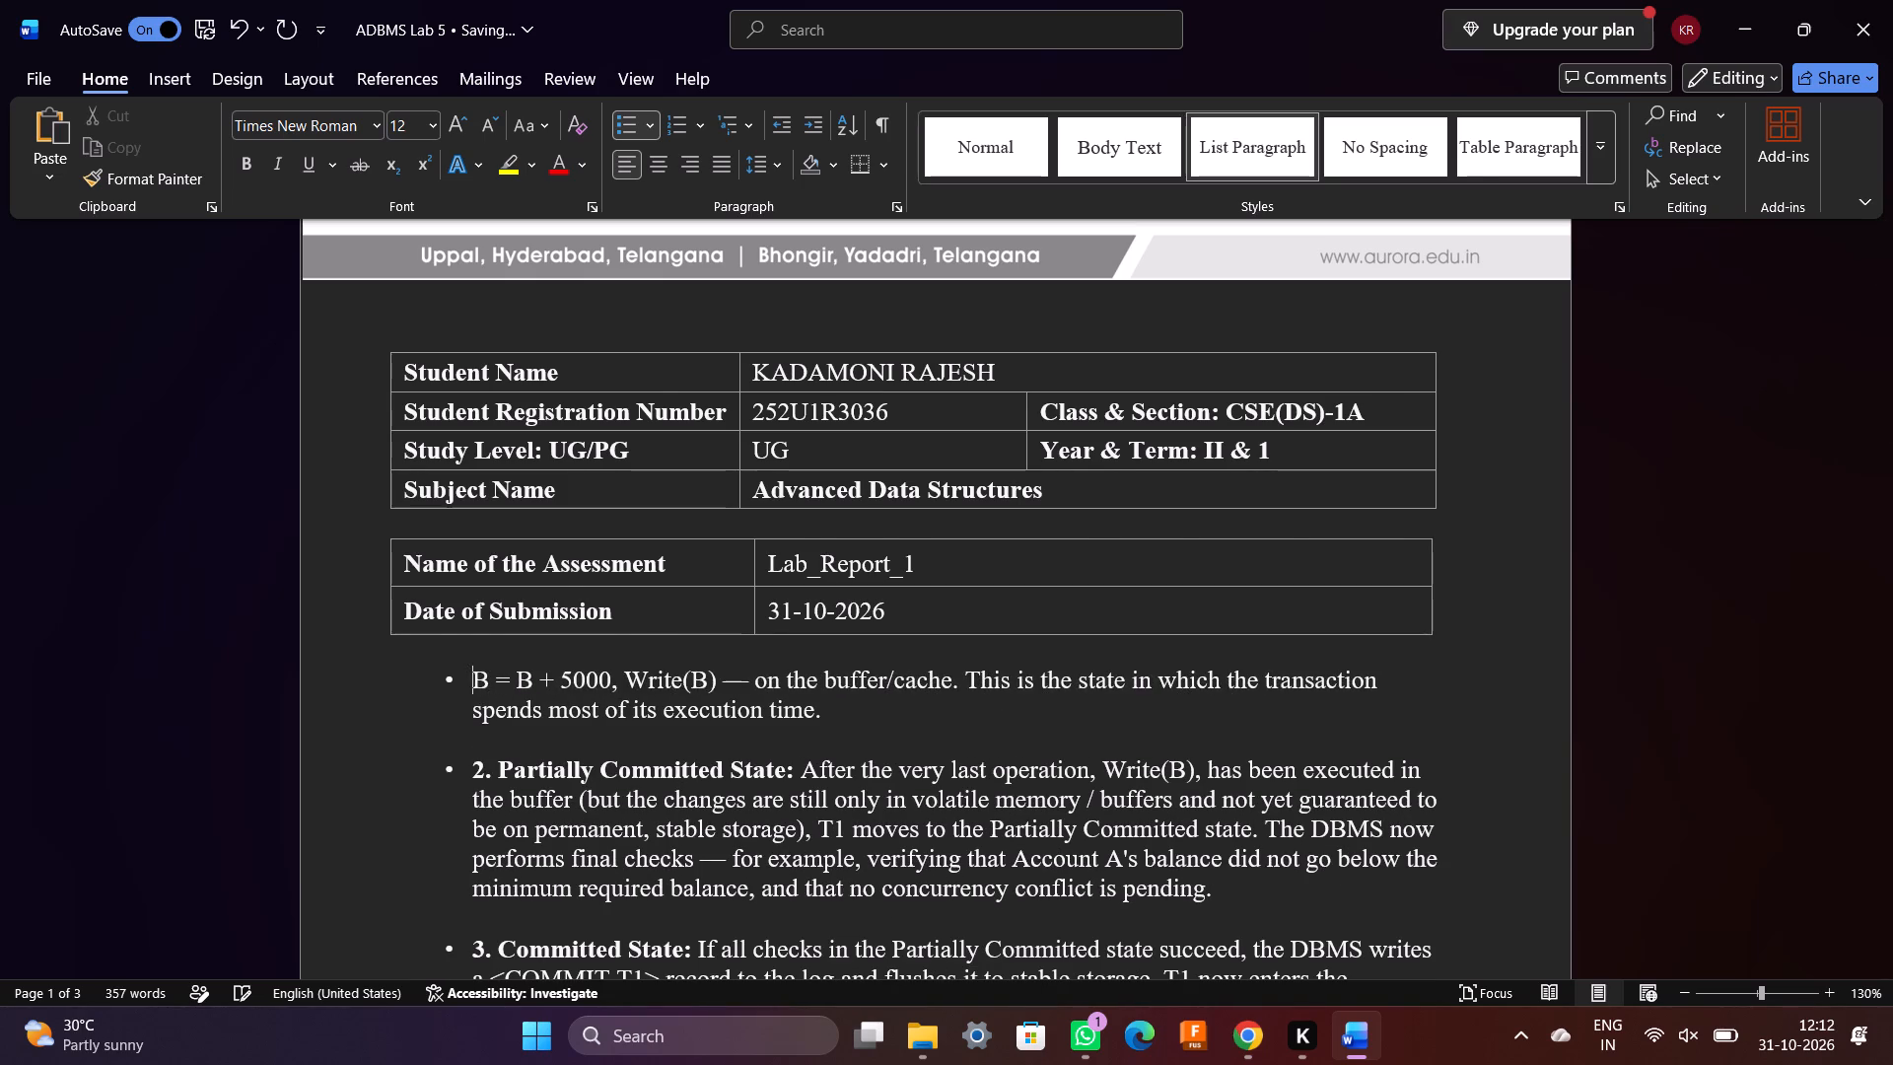
scroll(825, 806, "down", 12)
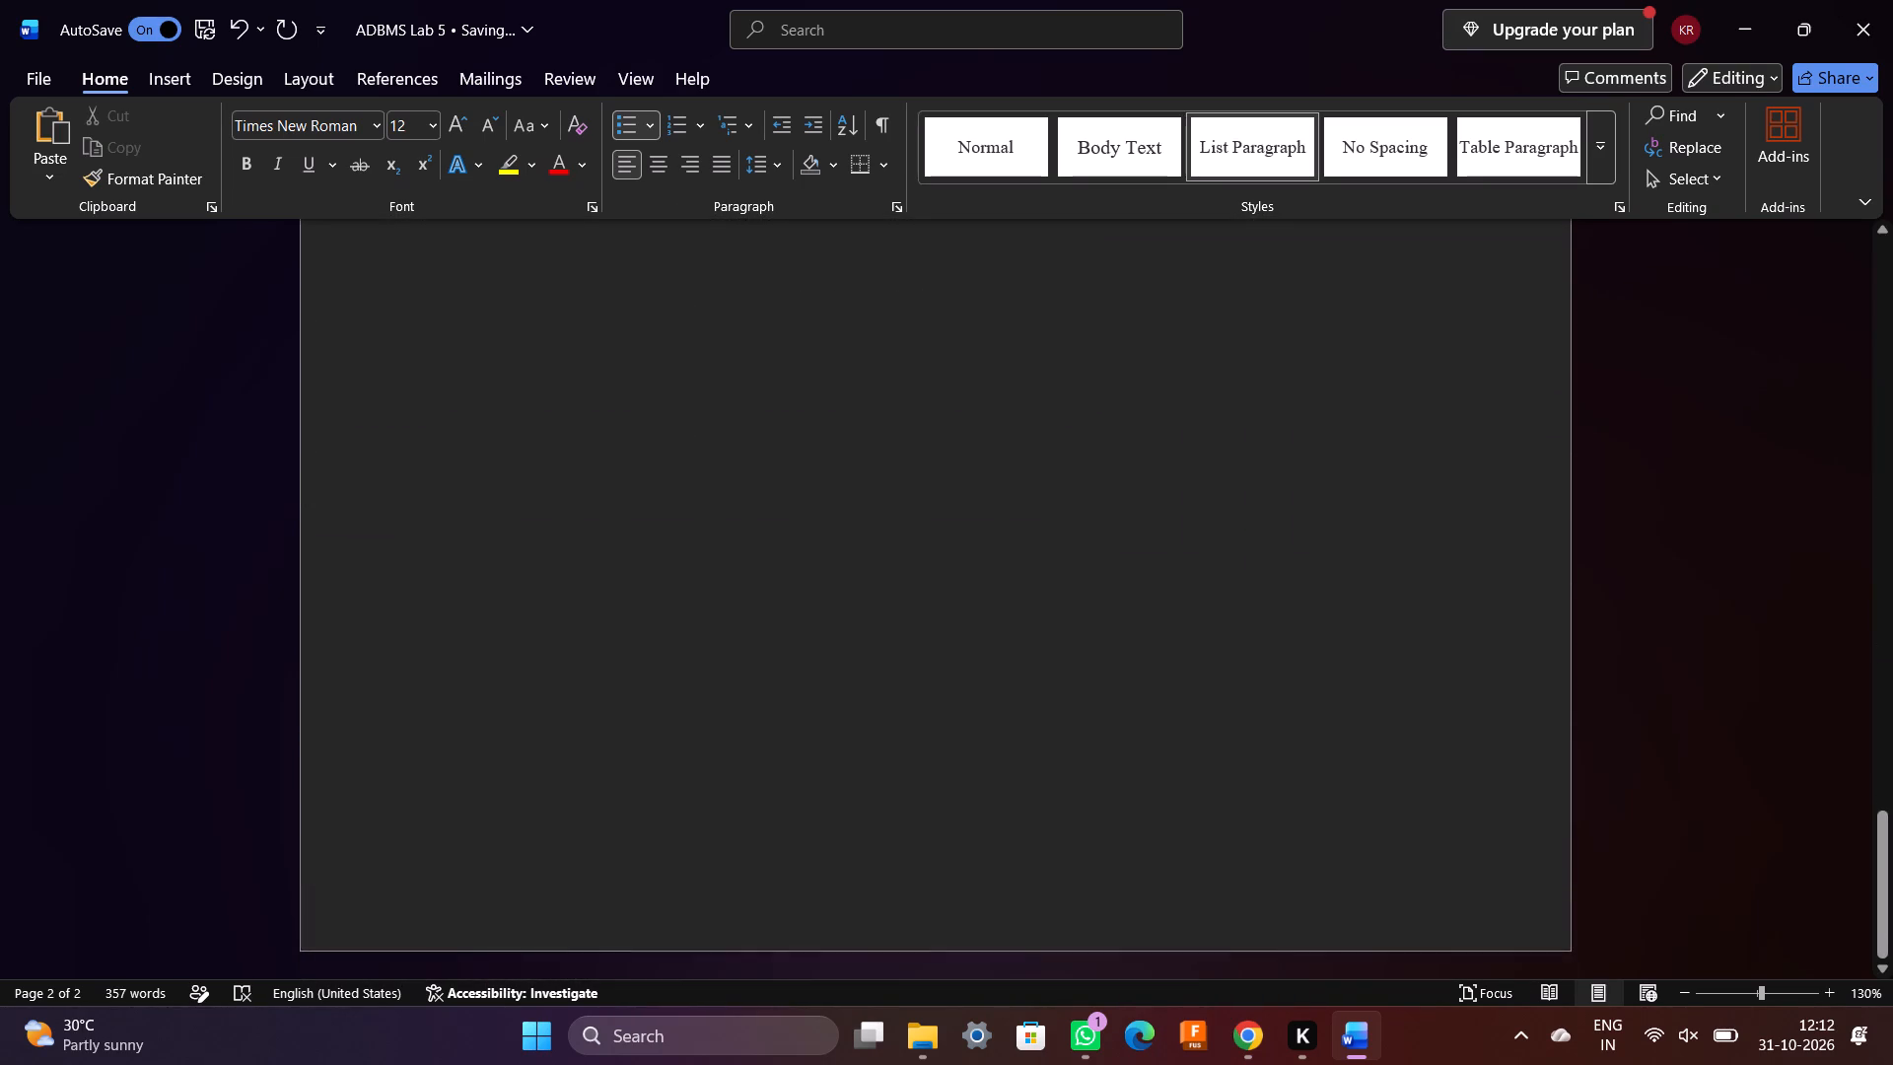
scroll(825, 806, "up", 6)
scroll(771, 653, "down", 1)
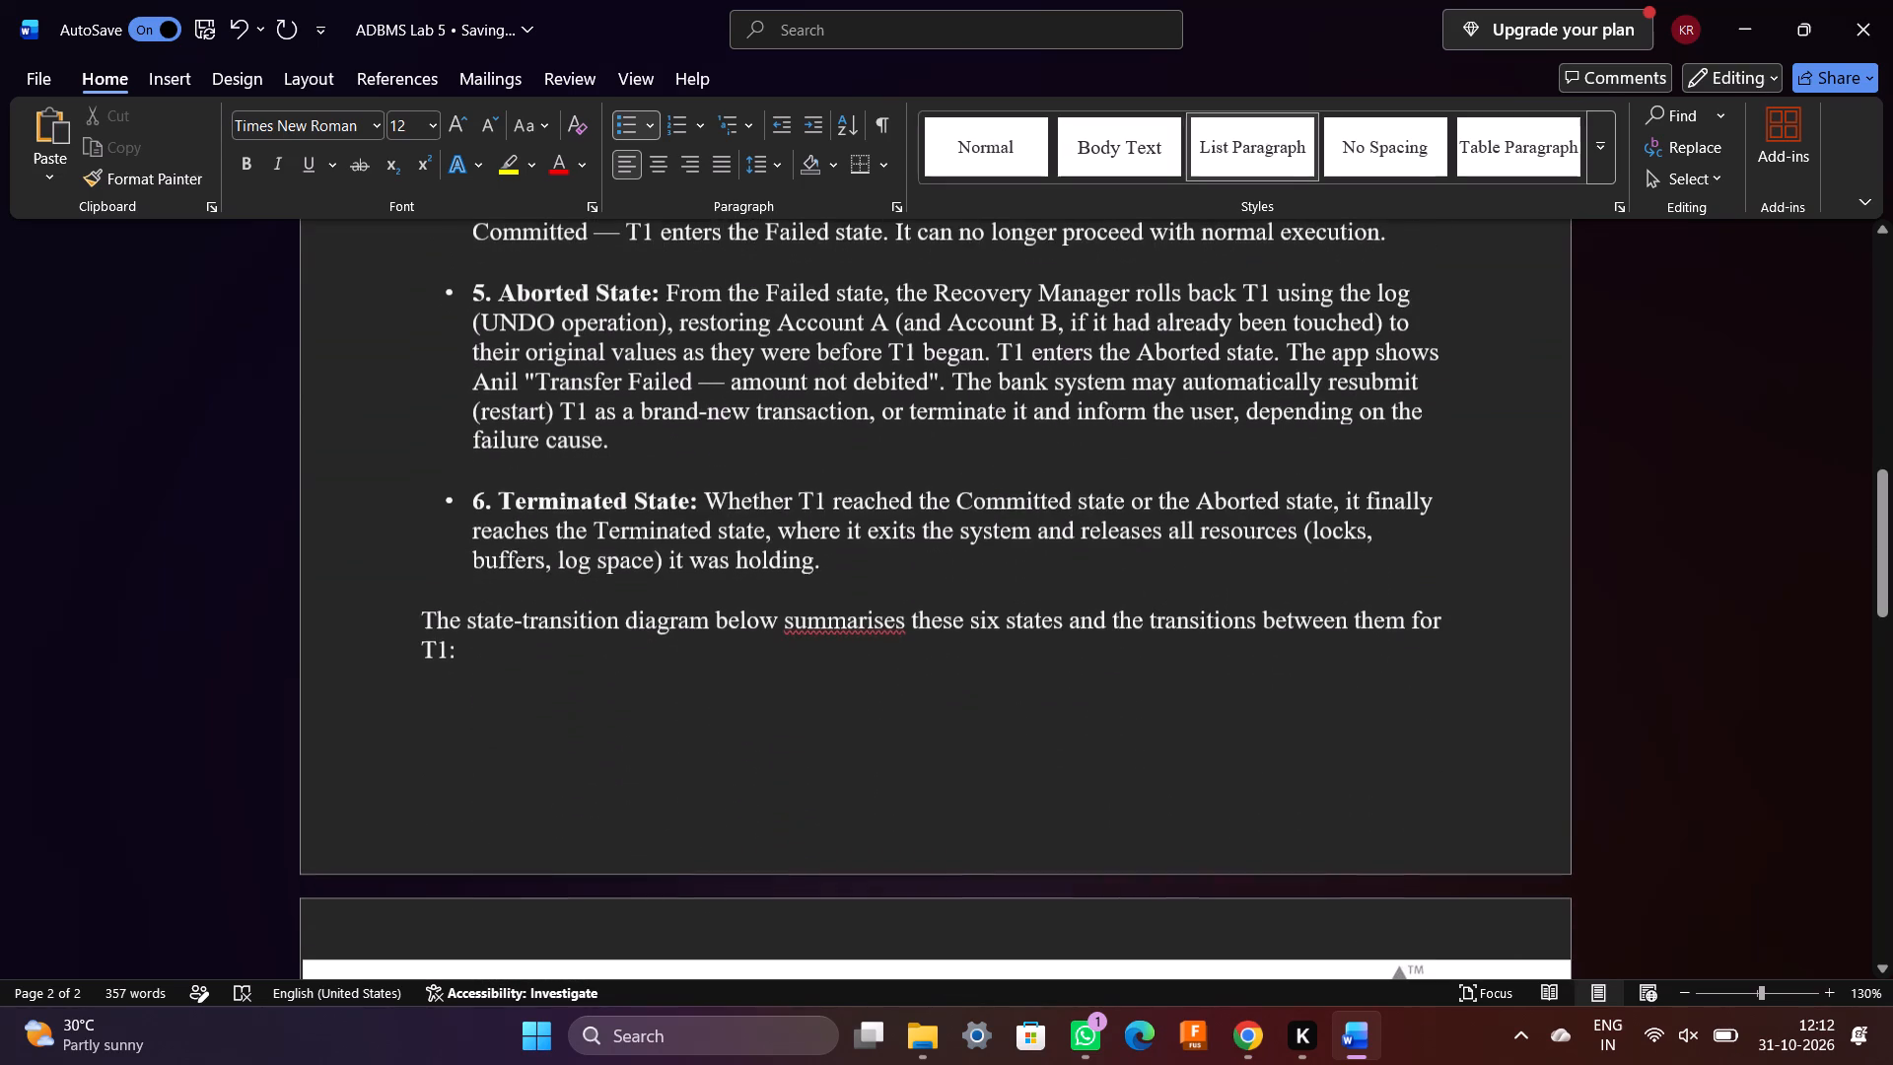
left_click_drag(512, 666, 448, 185)
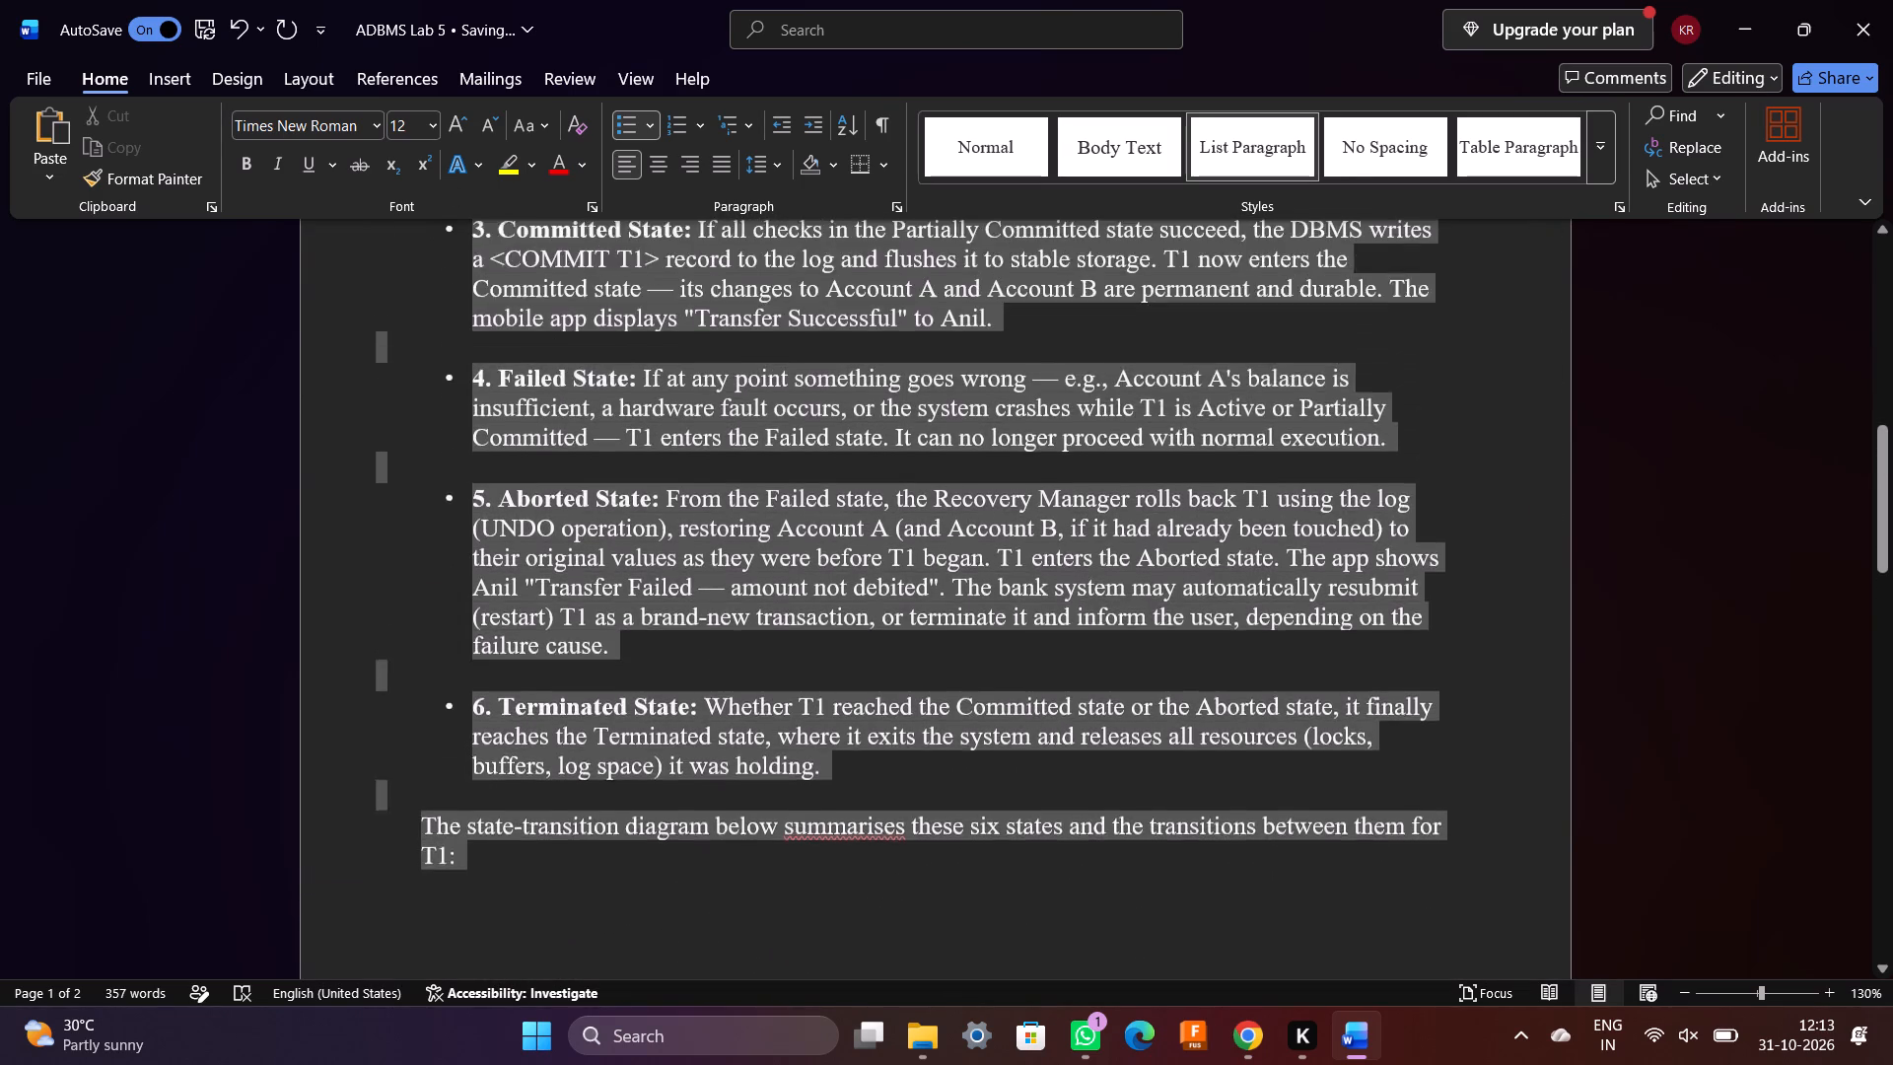
left_click_drag(448, 185, 444, 434)
scroll(445, 210, "up", 1)
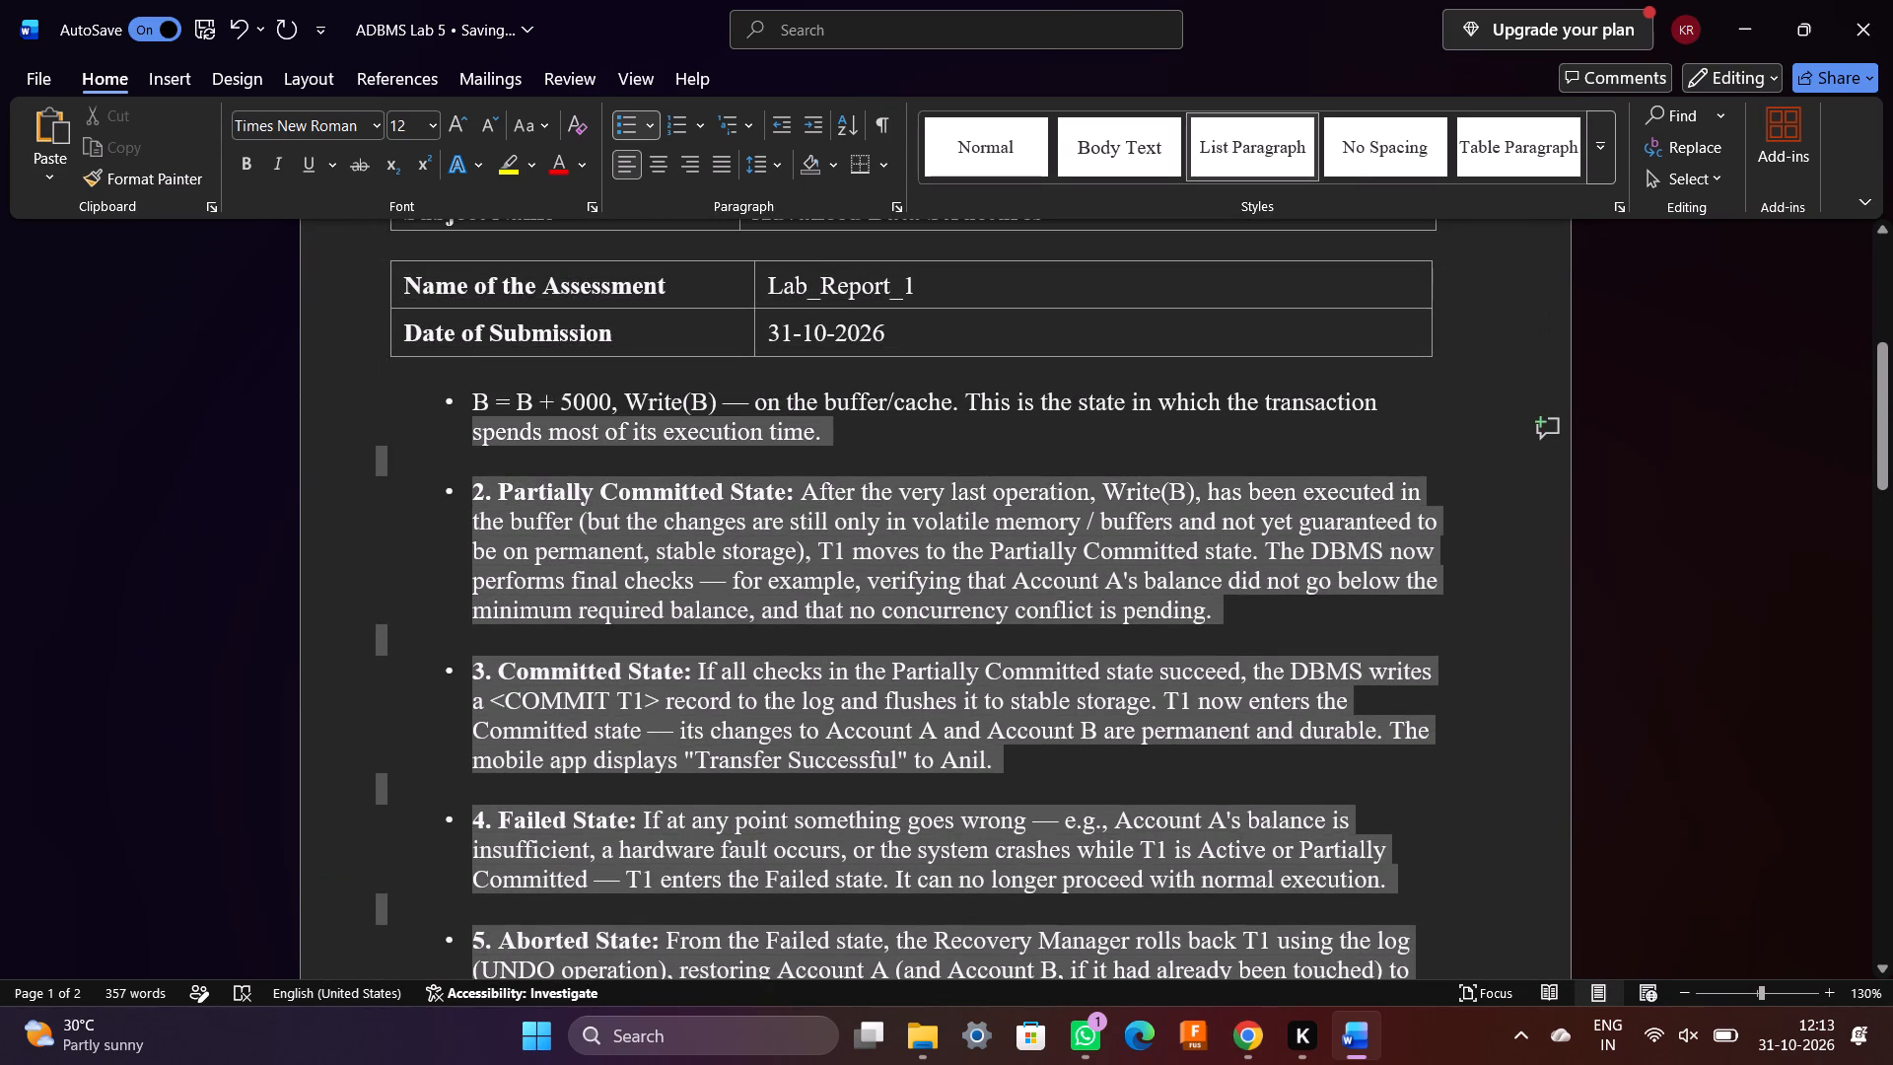
left_click_drag(444, 434, 445, 400)
key("BackSpace")
scroll(445, 400, "up", 1)
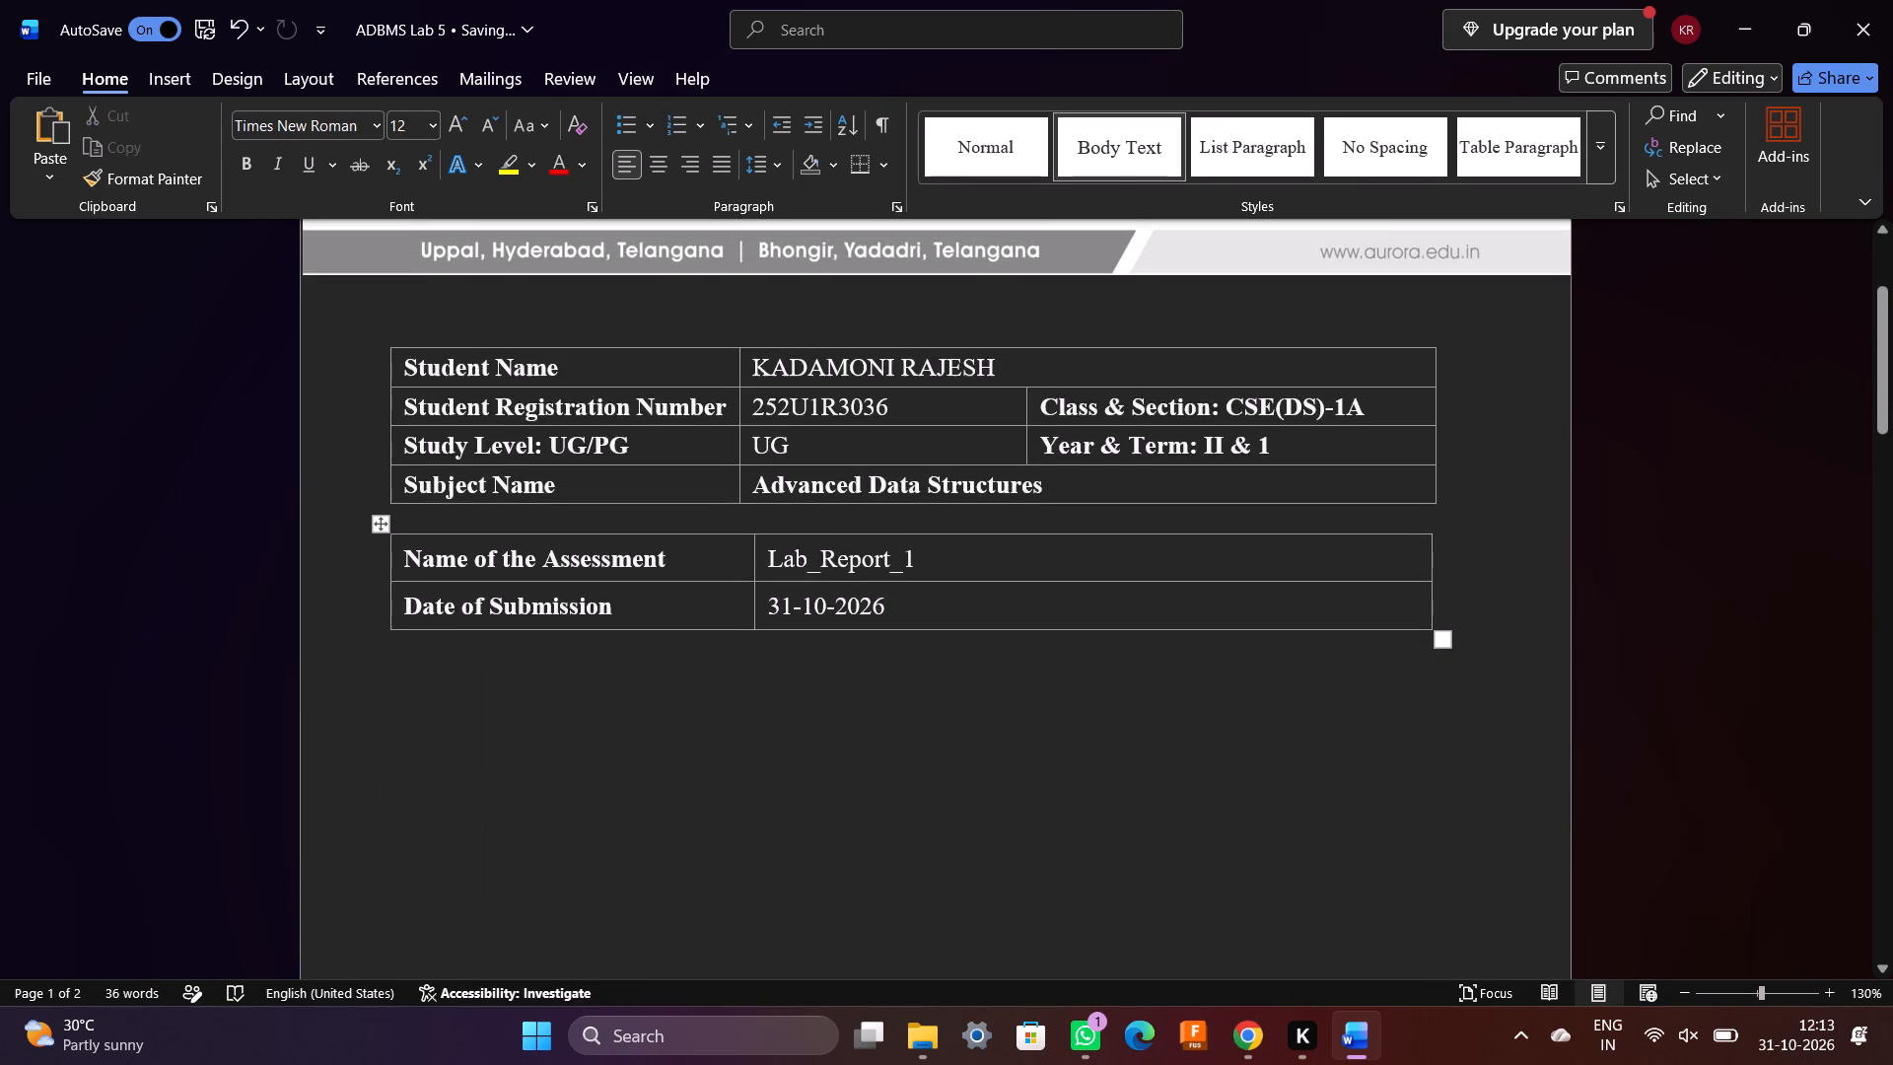
scroll(445, 400, "up", 1)
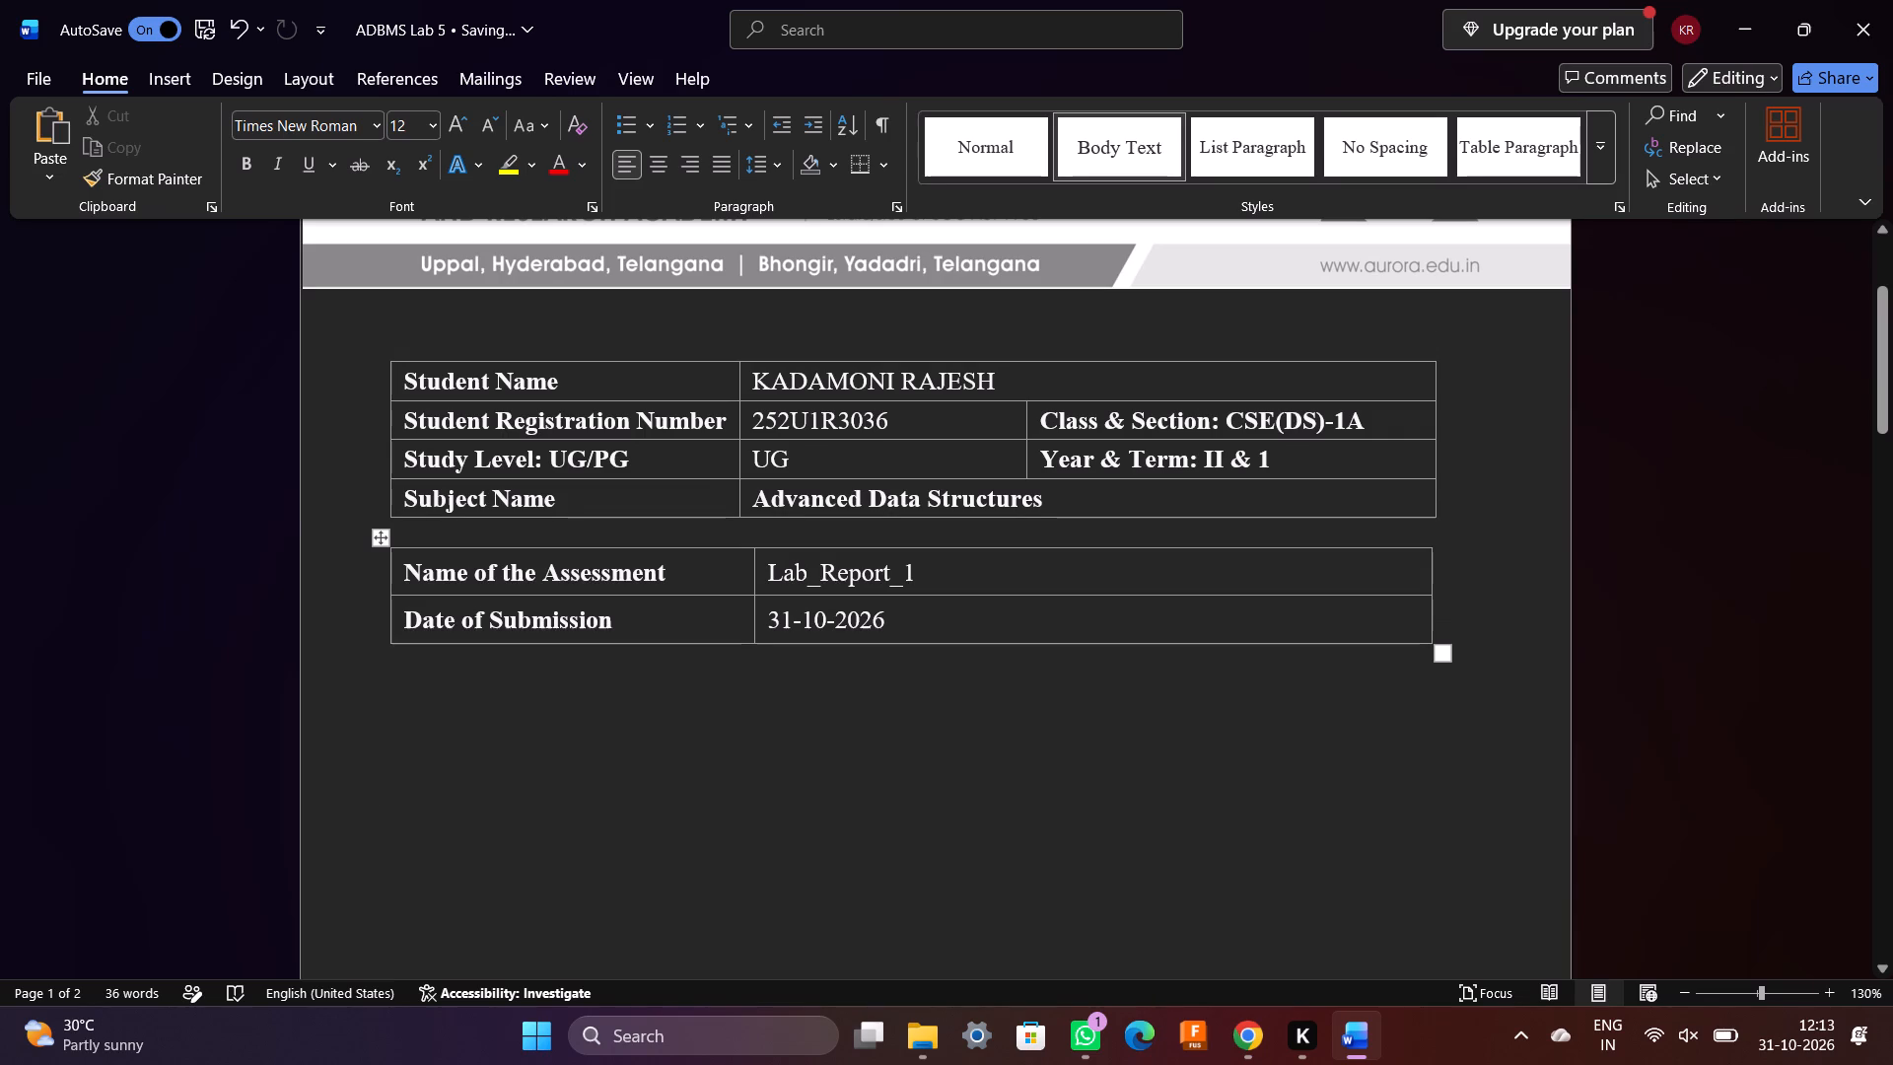
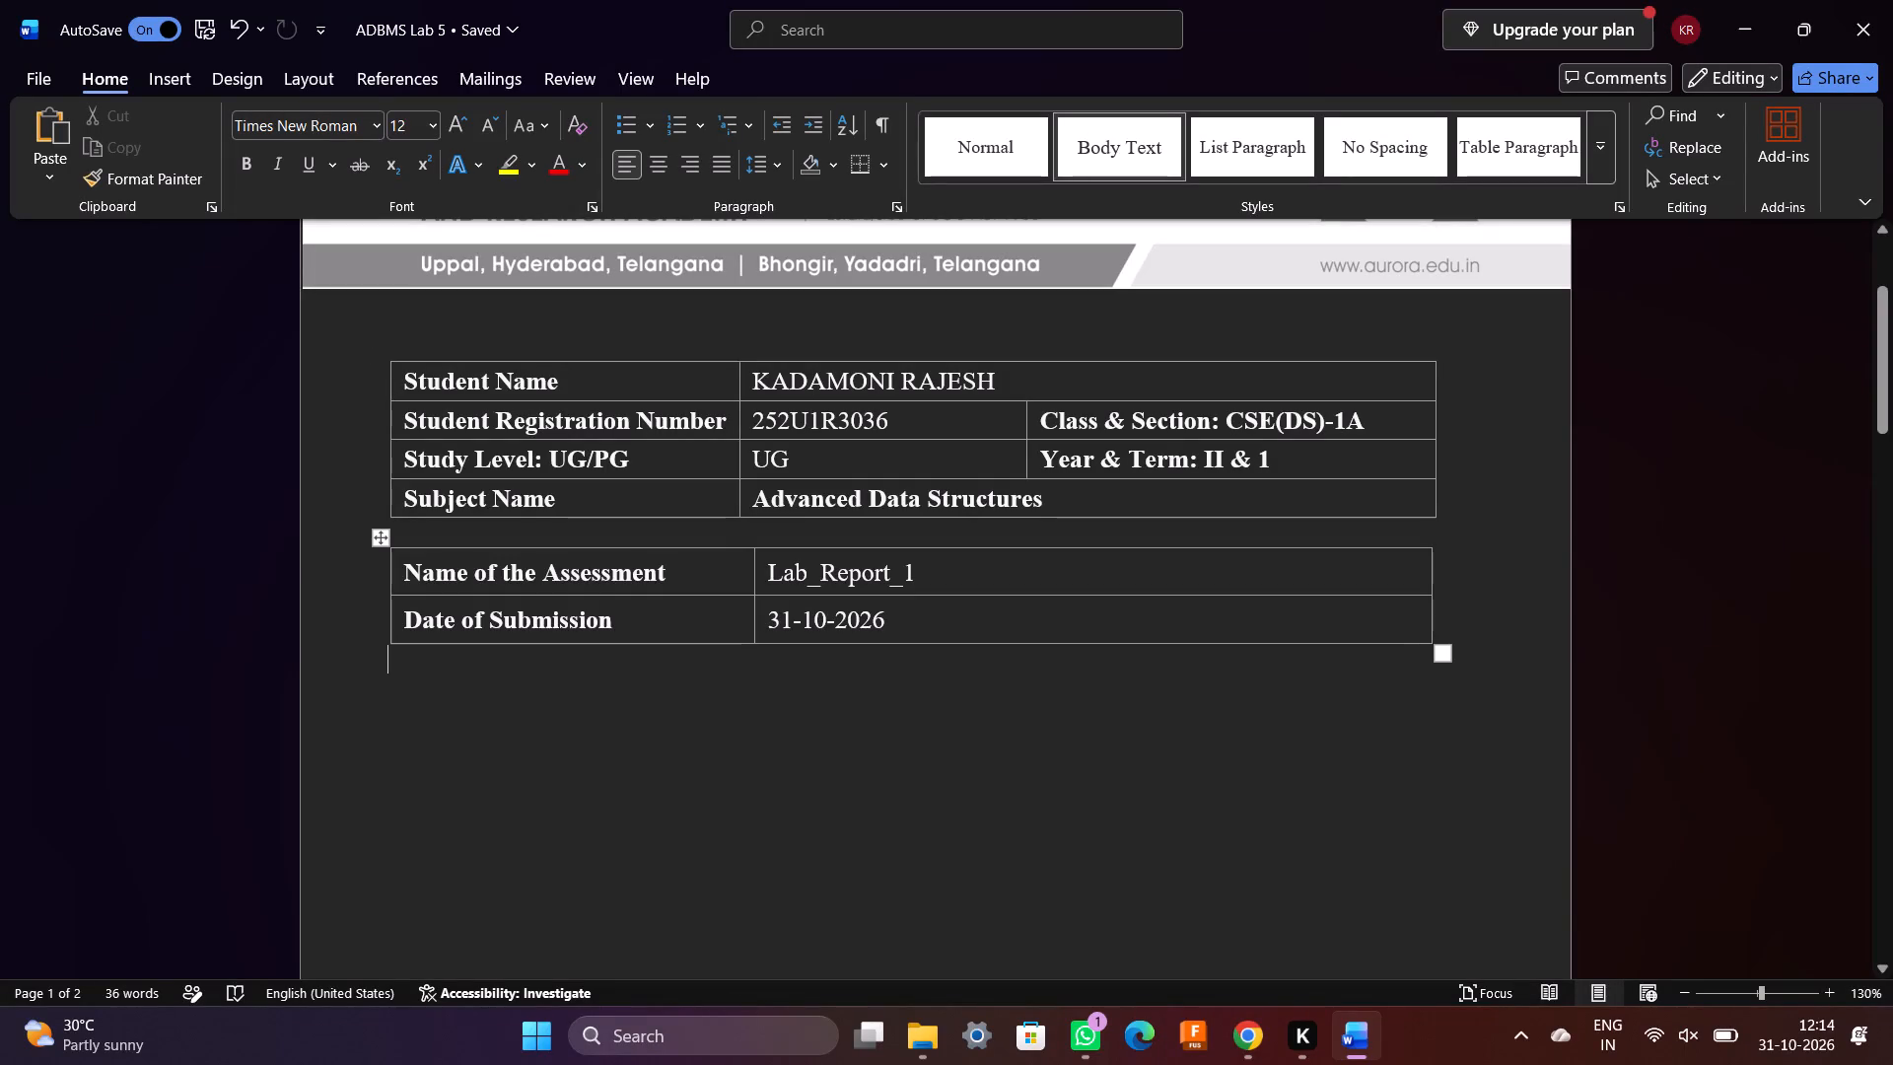
Paste the copied "1. MOST FREQUENT ELEMENT" write-up with Aim, Theory and Algorithm below the Date of Submission table.
scroll(829, 680, "down", 1)
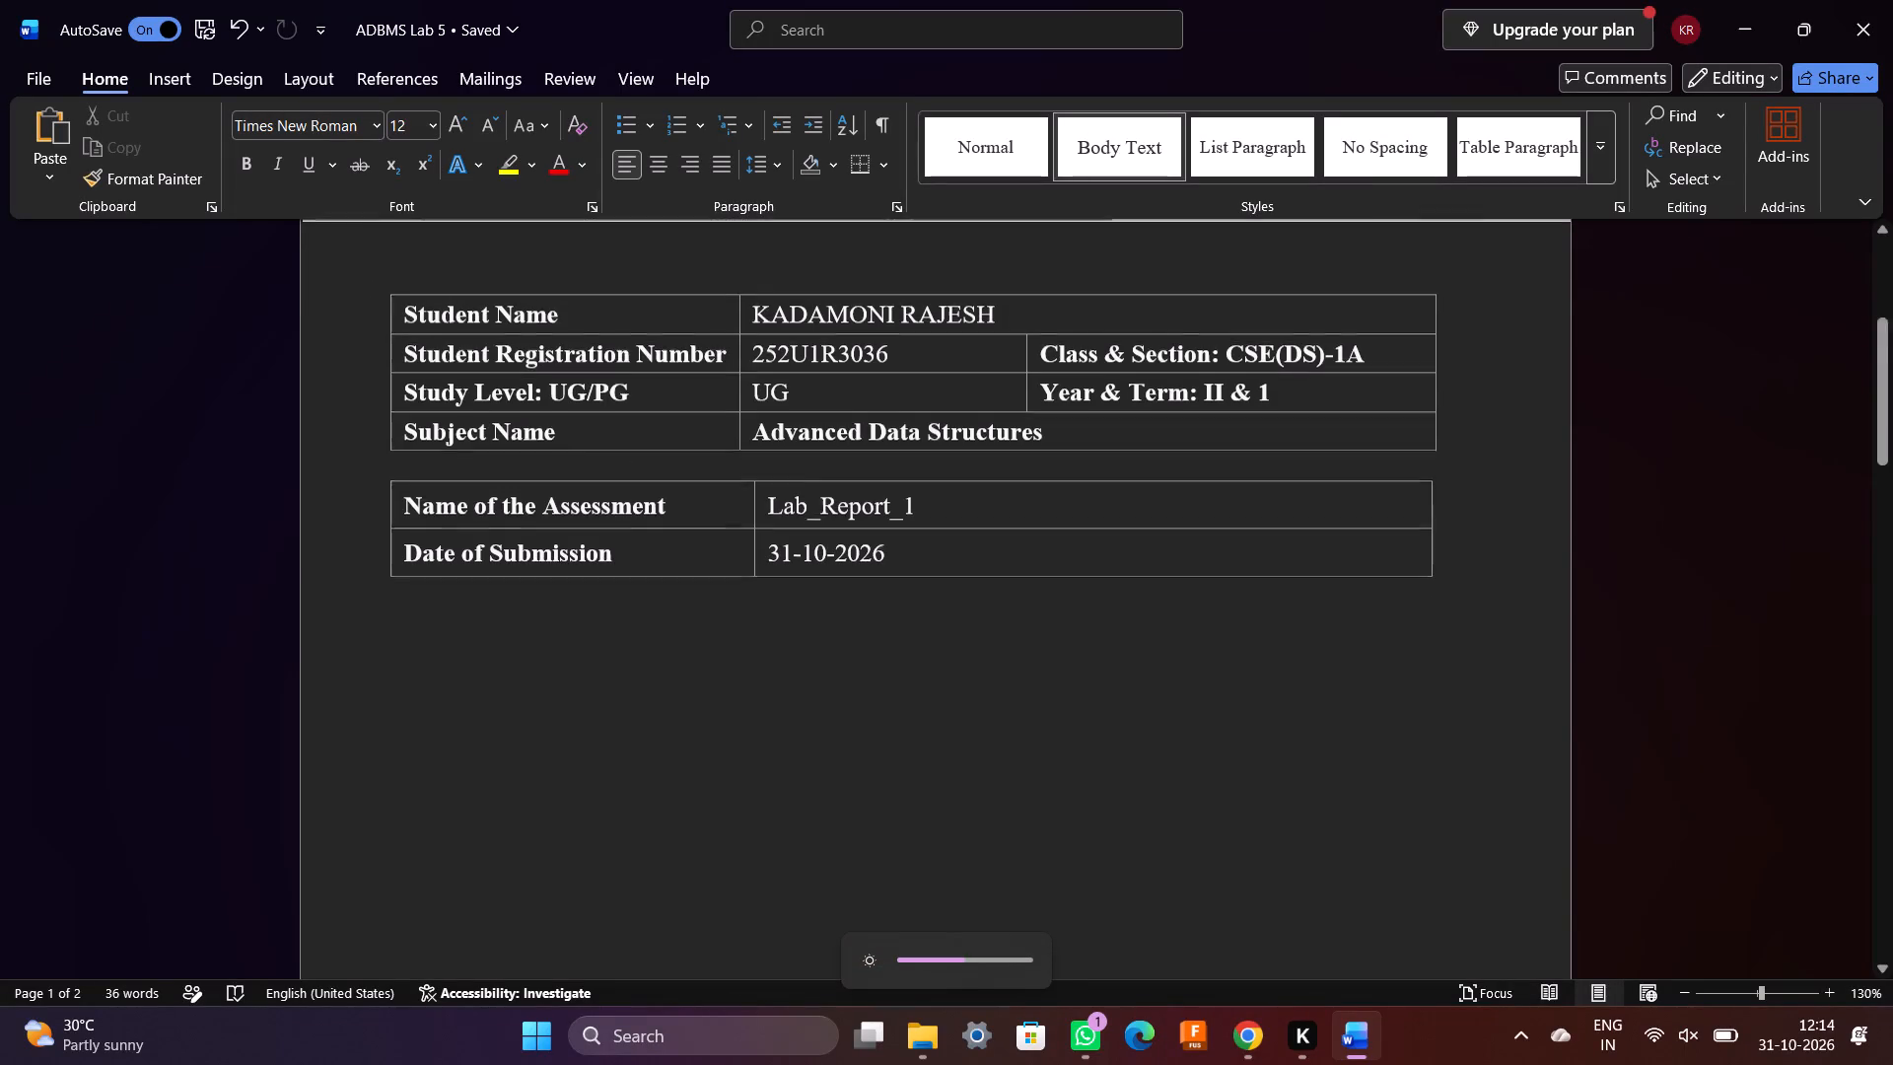
scroll(829, 680, "down", 1)
key("super+v")
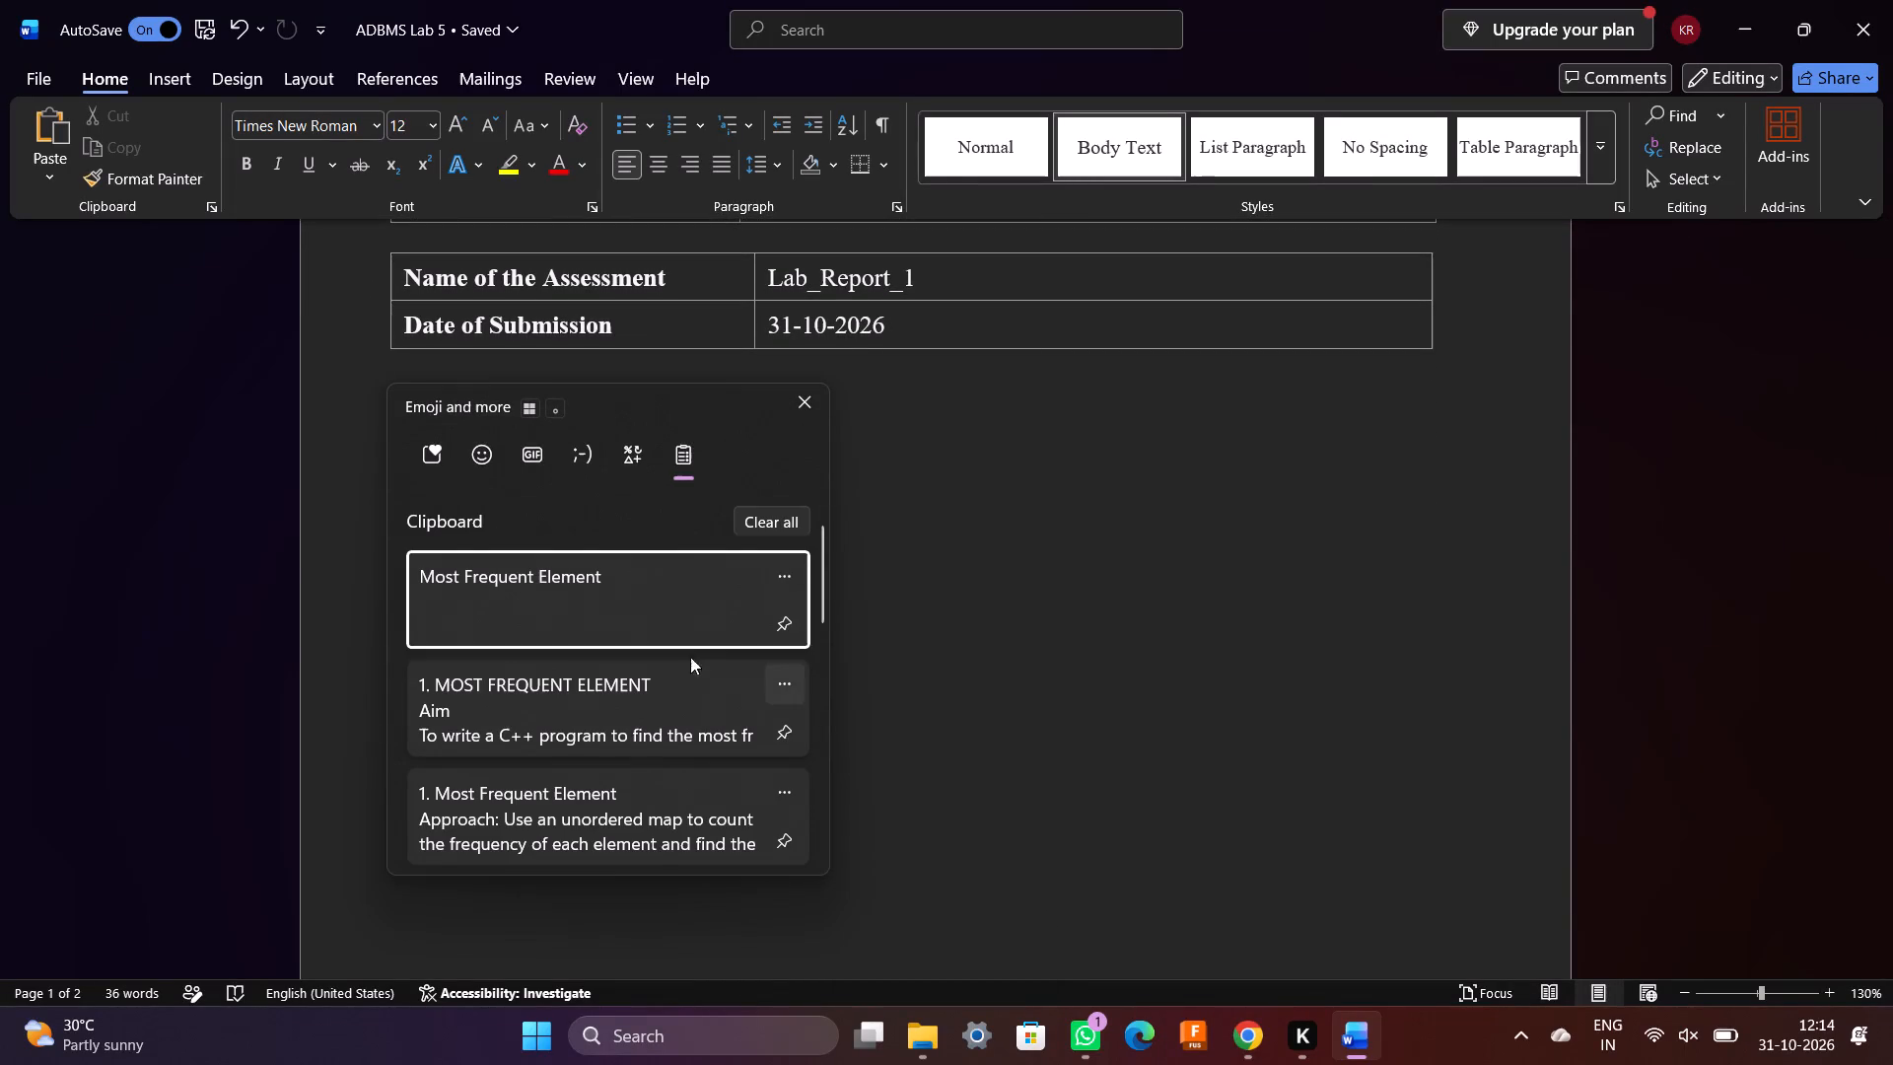
left_click(527, 703)
key("ctrl+v")
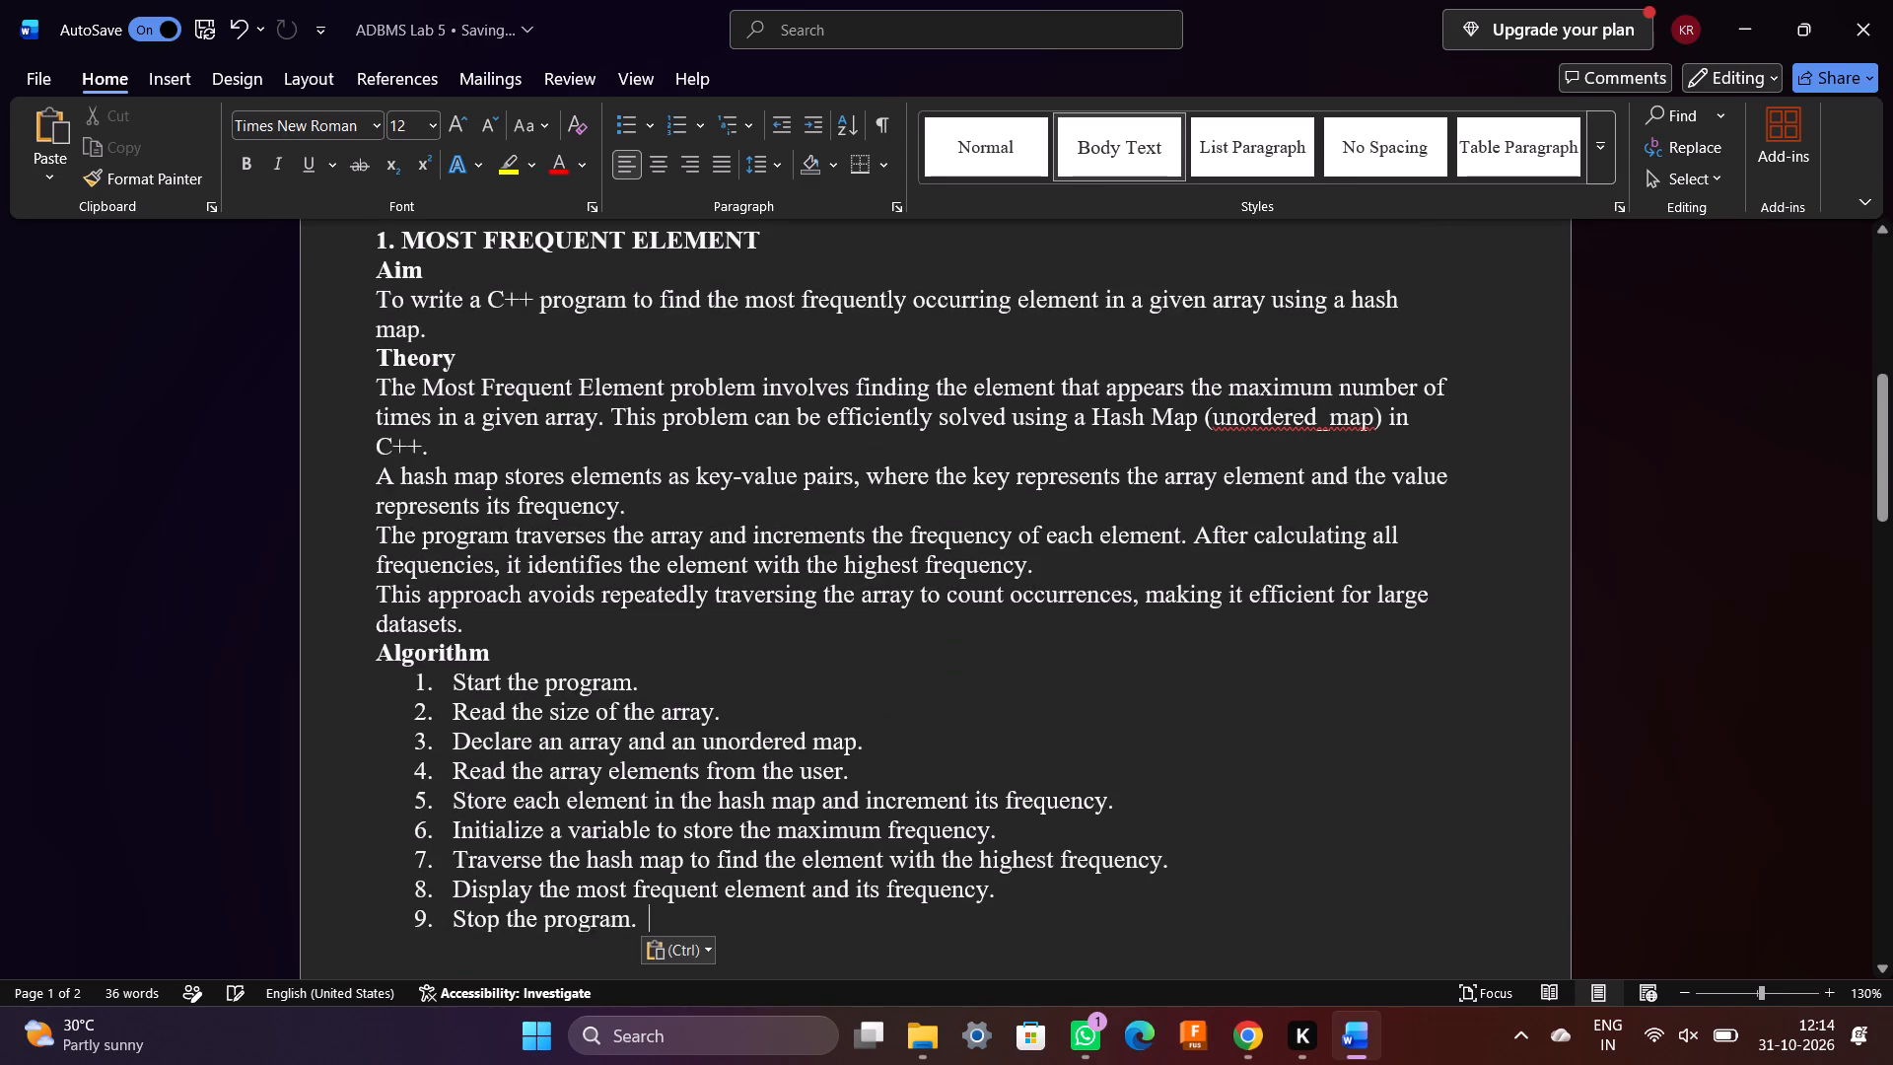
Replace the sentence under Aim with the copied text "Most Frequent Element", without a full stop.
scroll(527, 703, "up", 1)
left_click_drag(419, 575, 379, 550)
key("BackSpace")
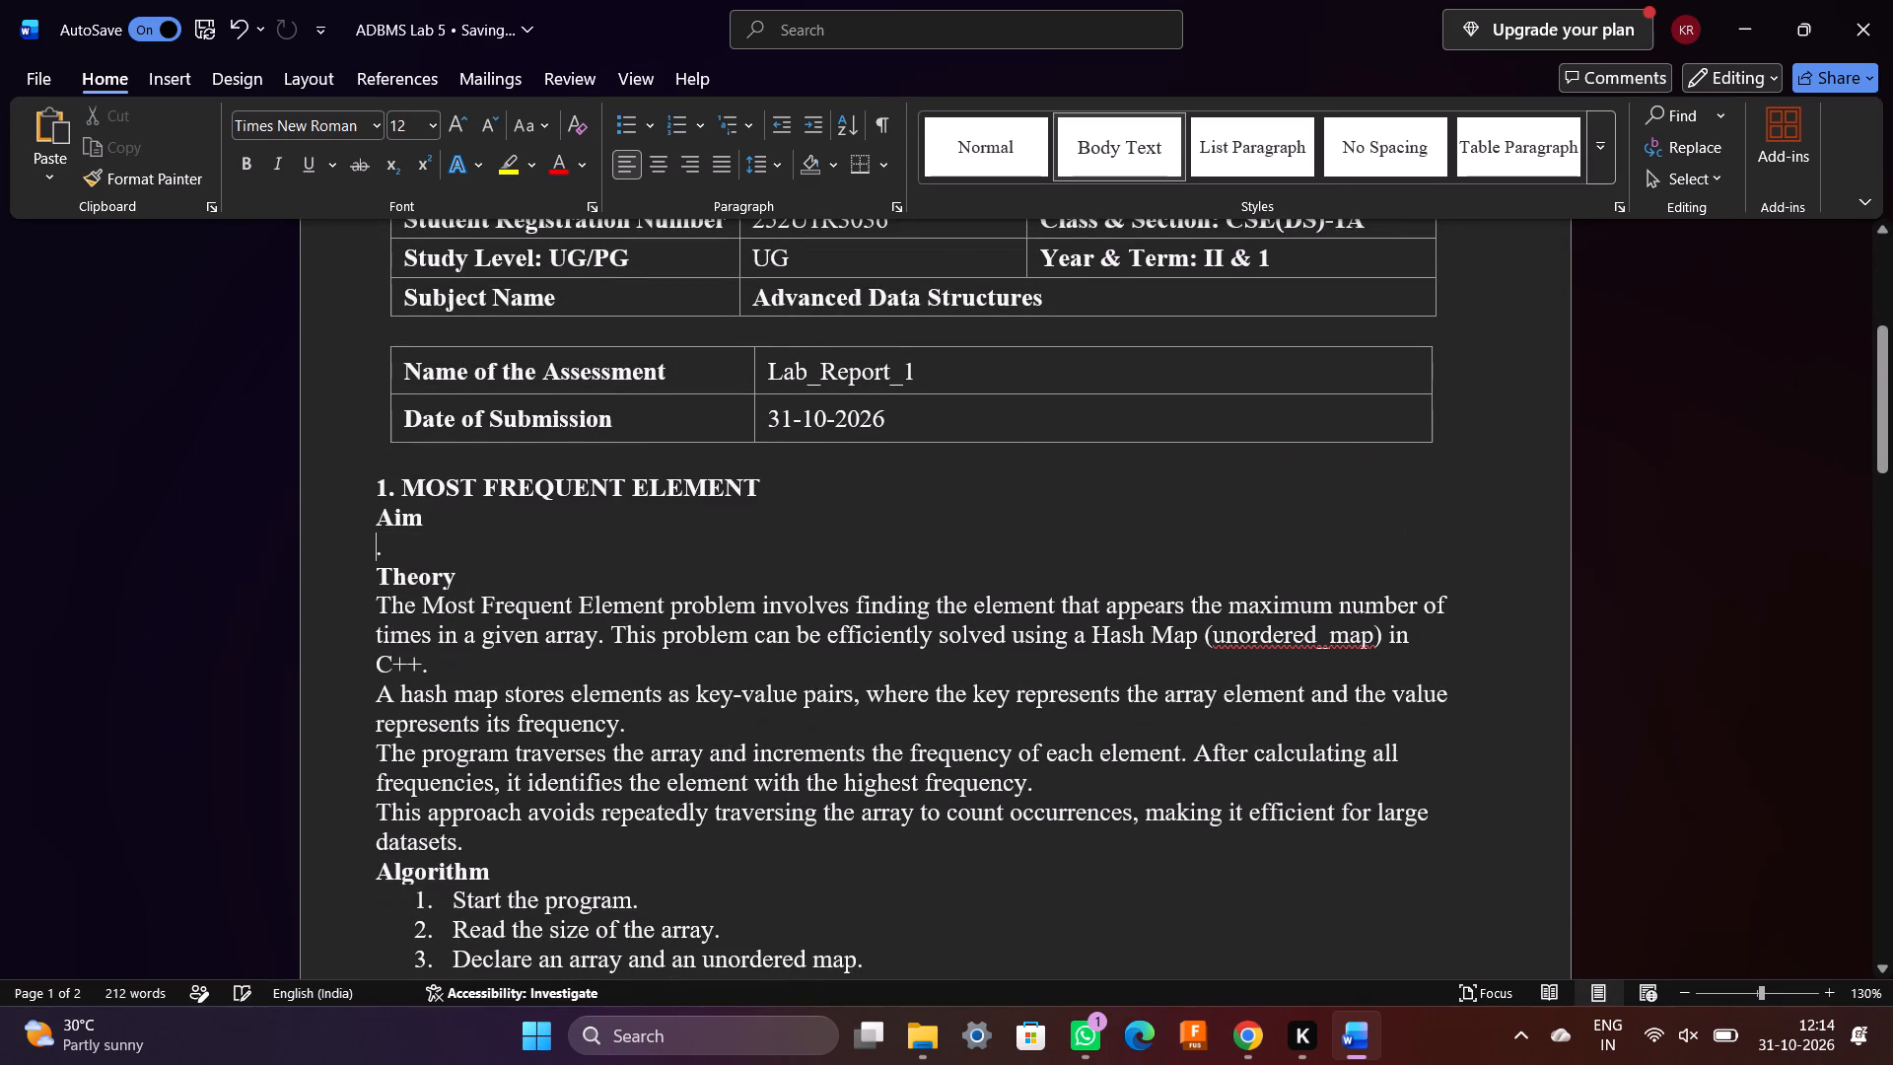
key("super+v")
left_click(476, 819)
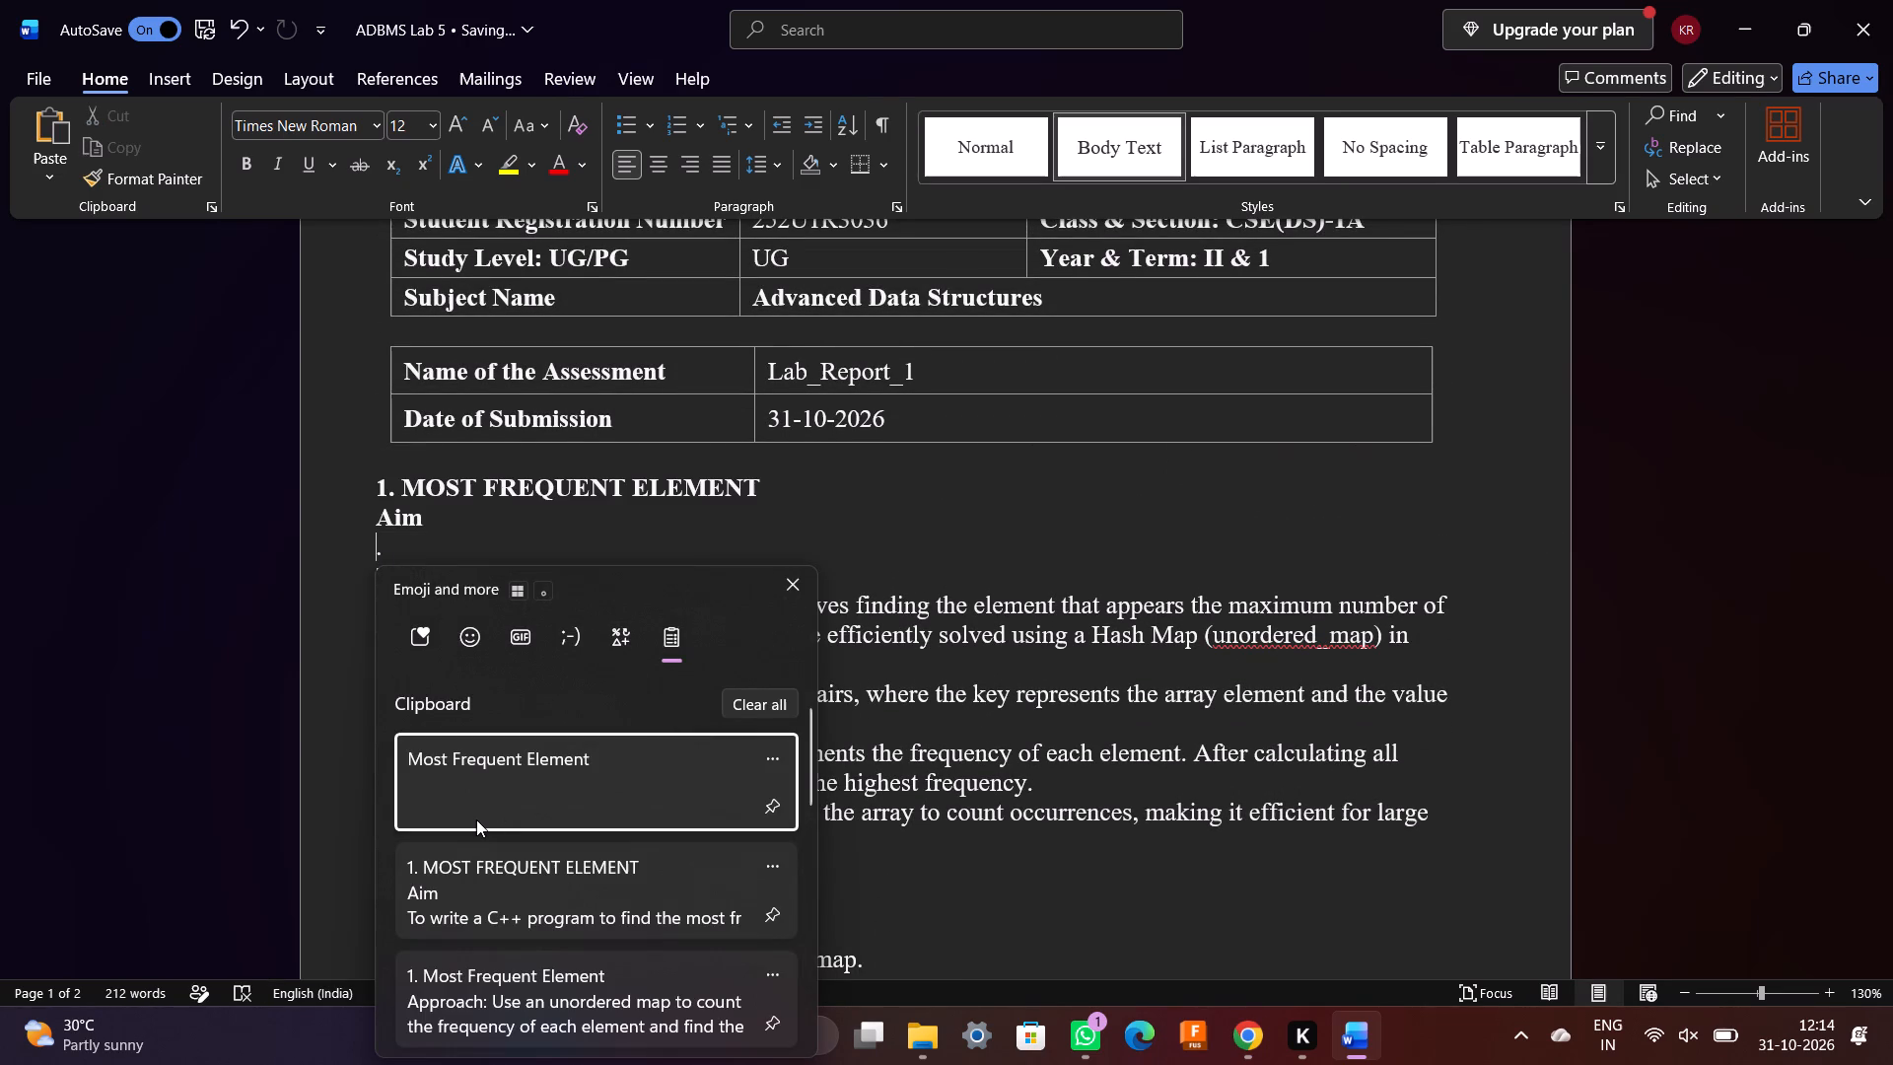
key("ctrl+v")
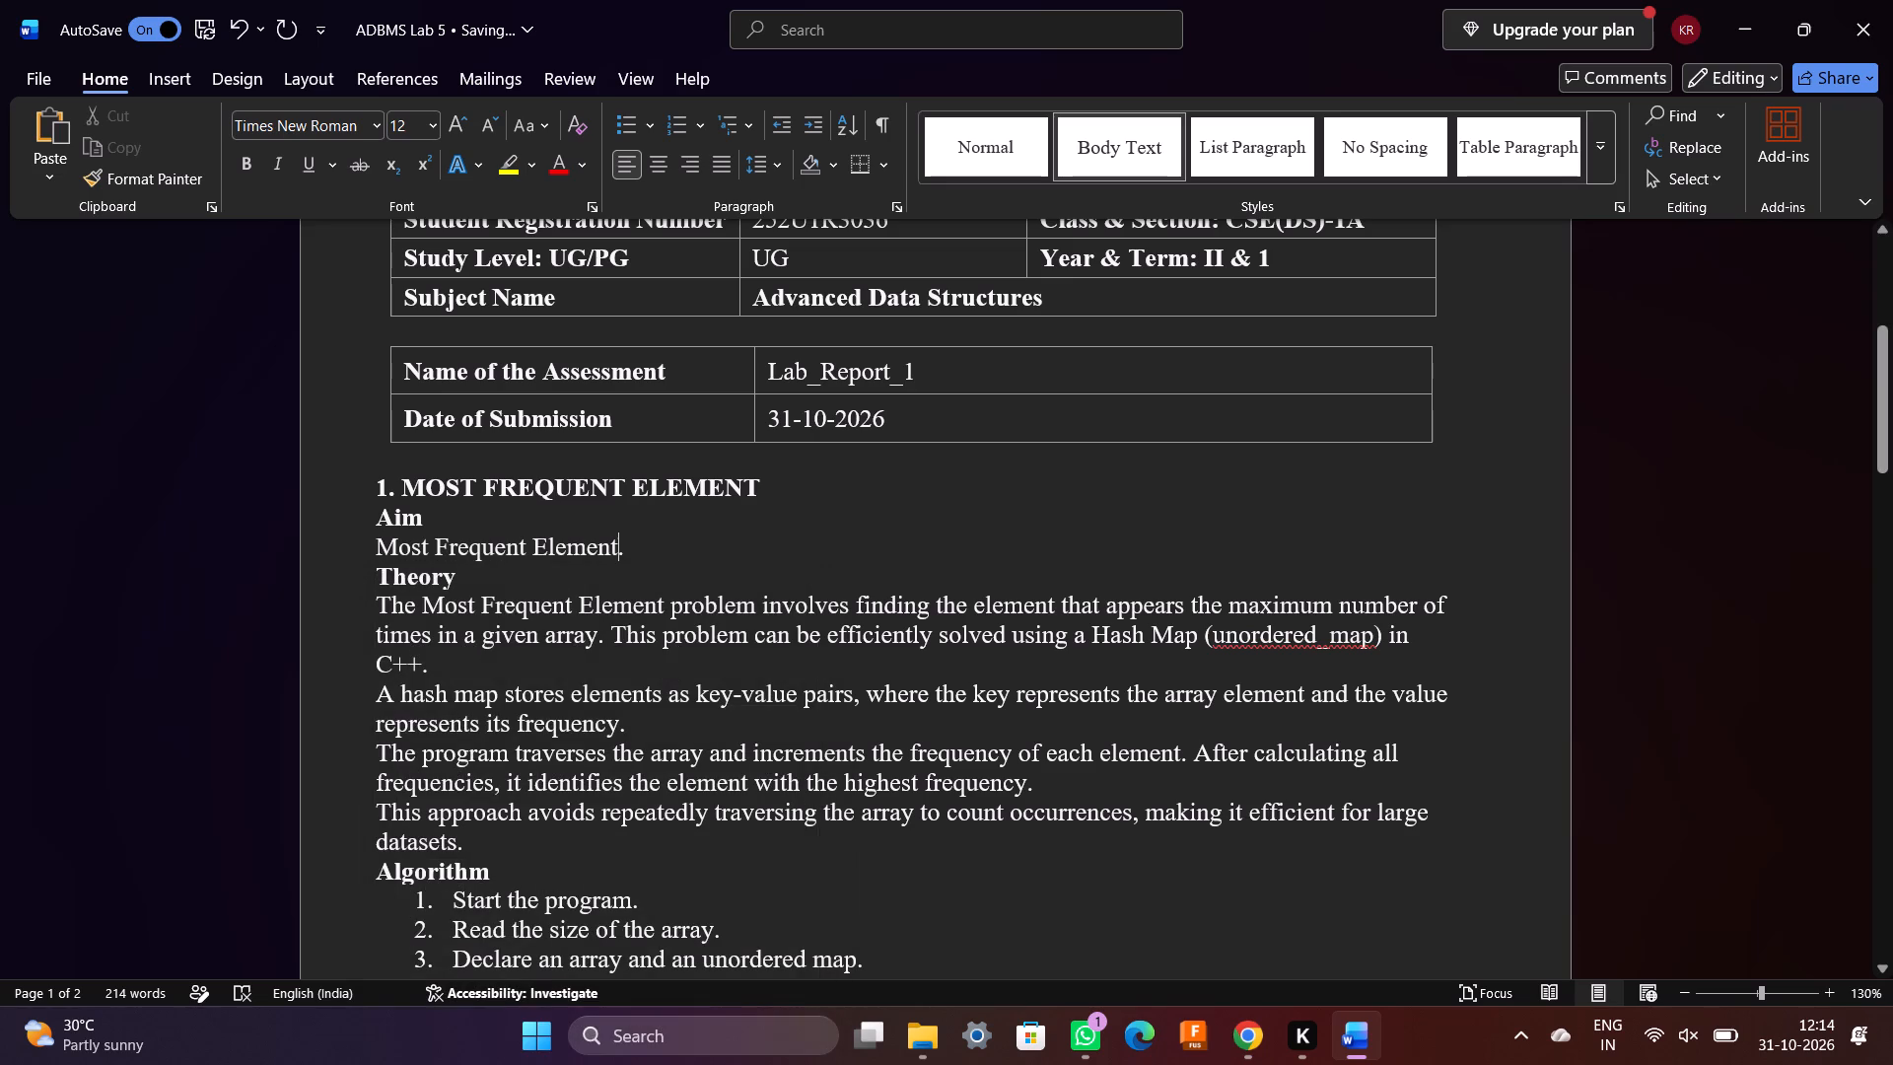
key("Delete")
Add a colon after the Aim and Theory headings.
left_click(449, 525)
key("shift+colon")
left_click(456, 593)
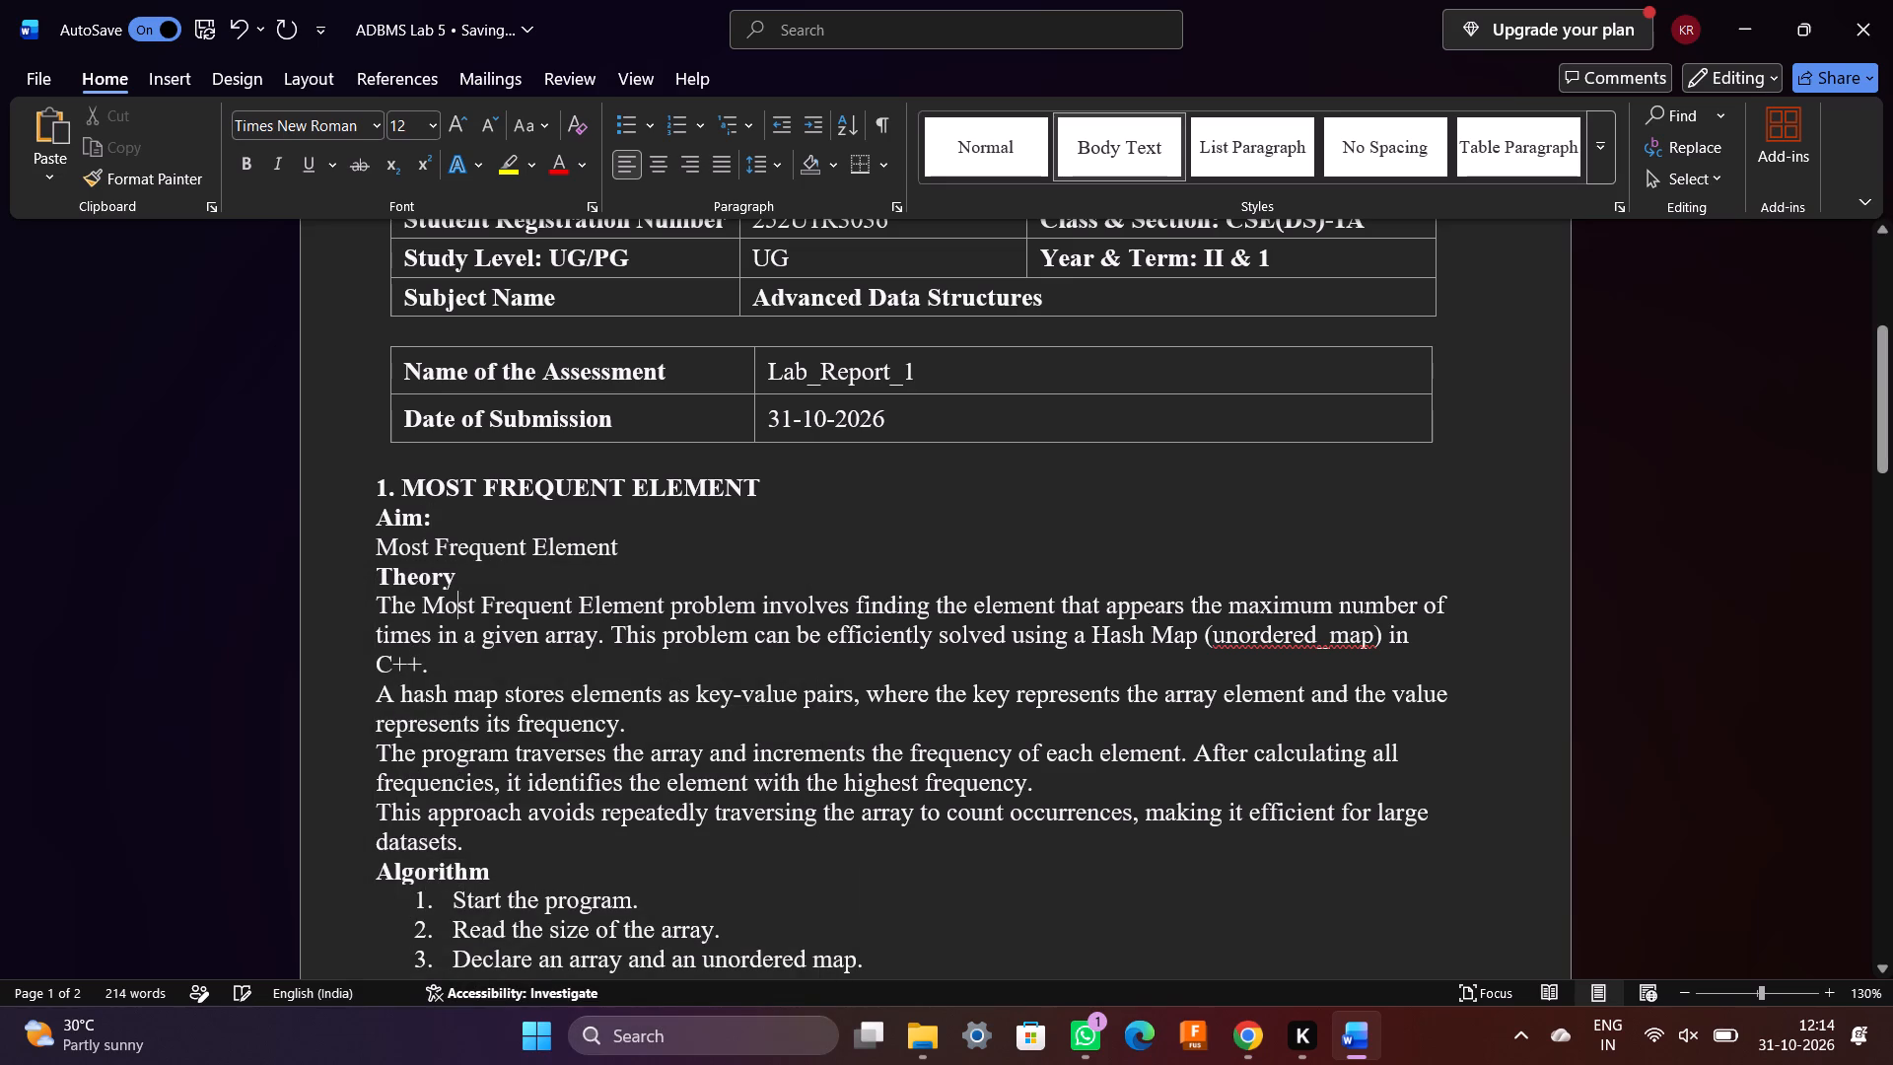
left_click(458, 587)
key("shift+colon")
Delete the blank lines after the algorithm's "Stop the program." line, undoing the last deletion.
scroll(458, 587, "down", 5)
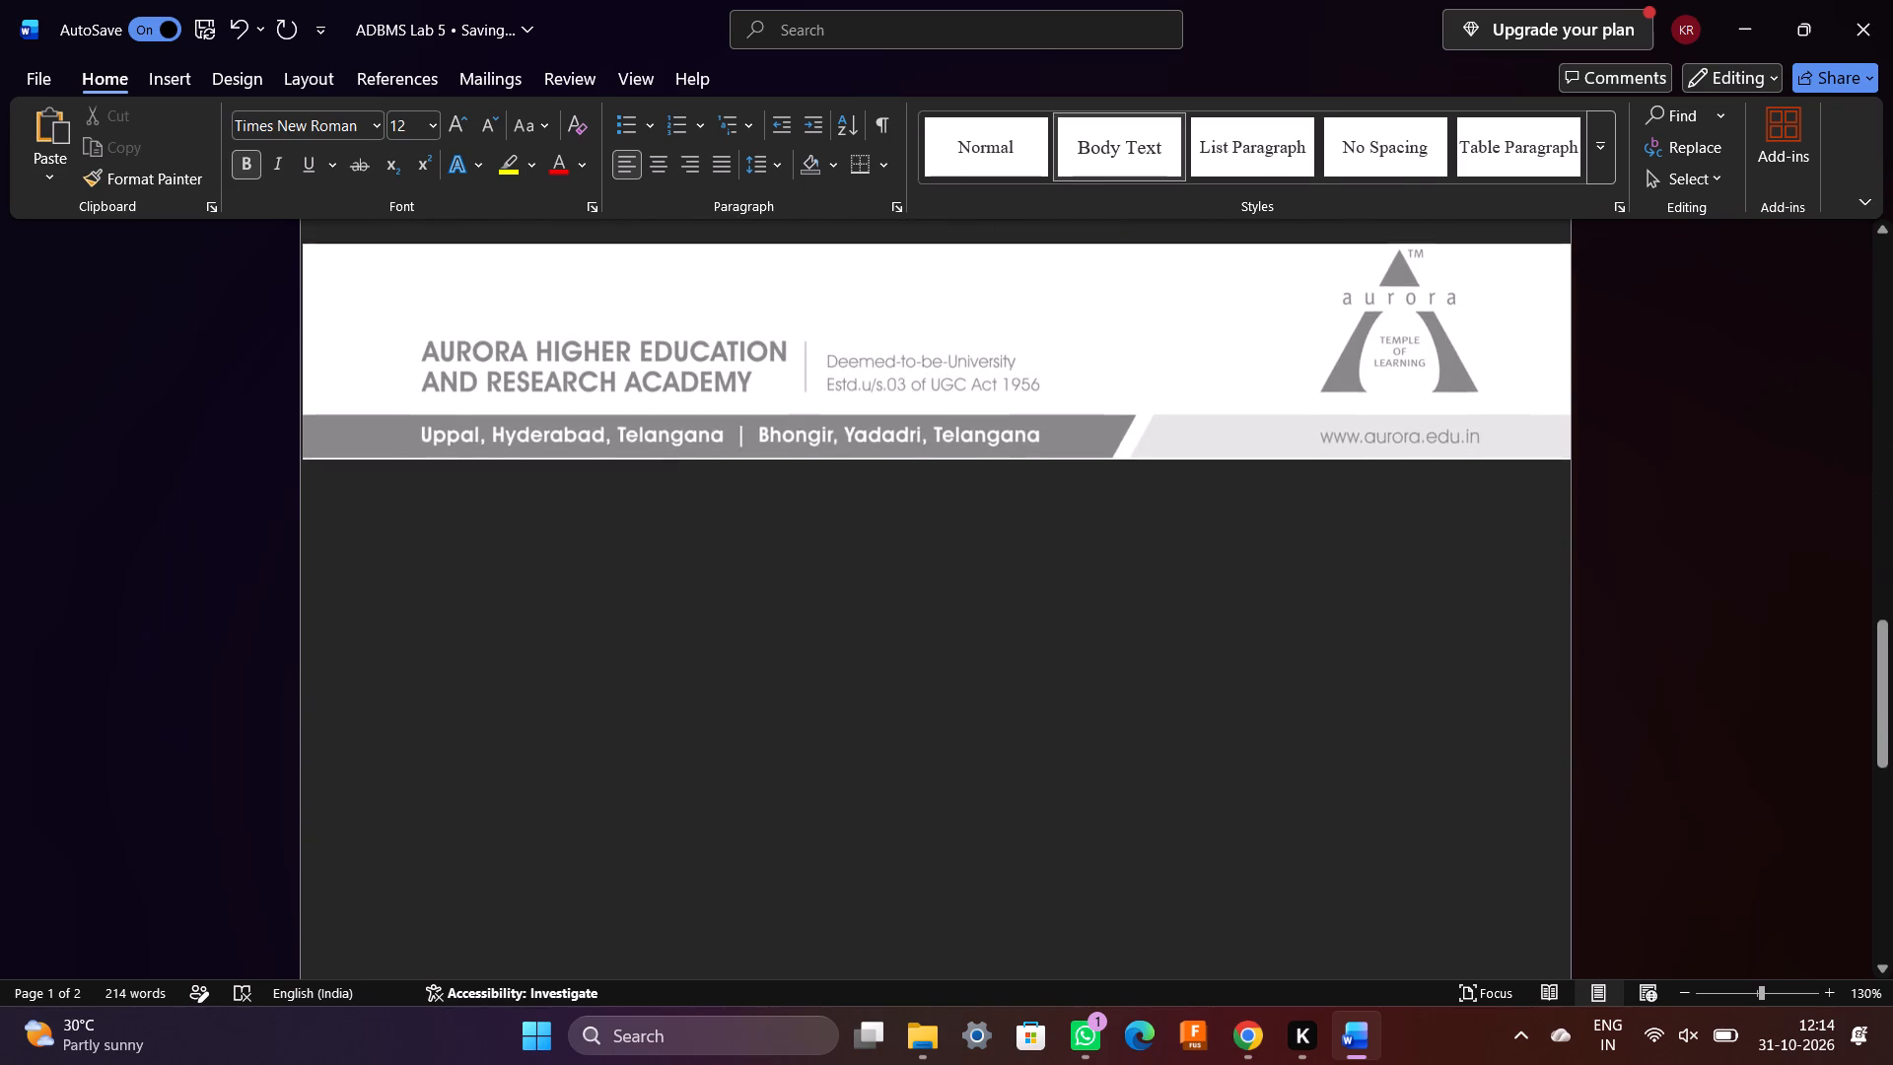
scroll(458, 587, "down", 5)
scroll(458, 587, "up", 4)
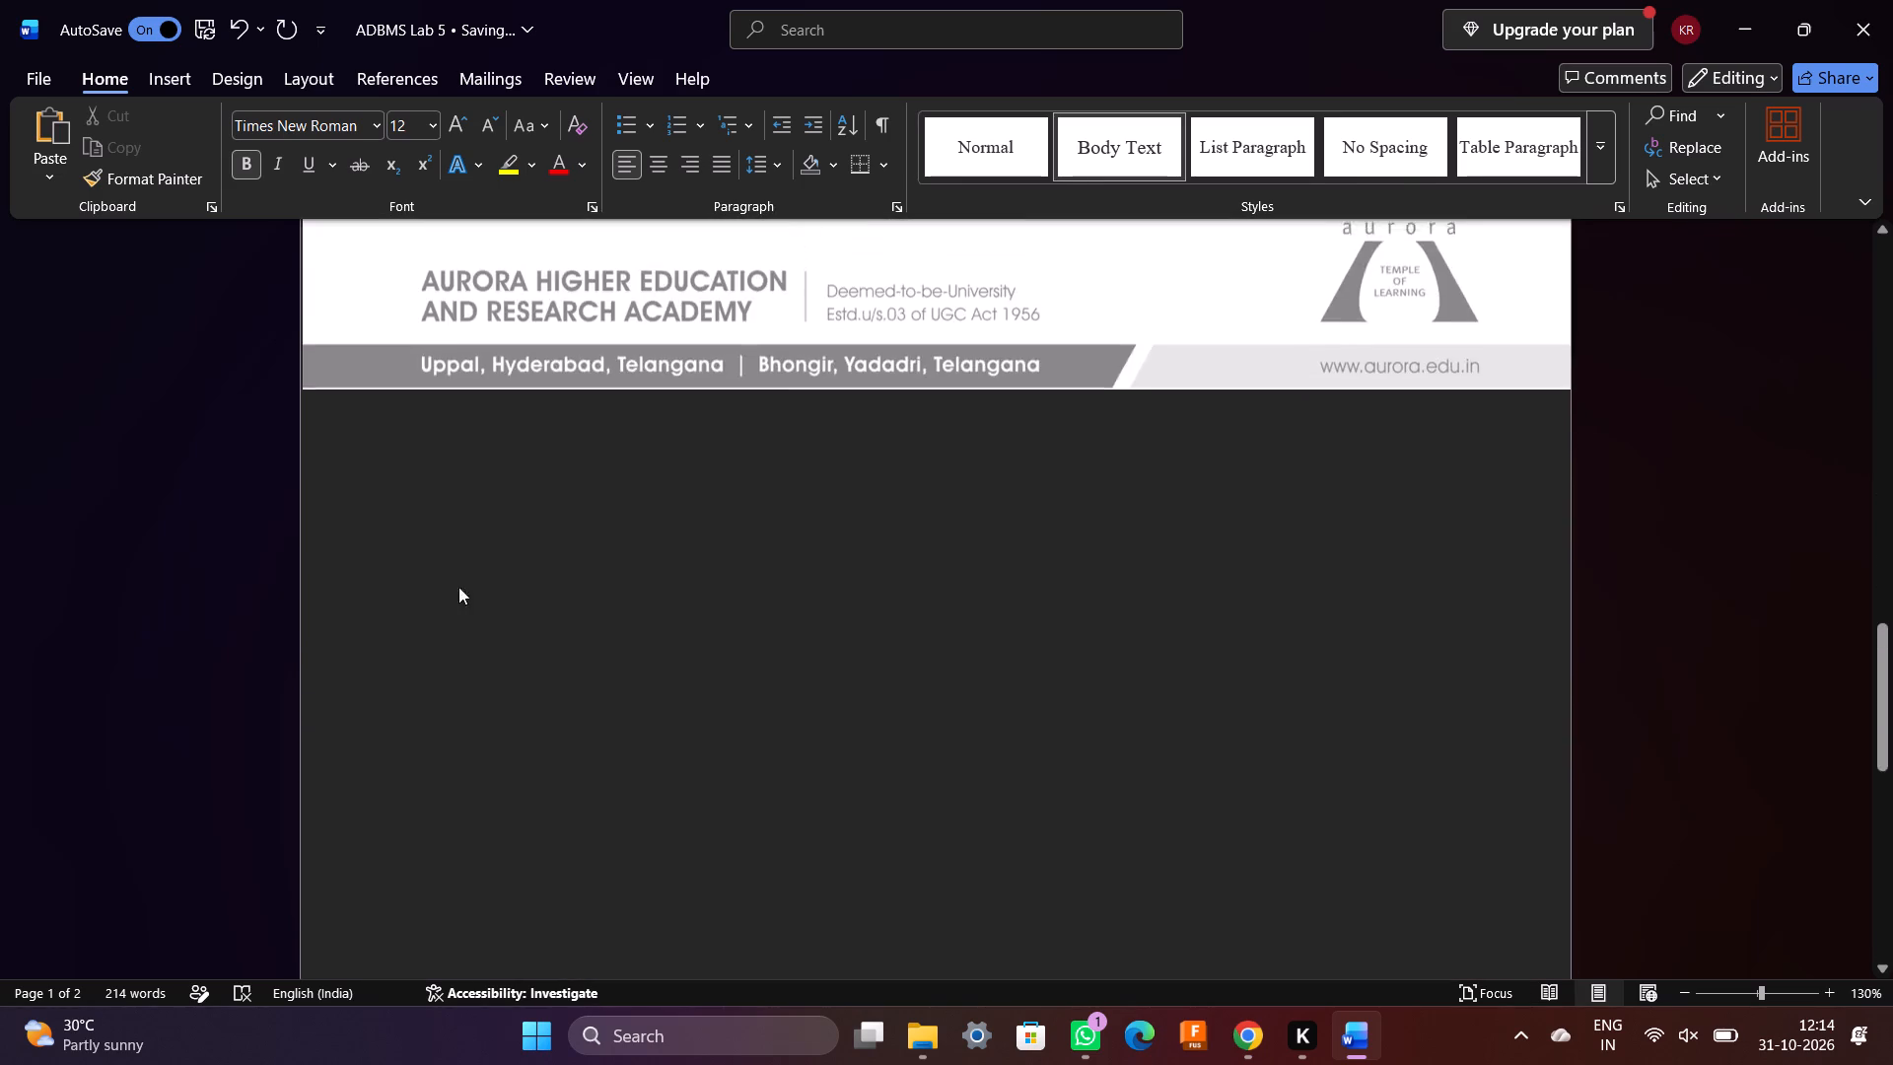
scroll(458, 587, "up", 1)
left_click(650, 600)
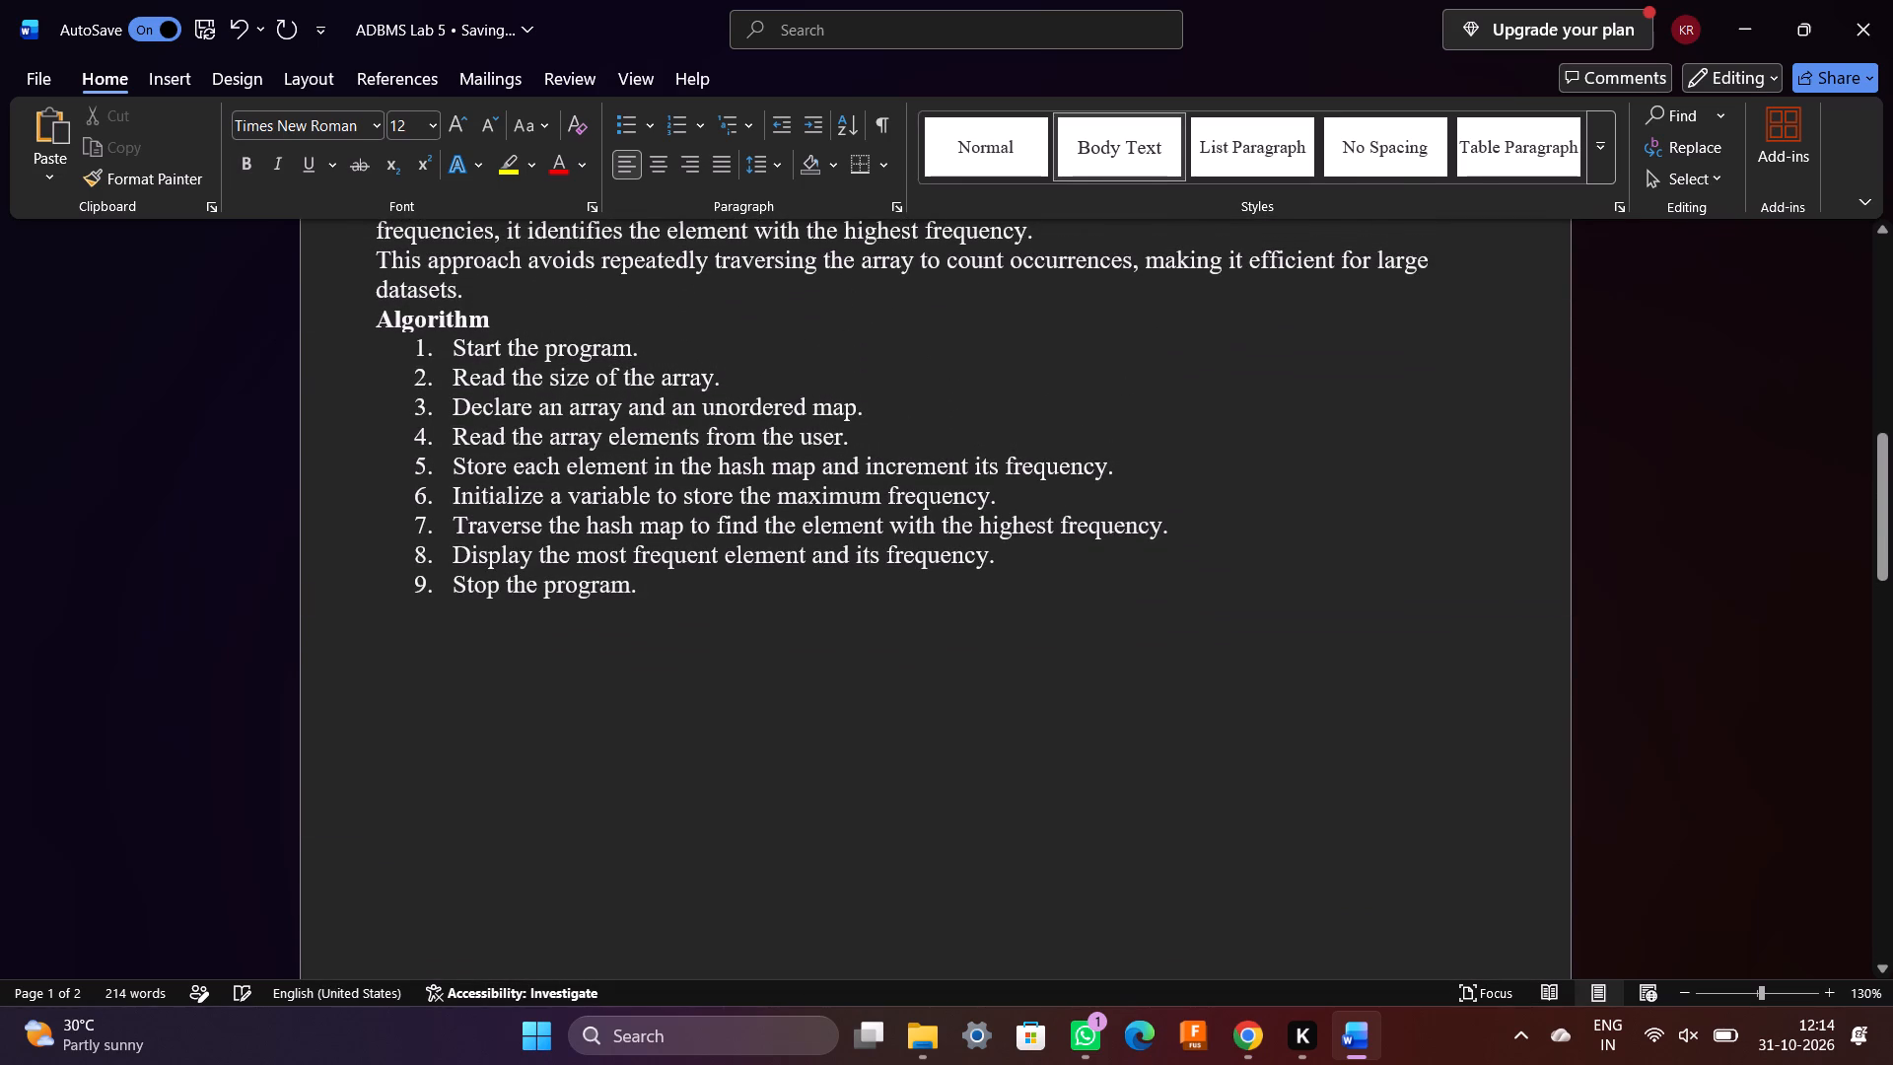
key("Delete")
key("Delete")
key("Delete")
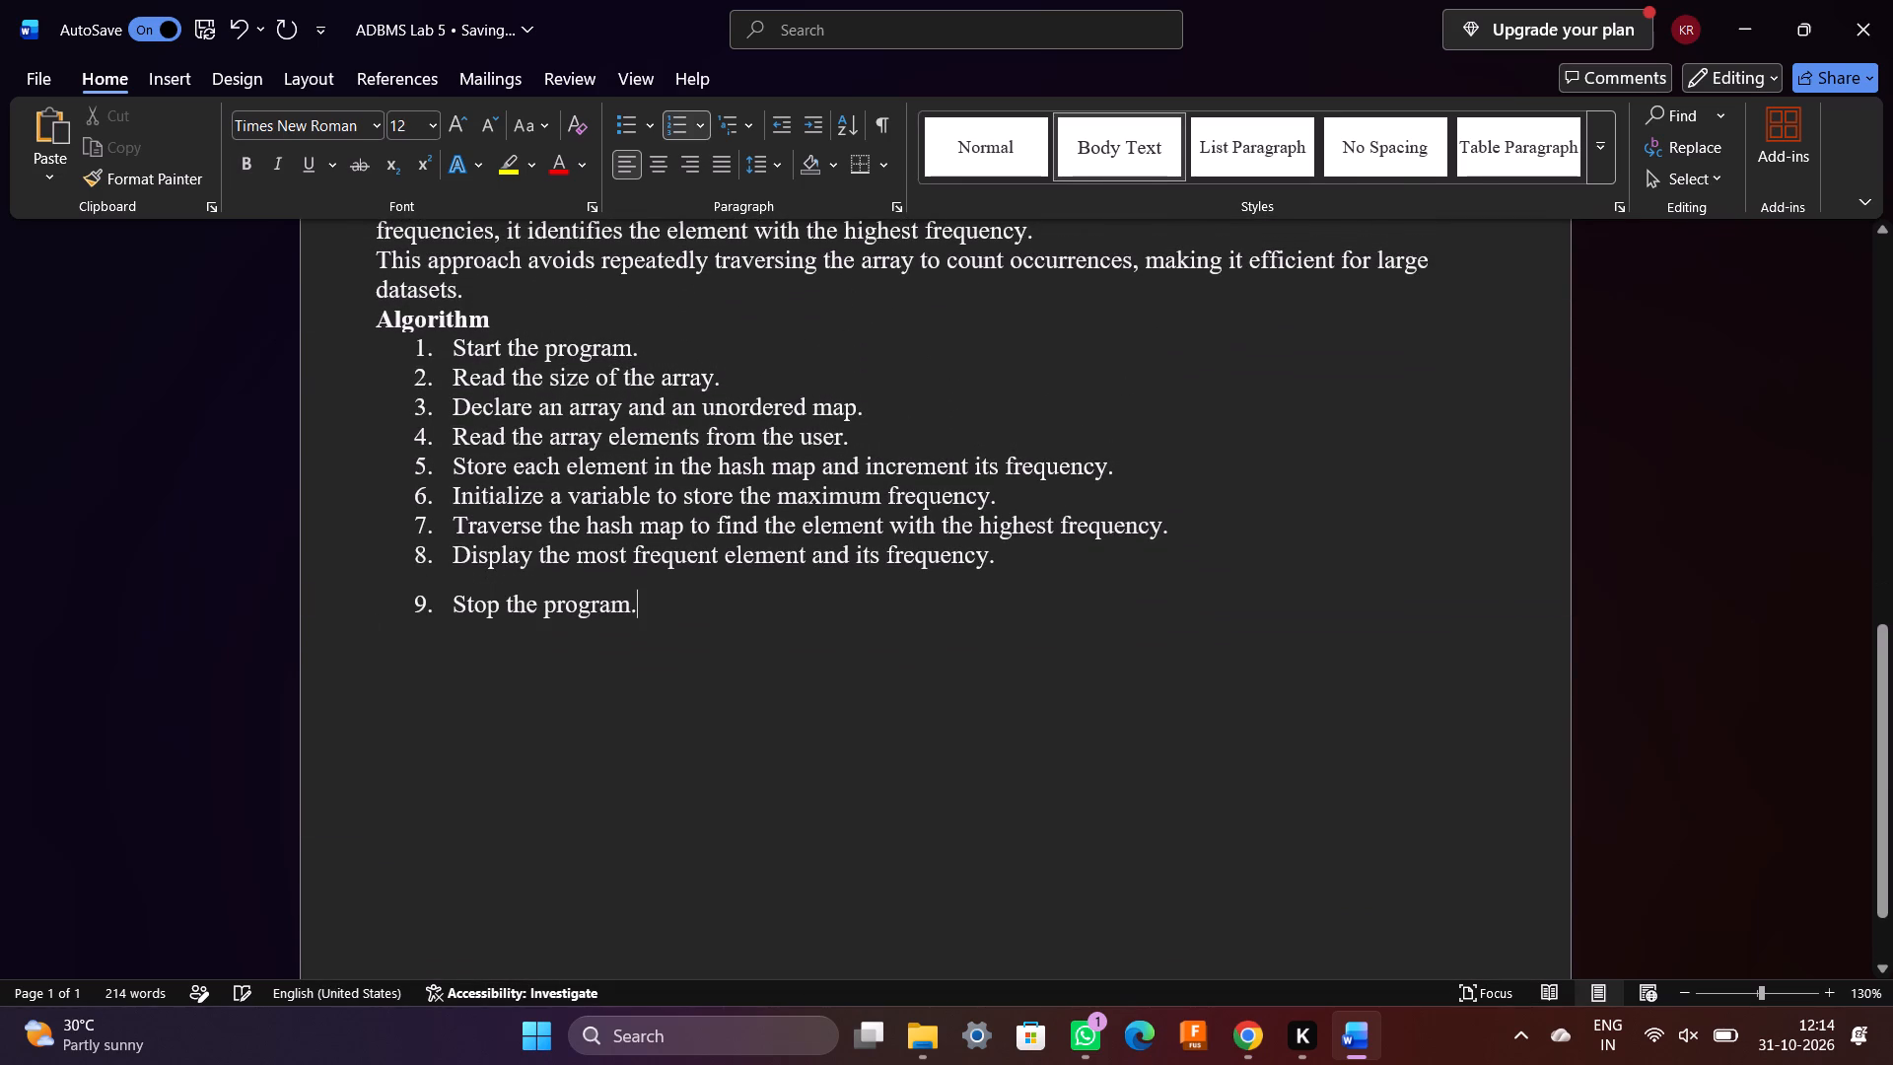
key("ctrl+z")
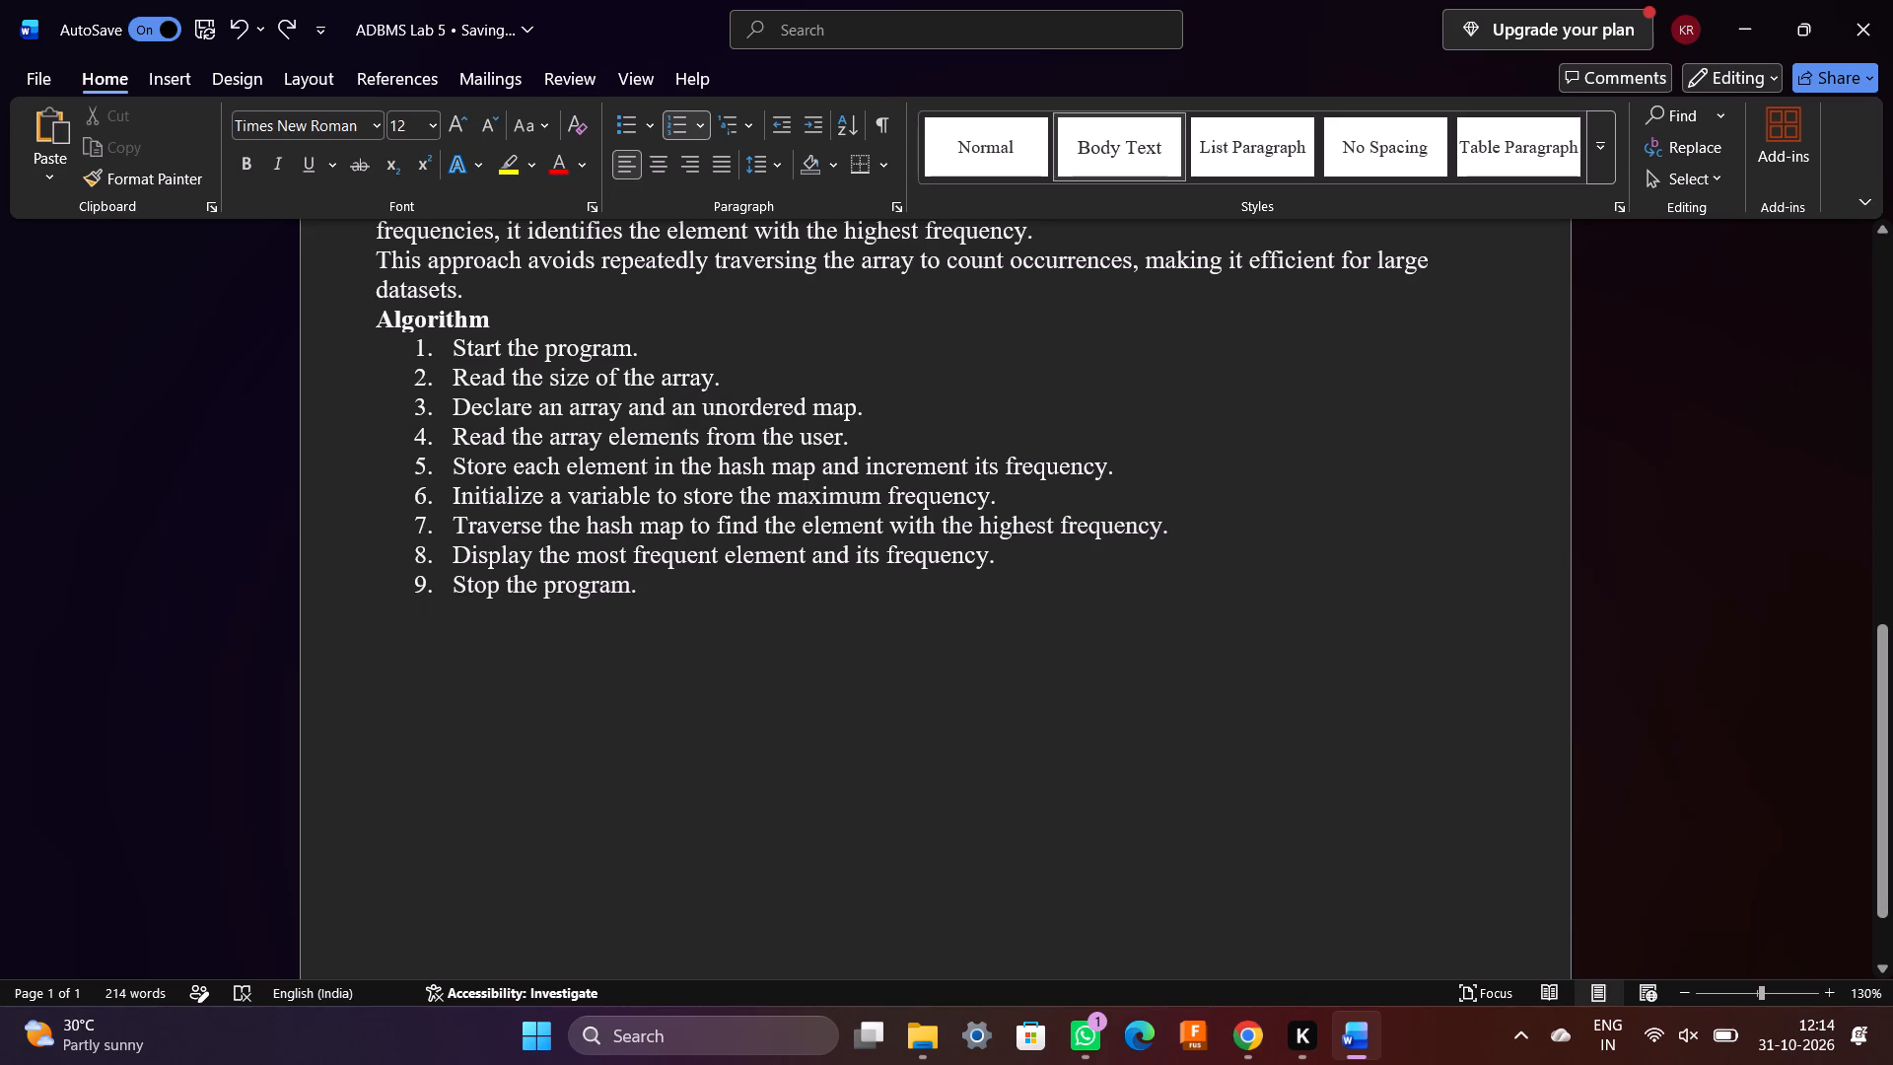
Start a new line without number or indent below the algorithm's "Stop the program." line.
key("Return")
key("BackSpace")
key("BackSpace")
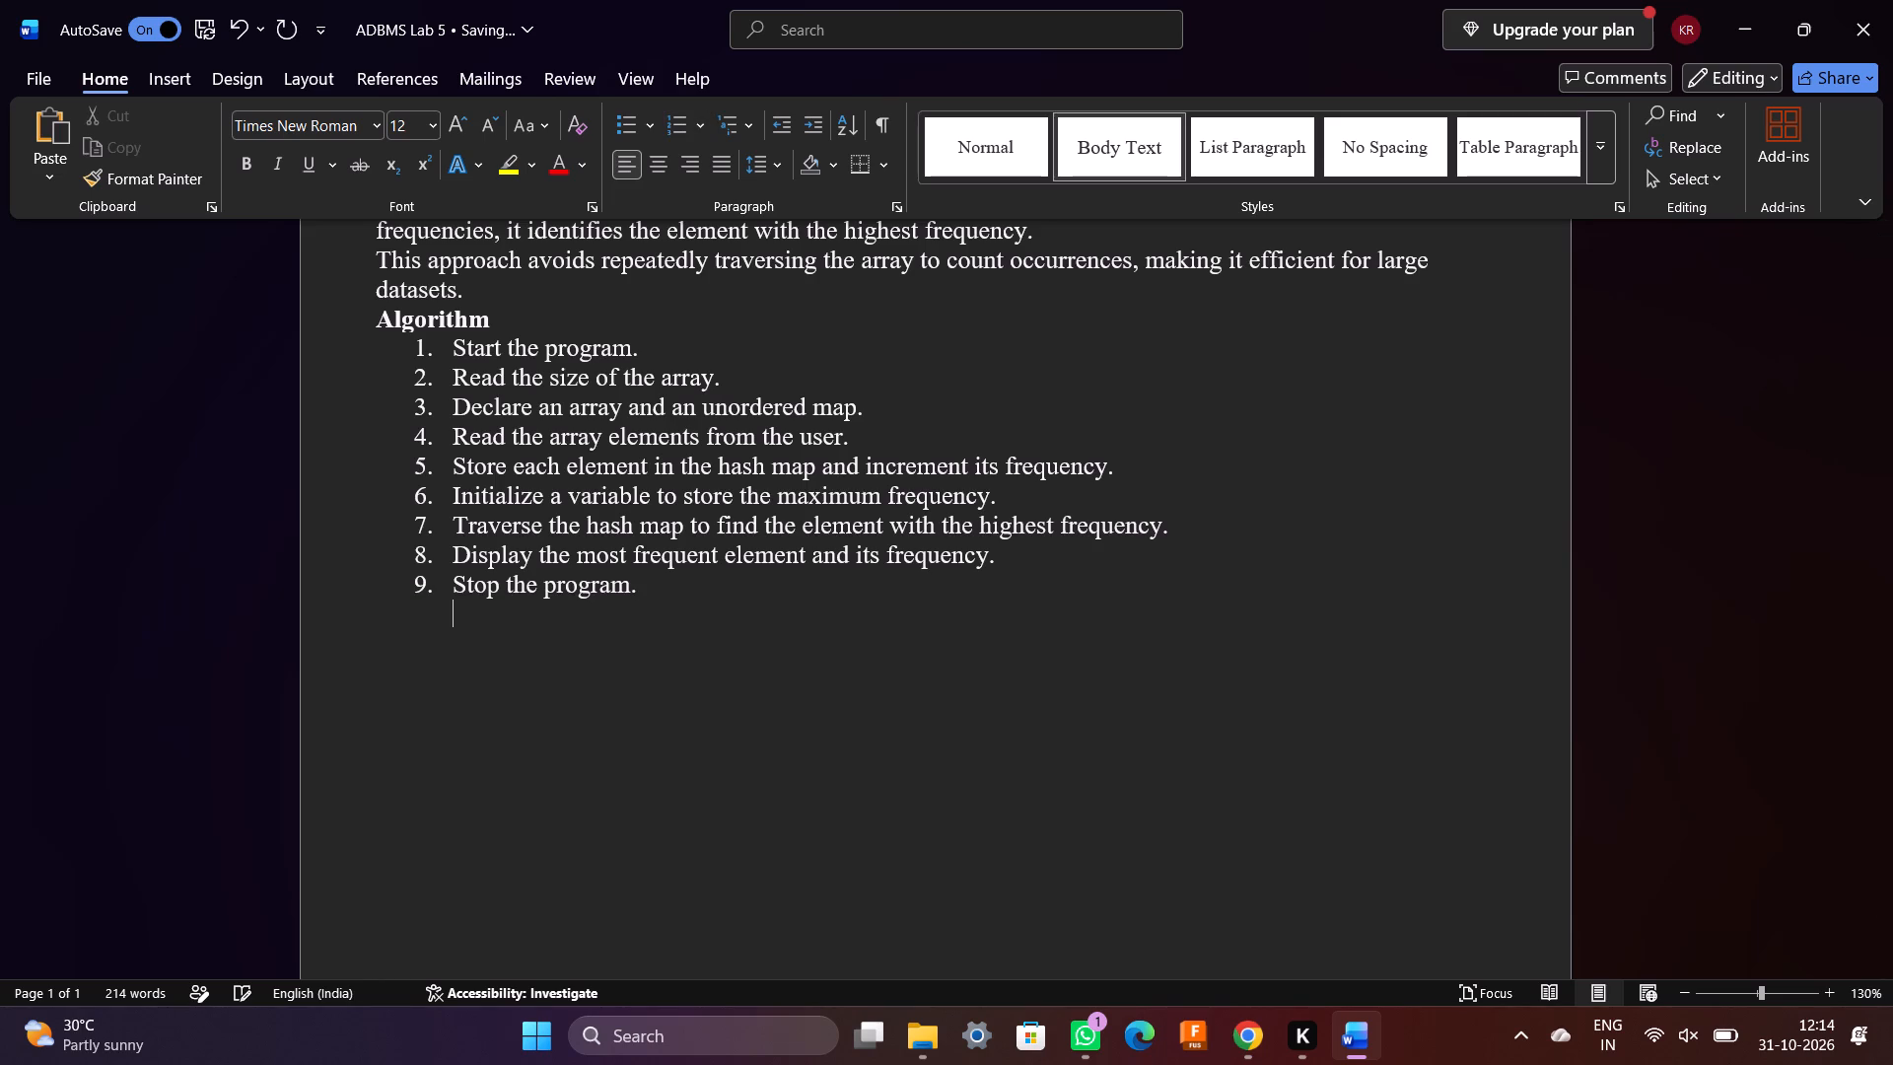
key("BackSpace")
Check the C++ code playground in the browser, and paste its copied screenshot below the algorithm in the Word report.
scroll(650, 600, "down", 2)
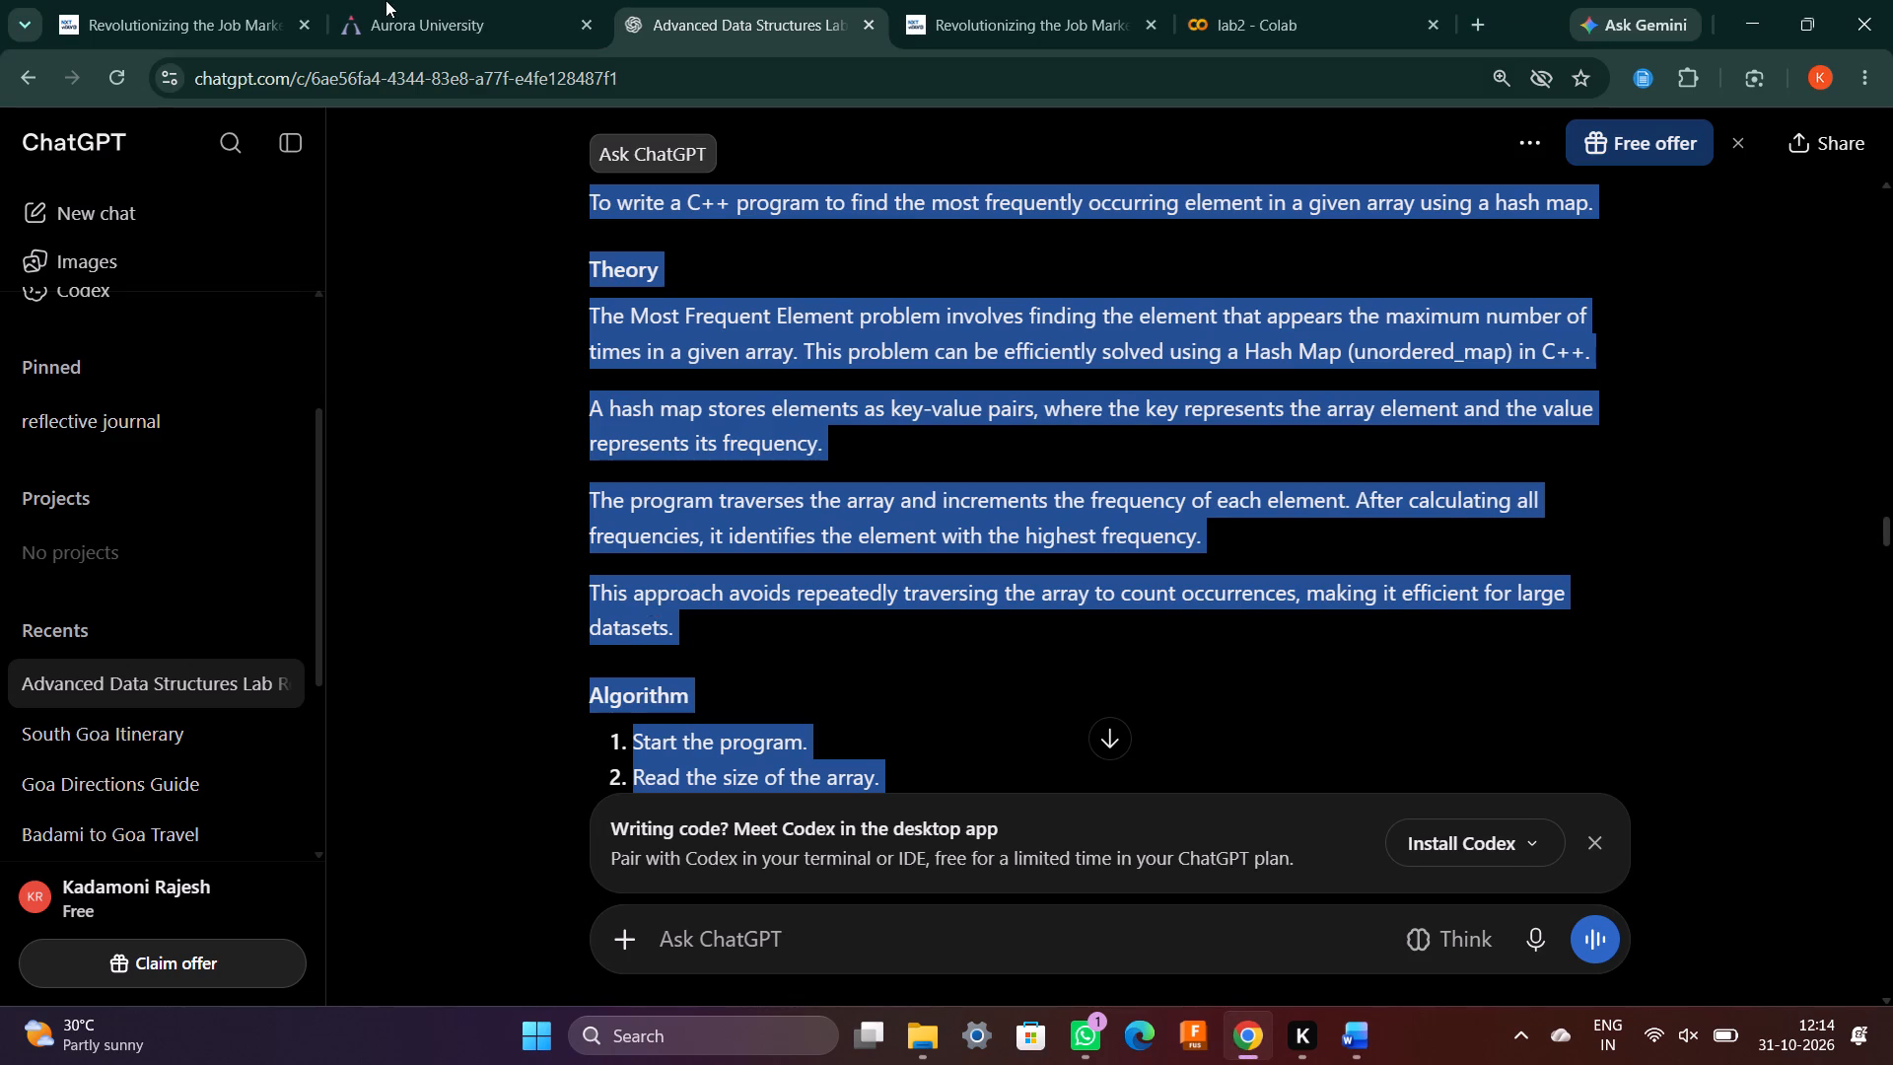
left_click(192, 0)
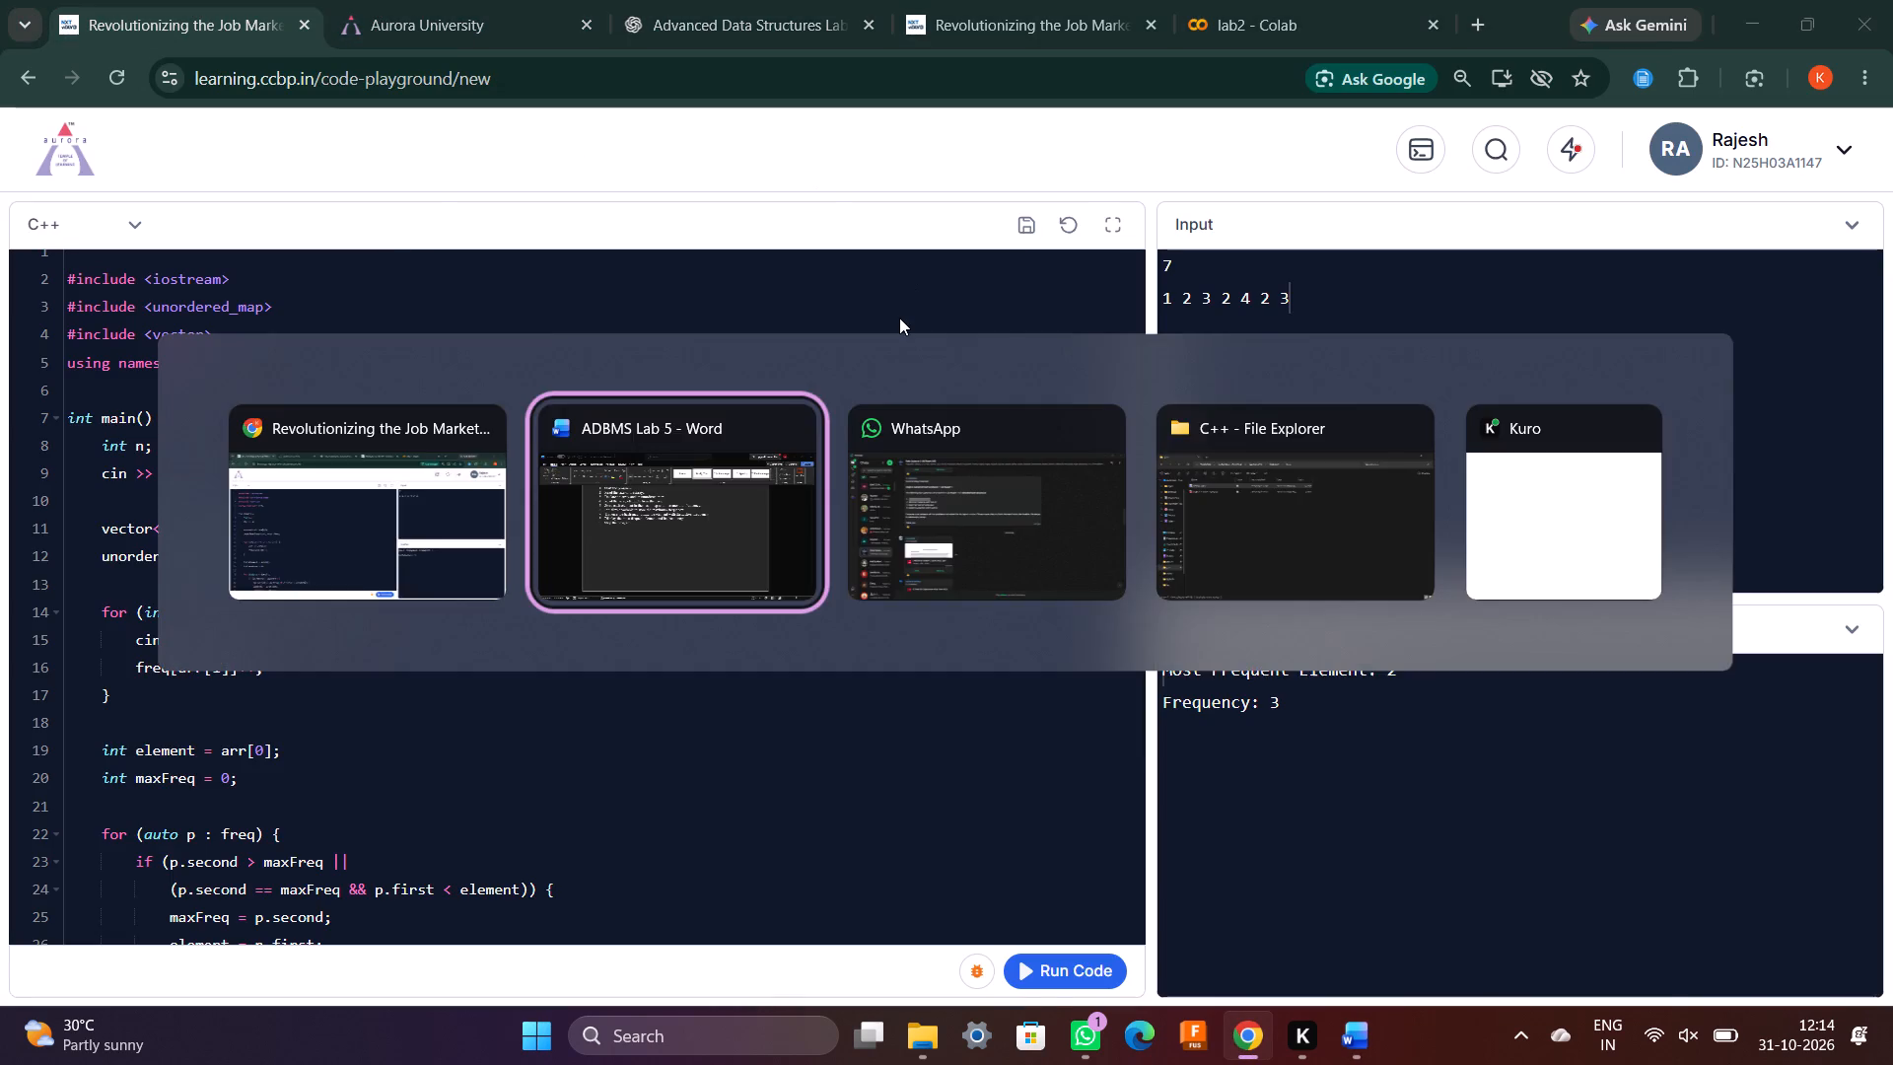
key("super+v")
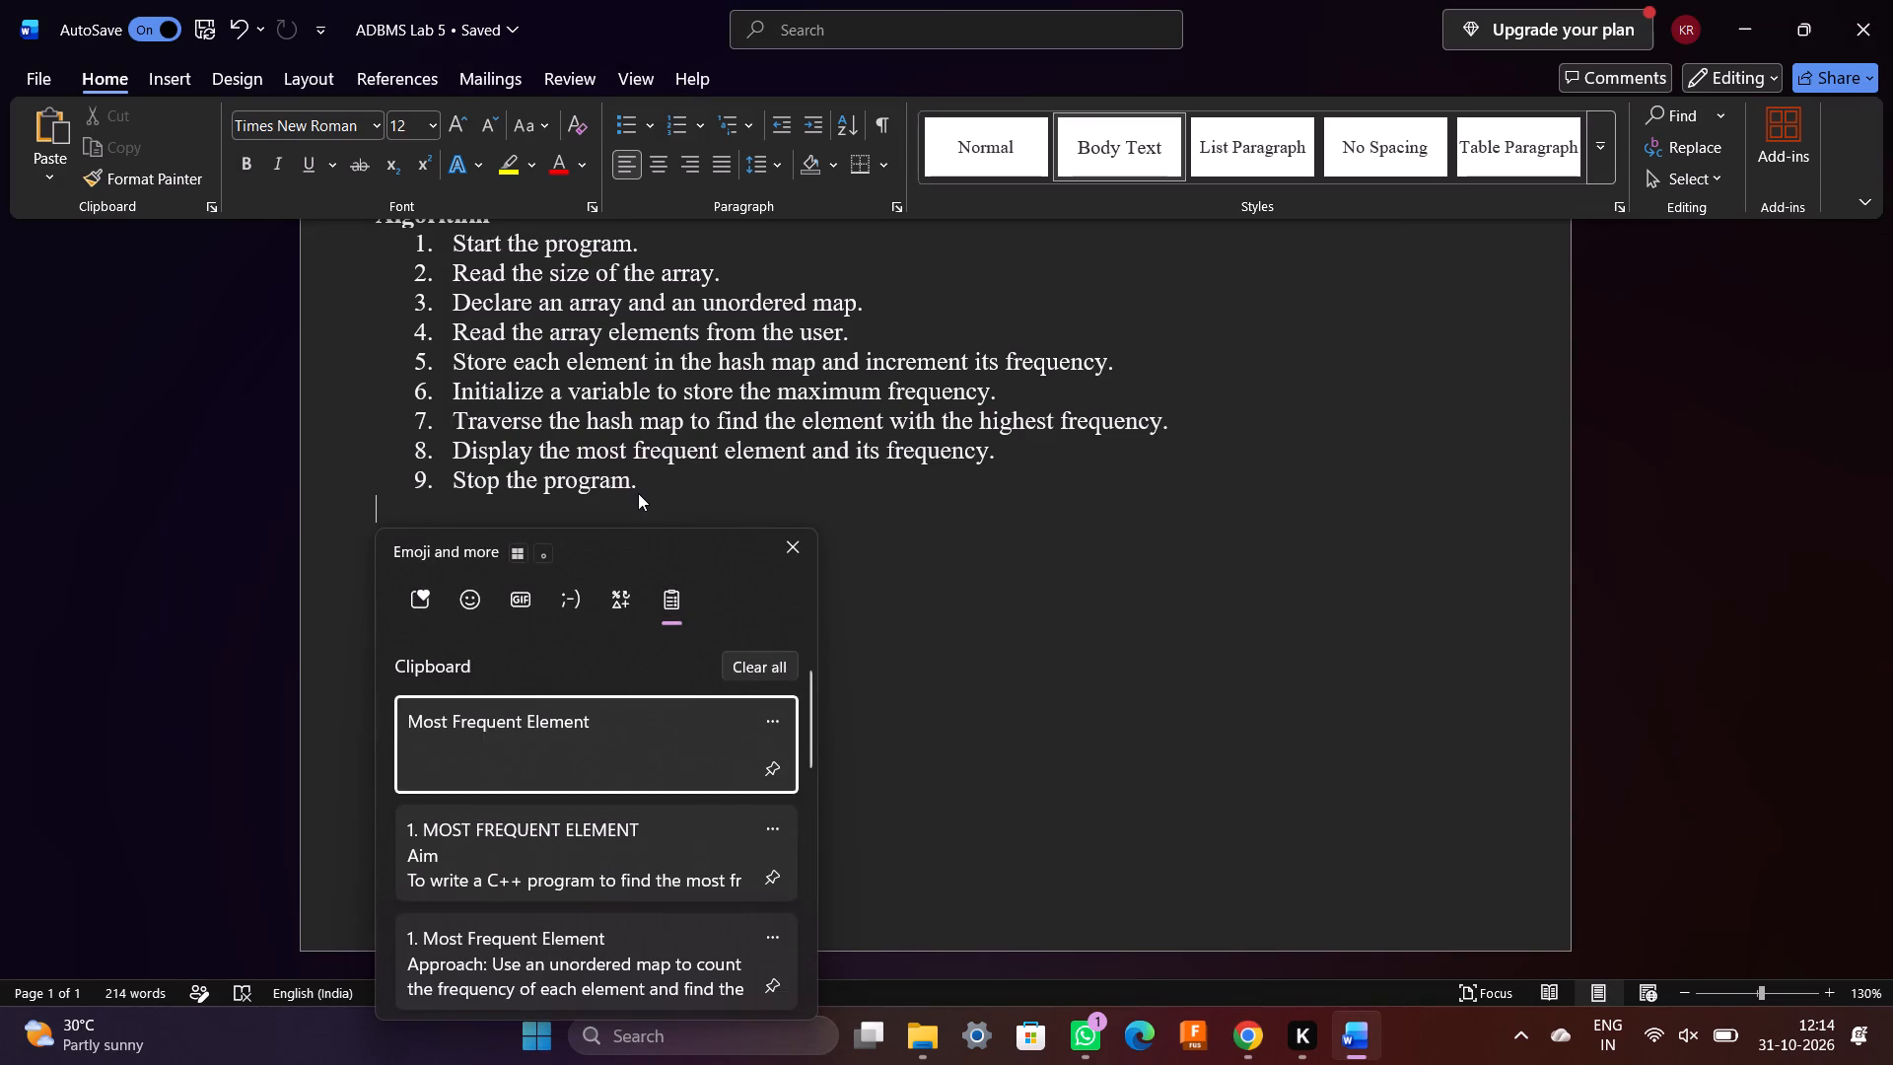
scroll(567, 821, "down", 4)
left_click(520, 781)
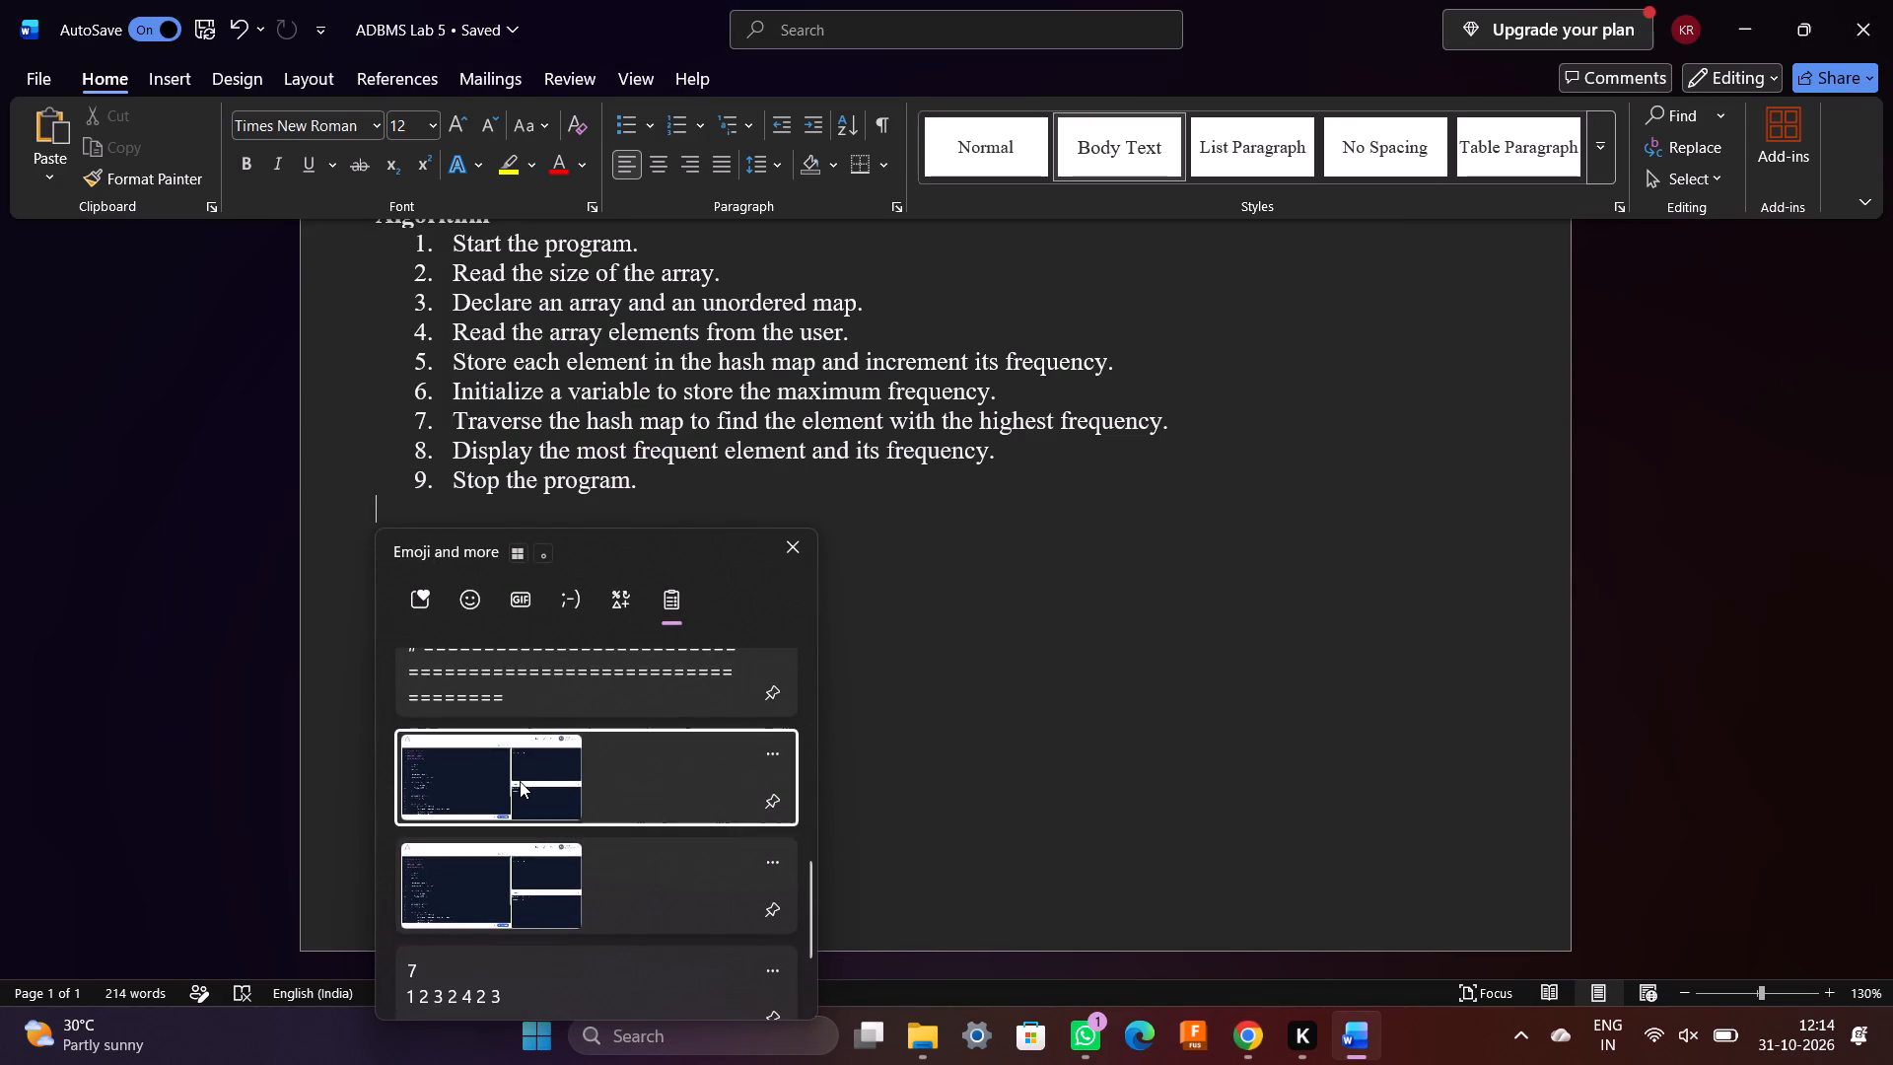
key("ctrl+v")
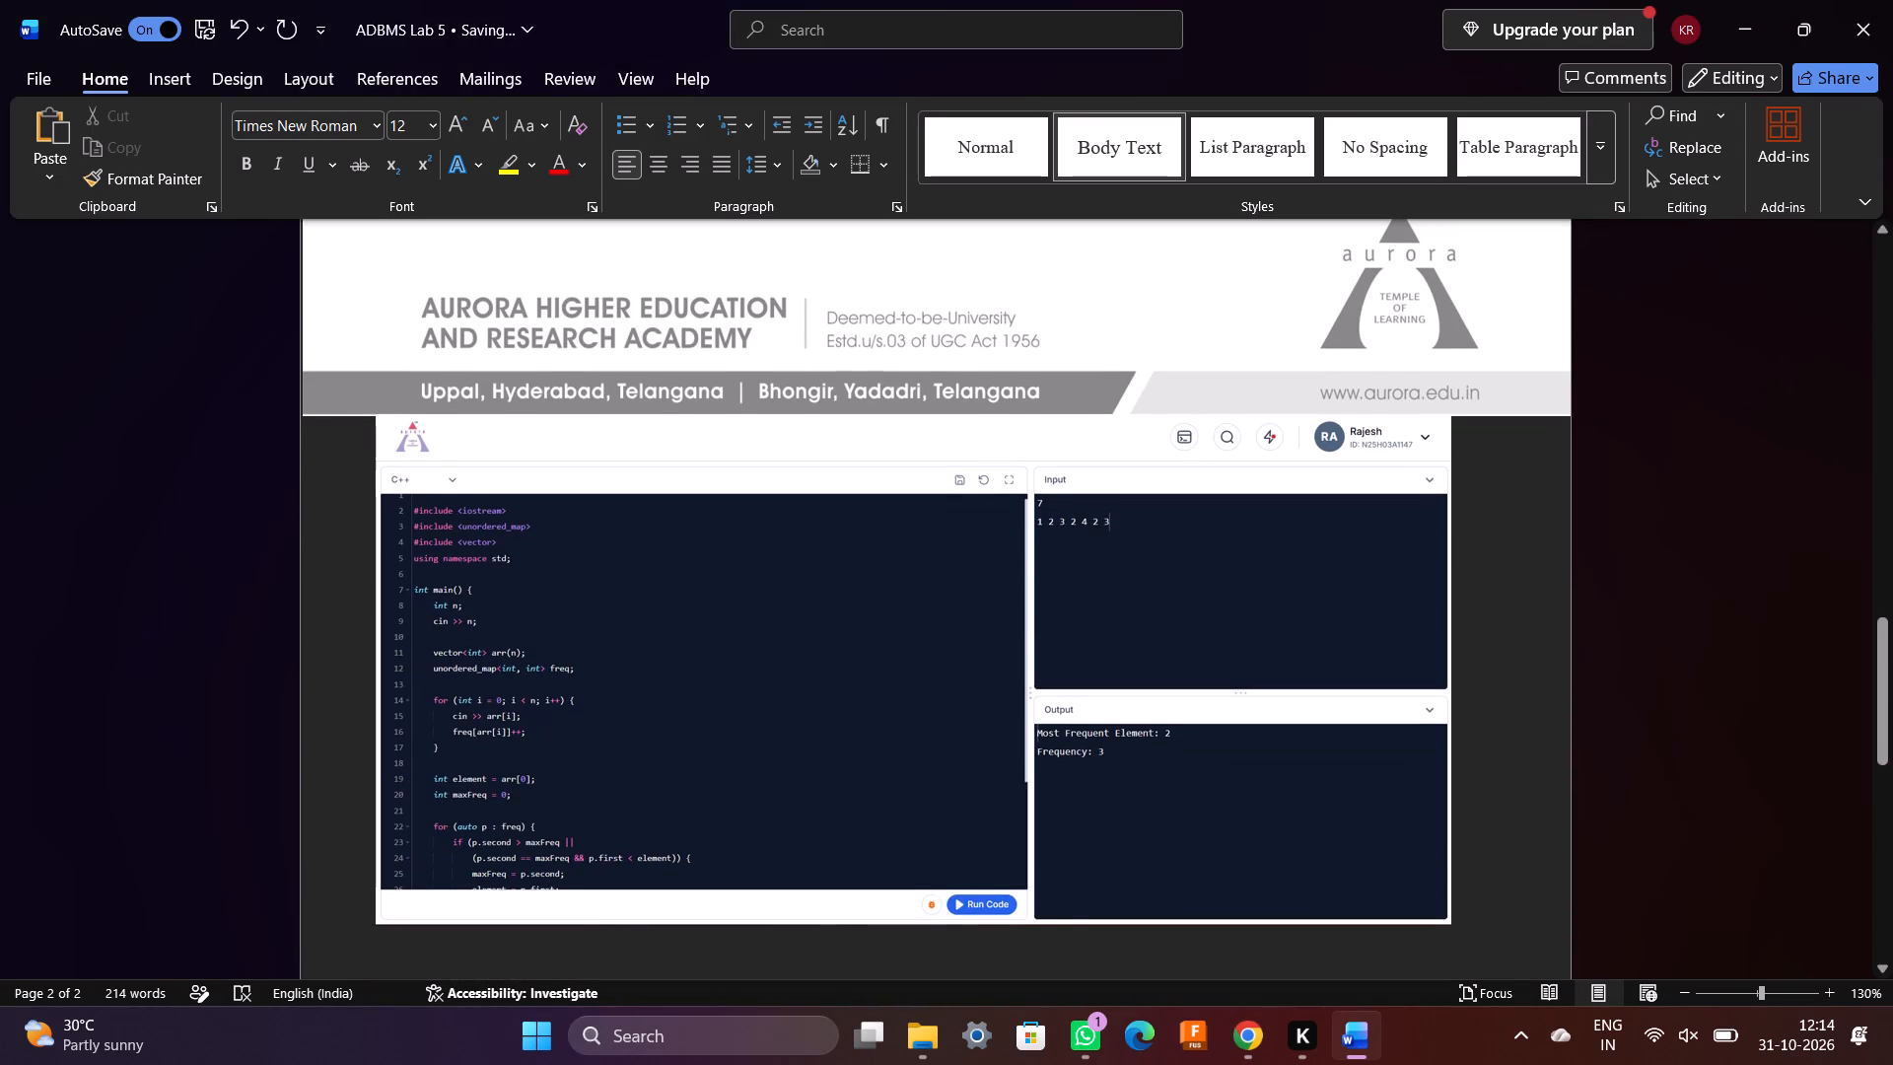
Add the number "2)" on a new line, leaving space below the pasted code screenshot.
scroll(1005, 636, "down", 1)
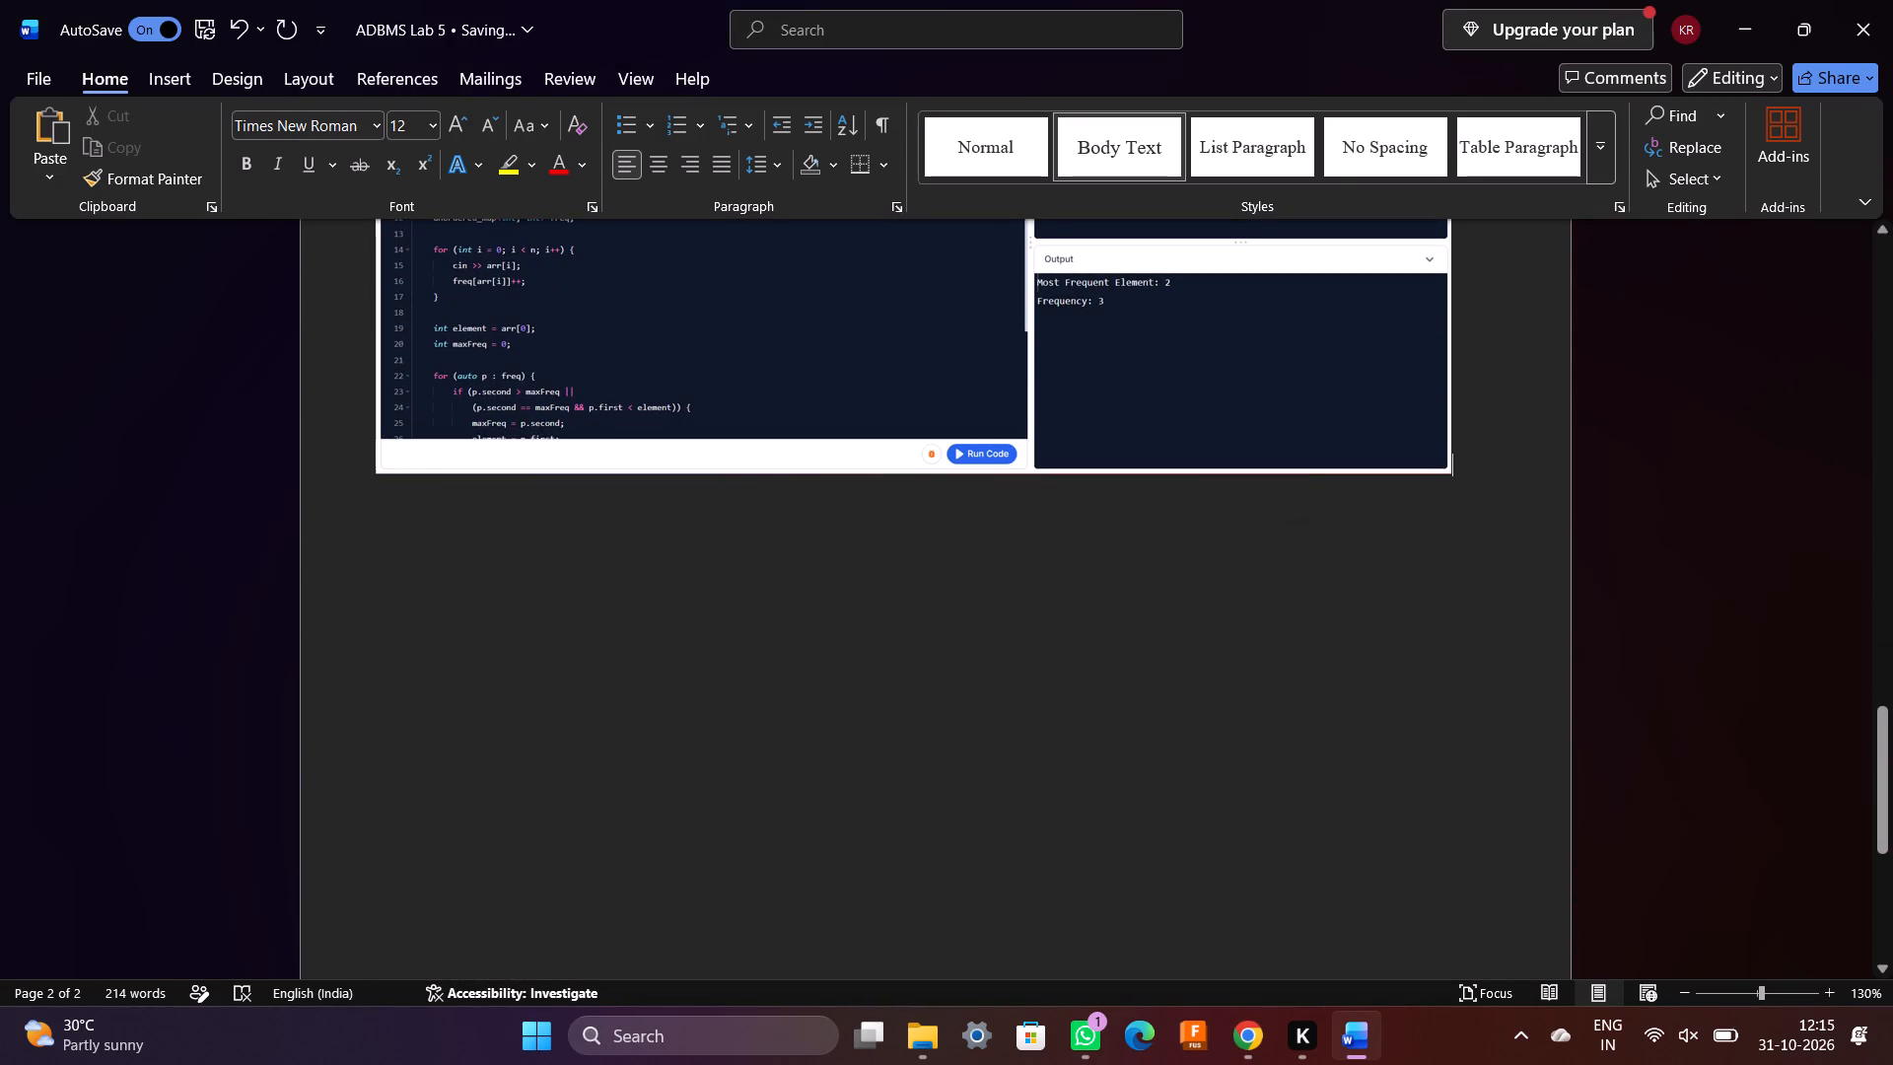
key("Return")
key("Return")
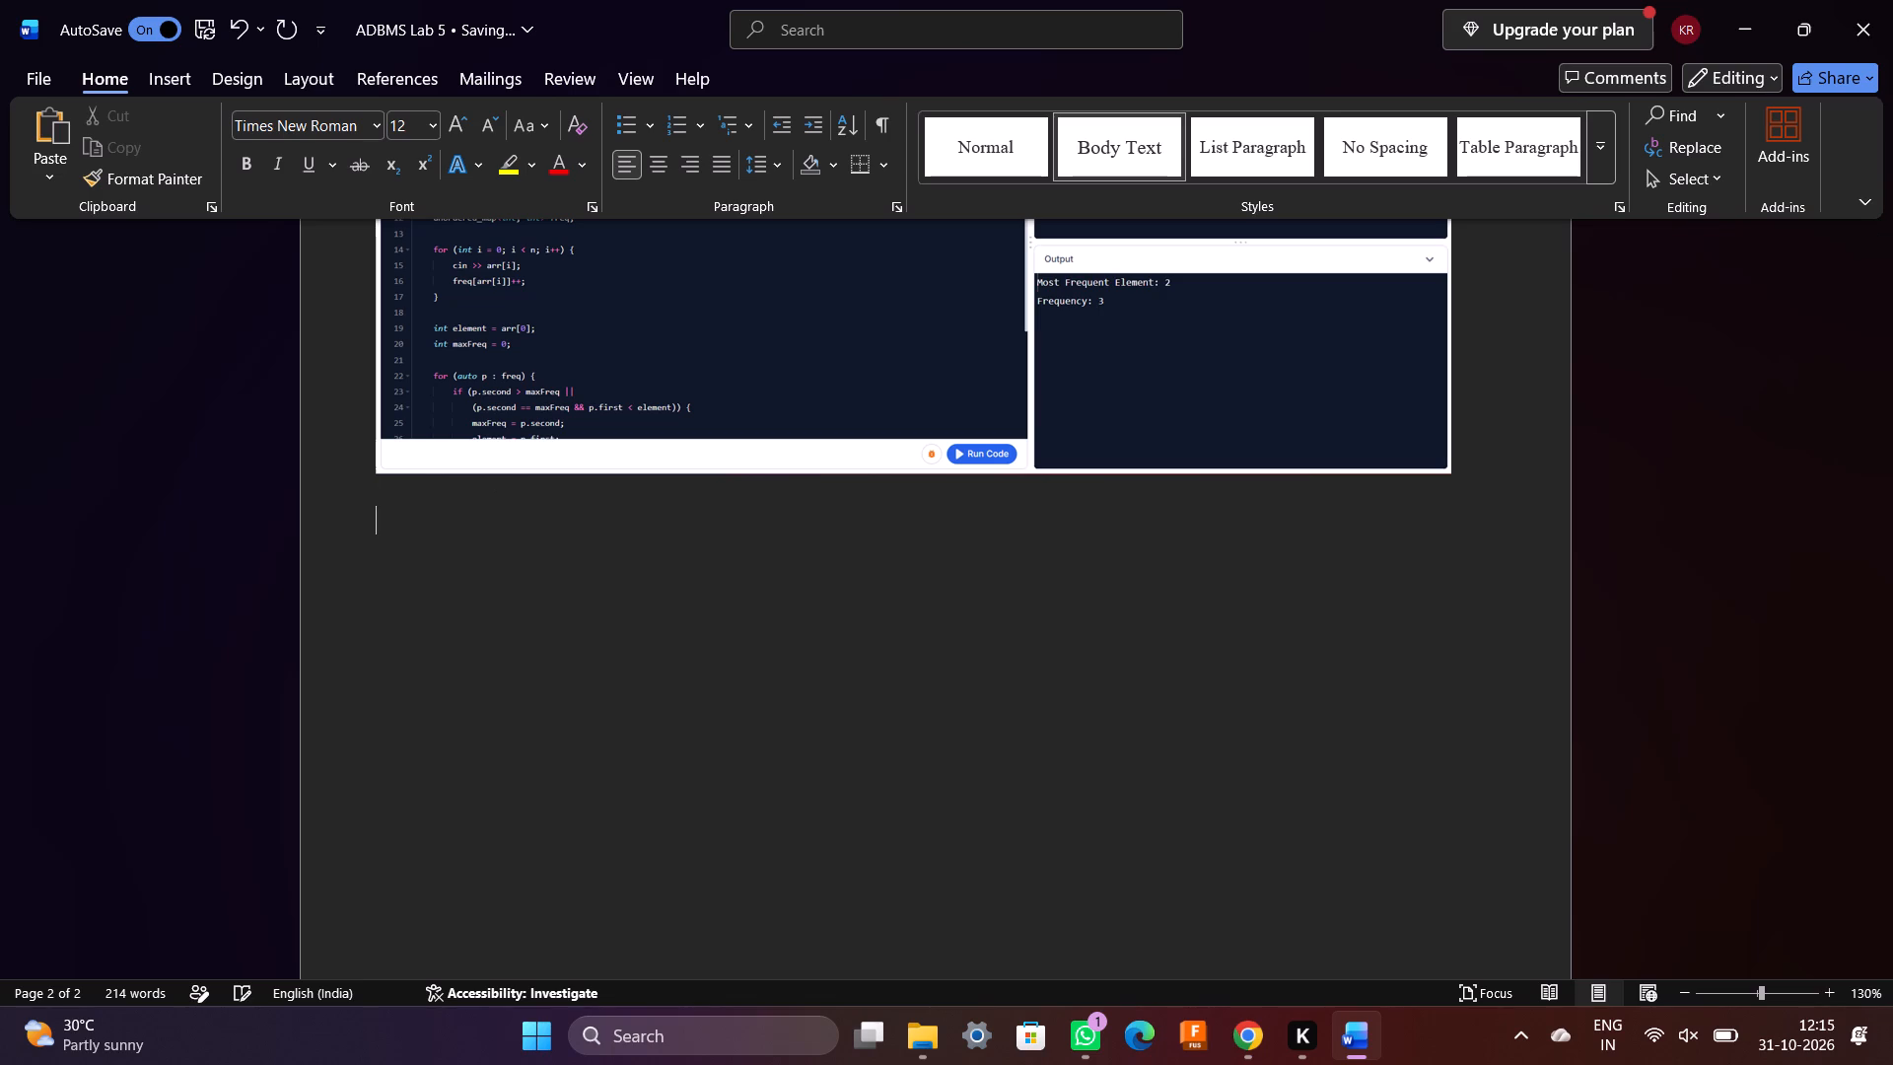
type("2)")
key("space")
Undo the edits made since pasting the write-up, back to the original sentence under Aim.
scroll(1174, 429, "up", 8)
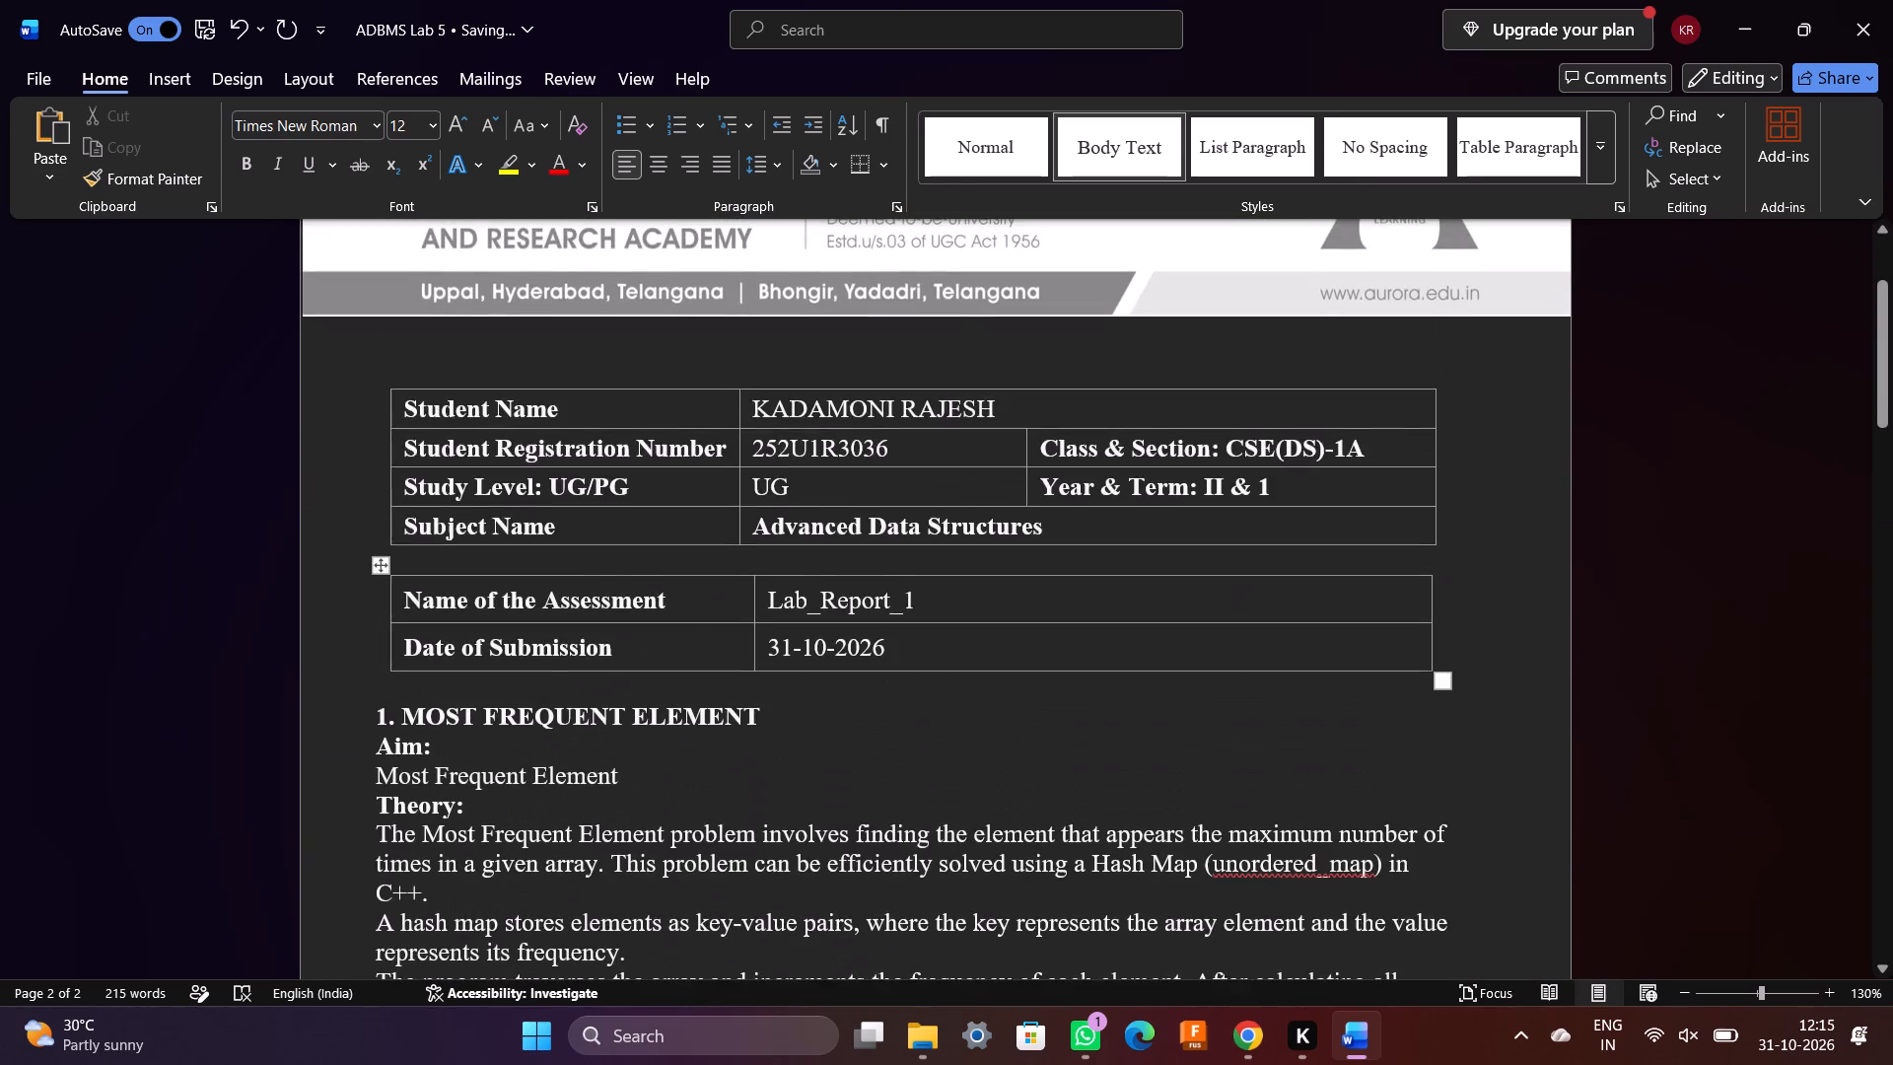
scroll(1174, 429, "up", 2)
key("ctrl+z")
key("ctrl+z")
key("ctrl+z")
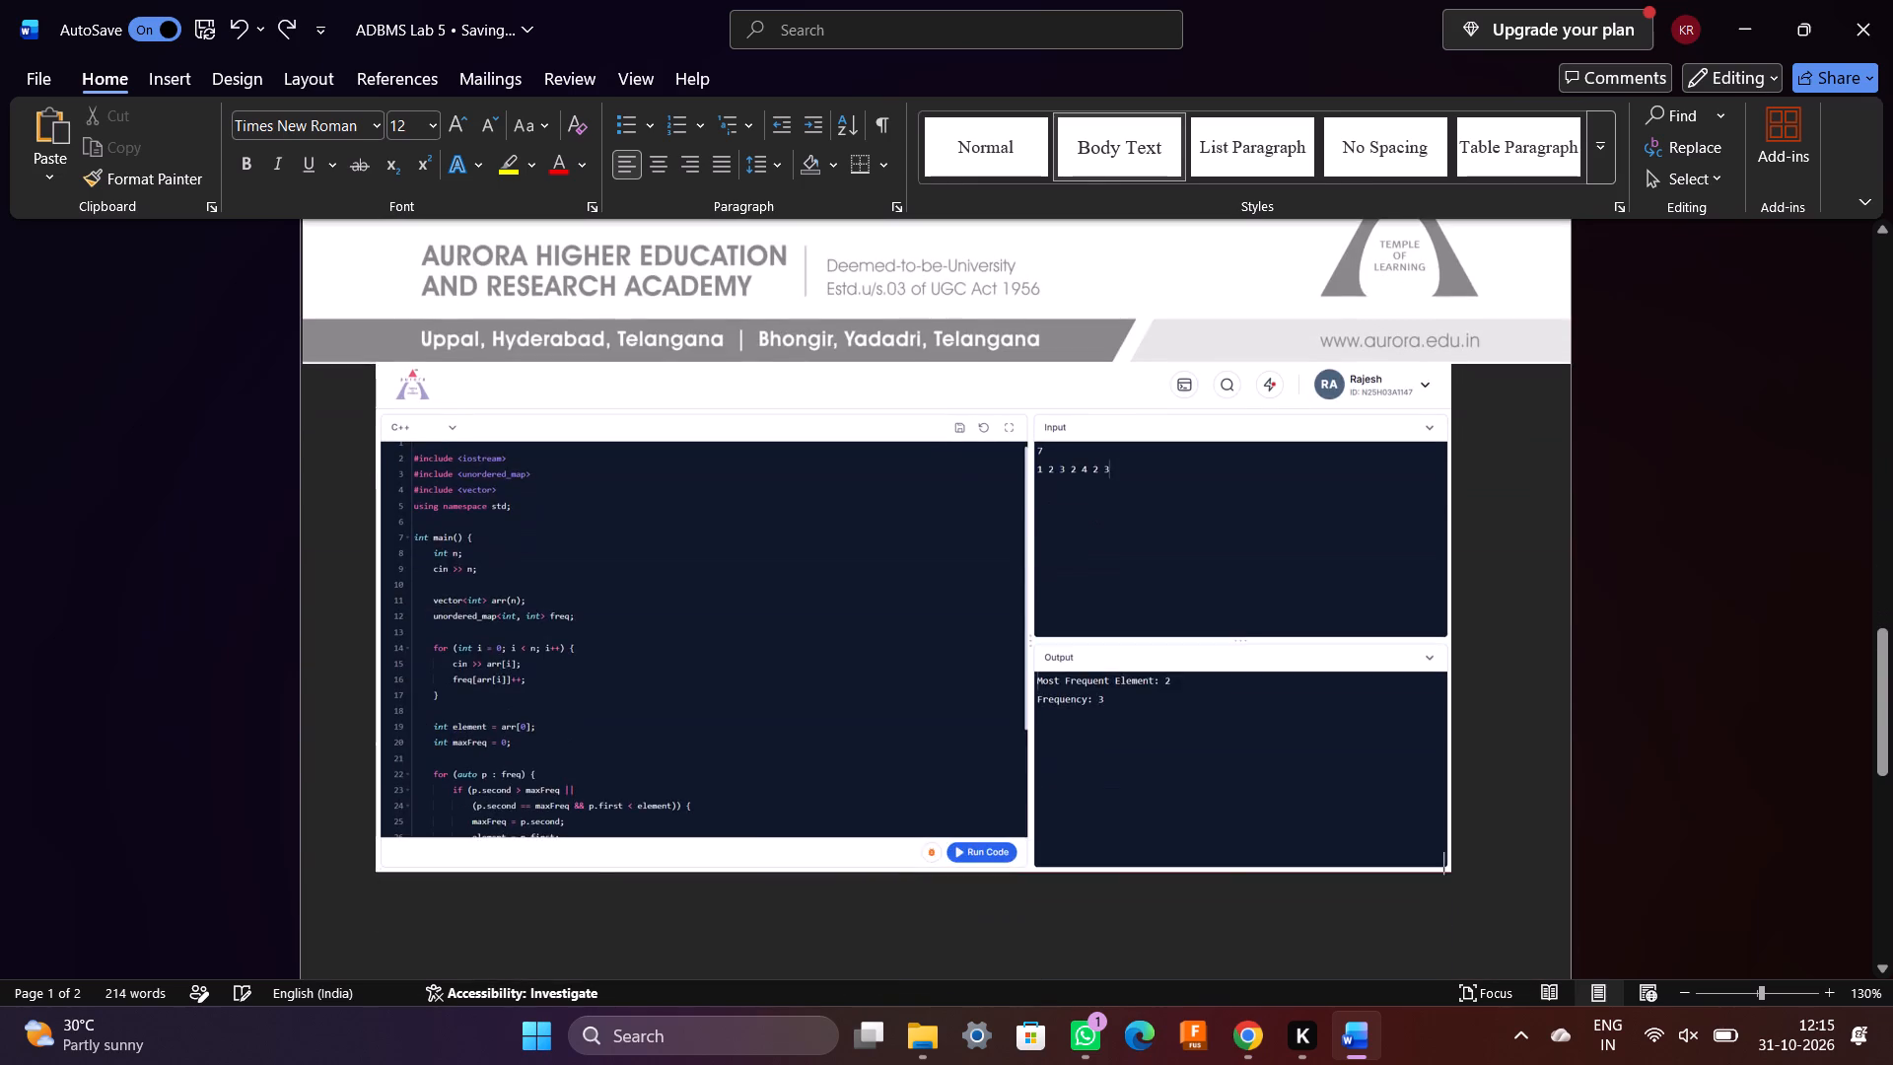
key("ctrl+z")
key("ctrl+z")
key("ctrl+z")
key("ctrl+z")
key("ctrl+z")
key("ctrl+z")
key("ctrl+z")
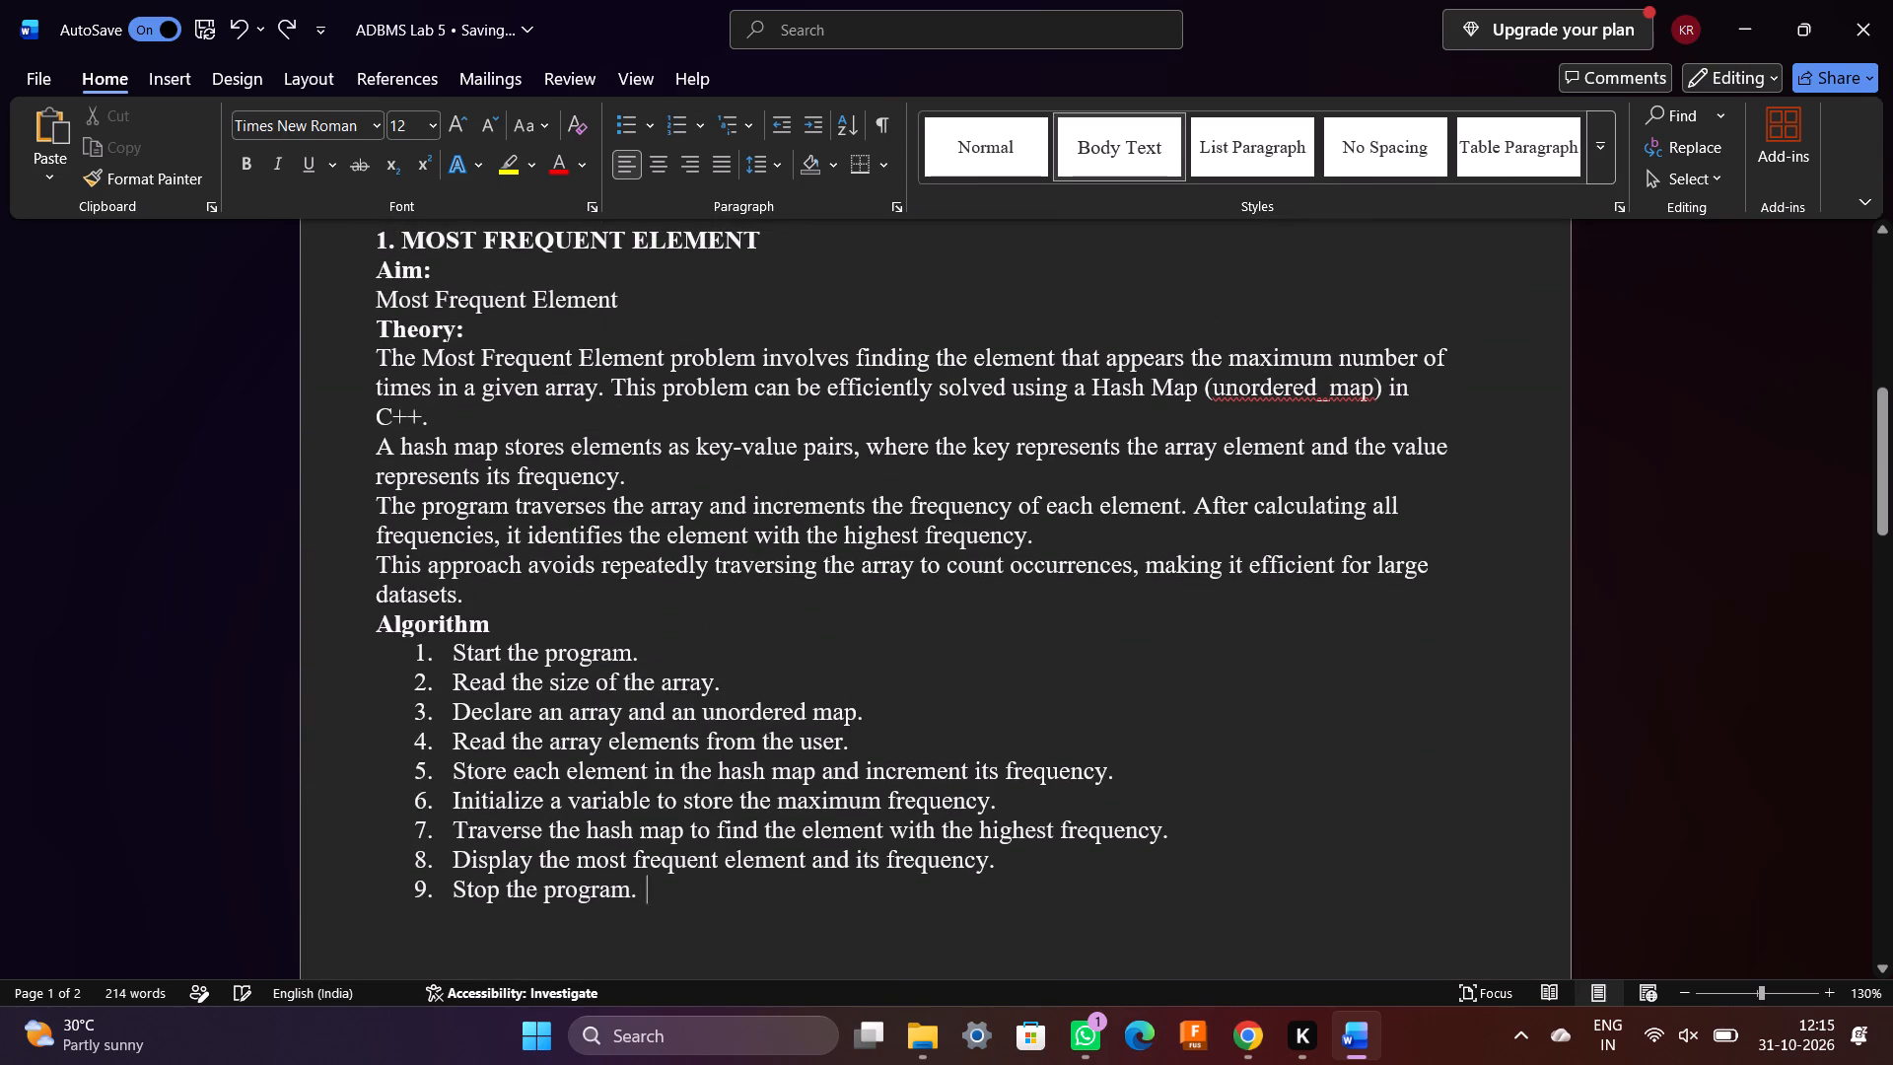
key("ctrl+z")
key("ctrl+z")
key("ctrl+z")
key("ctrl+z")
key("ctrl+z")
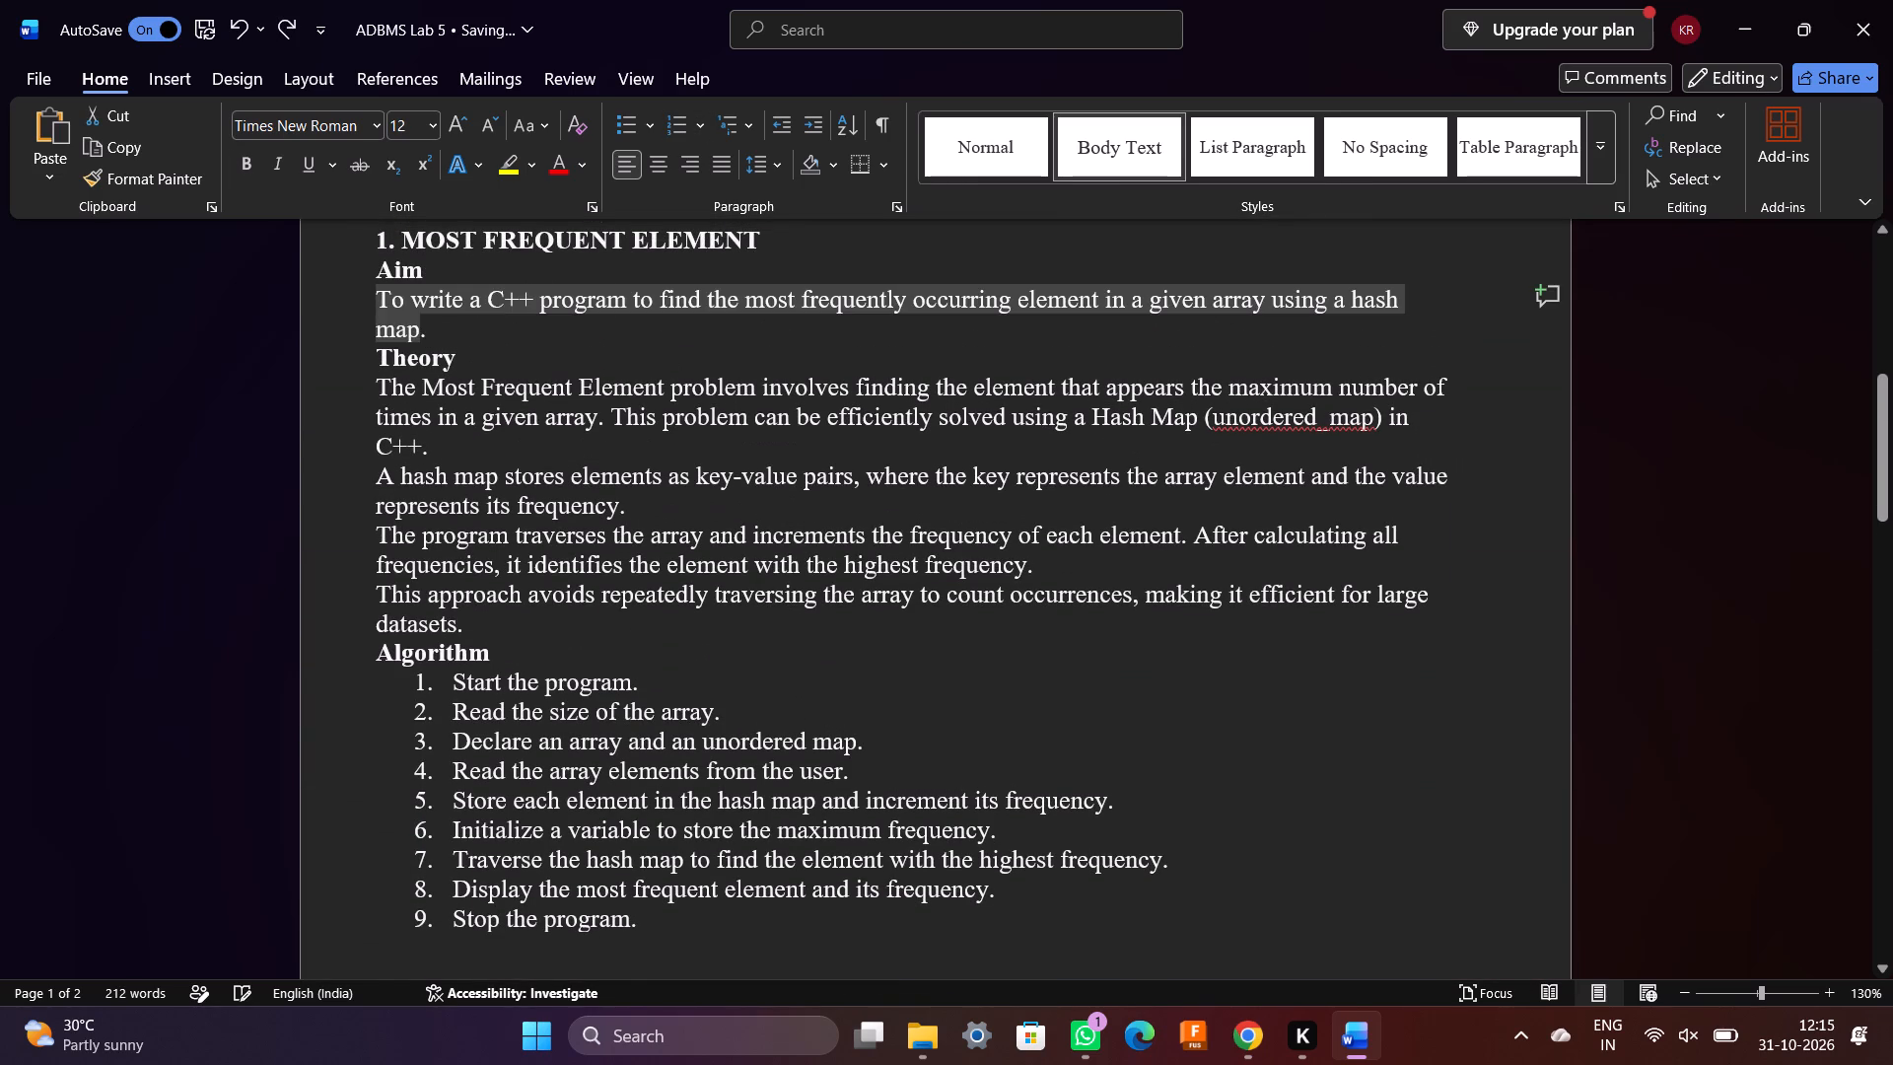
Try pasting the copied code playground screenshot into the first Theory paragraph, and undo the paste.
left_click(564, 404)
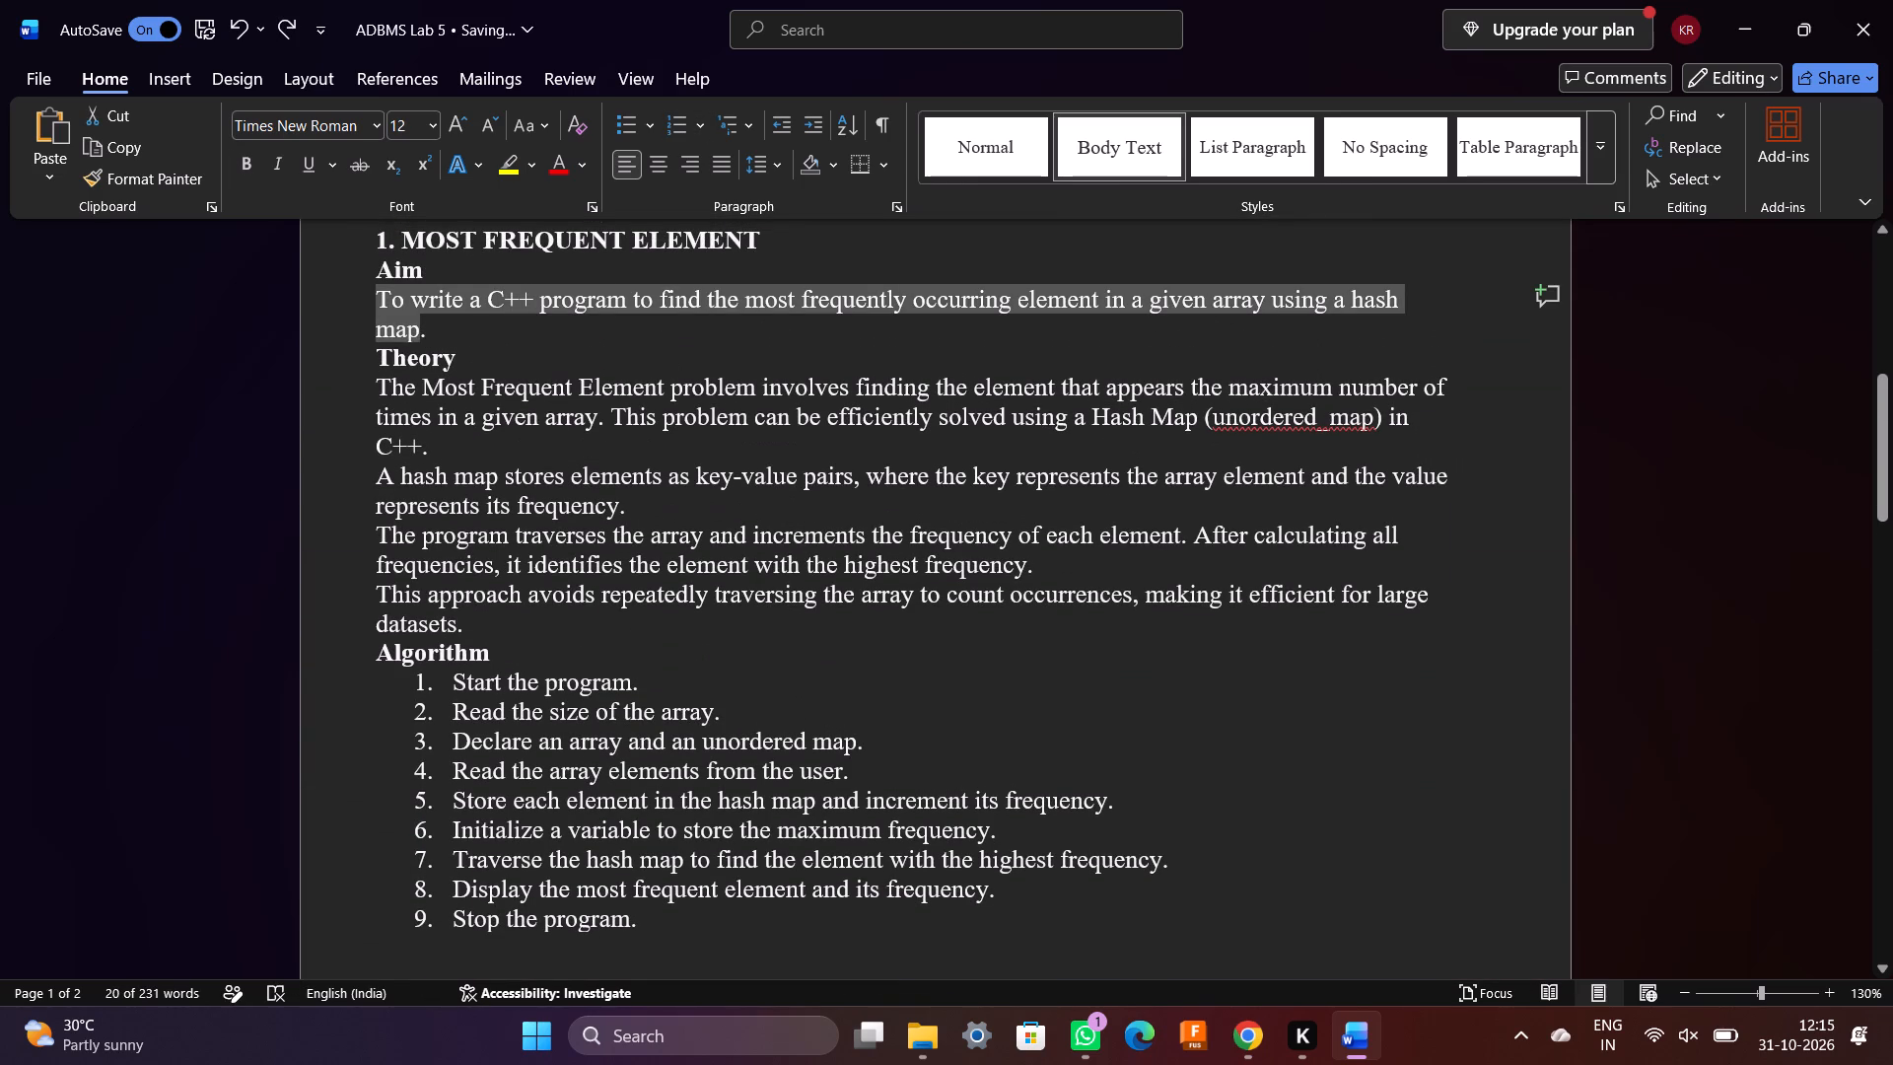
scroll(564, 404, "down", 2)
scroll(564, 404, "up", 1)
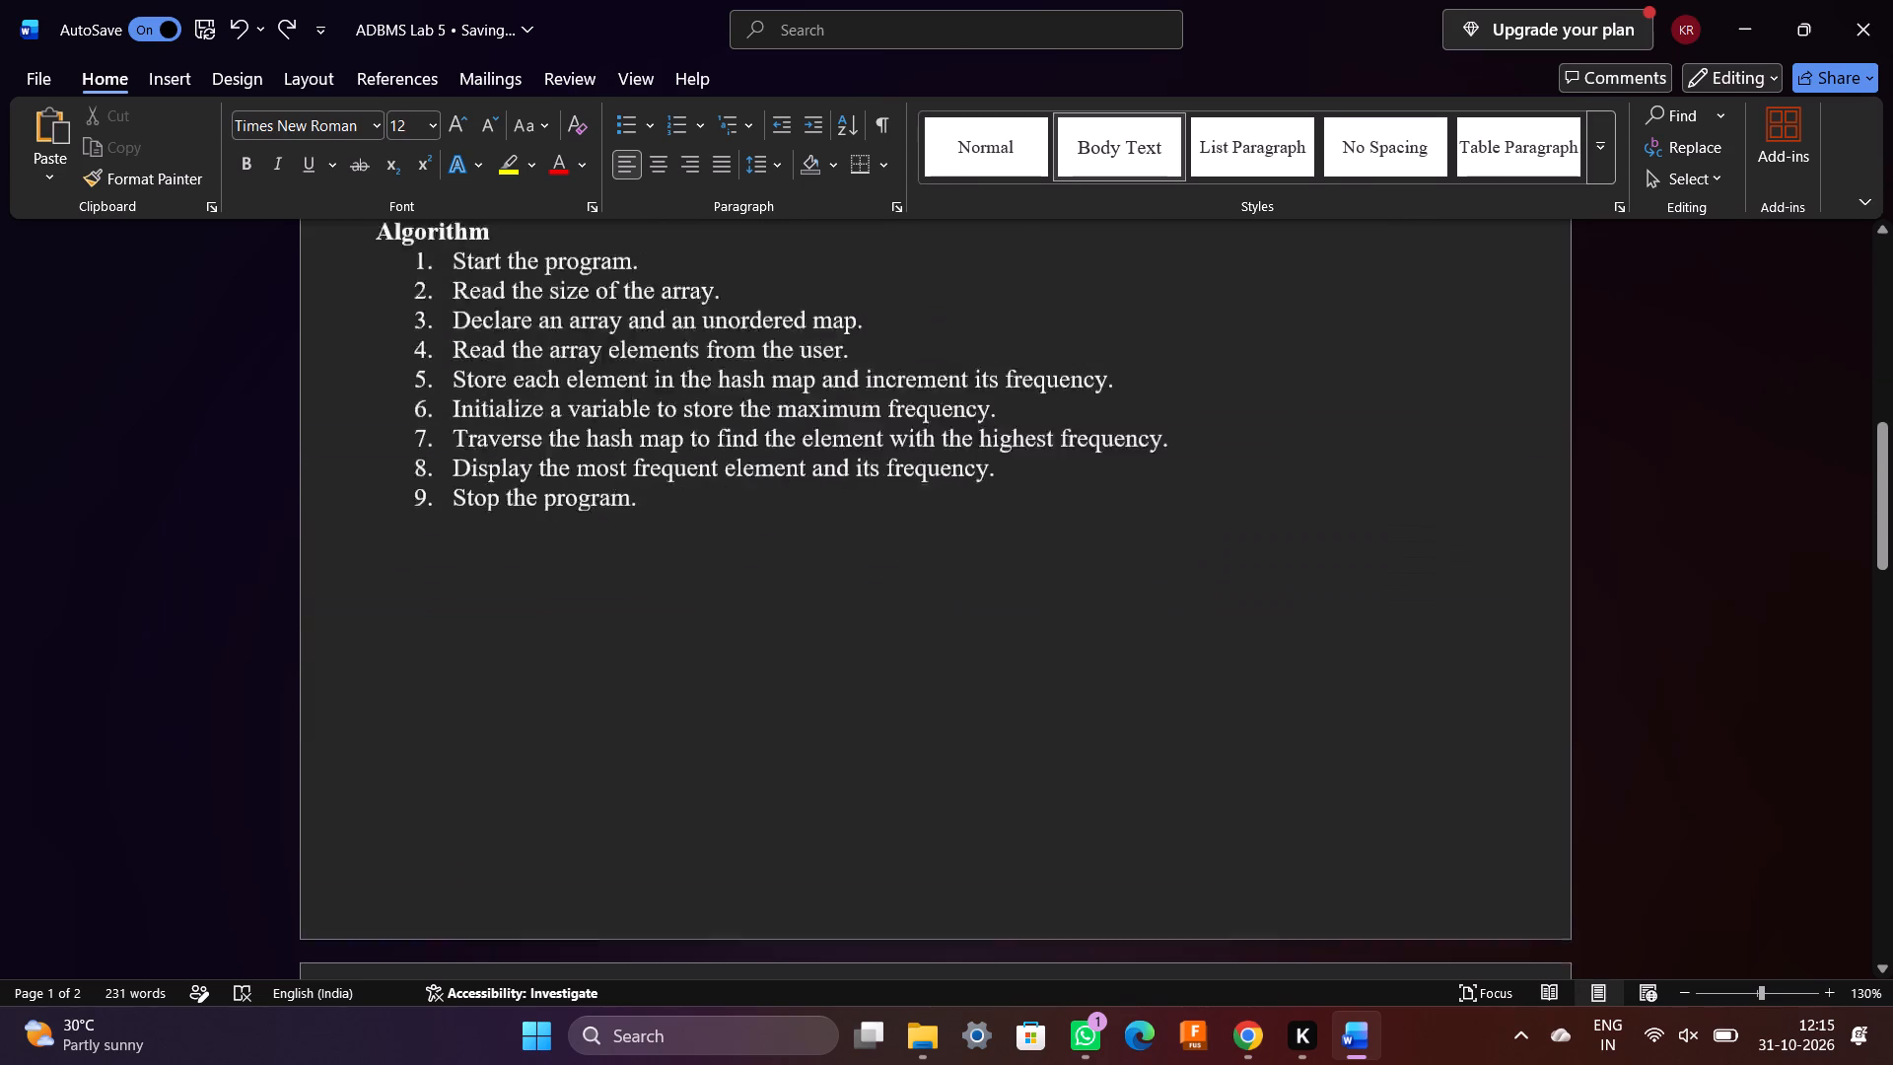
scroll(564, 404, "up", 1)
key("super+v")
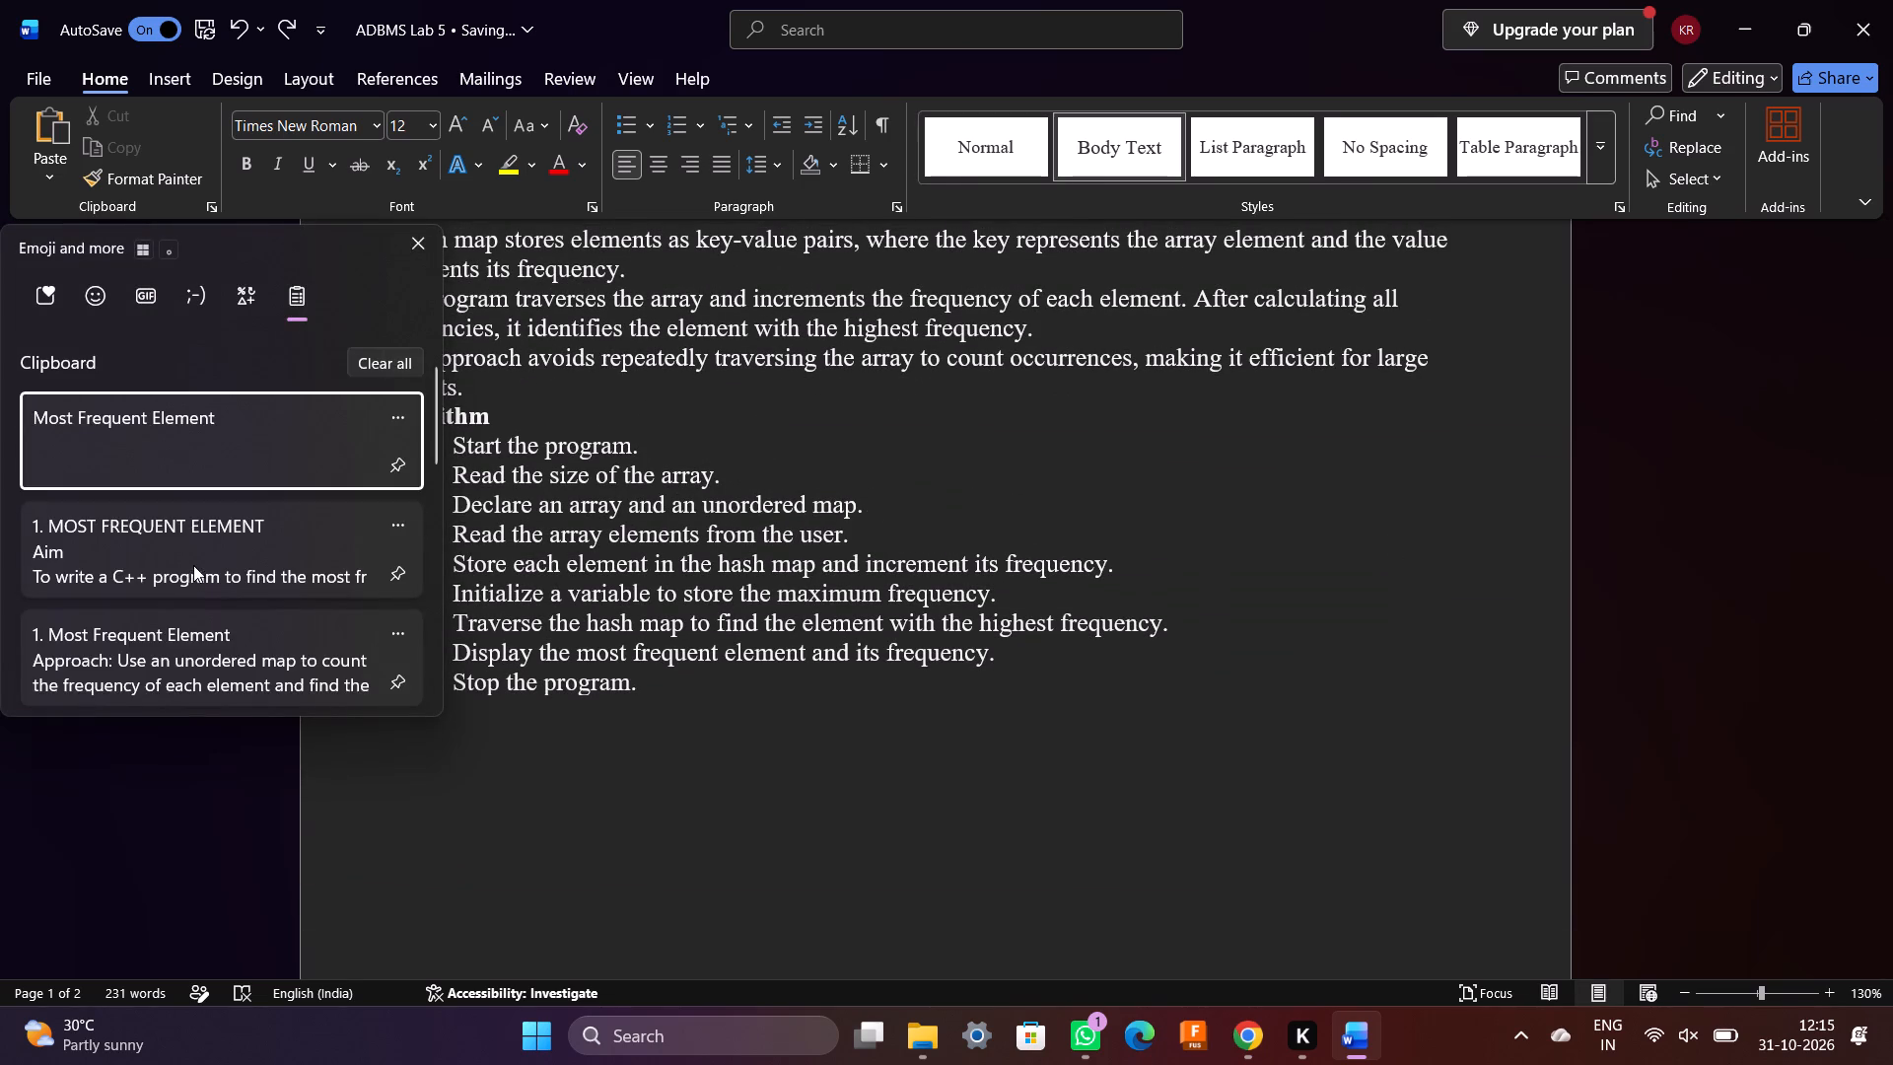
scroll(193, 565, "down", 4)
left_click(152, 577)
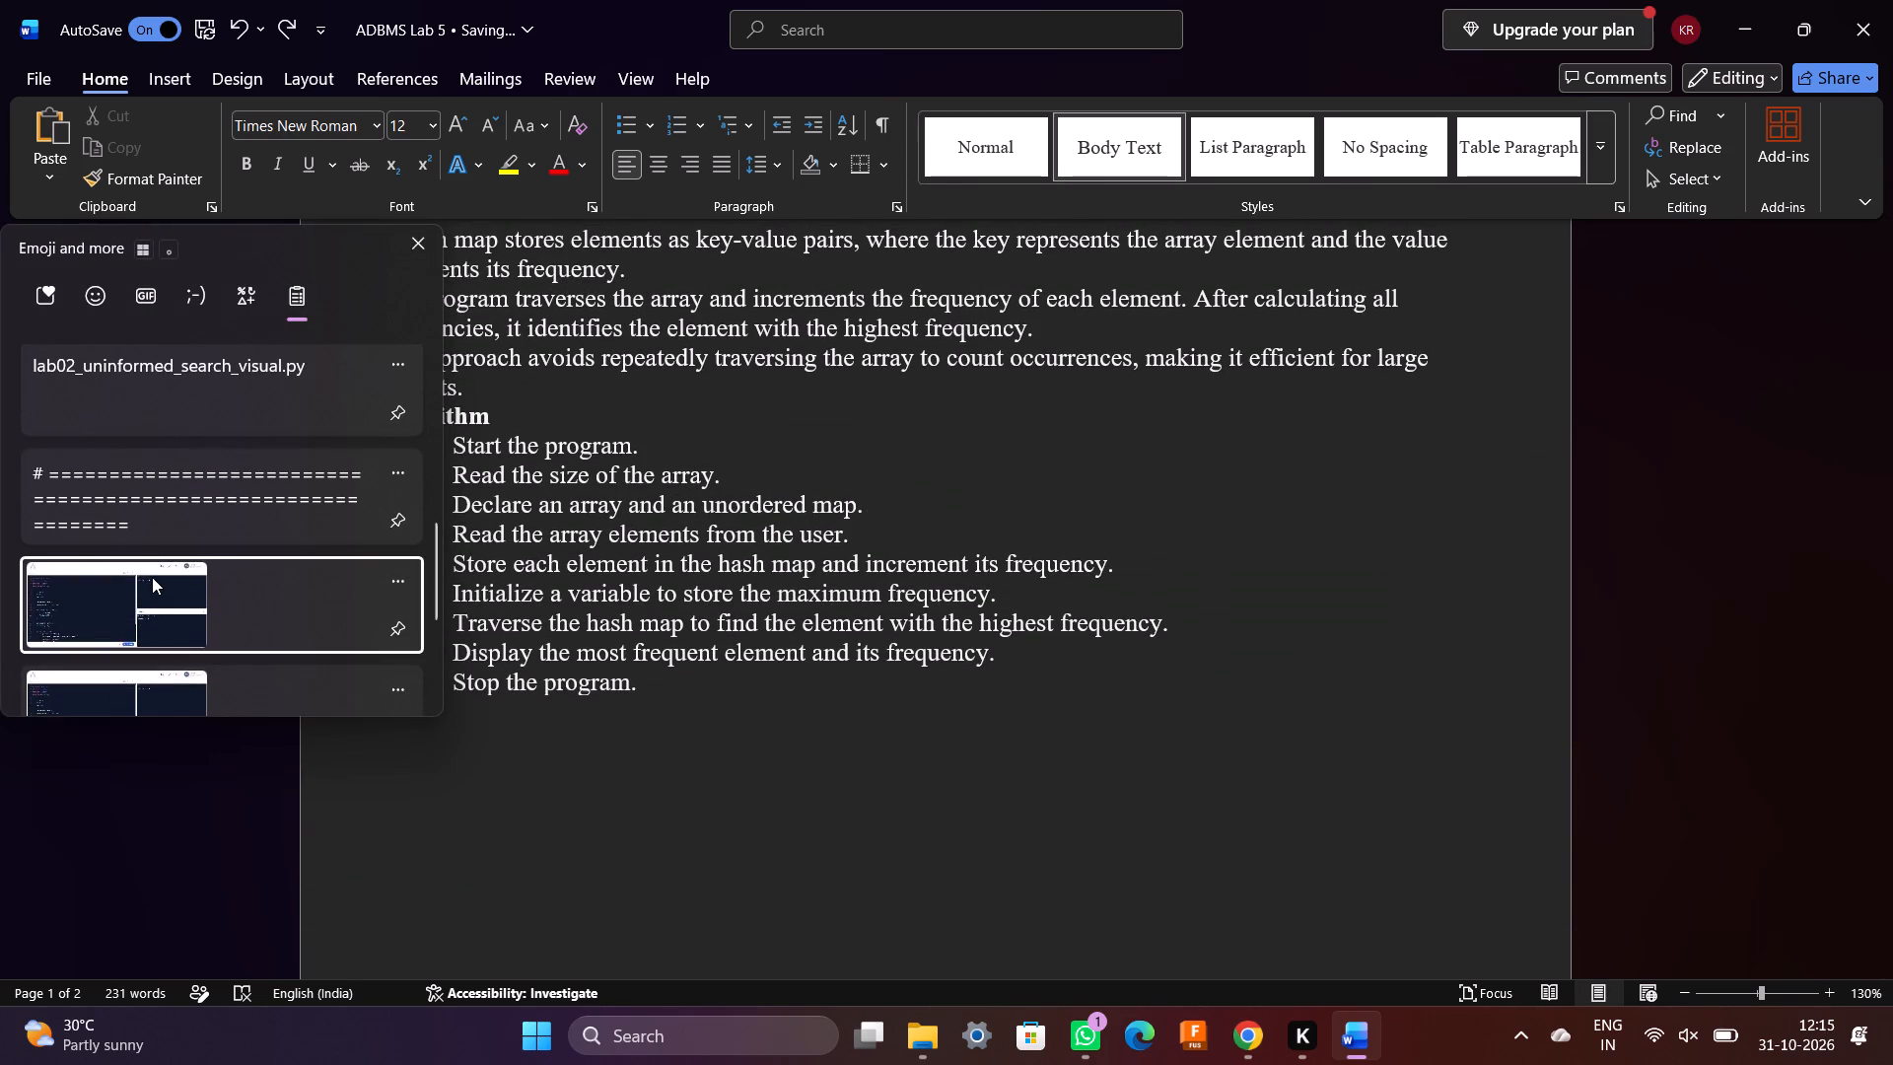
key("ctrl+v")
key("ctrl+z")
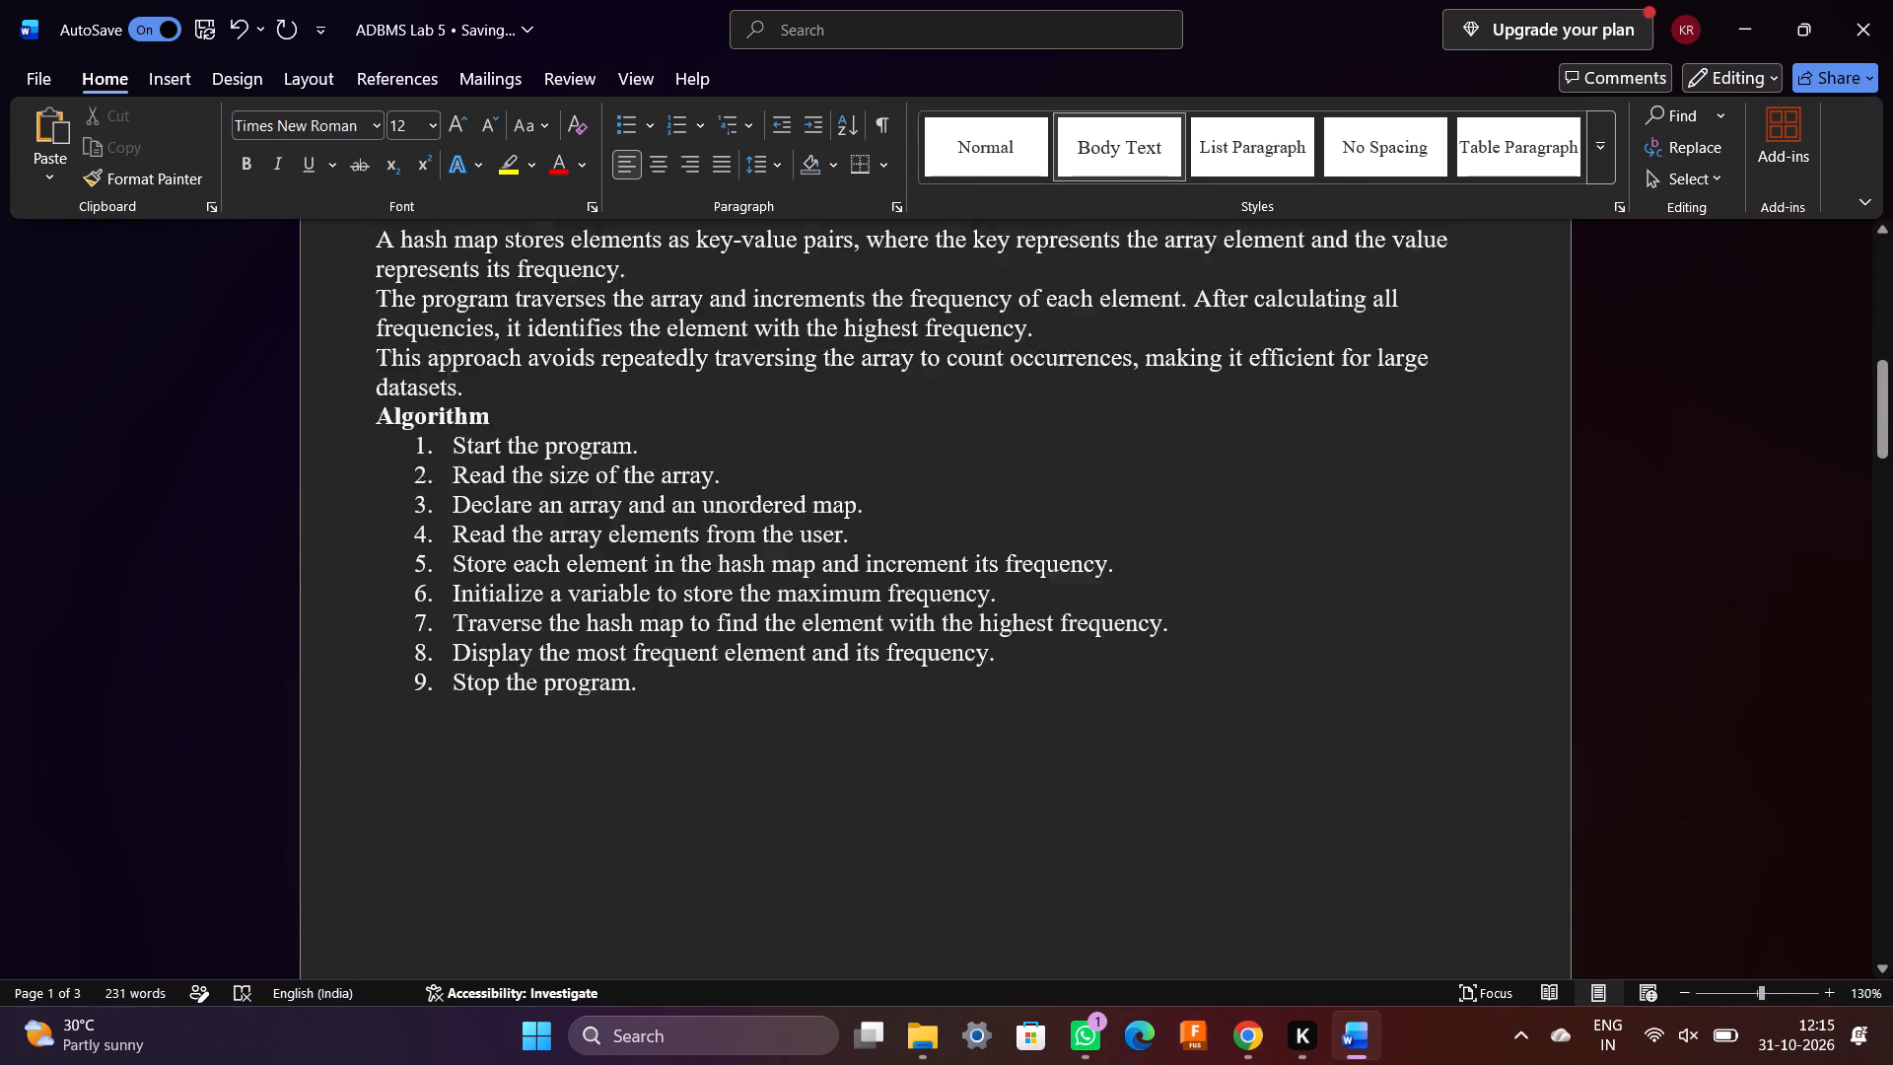
Paste the code playground screenshot from the clipboard history at the end of the Most Frequent Element Theory text, before Algorithm.
left_click(477, 463)
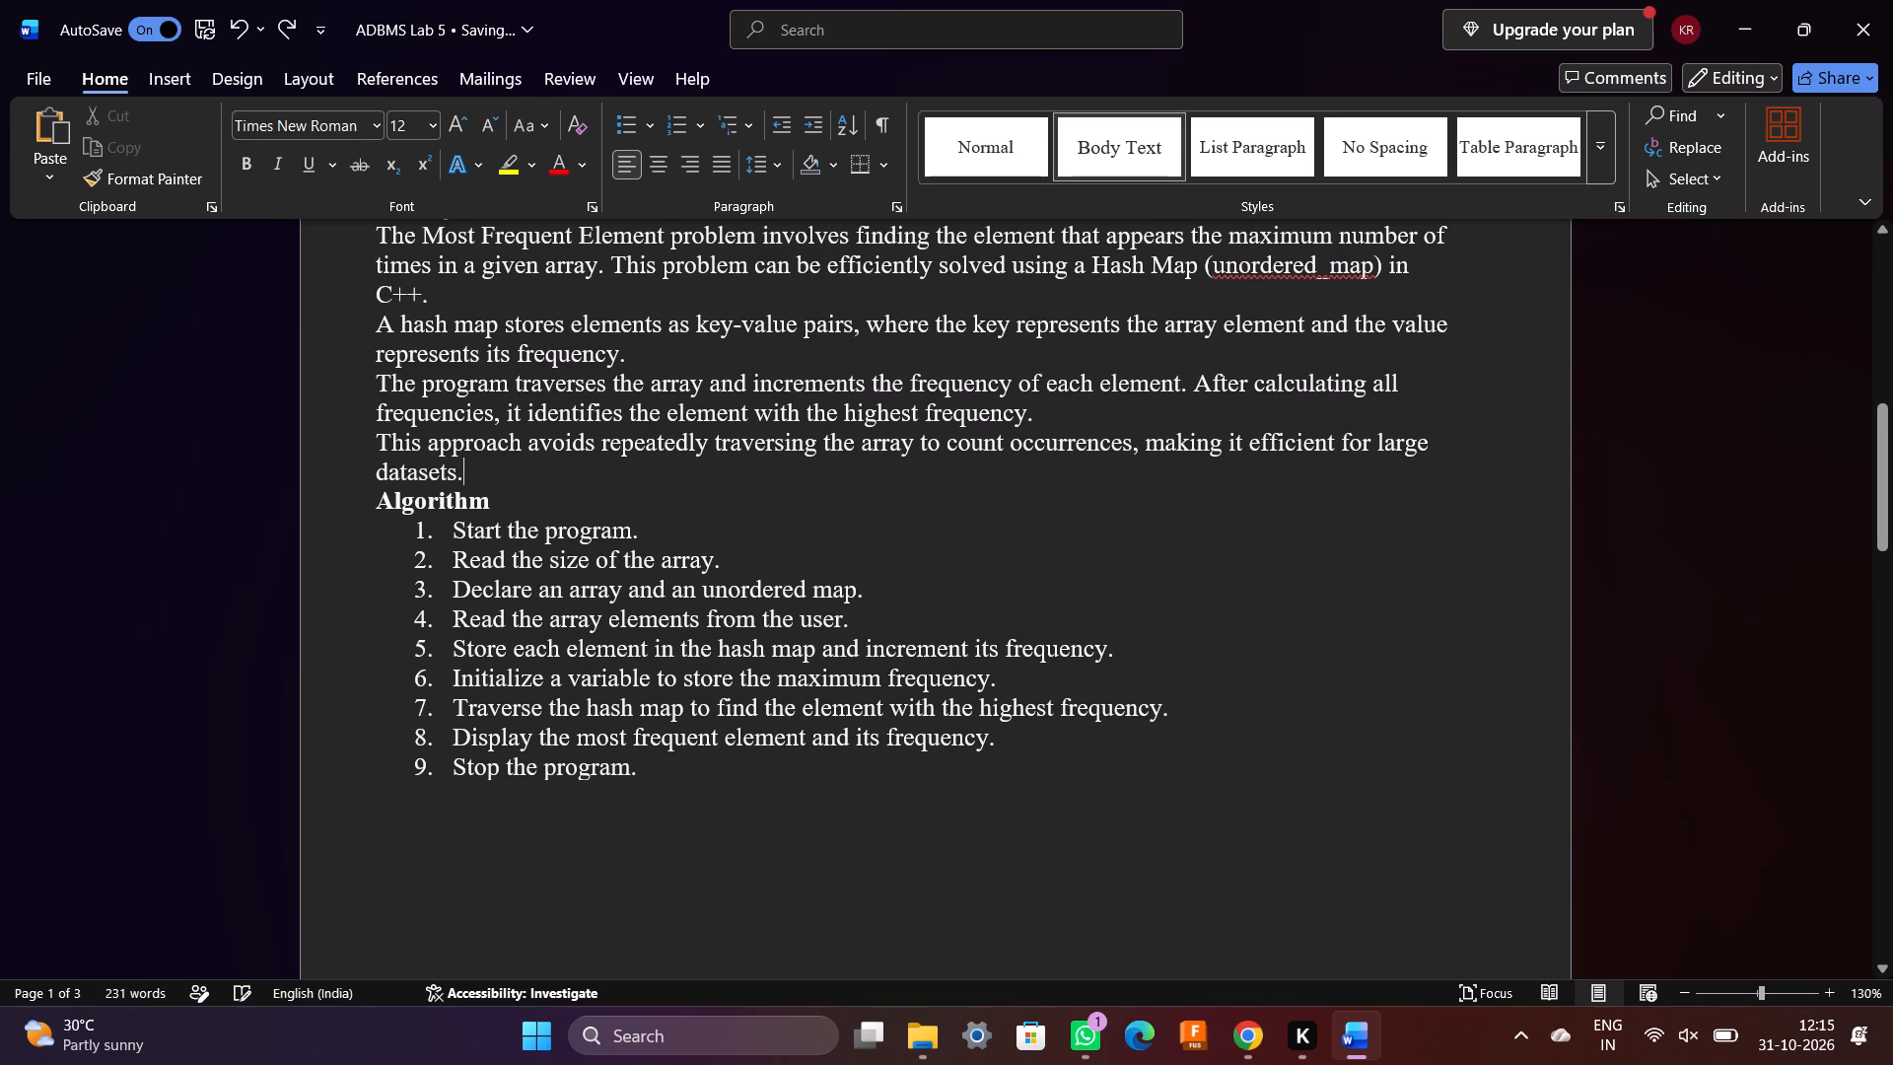
key("super+v")
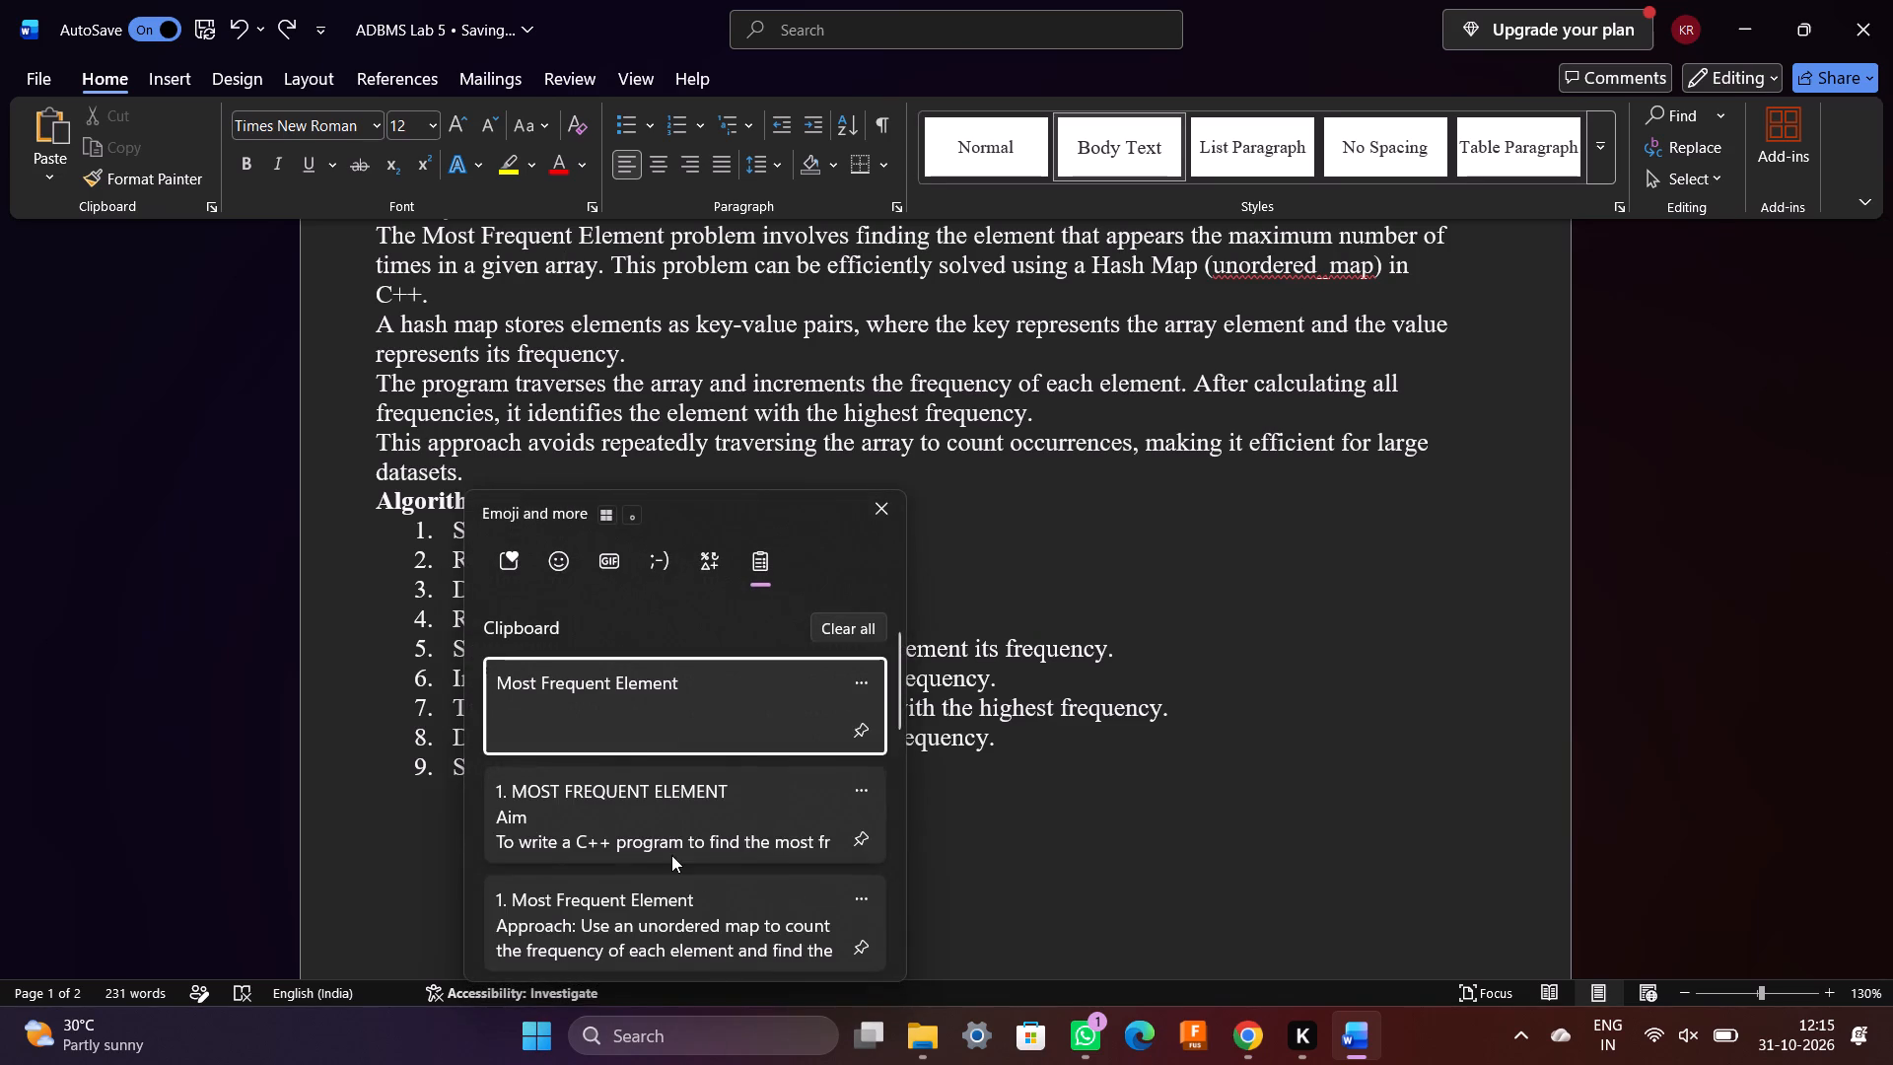
scroll(658, 850, "down", 4)
left_click(568, 795)
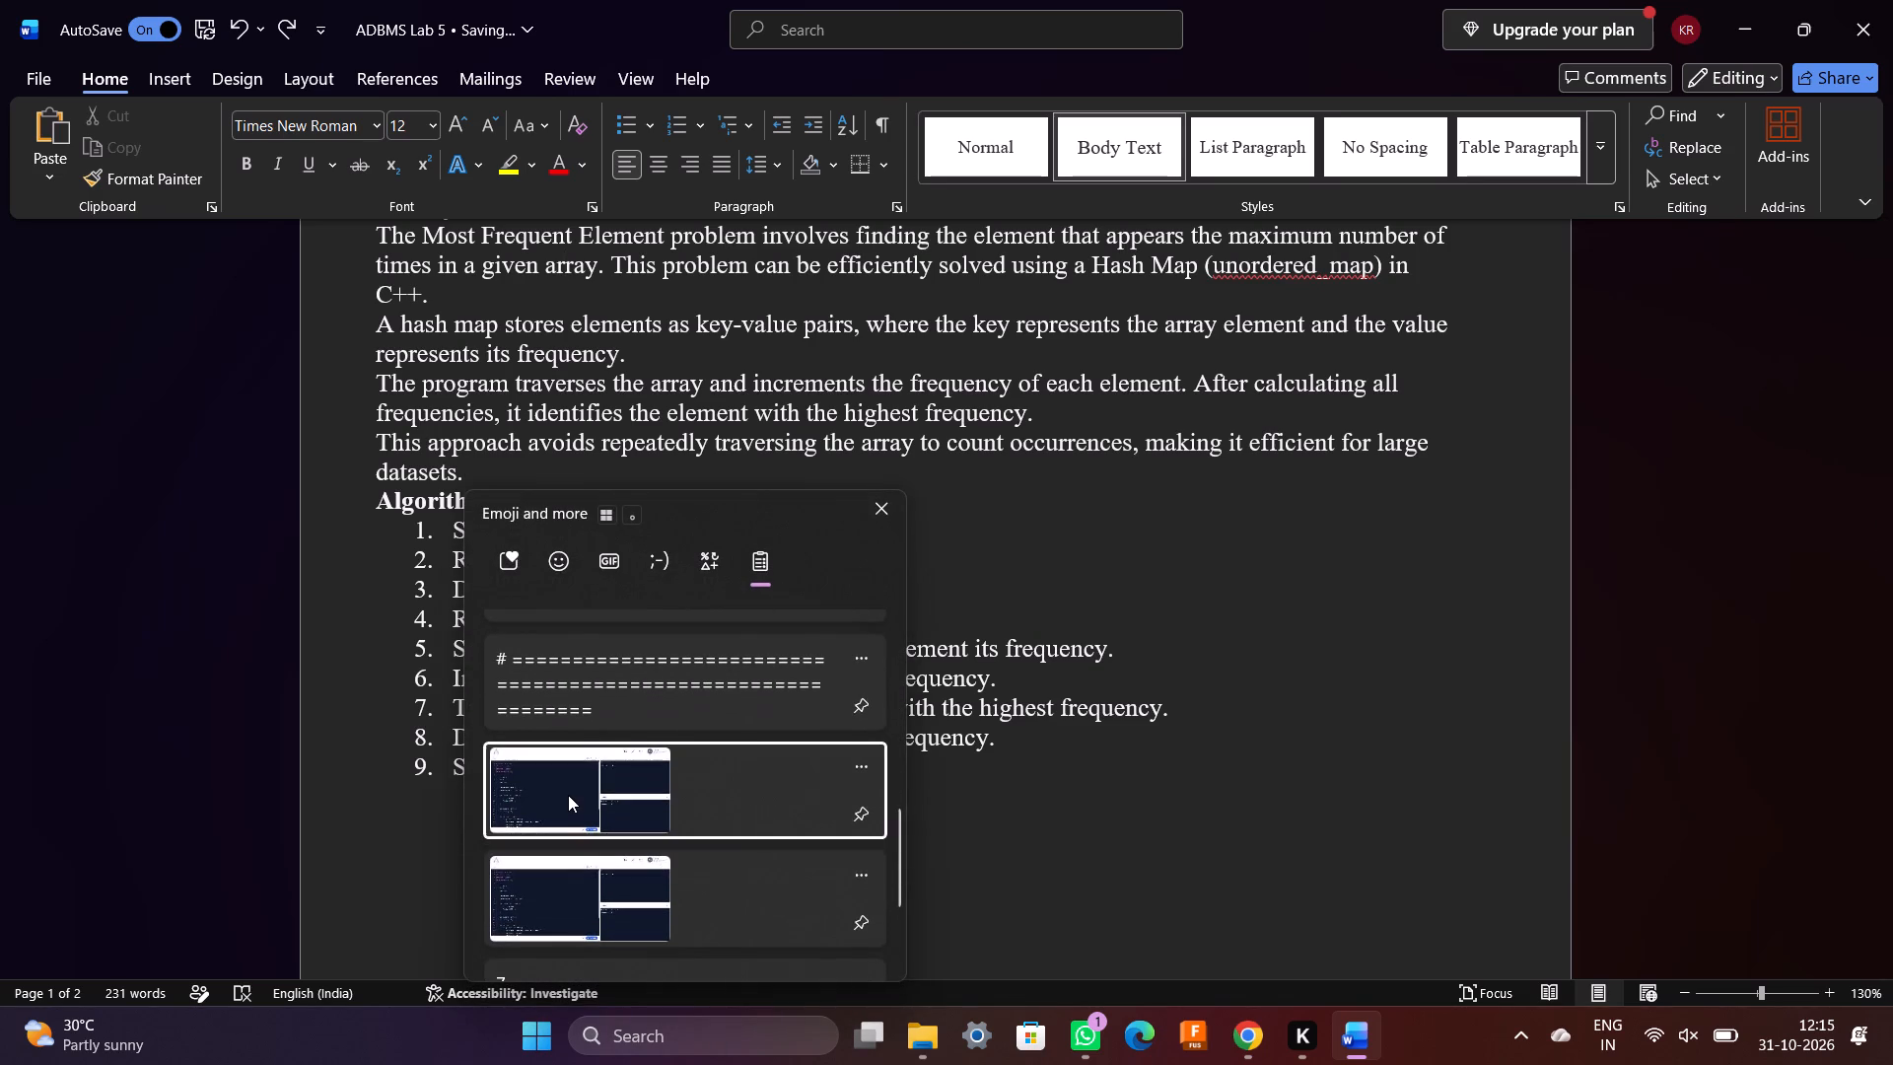
key("ctrl+v")
Copy ChatGPT's "2. SHORTEST SUBARRAY WITH SUM K" section, heading through algorithm, and paste it into the Word report after blank space below "Stop the program.".
scroll(568, 795, "down", 3)
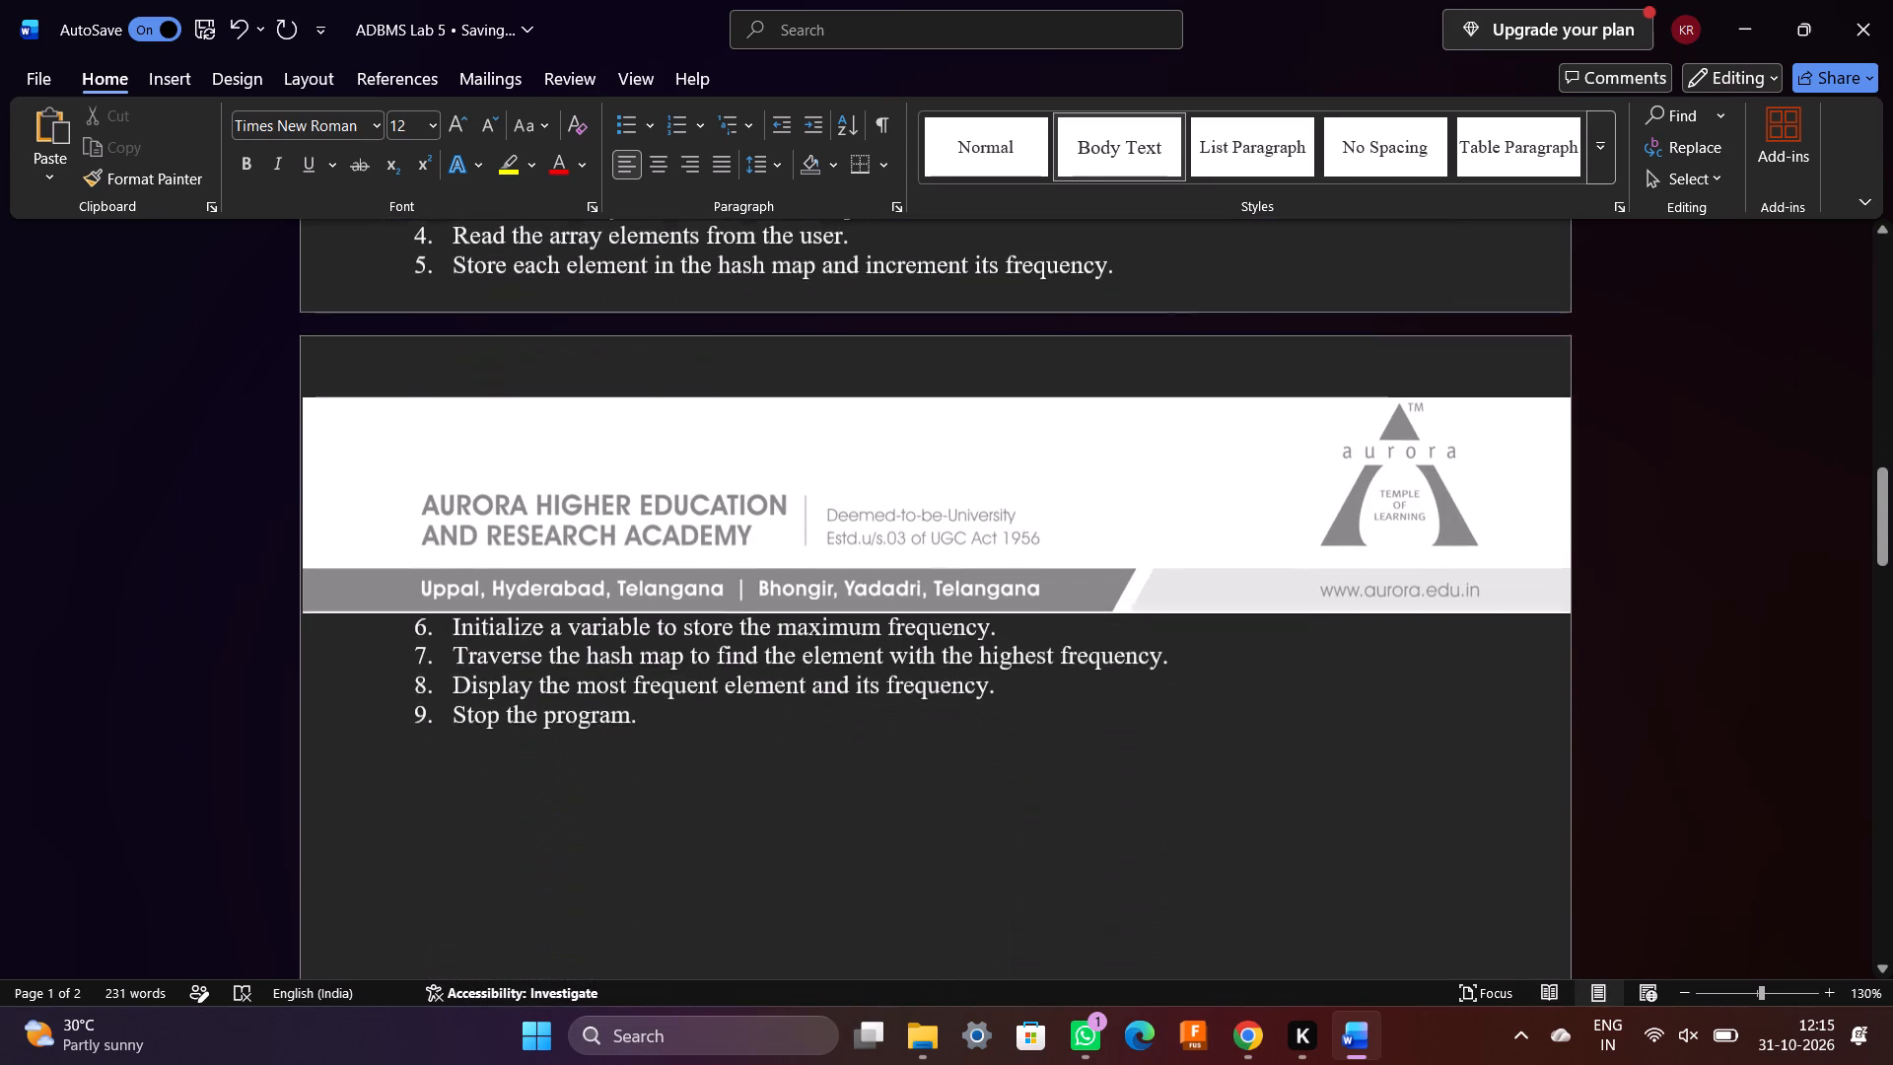
scroll(568, 795, "down", 1)
left_click(651, 716)
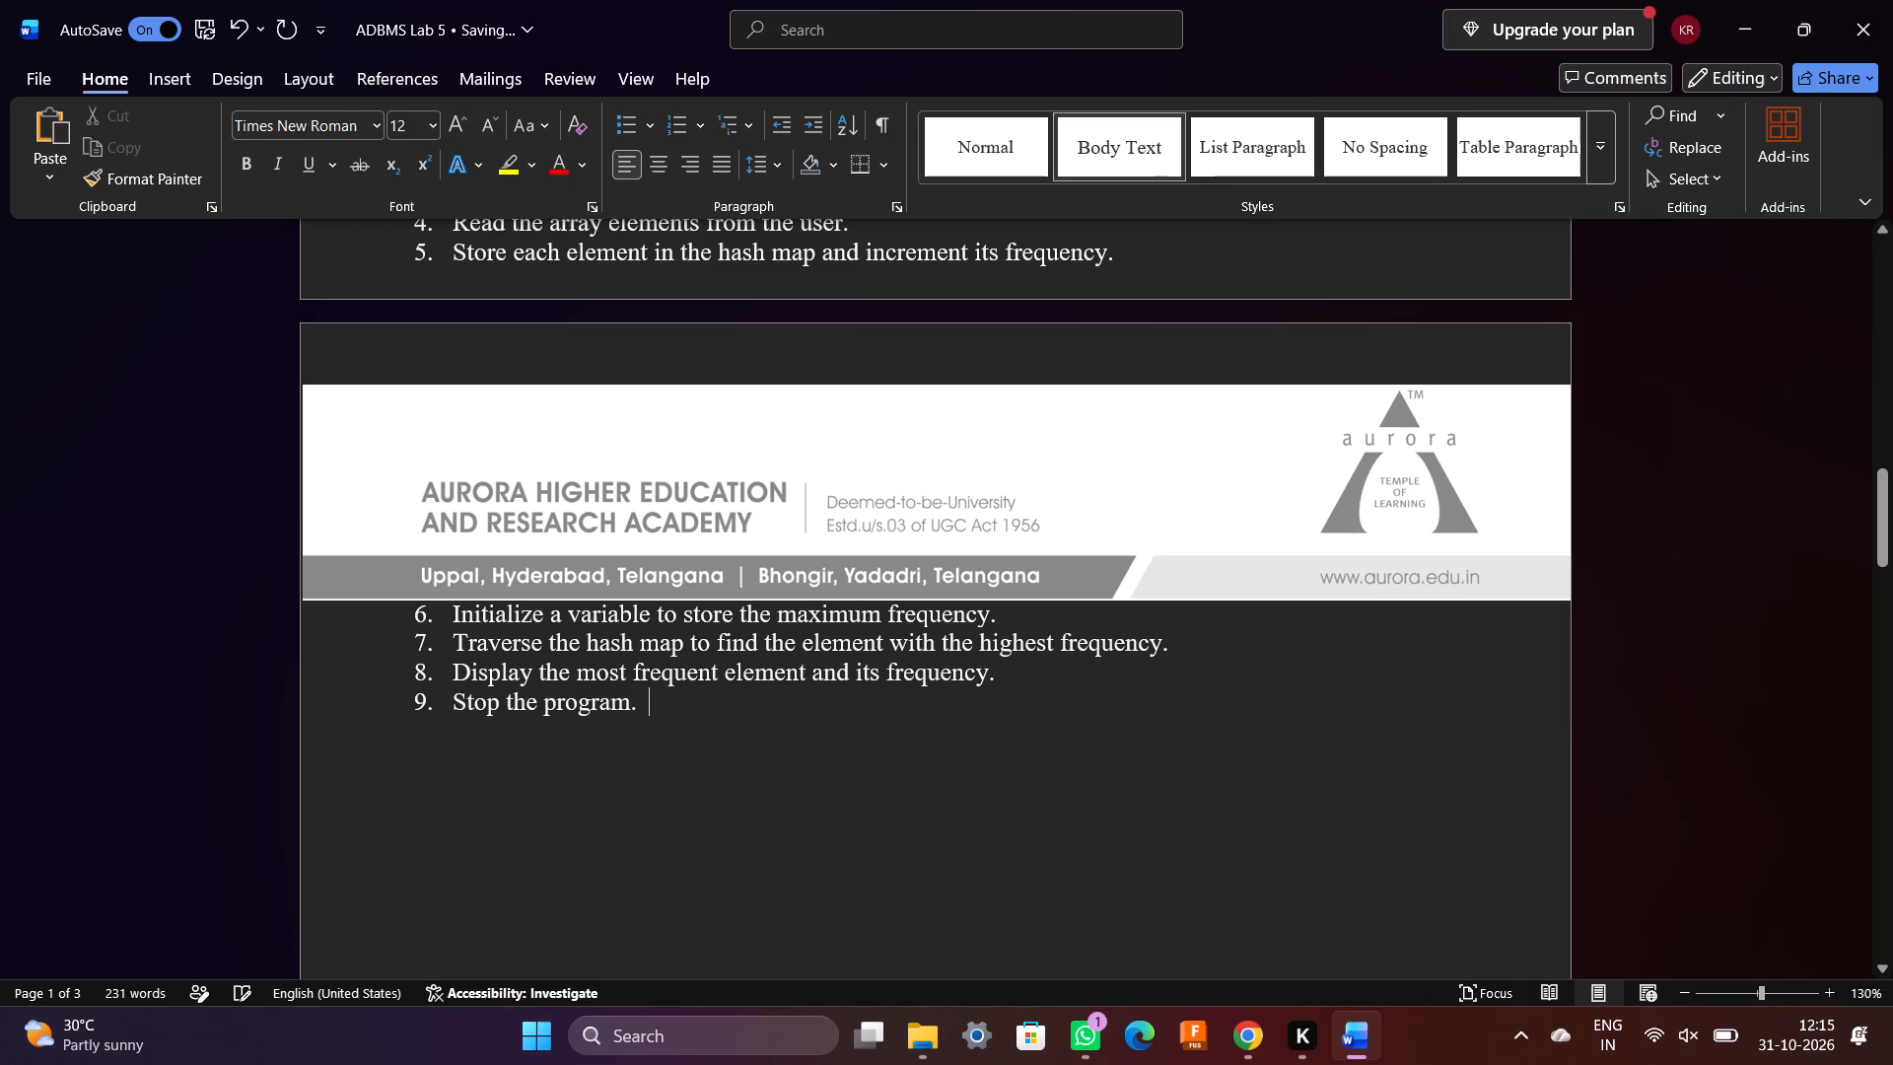
key("Return")
key("Return")
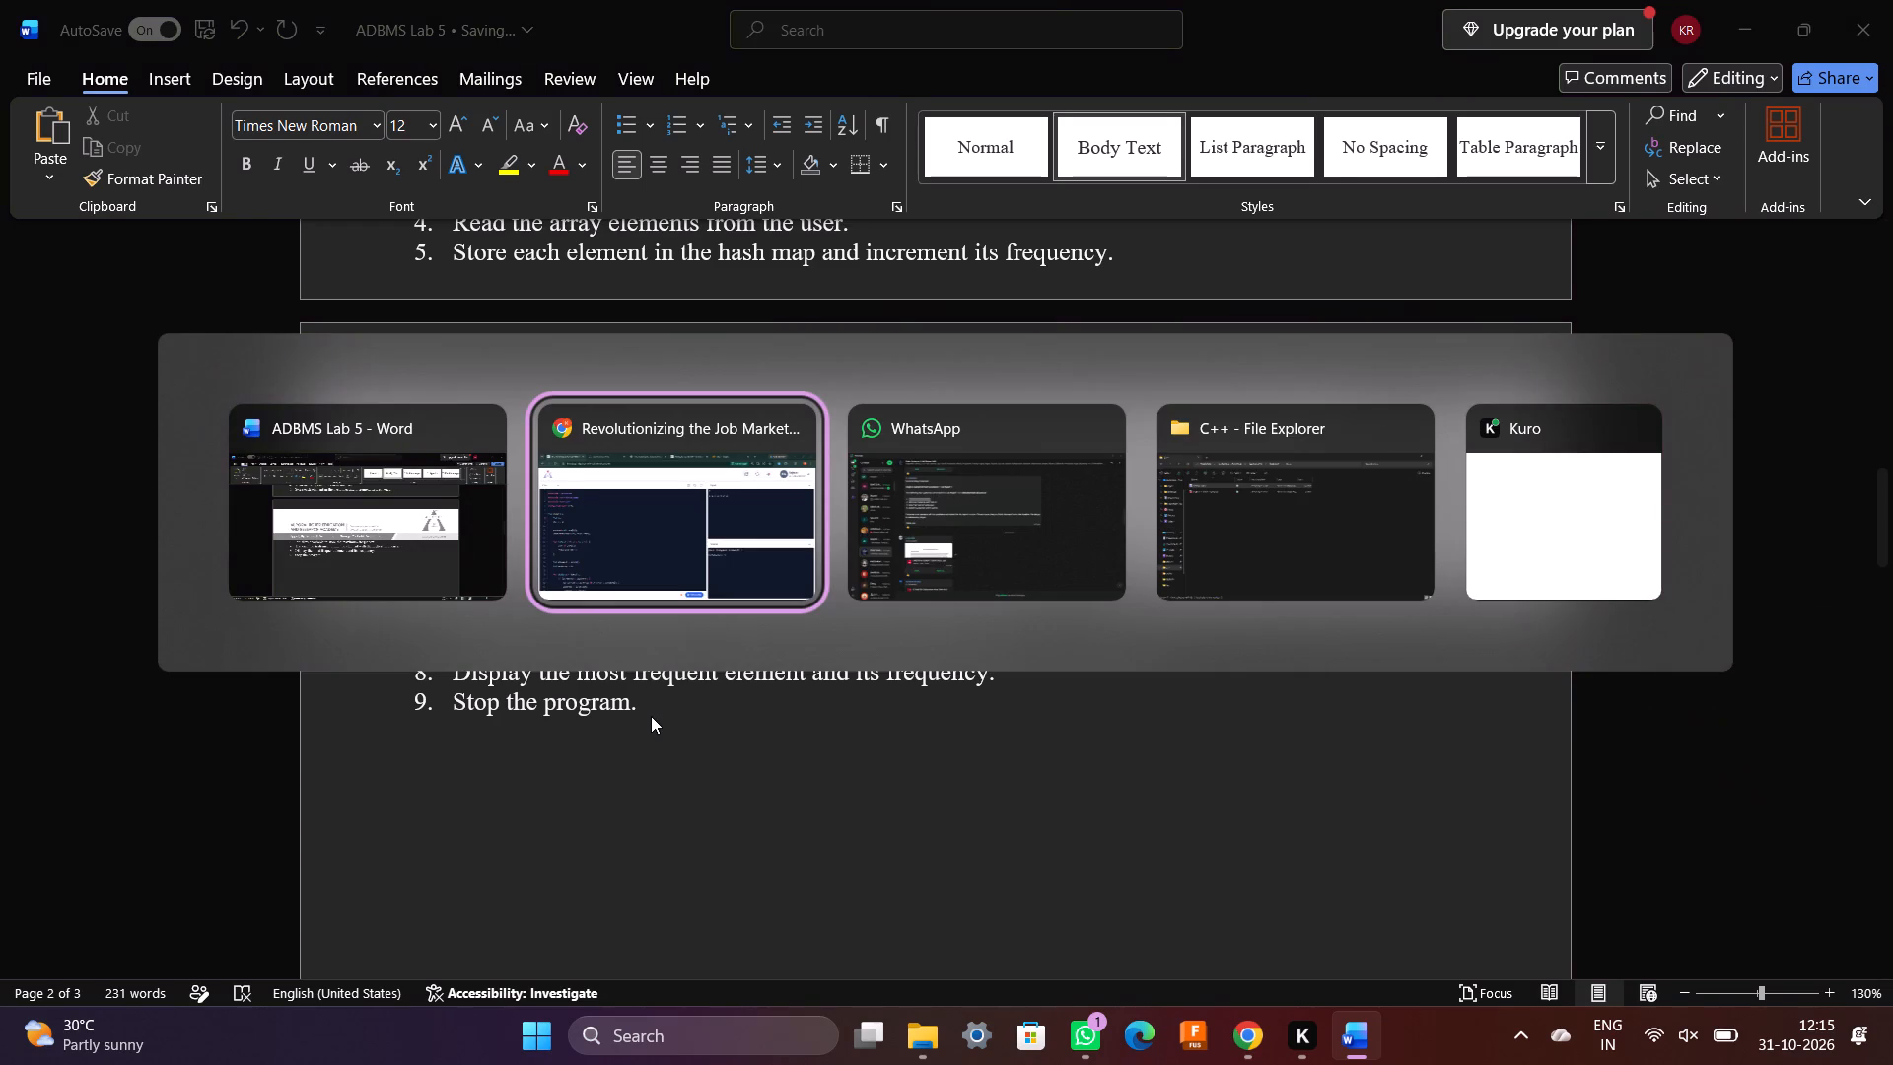
left_click(762, 0)
scroll(543, 531, "down", 6)
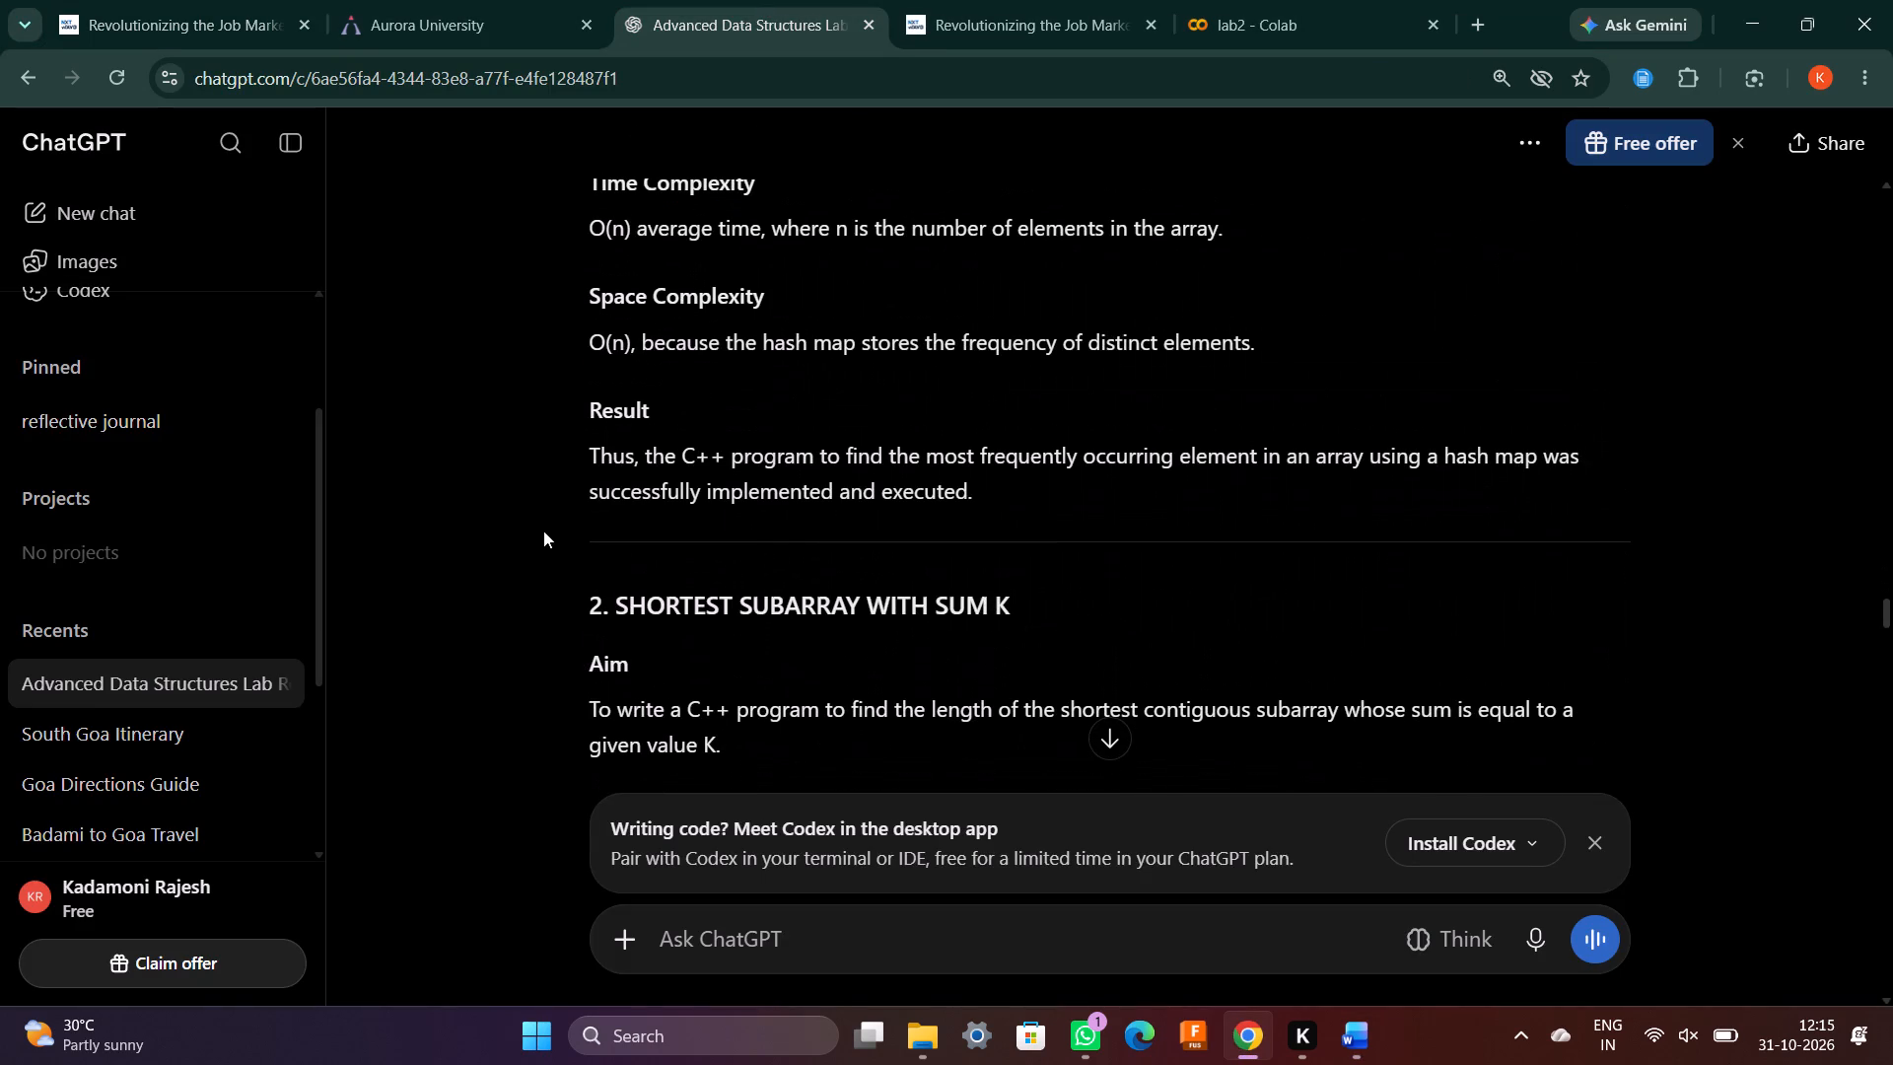
left_click_drag(578, 591, 861, 822)
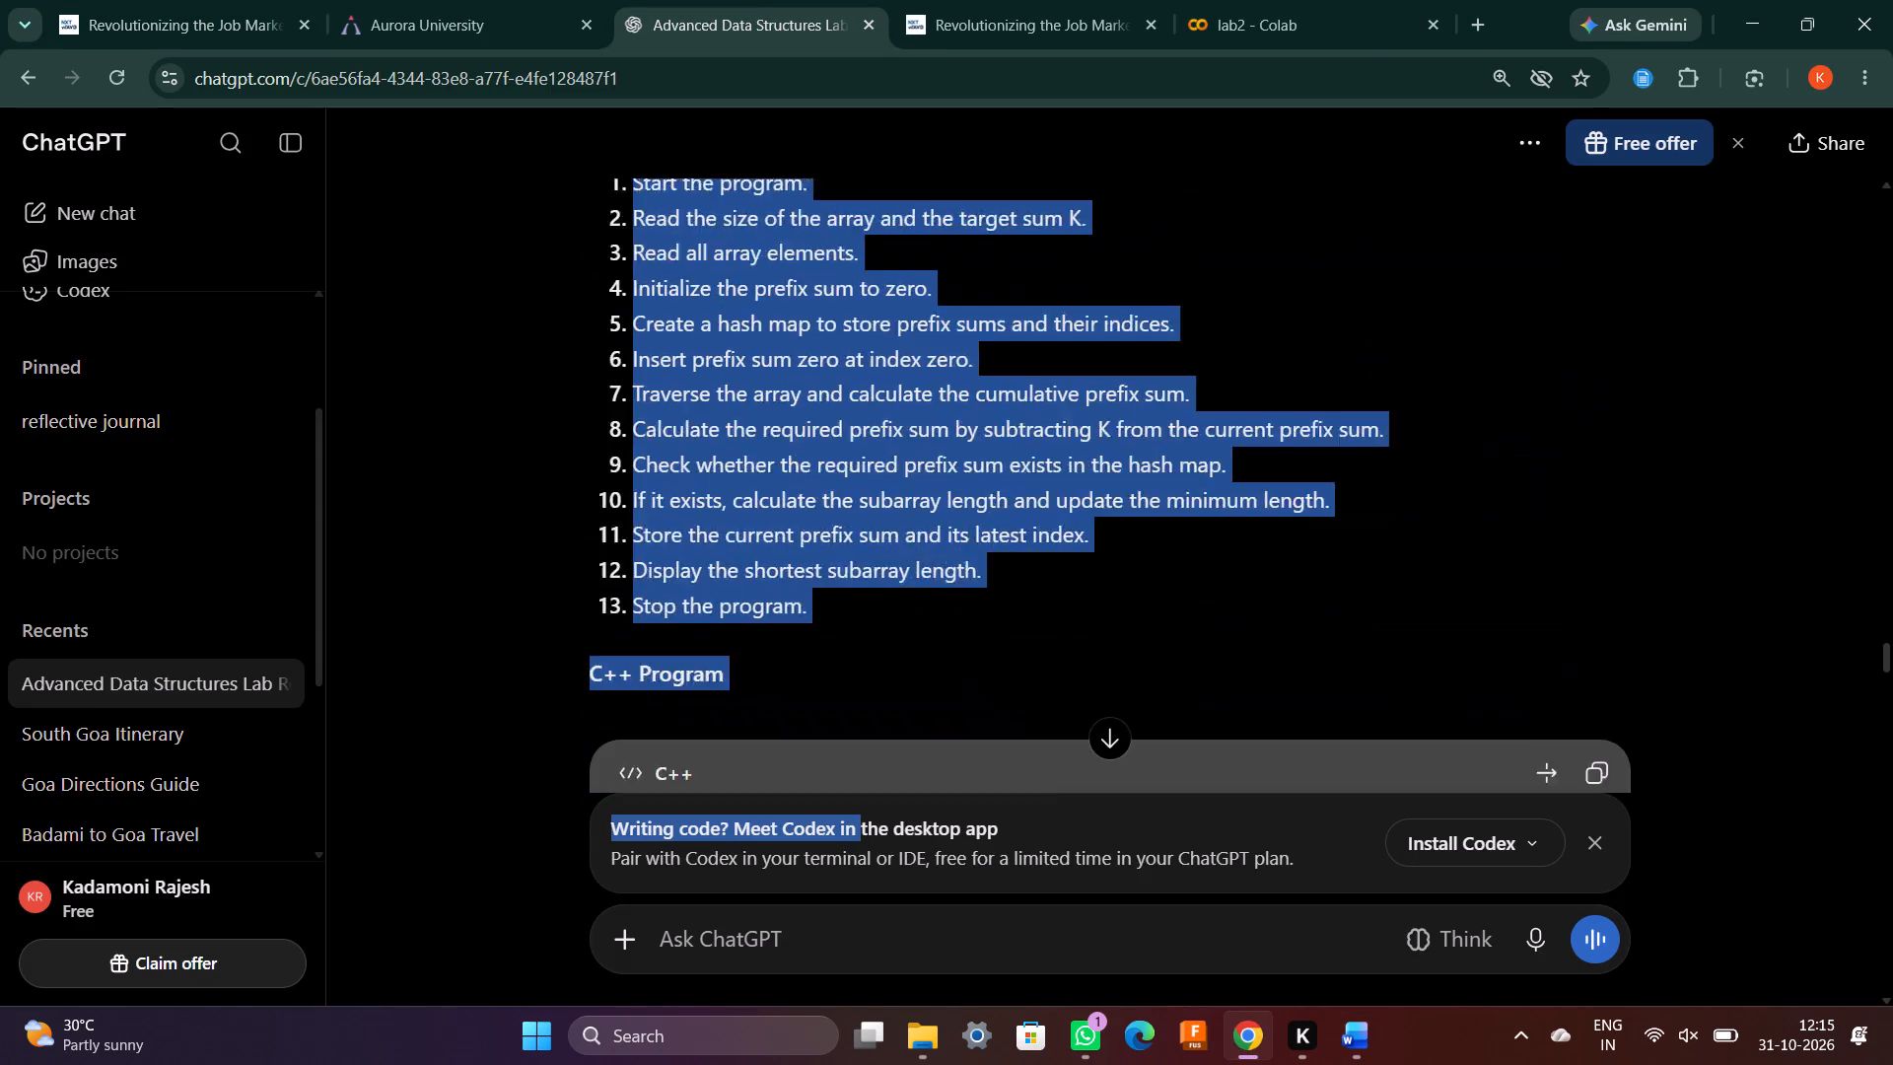
left_click_drag(861, 822, 756, 552)
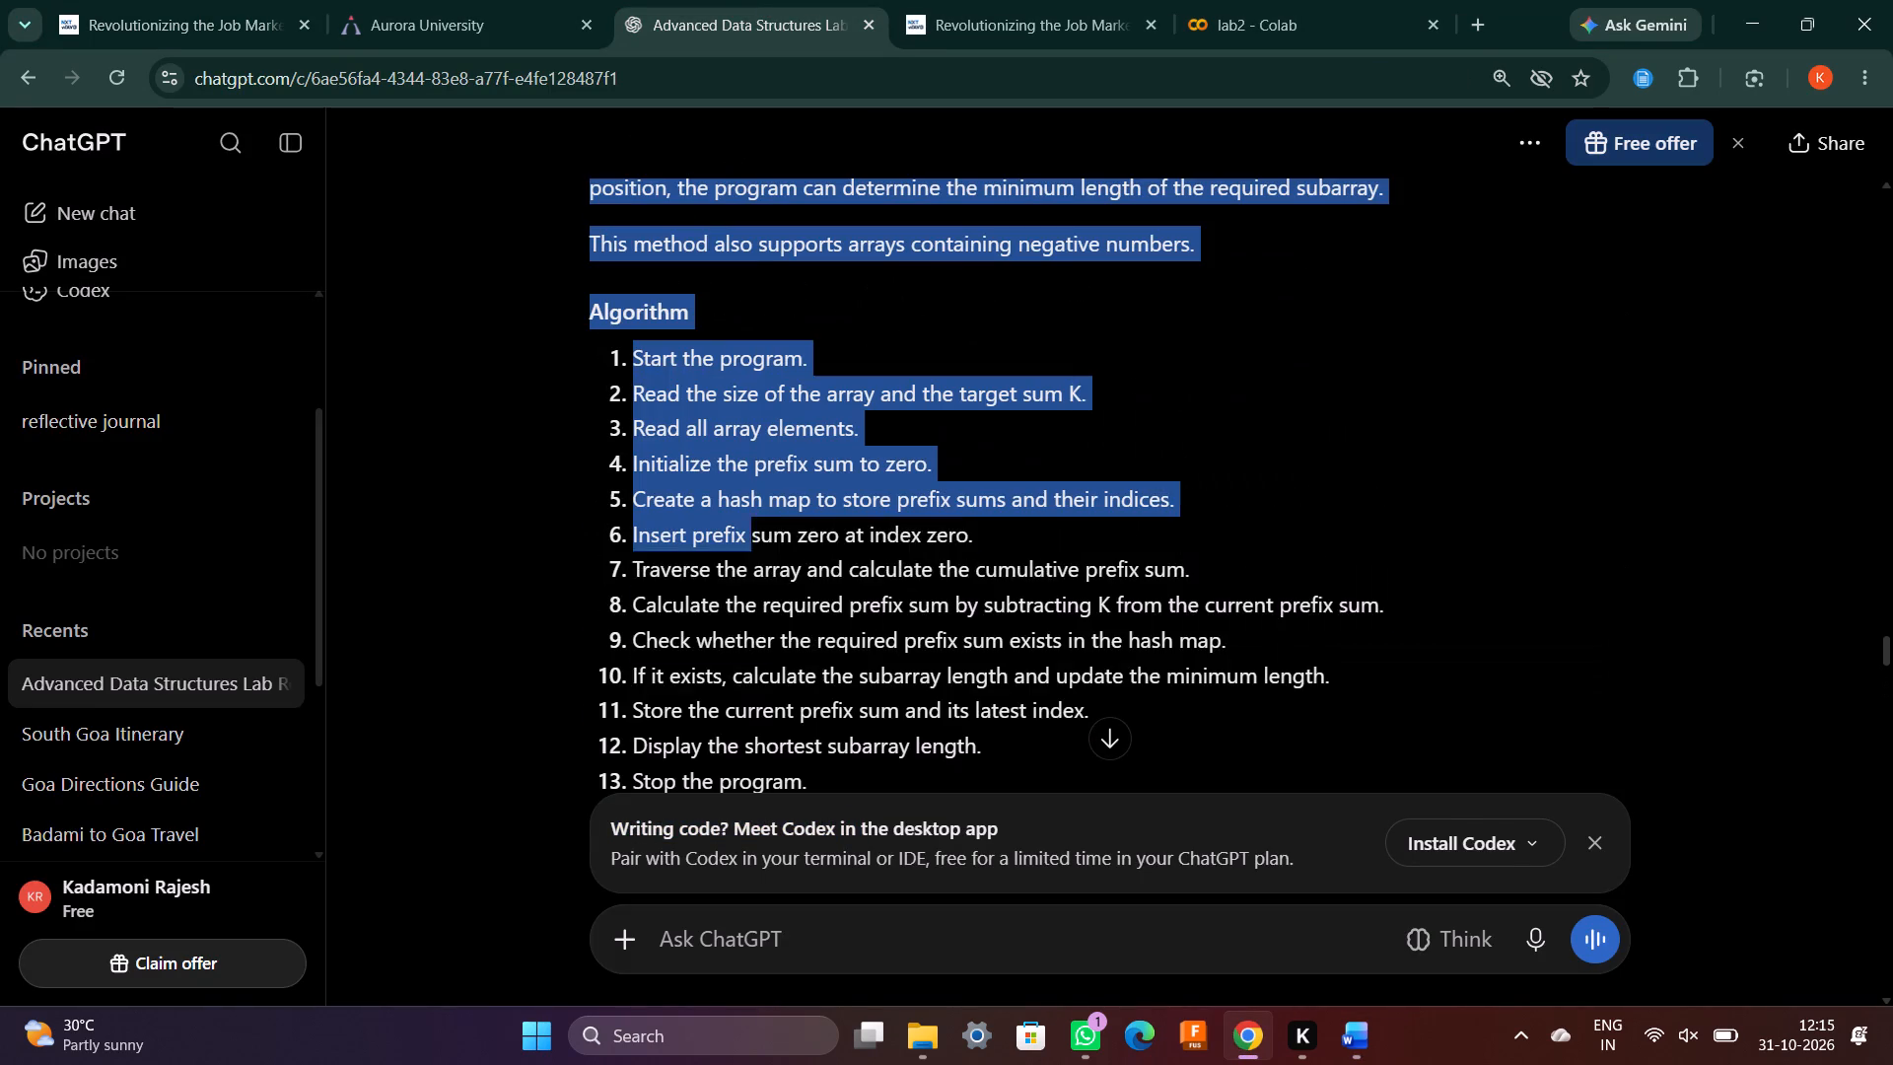
left_click_drag(756, 552, 815, 382)
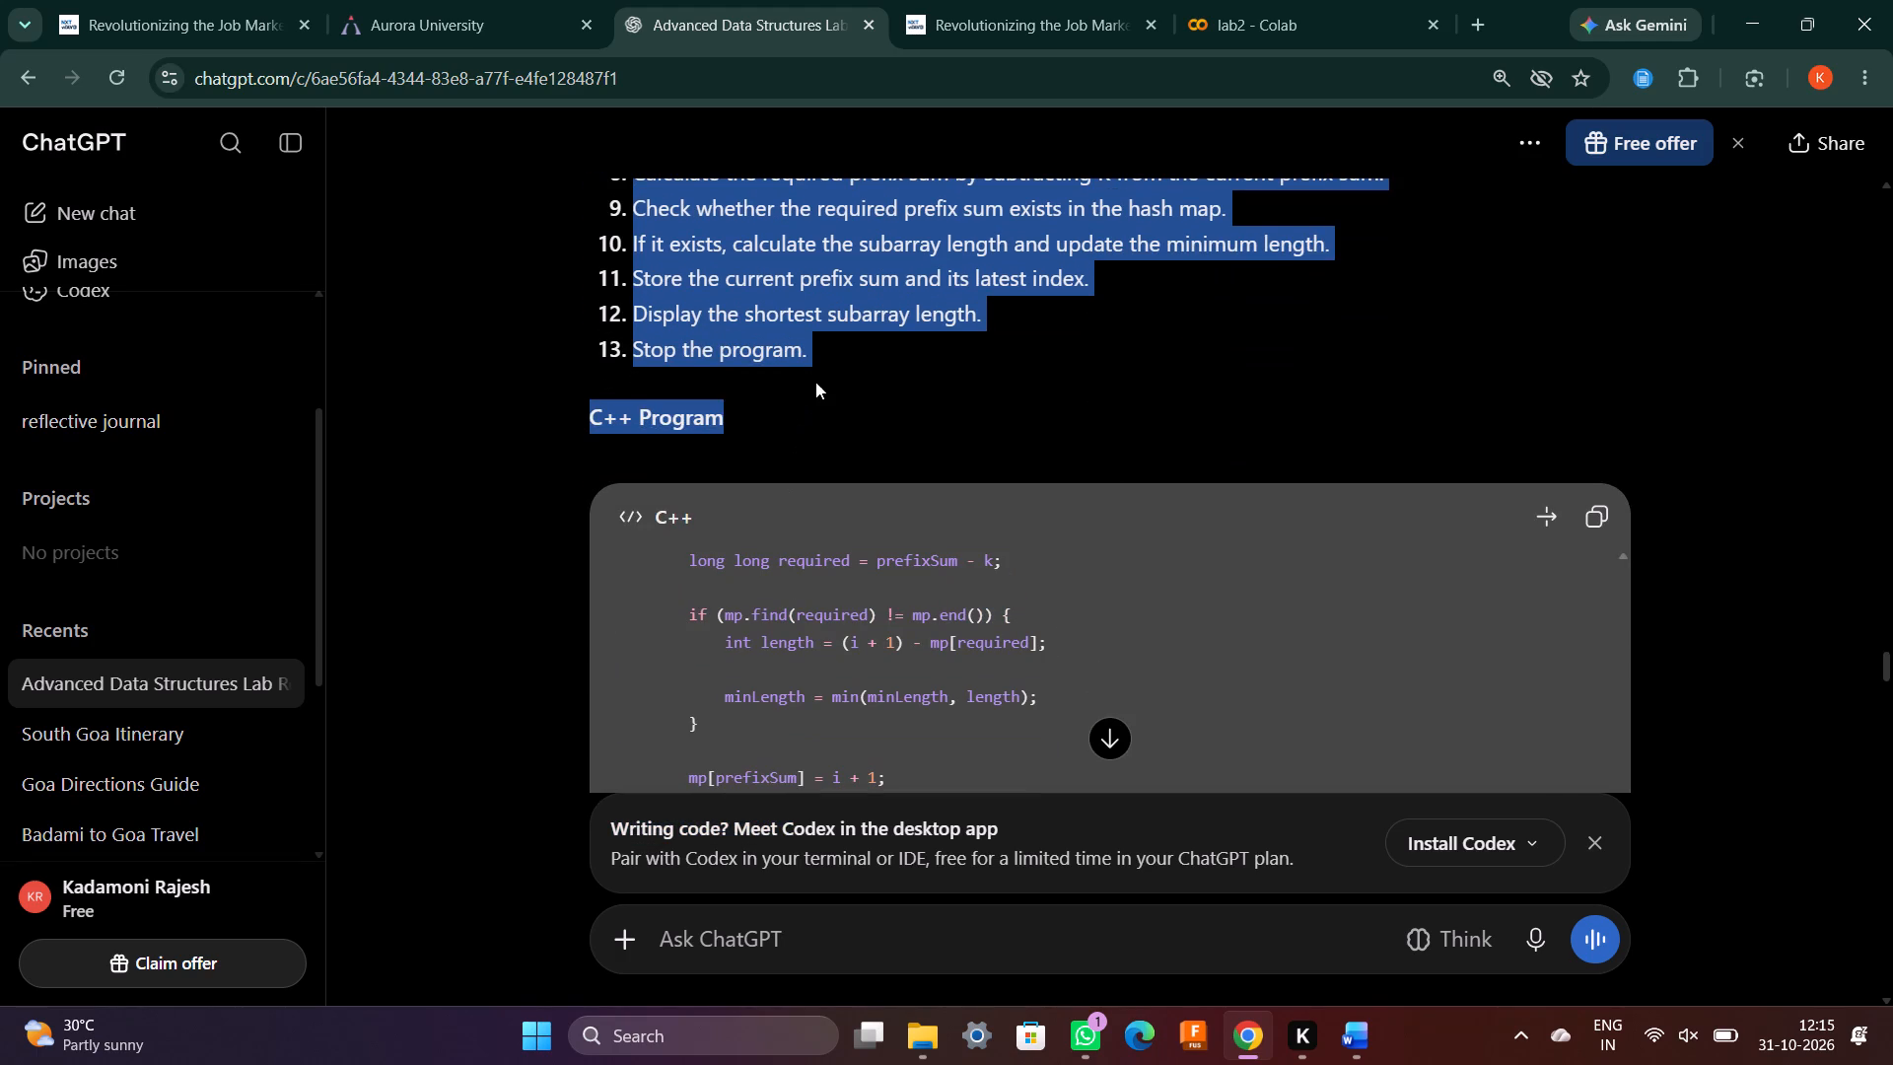
left_click_drag(815, 382, 829, 353)
key("ctrl+c")
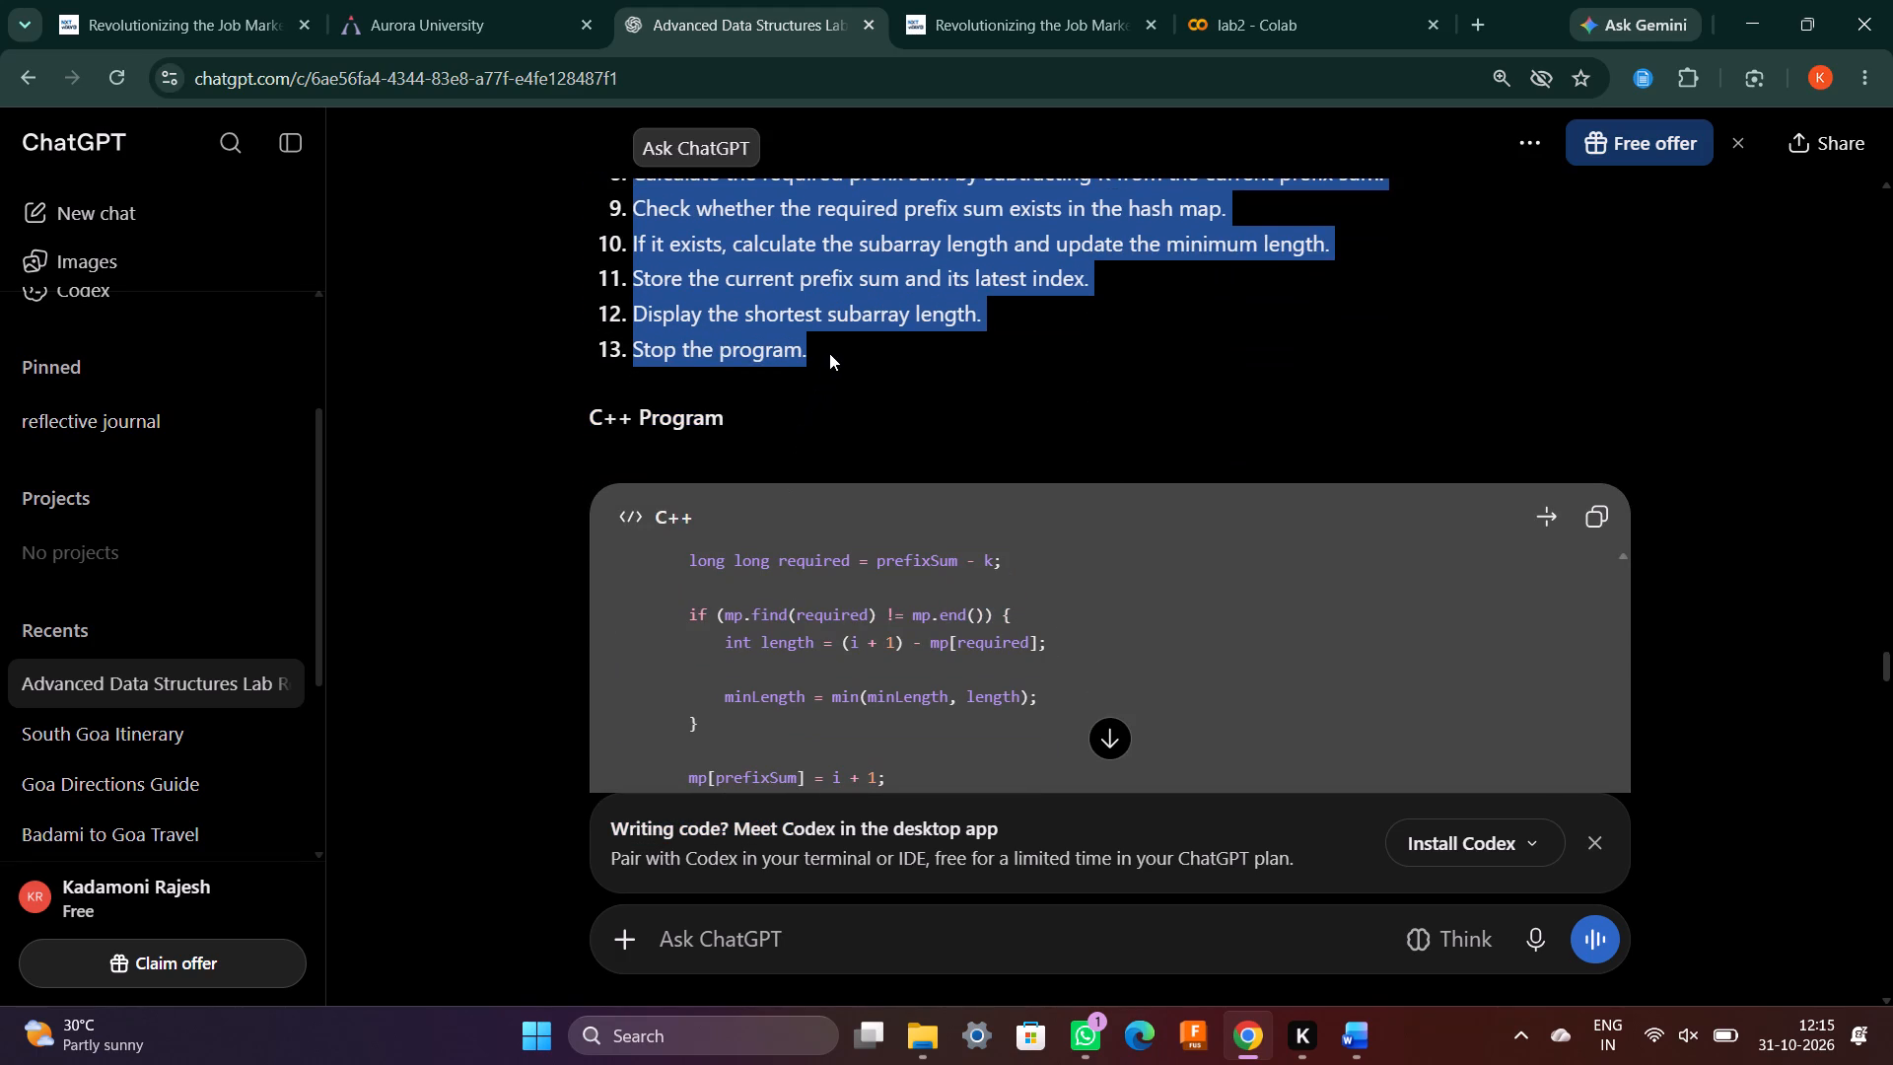
key("ctrl+v")
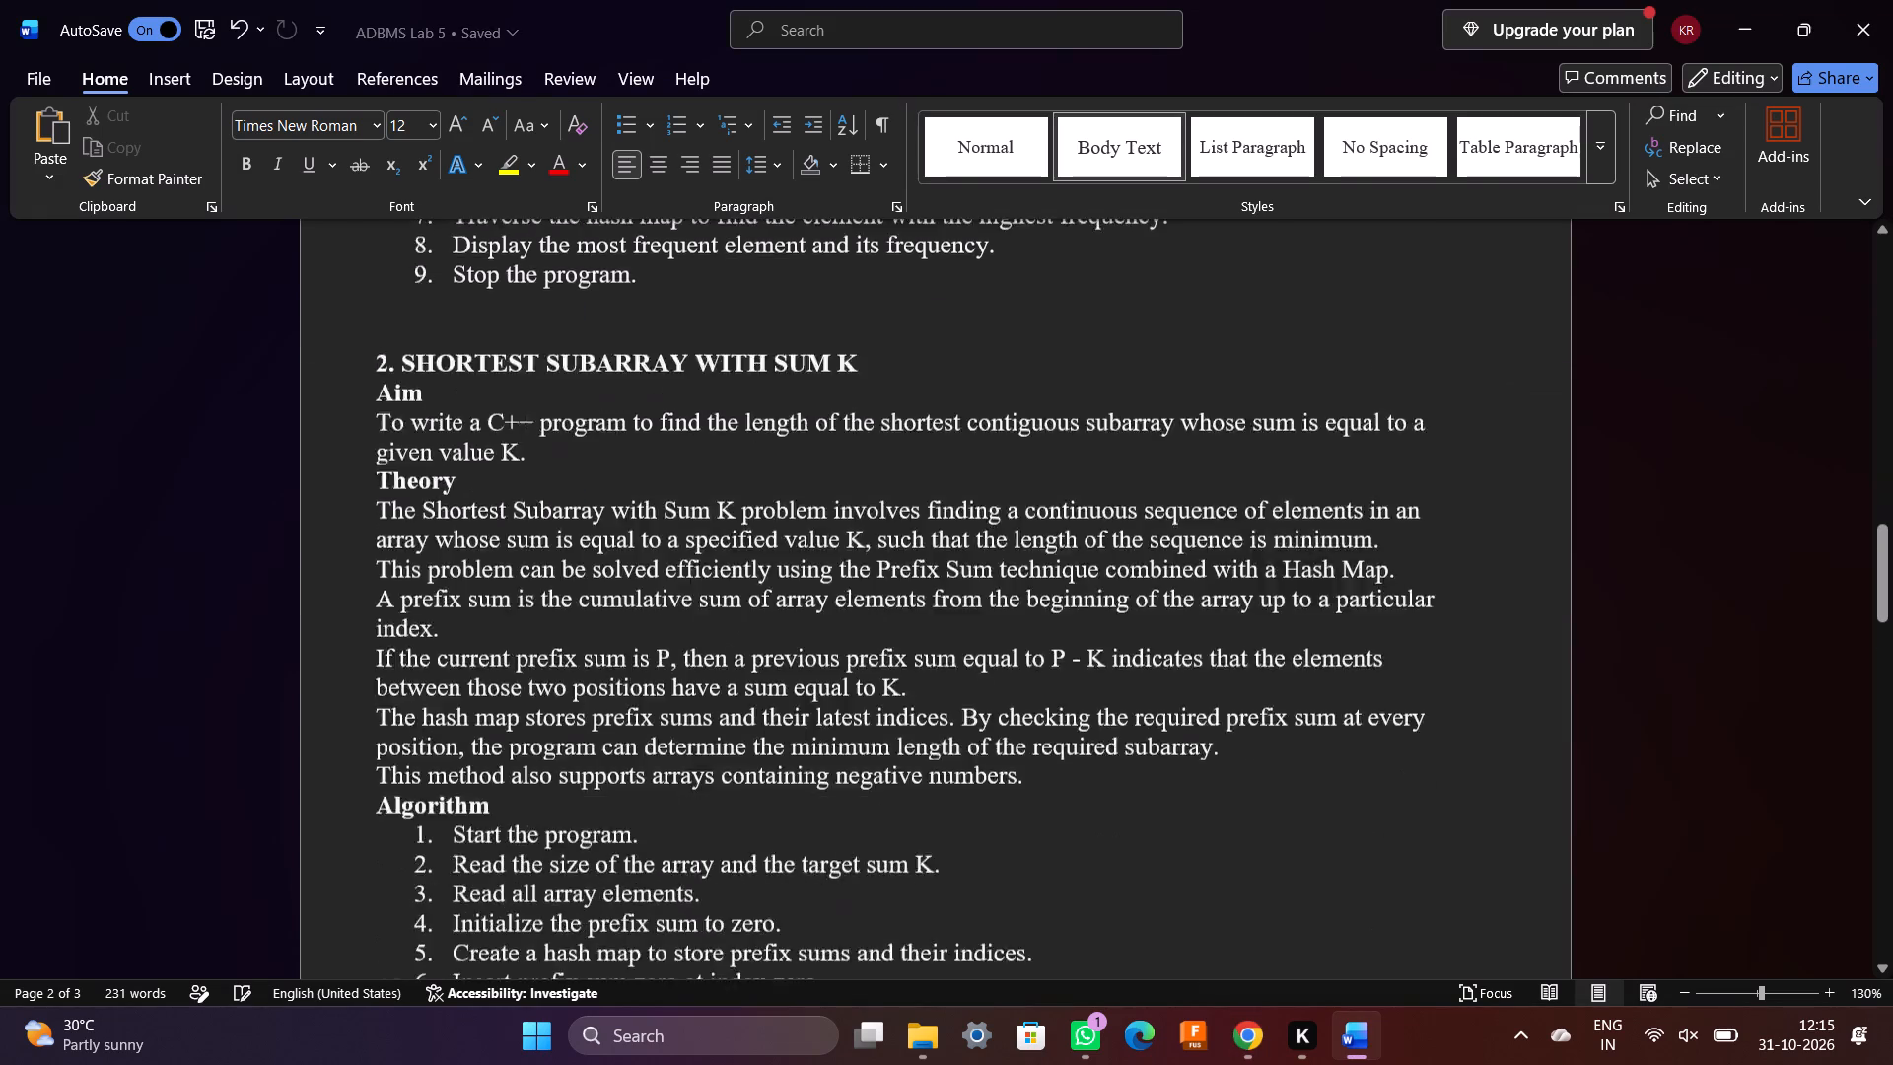
Insert a blank line between the Theory text and the Algorithm heading of the Shortest Subarray with Sum K section.
scroll(570, 734, "up", 1)
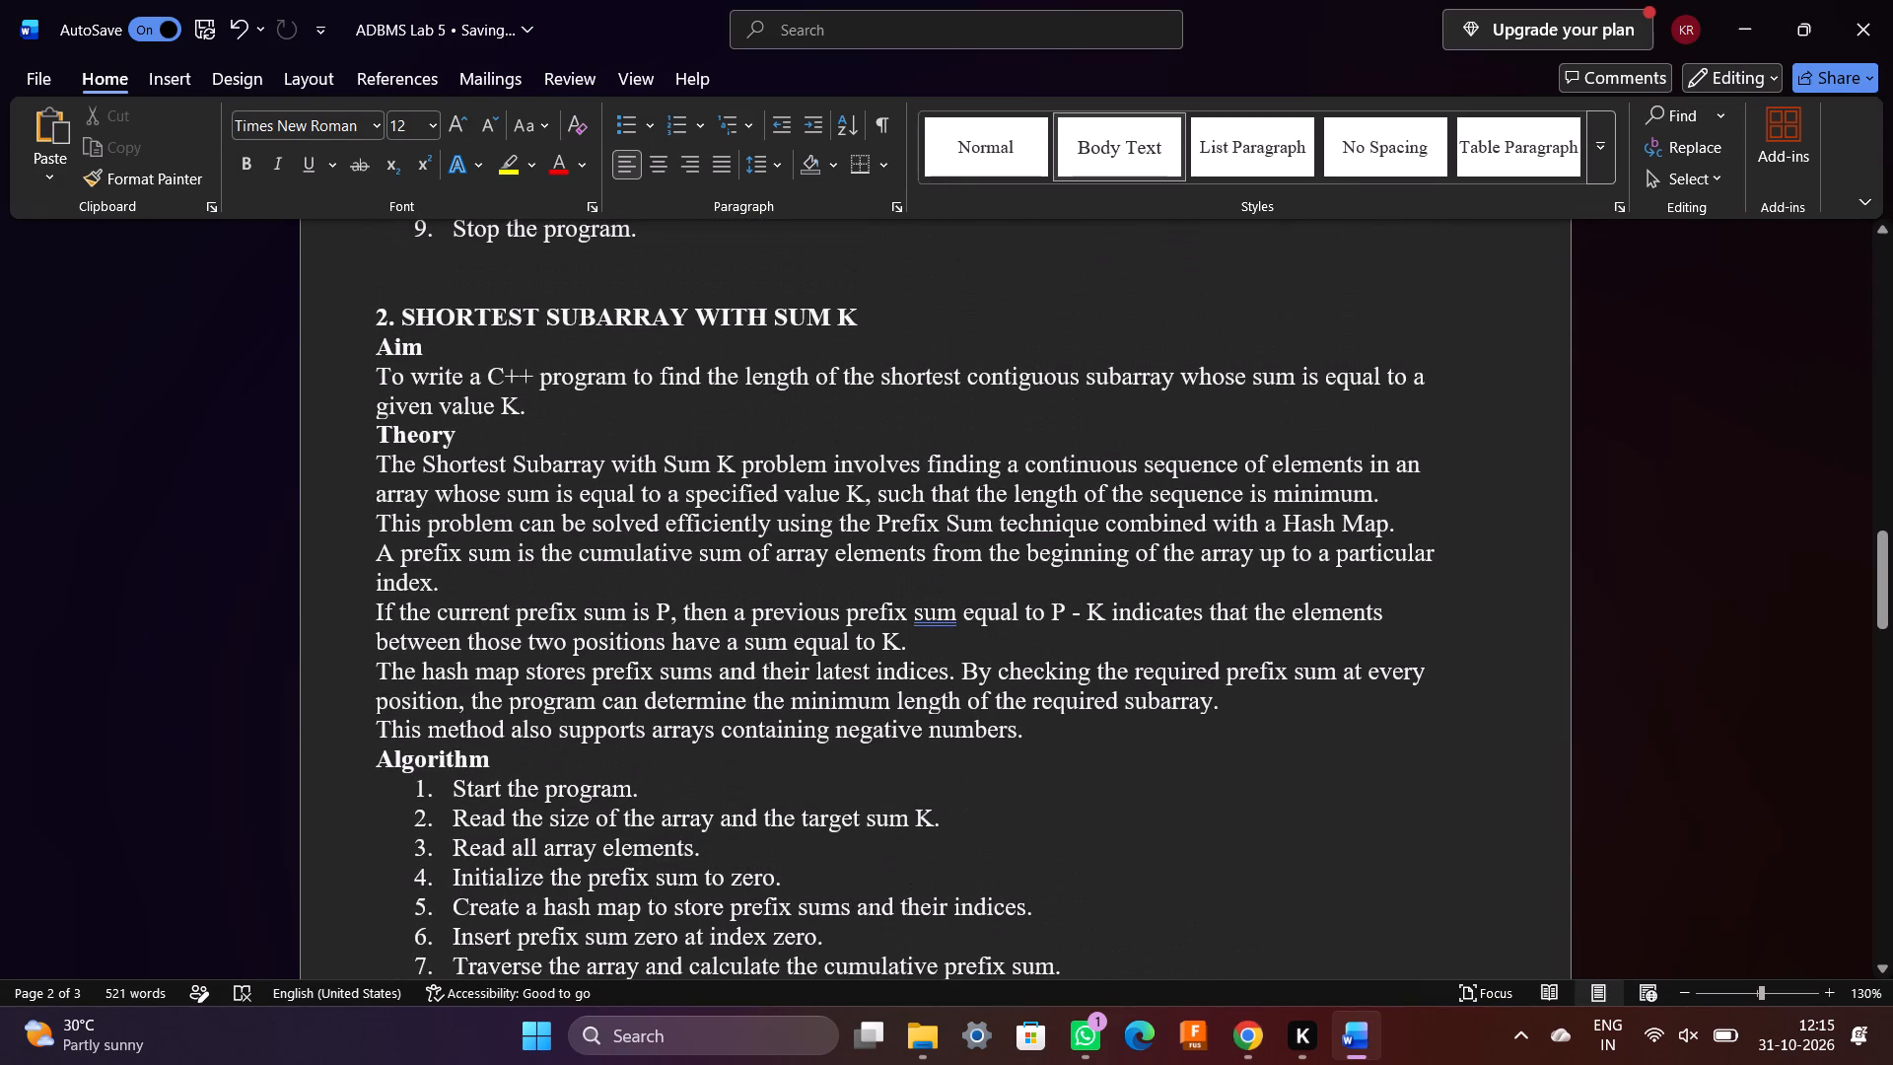
scroll(570, 734, "down", 1)
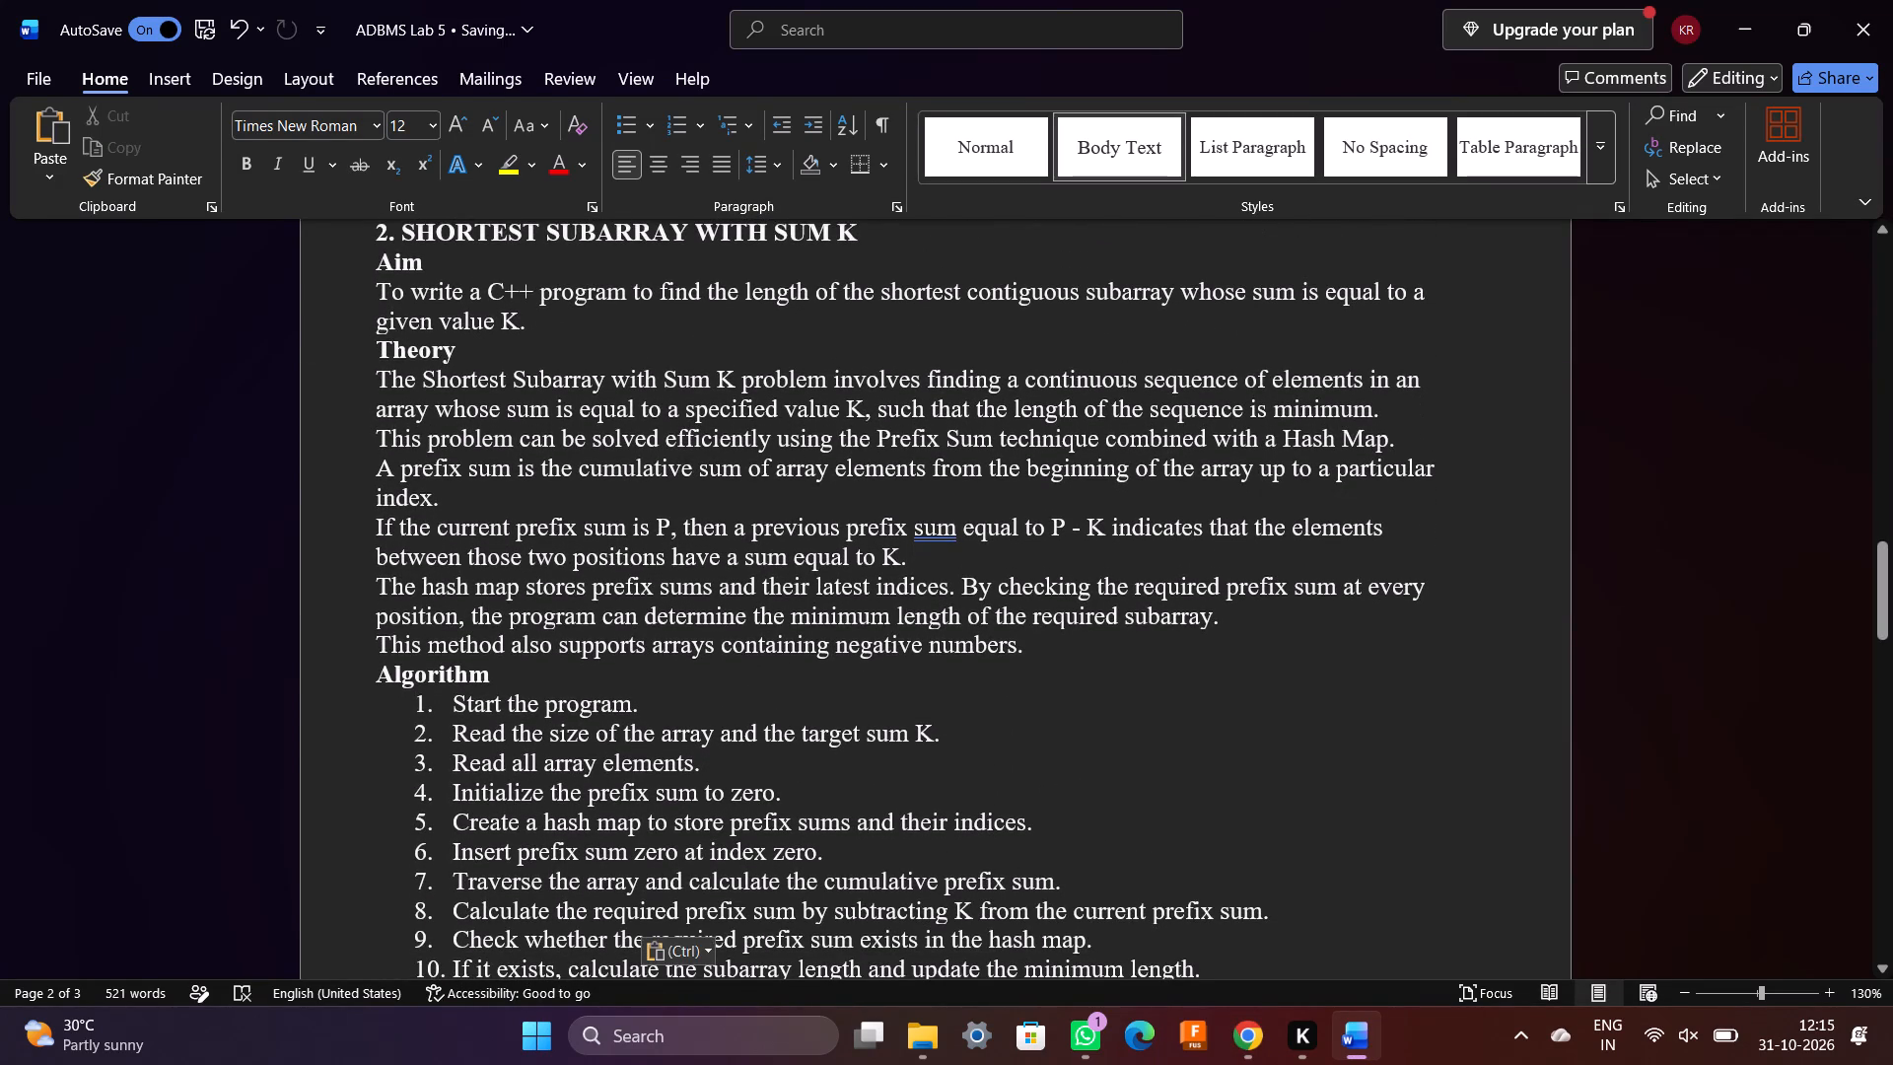
left_click(1041, 650)
key("Return")
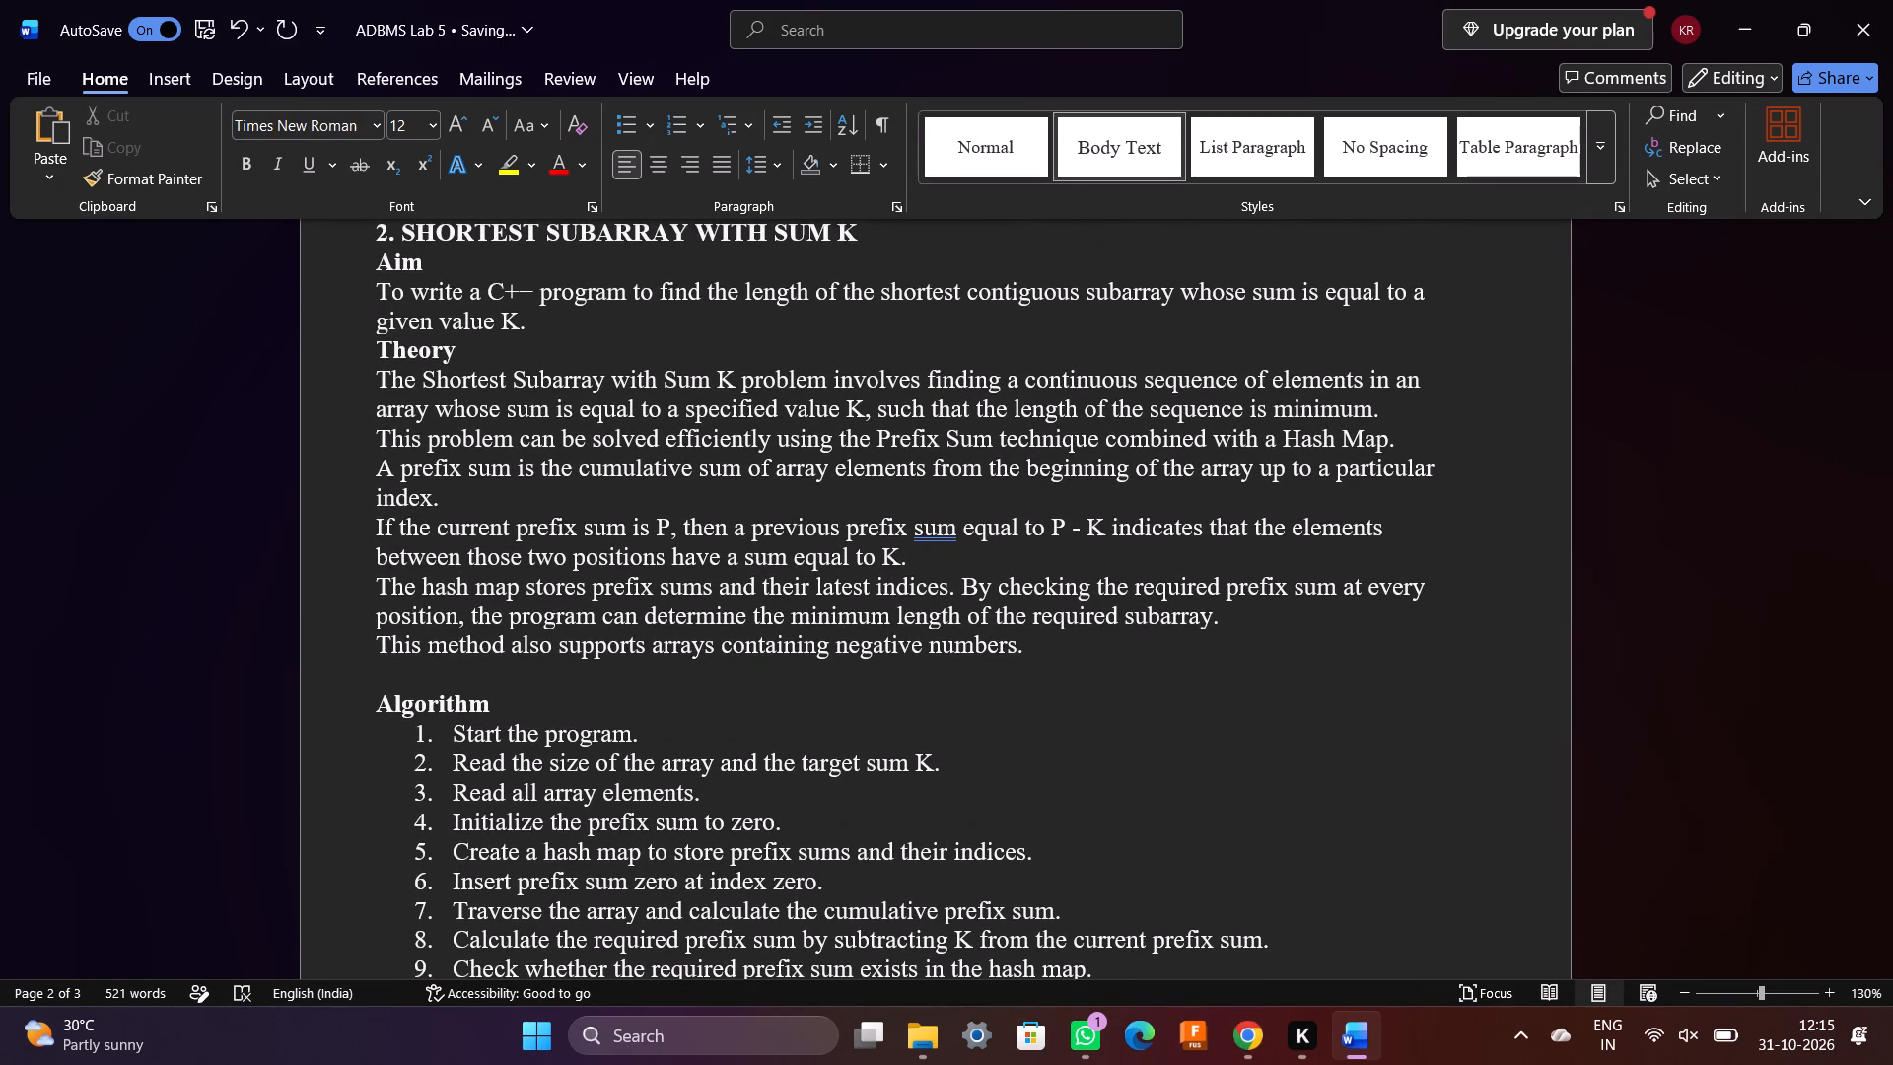
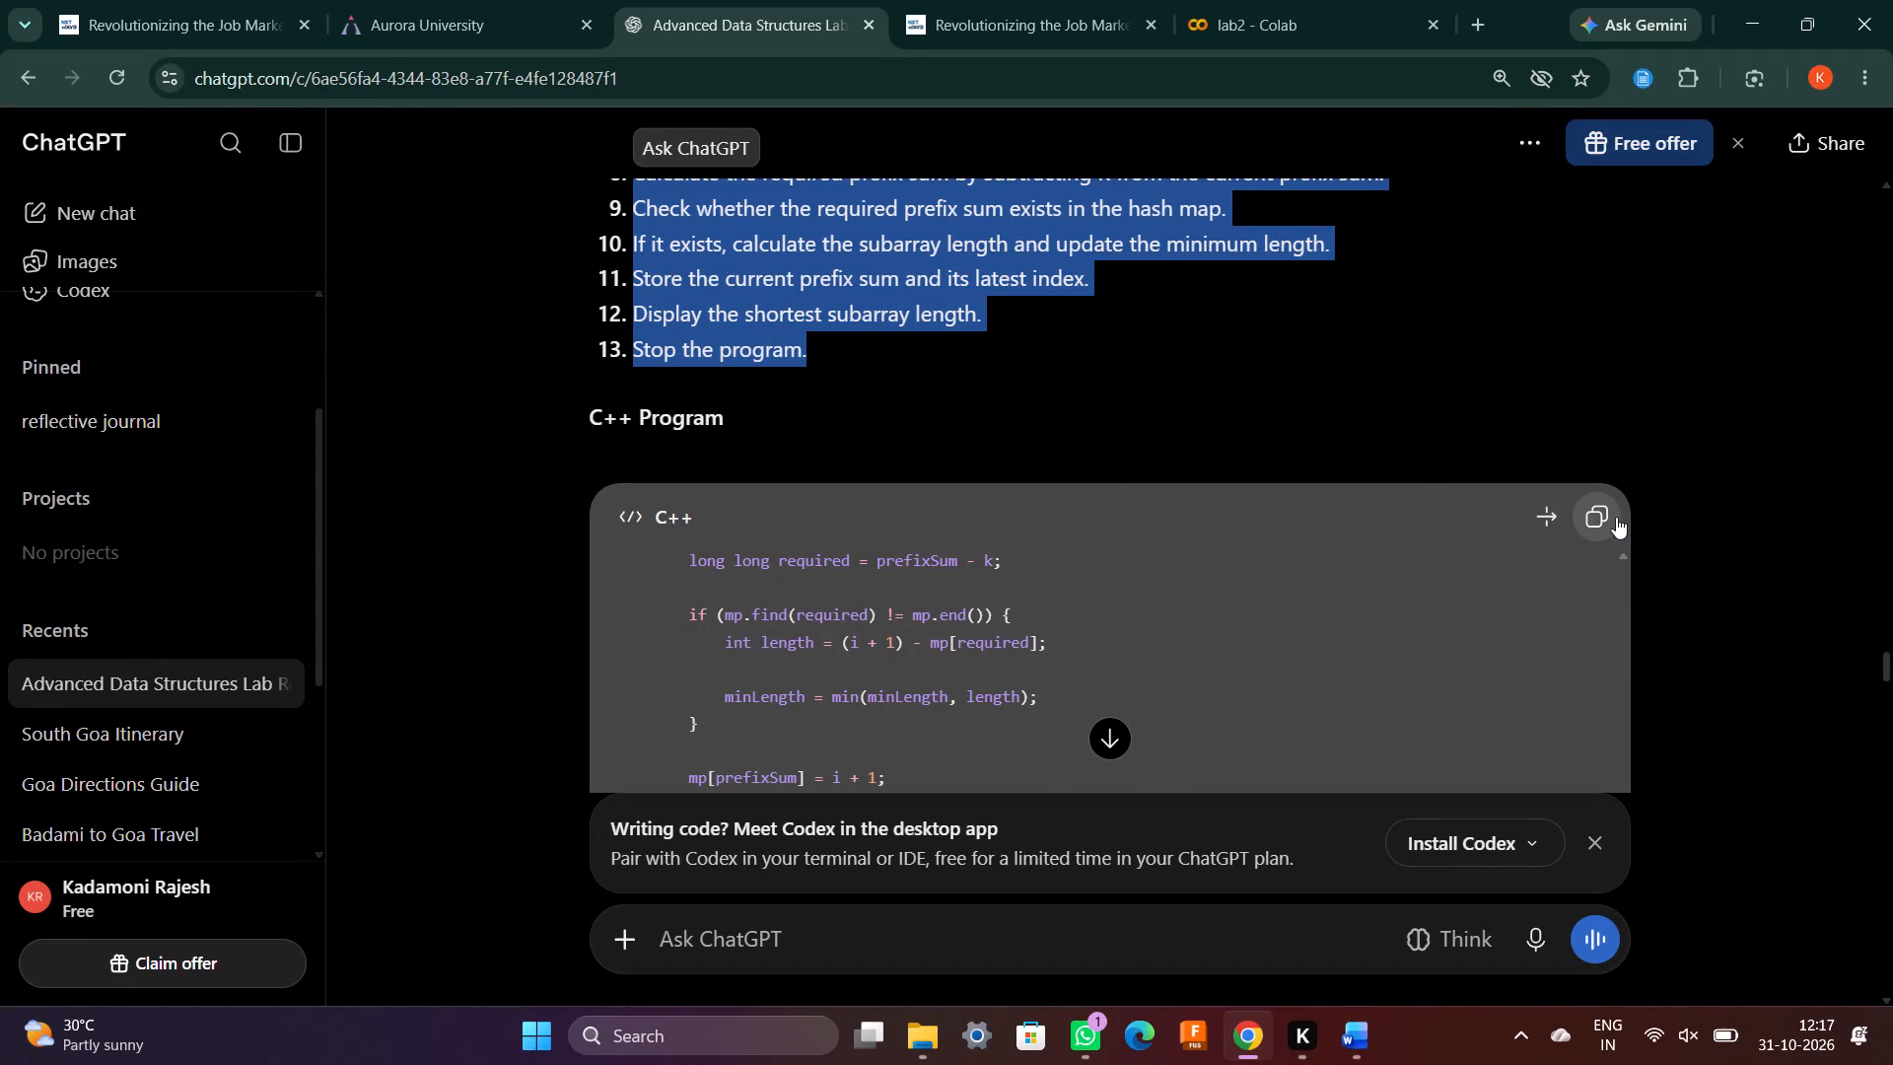
Copy ChatGPT's C++ program for Shortest Subarray with Sum K and replace all the existing code in the code playground with it.
left_click(1598, 513)
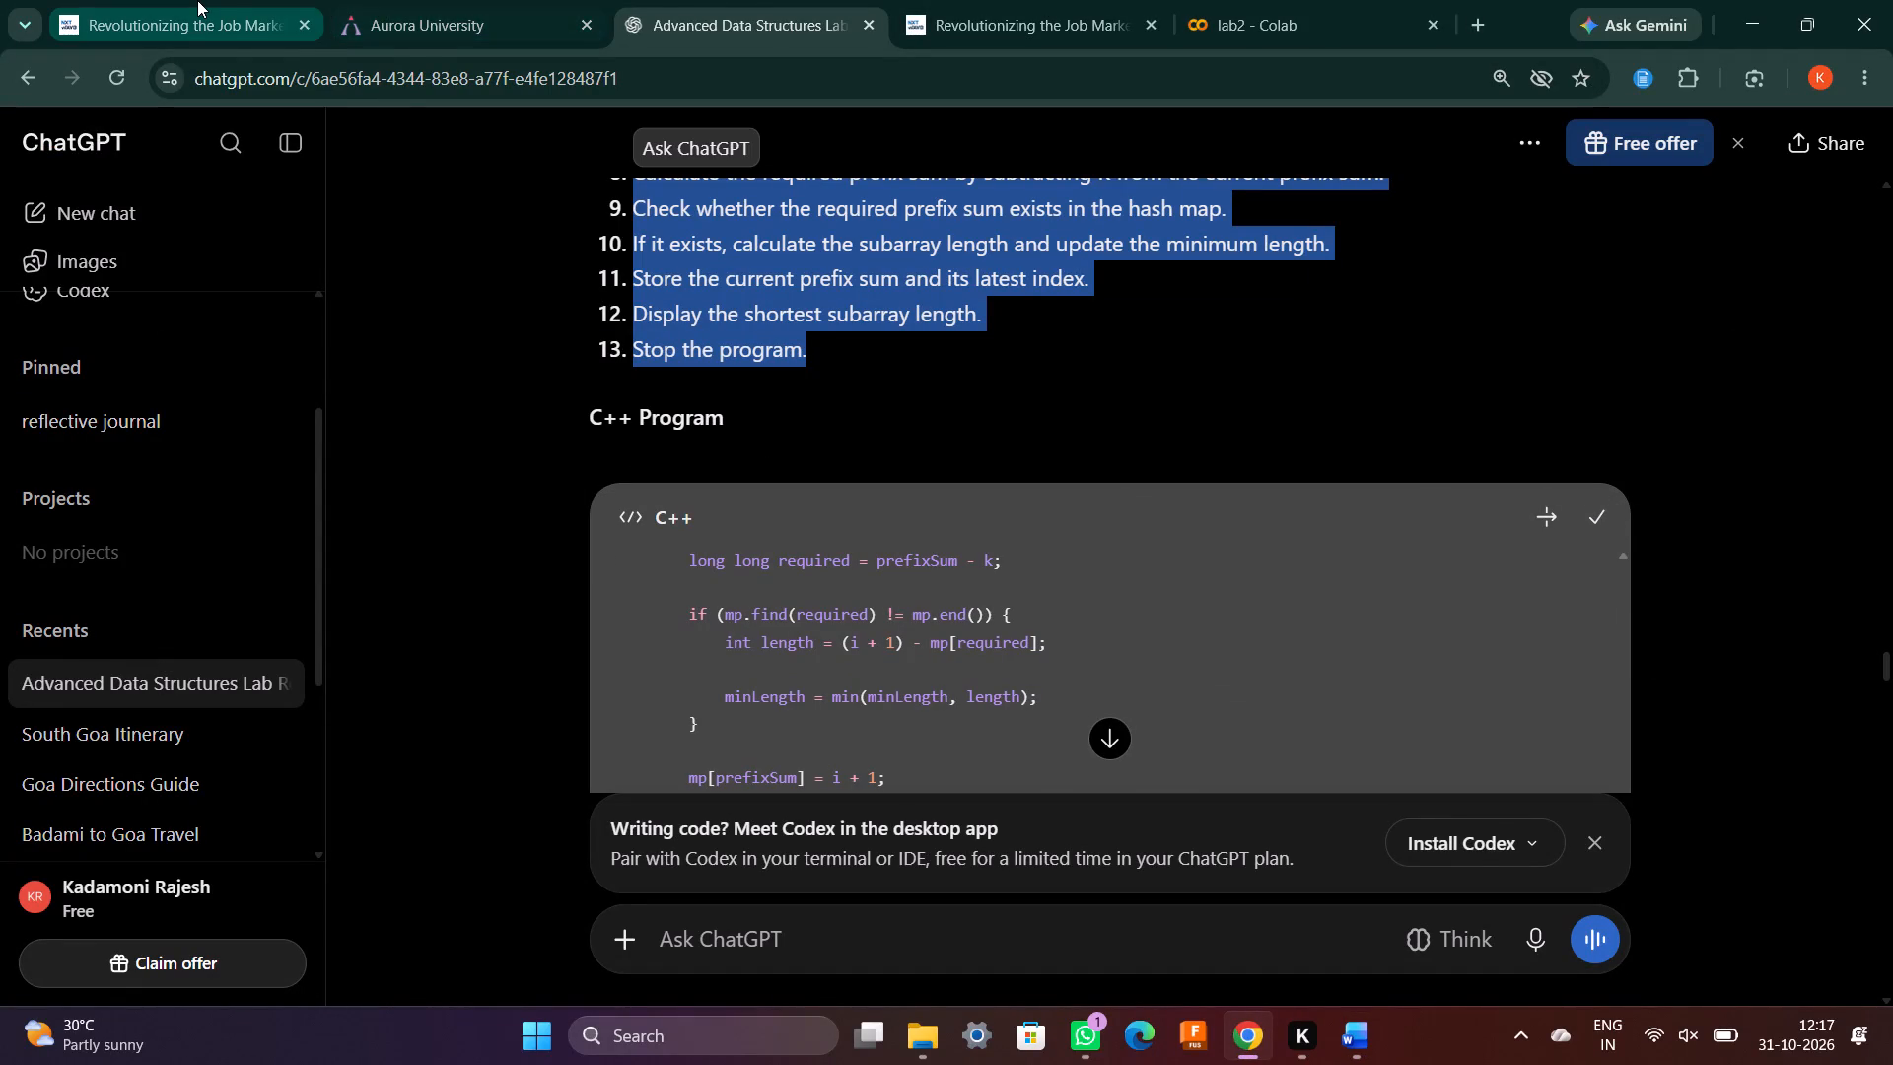
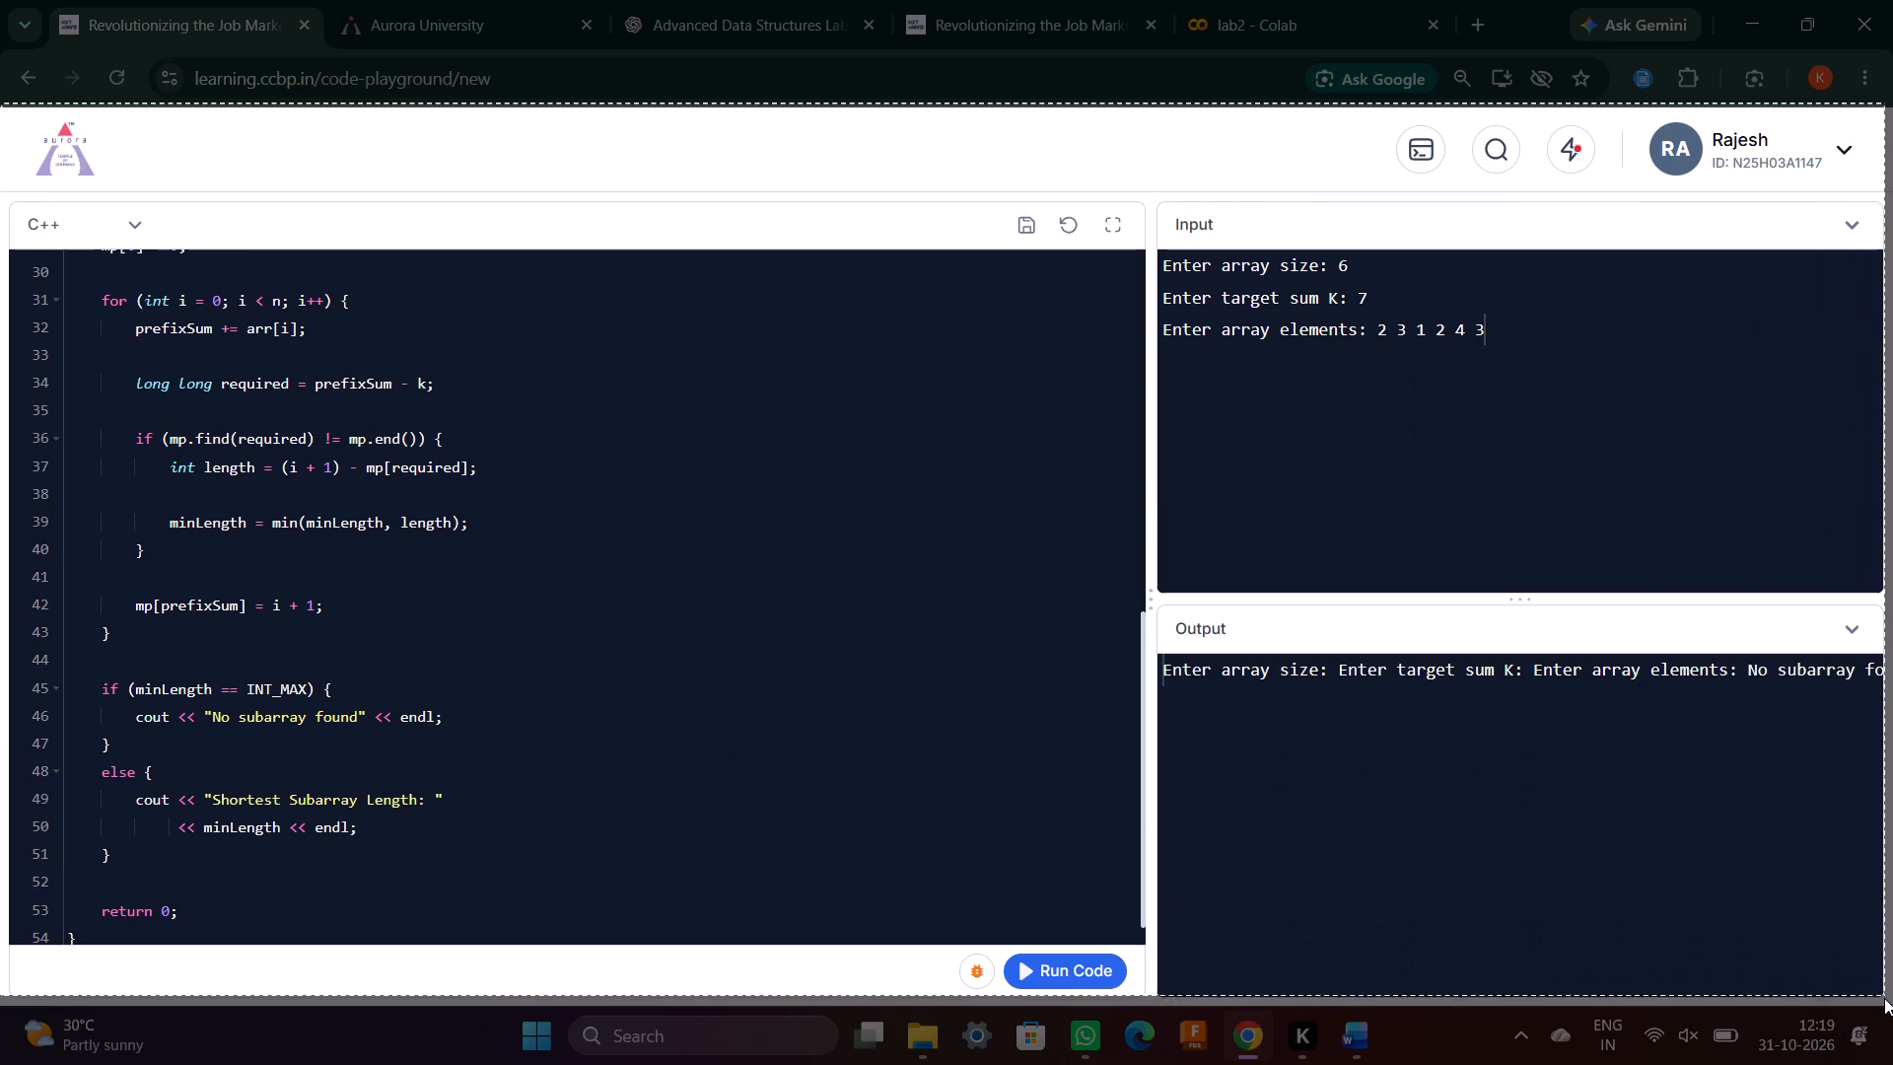
left_click_drag(1884, 998, 1892, 1011)
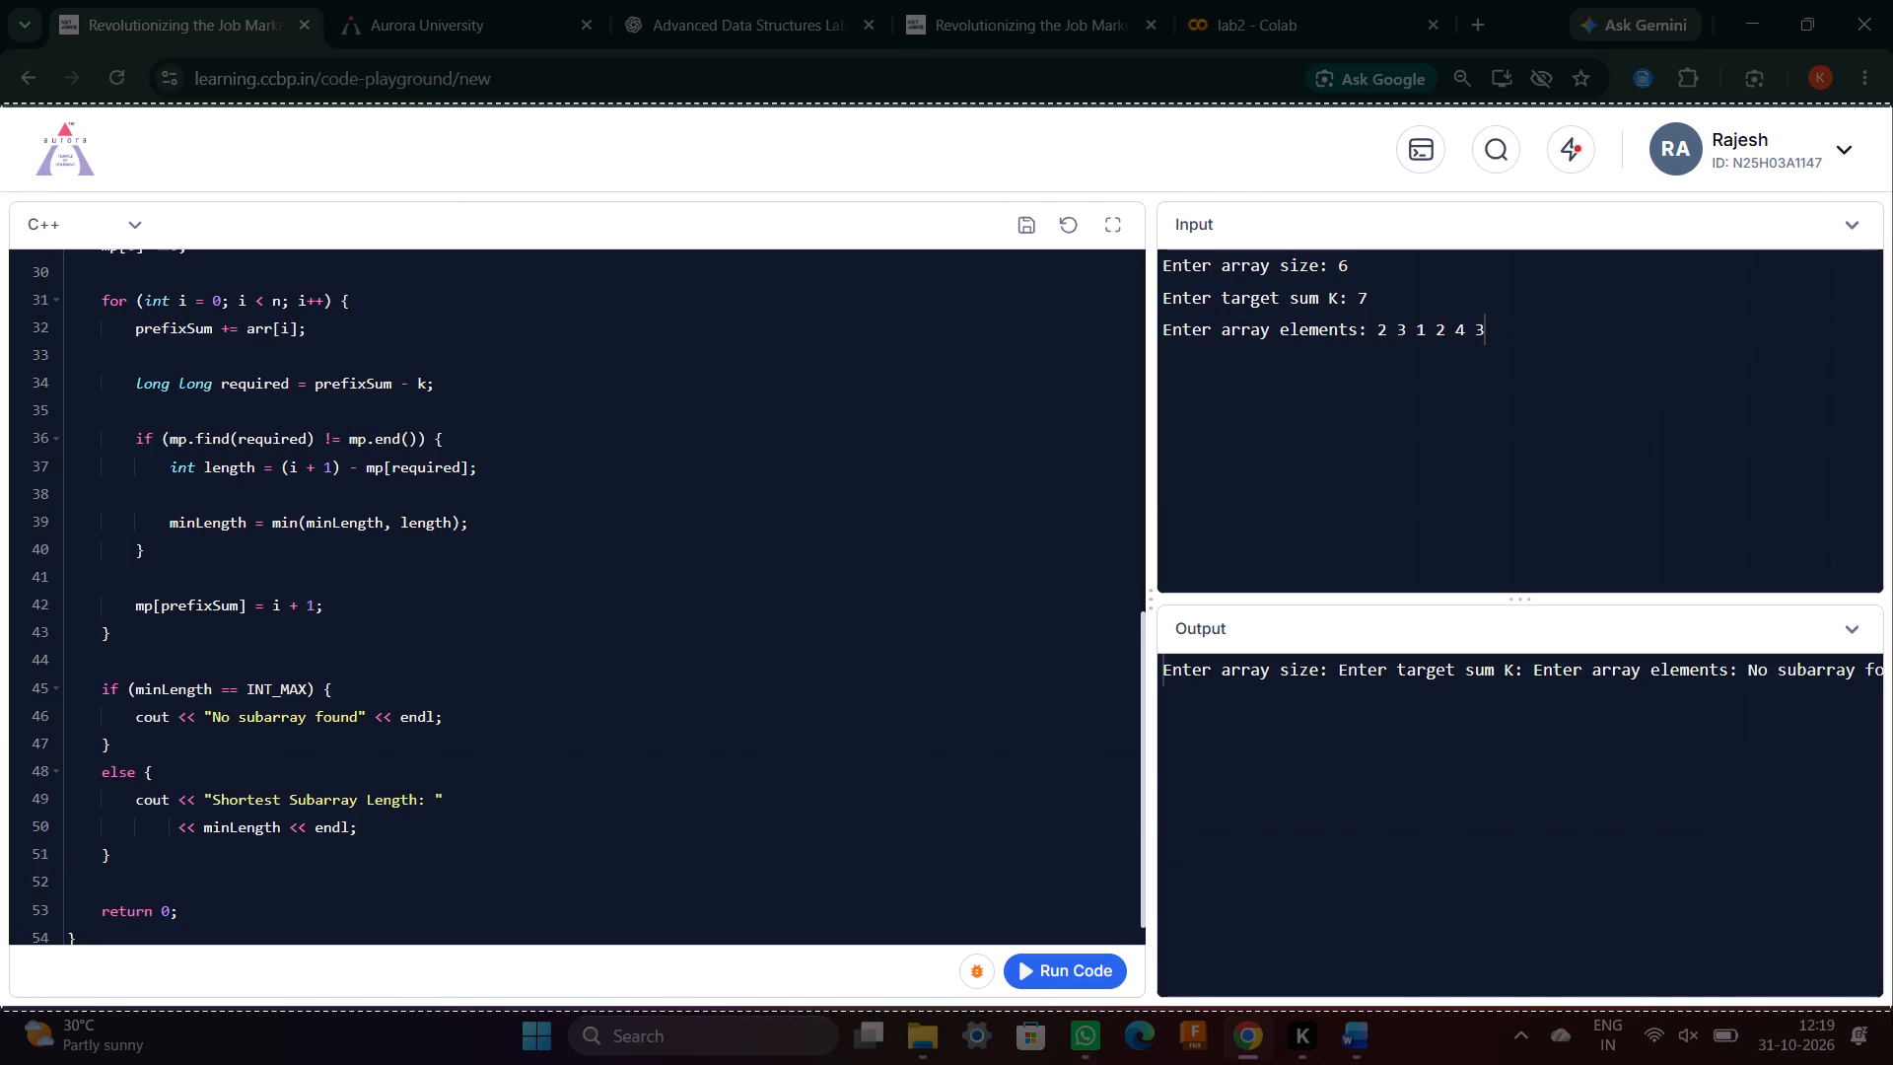
left_click_drag(1892, 1011, 1892, 1005)
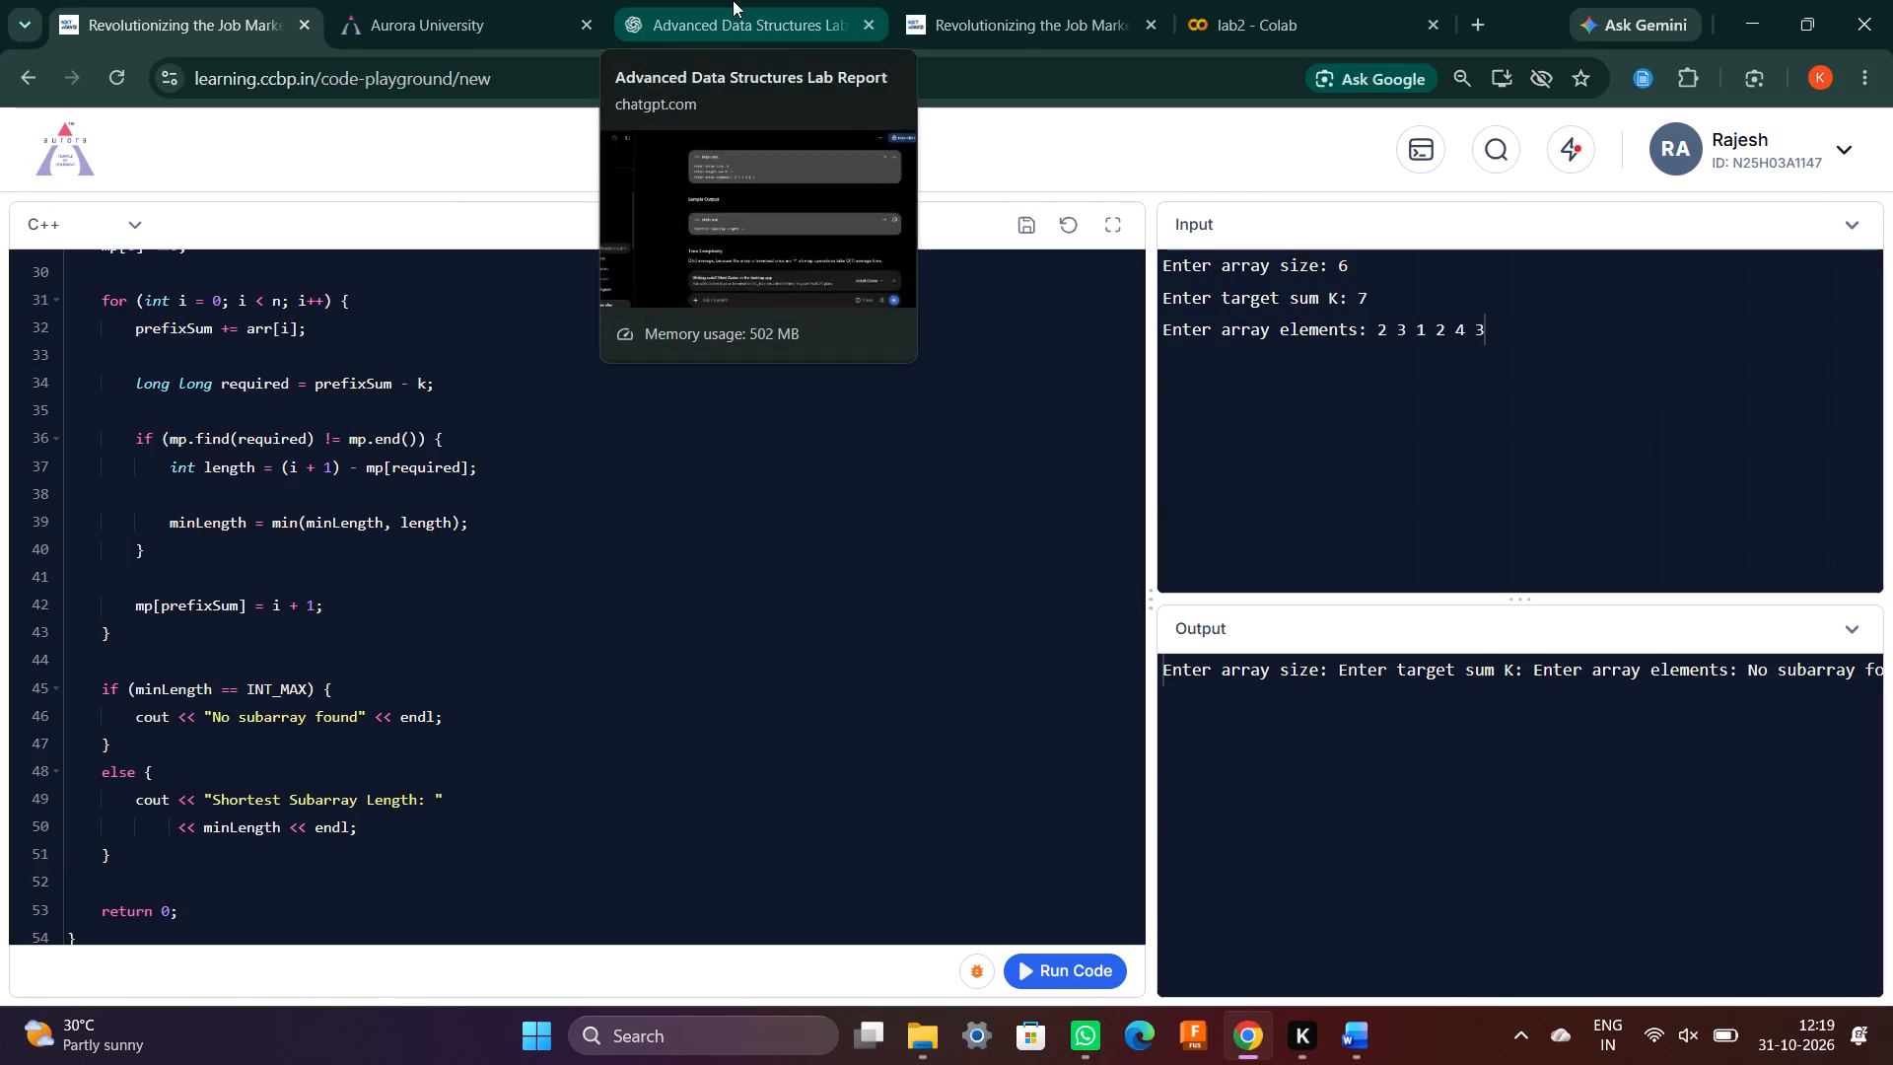
Switch to the Word report and paste the screenshot on the blank line above the Algorithm heading of section 2, Shortest Subarray with Sum K.
left_click(1352, 1036)
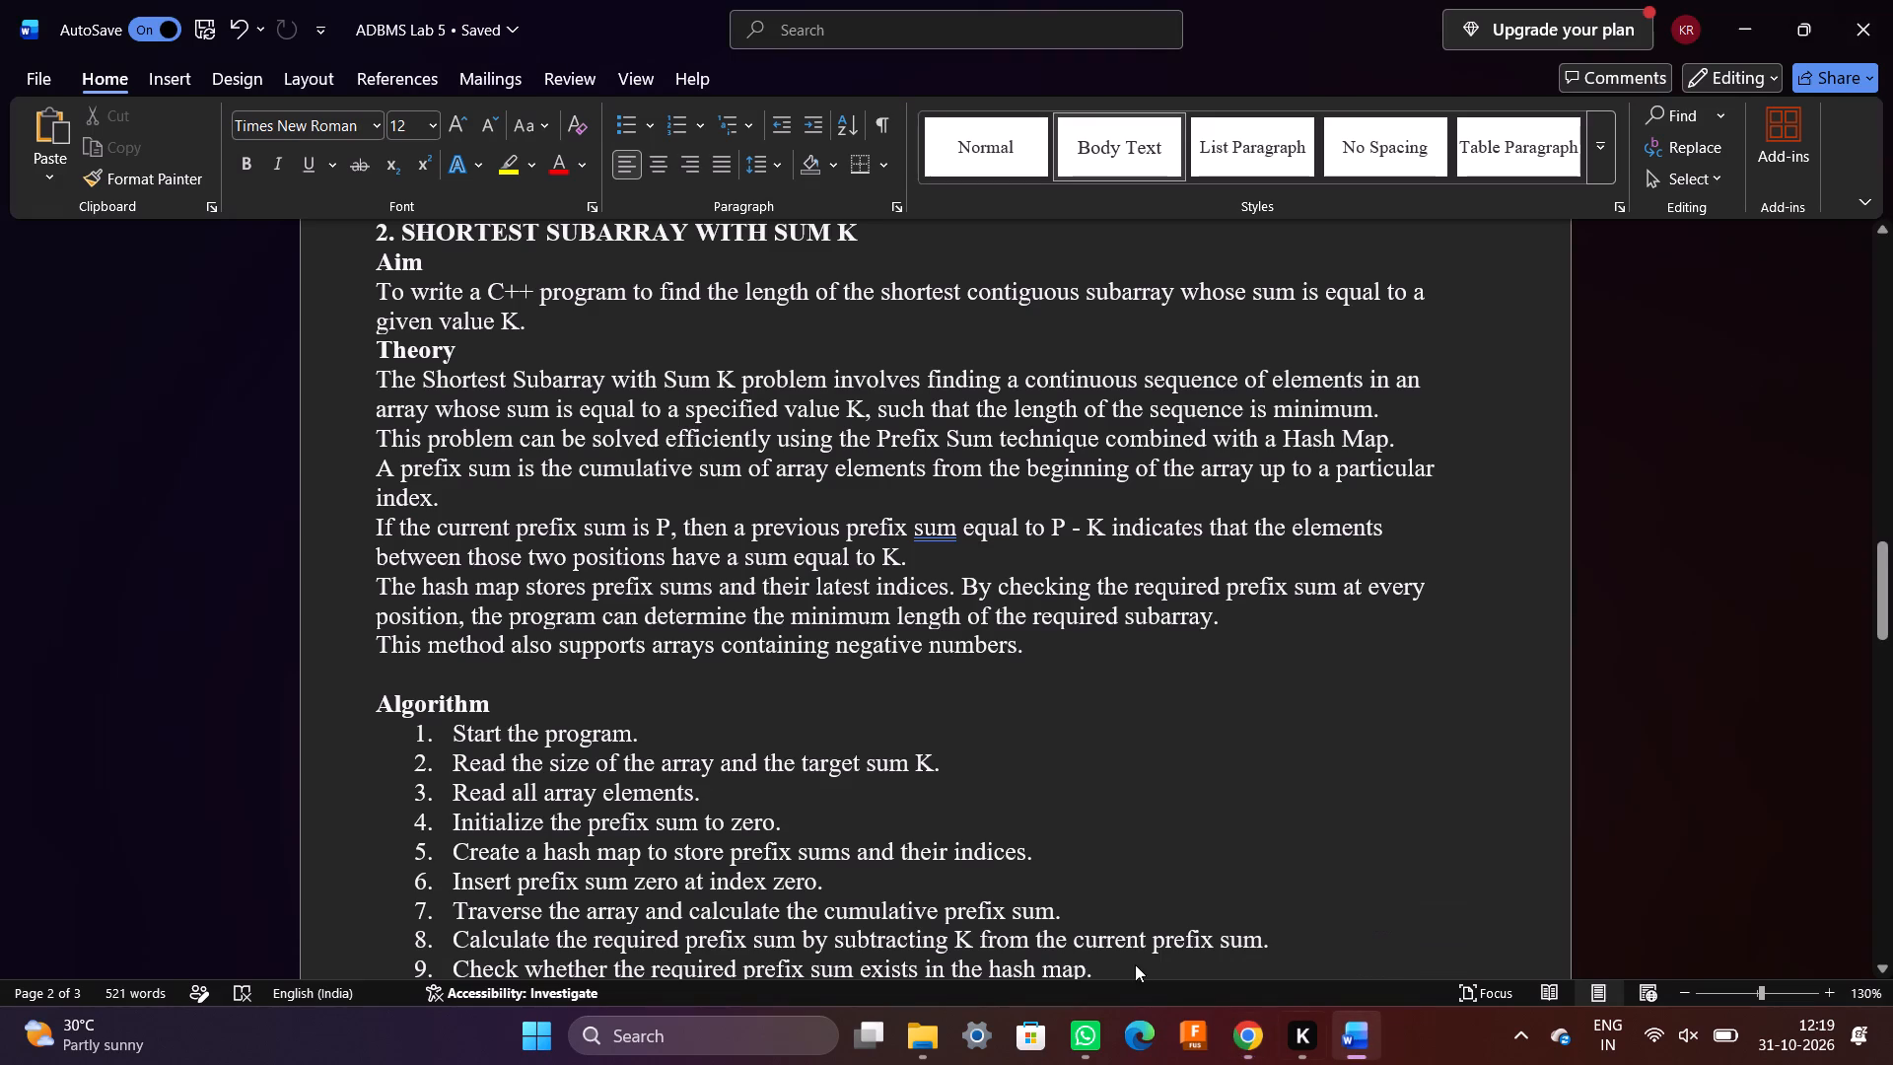
left_click(427, 665)
key("ctrl+v")
Review the report's Shortest Subarray section around the pasted screenshot, from its title to the last algorithm step.
scroll(427, 665, "down", 4)
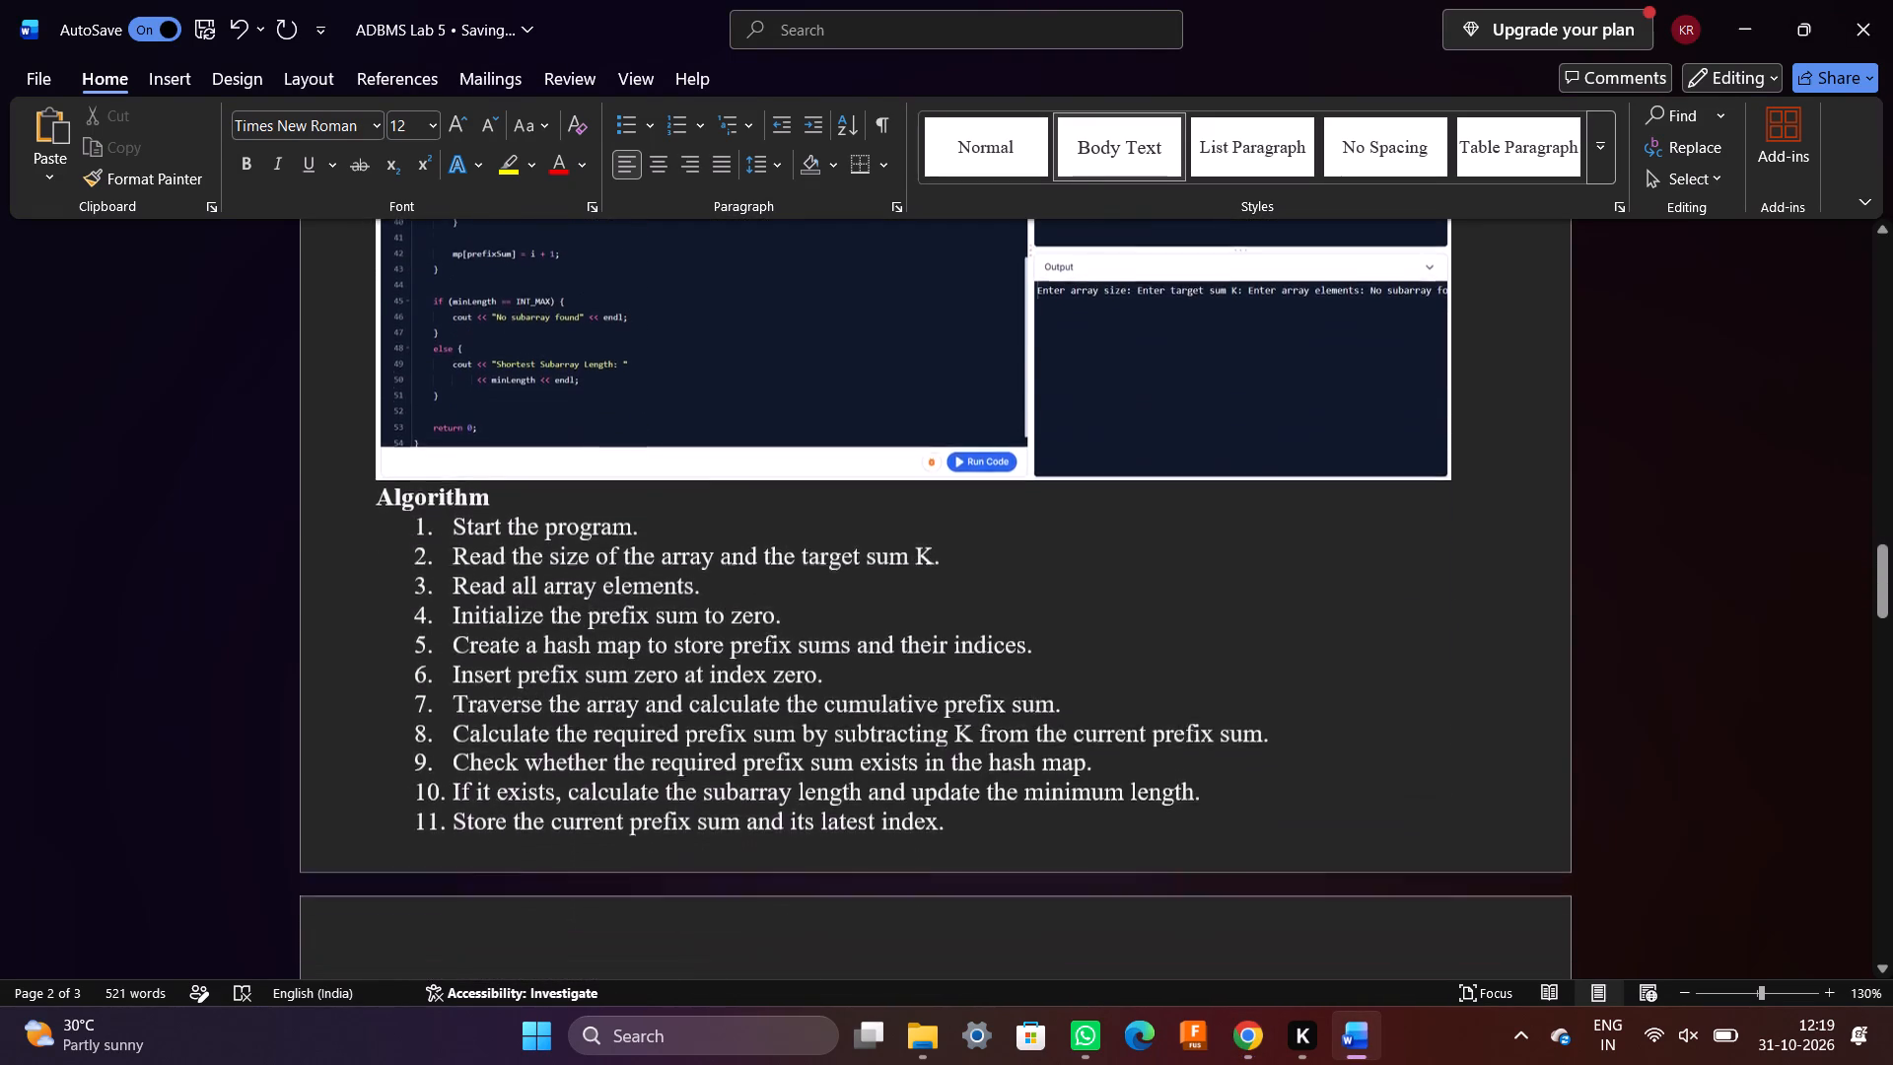
scroll(427, 665, "down", 3)
scroll(427, 665, "up", 5)
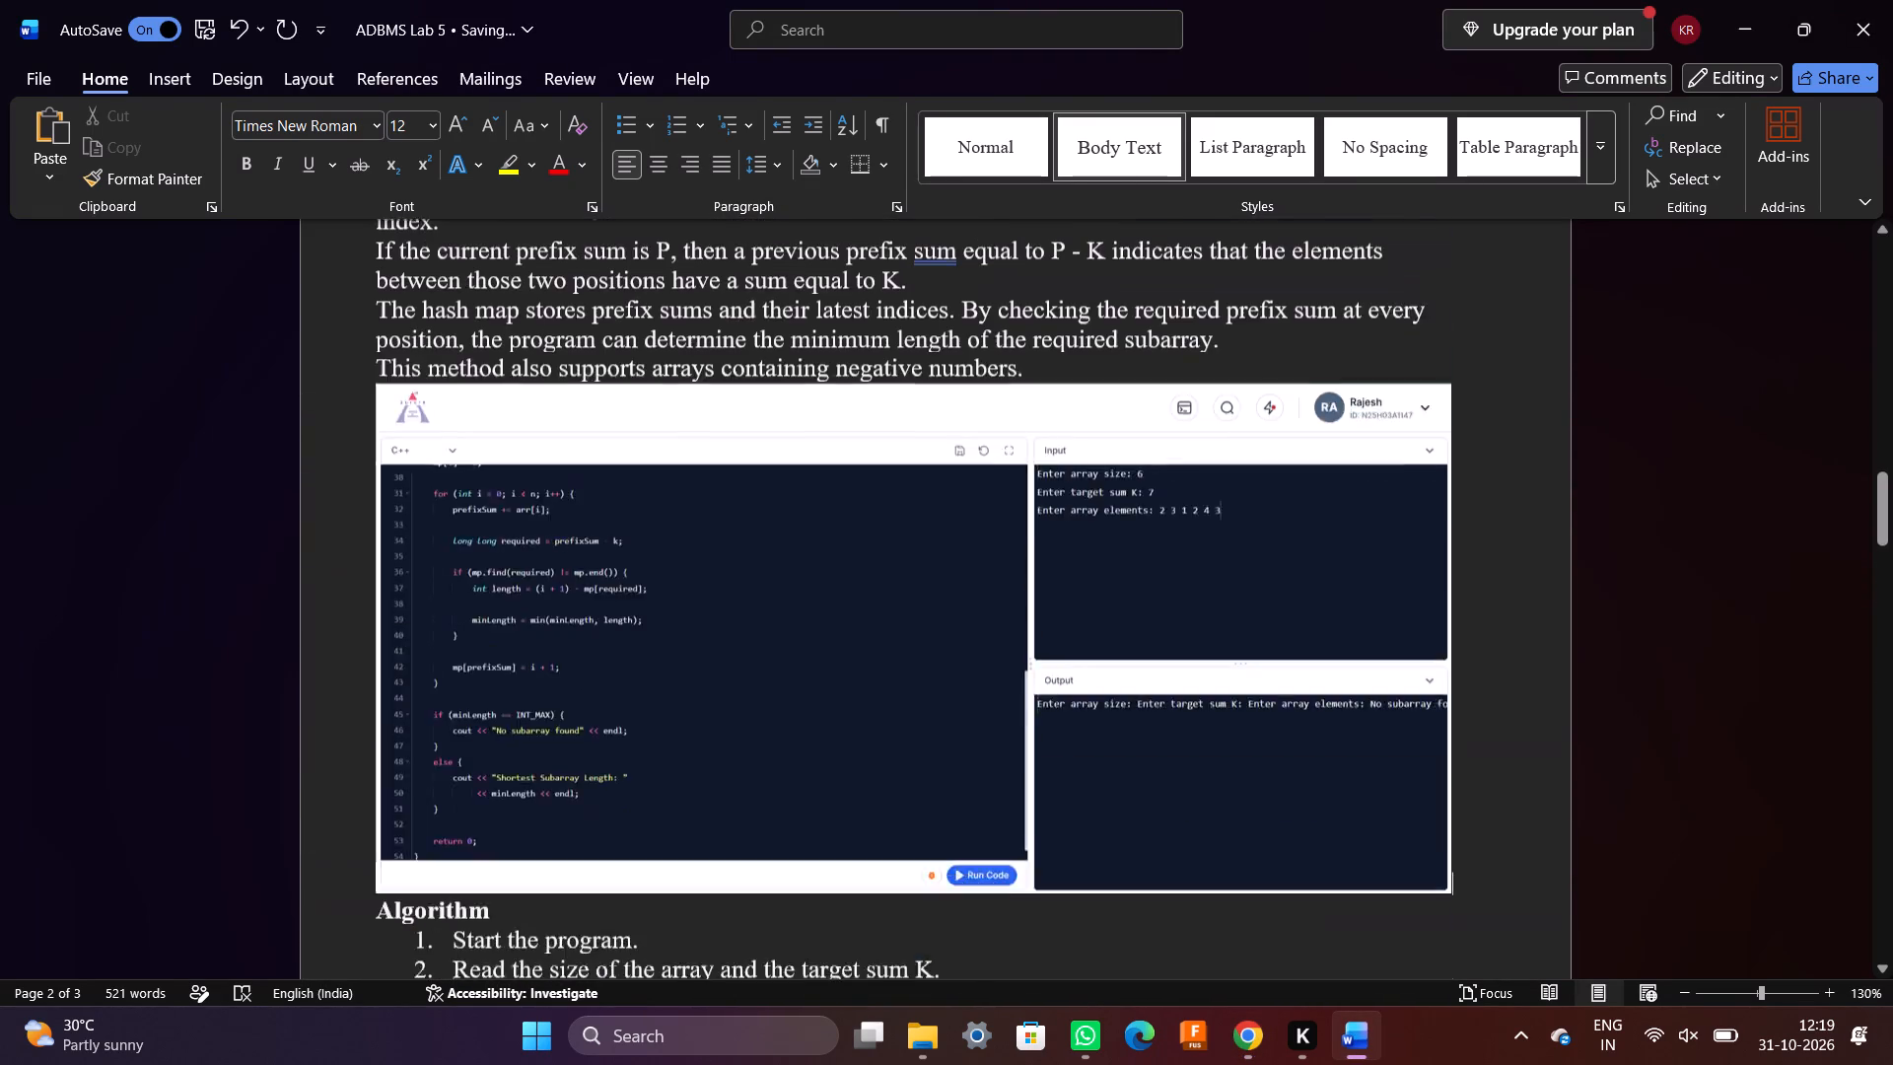
scroll(427, 665, "up", 2)
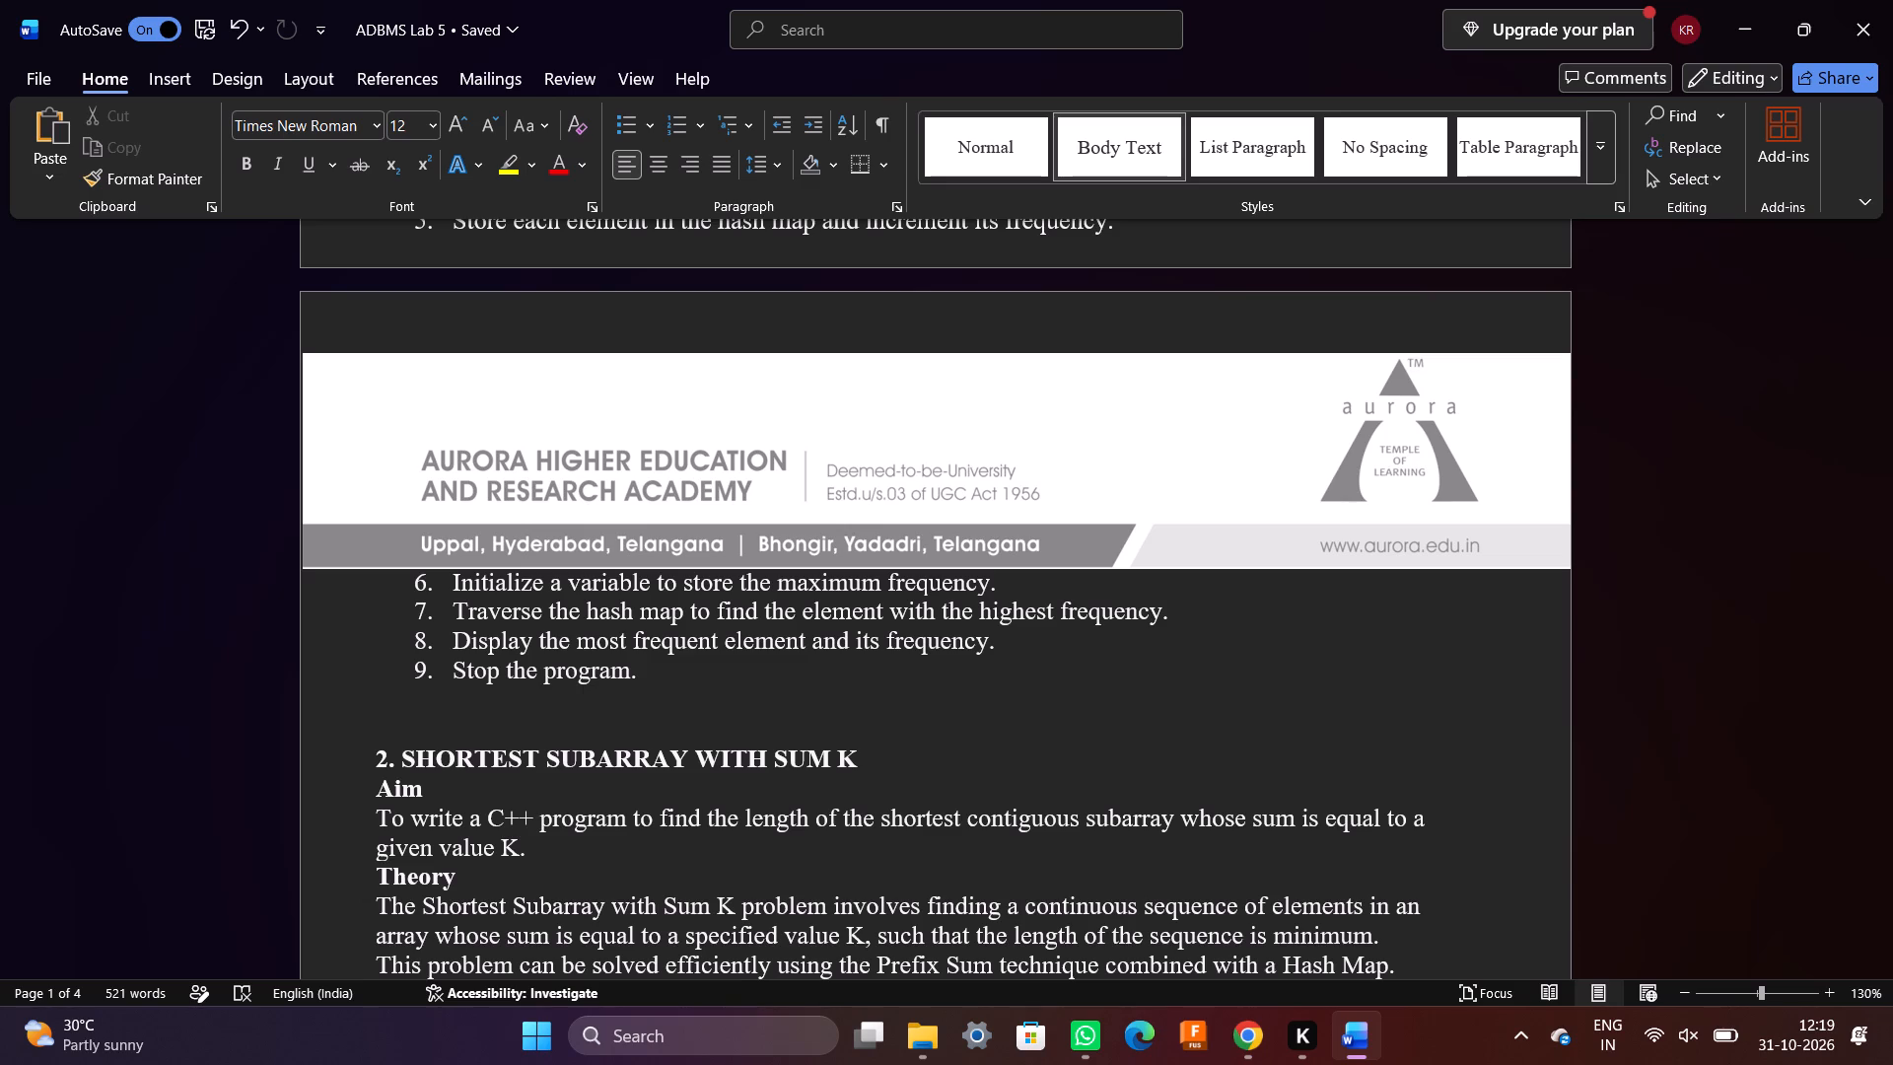
scroll(427, 665, "down", 2)
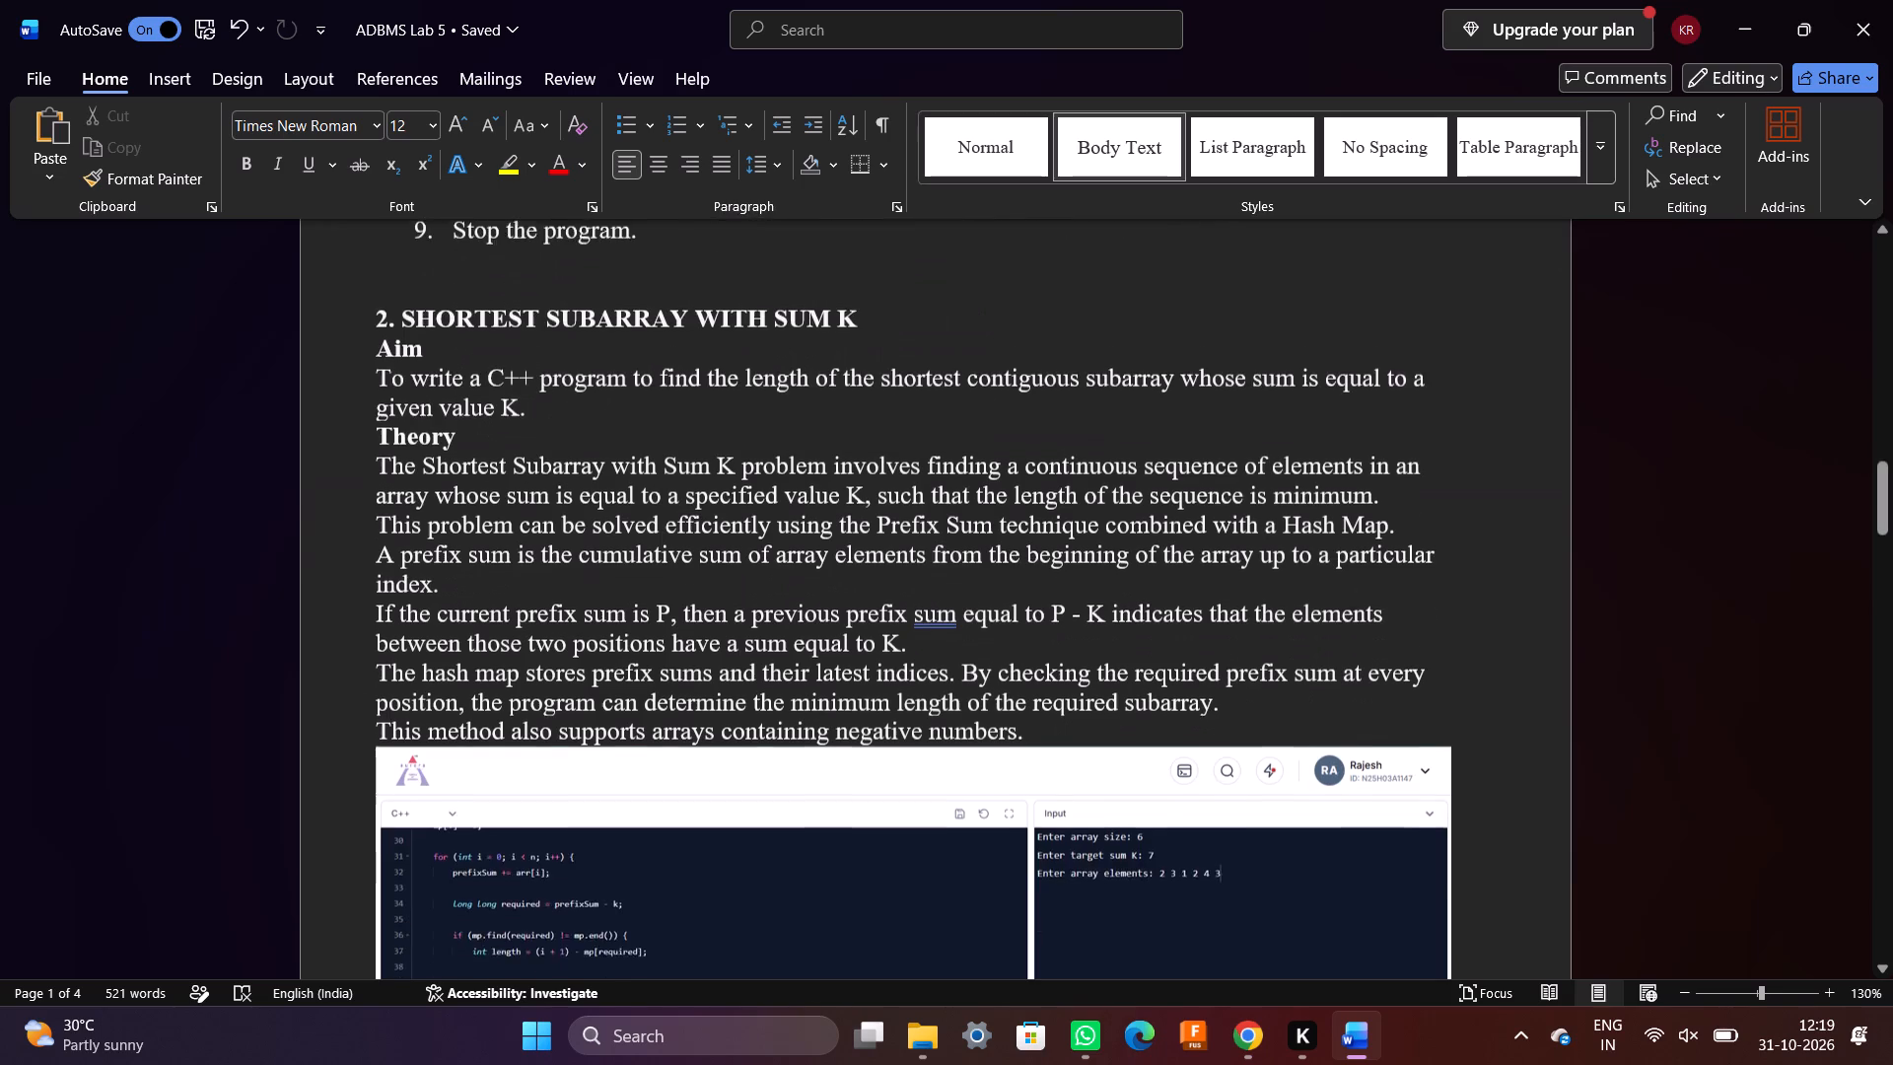
scroll(427, 665, "down", 5)
scroll(427, 665, "up", 1)
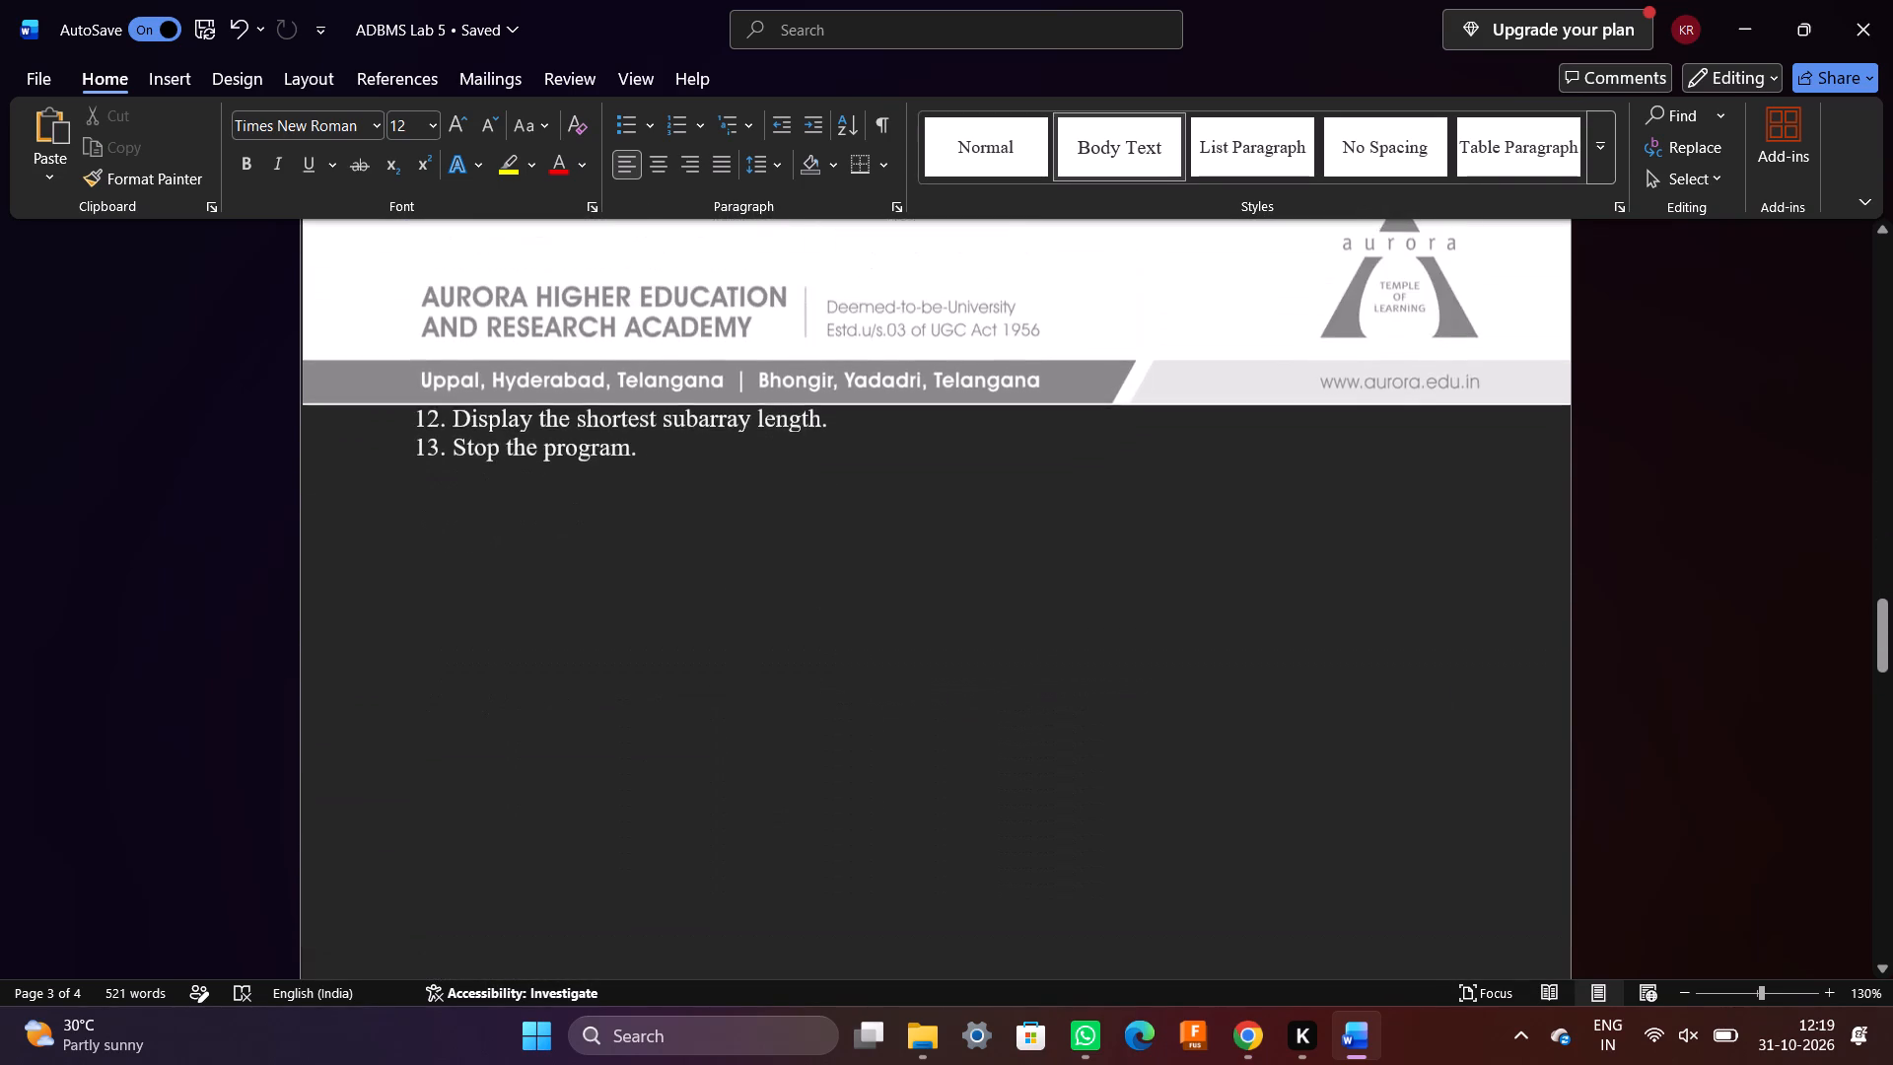
scroll(427, 665, "up", 1)
left_click(666, 591)
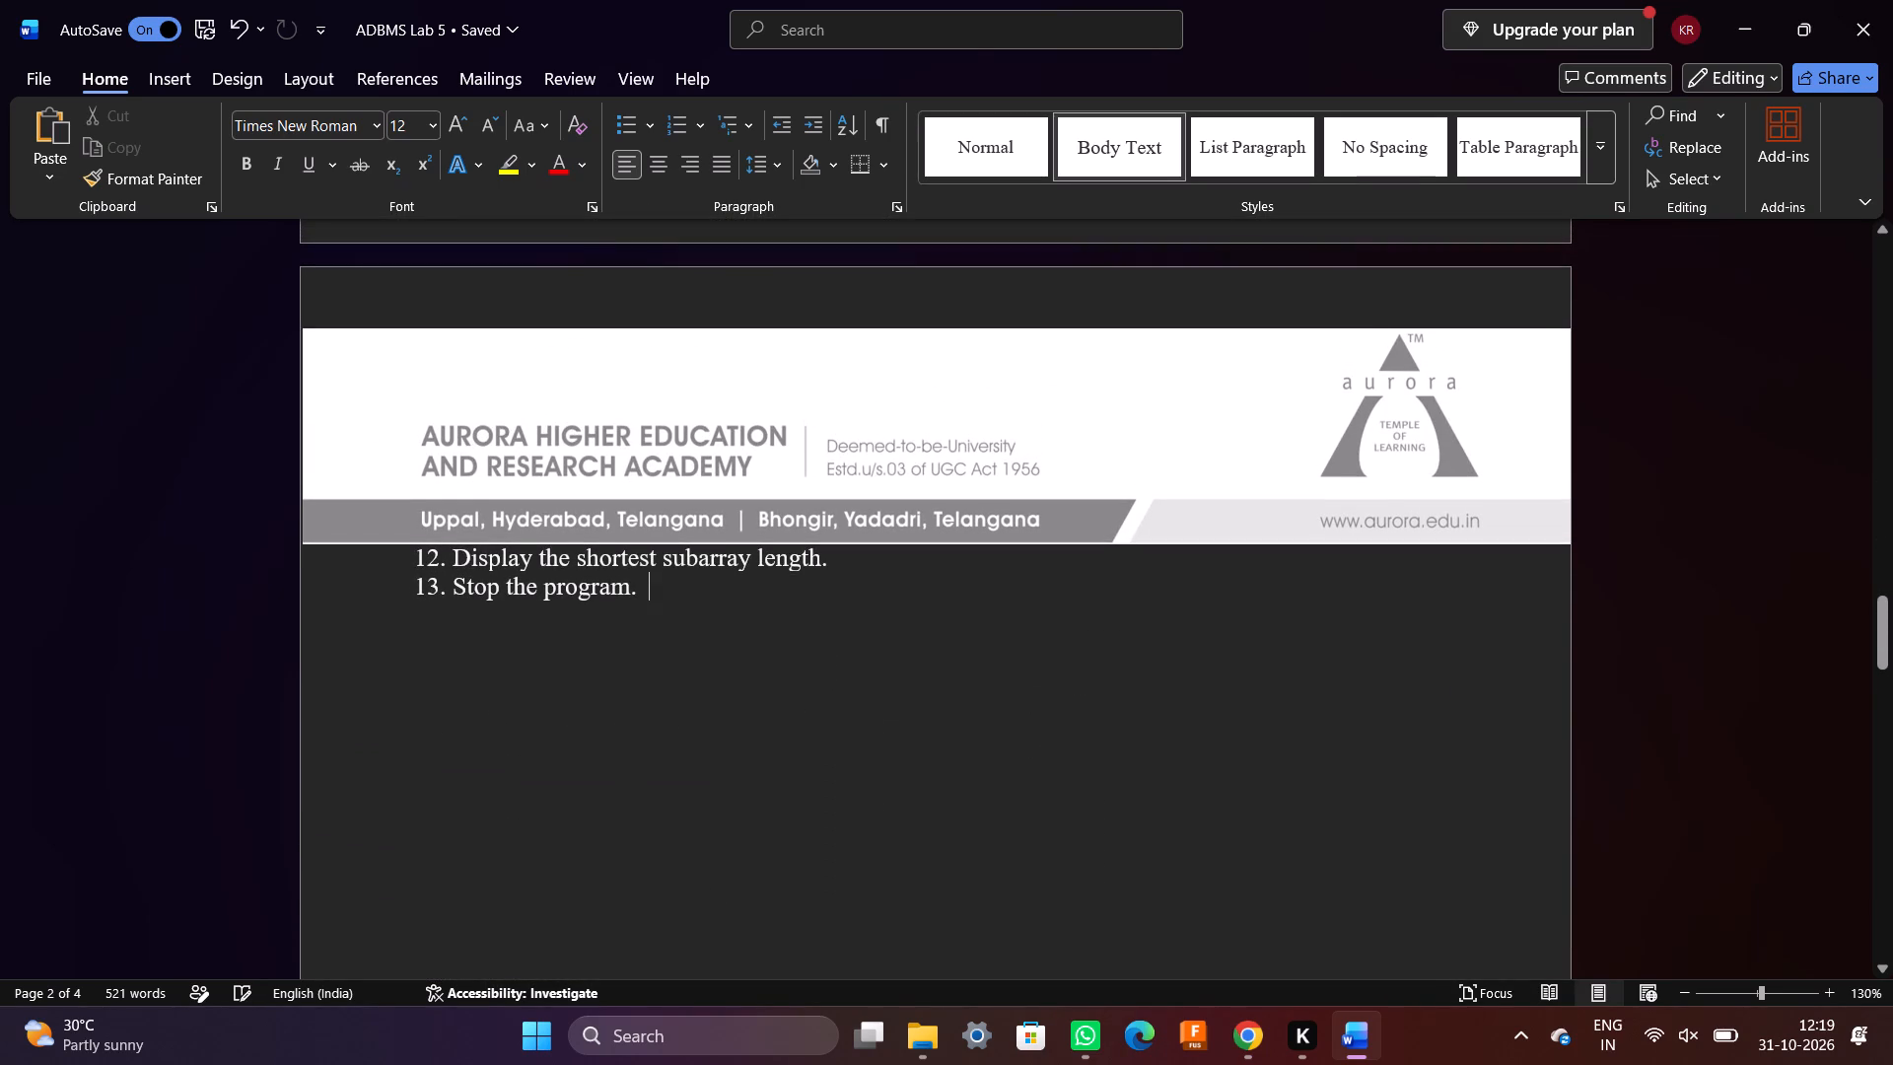
scroll(666, 591, "up", 6)
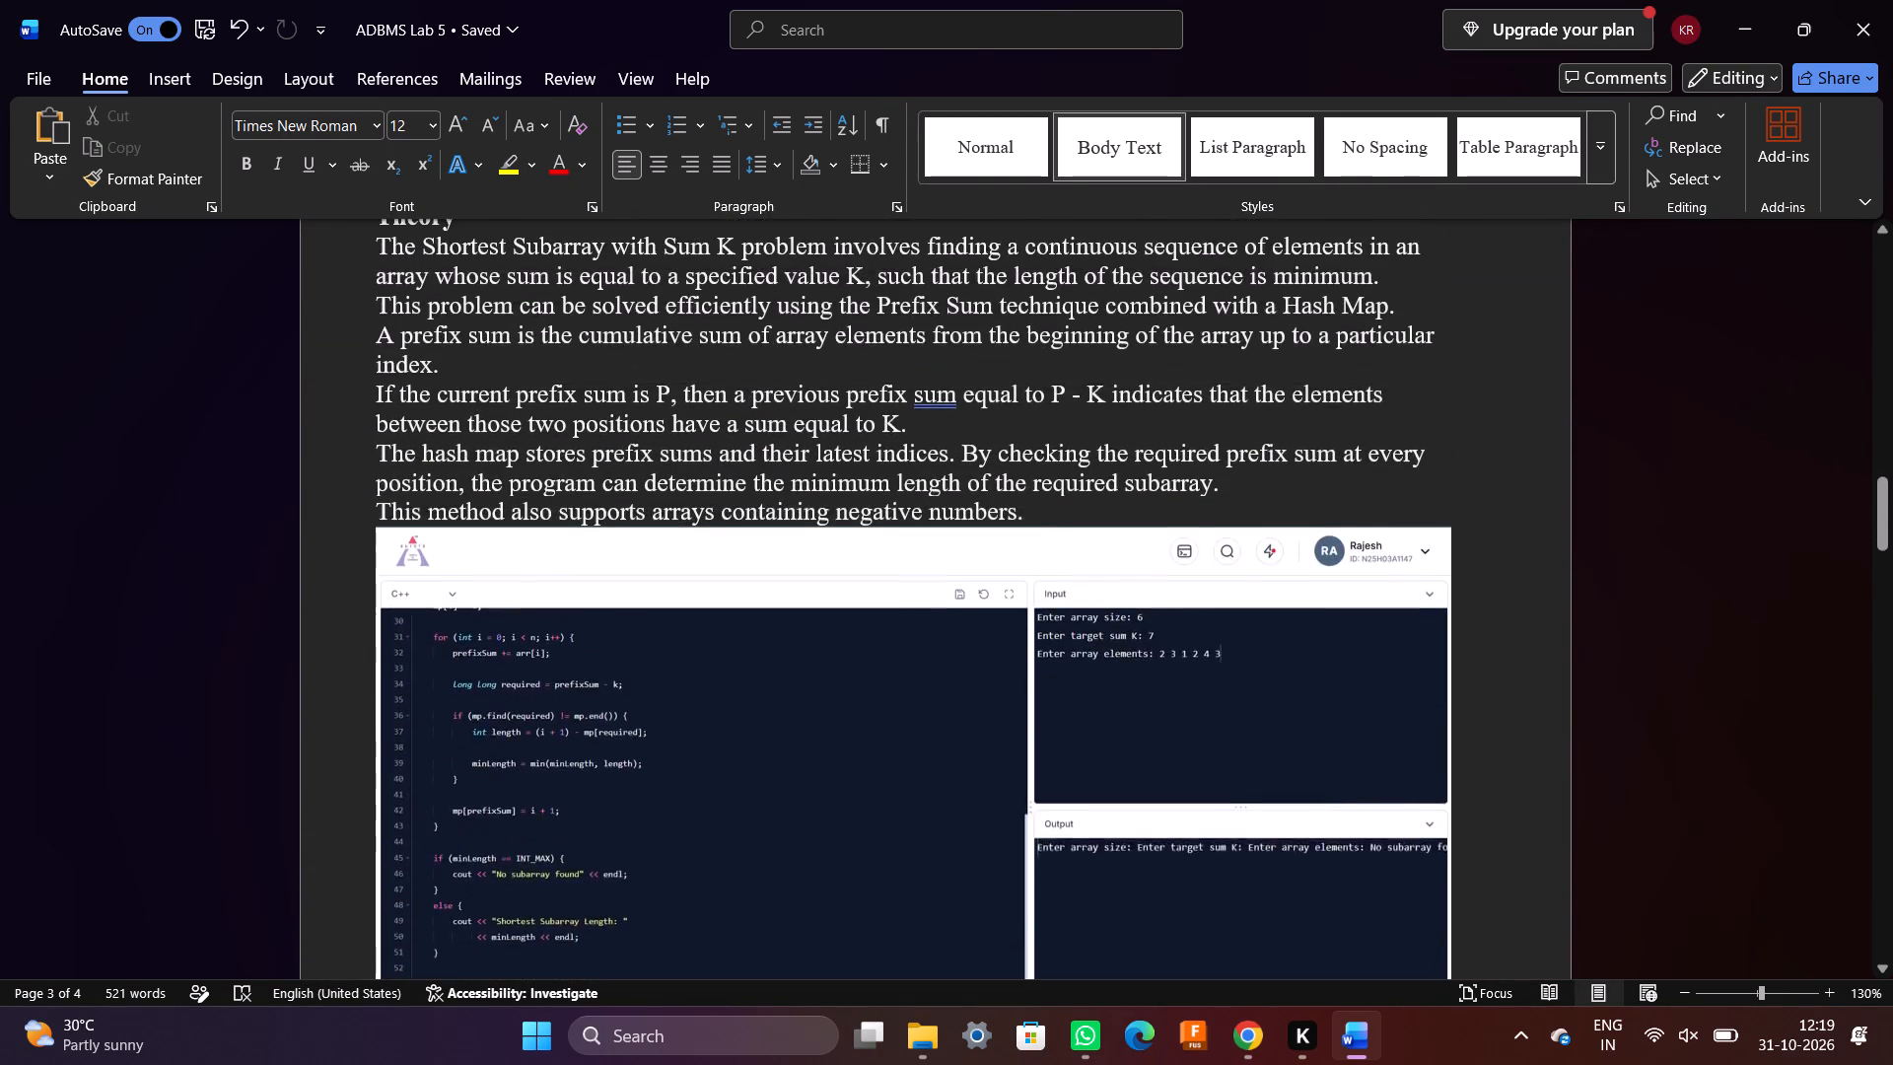
scroll(666, 591, "down", 1)
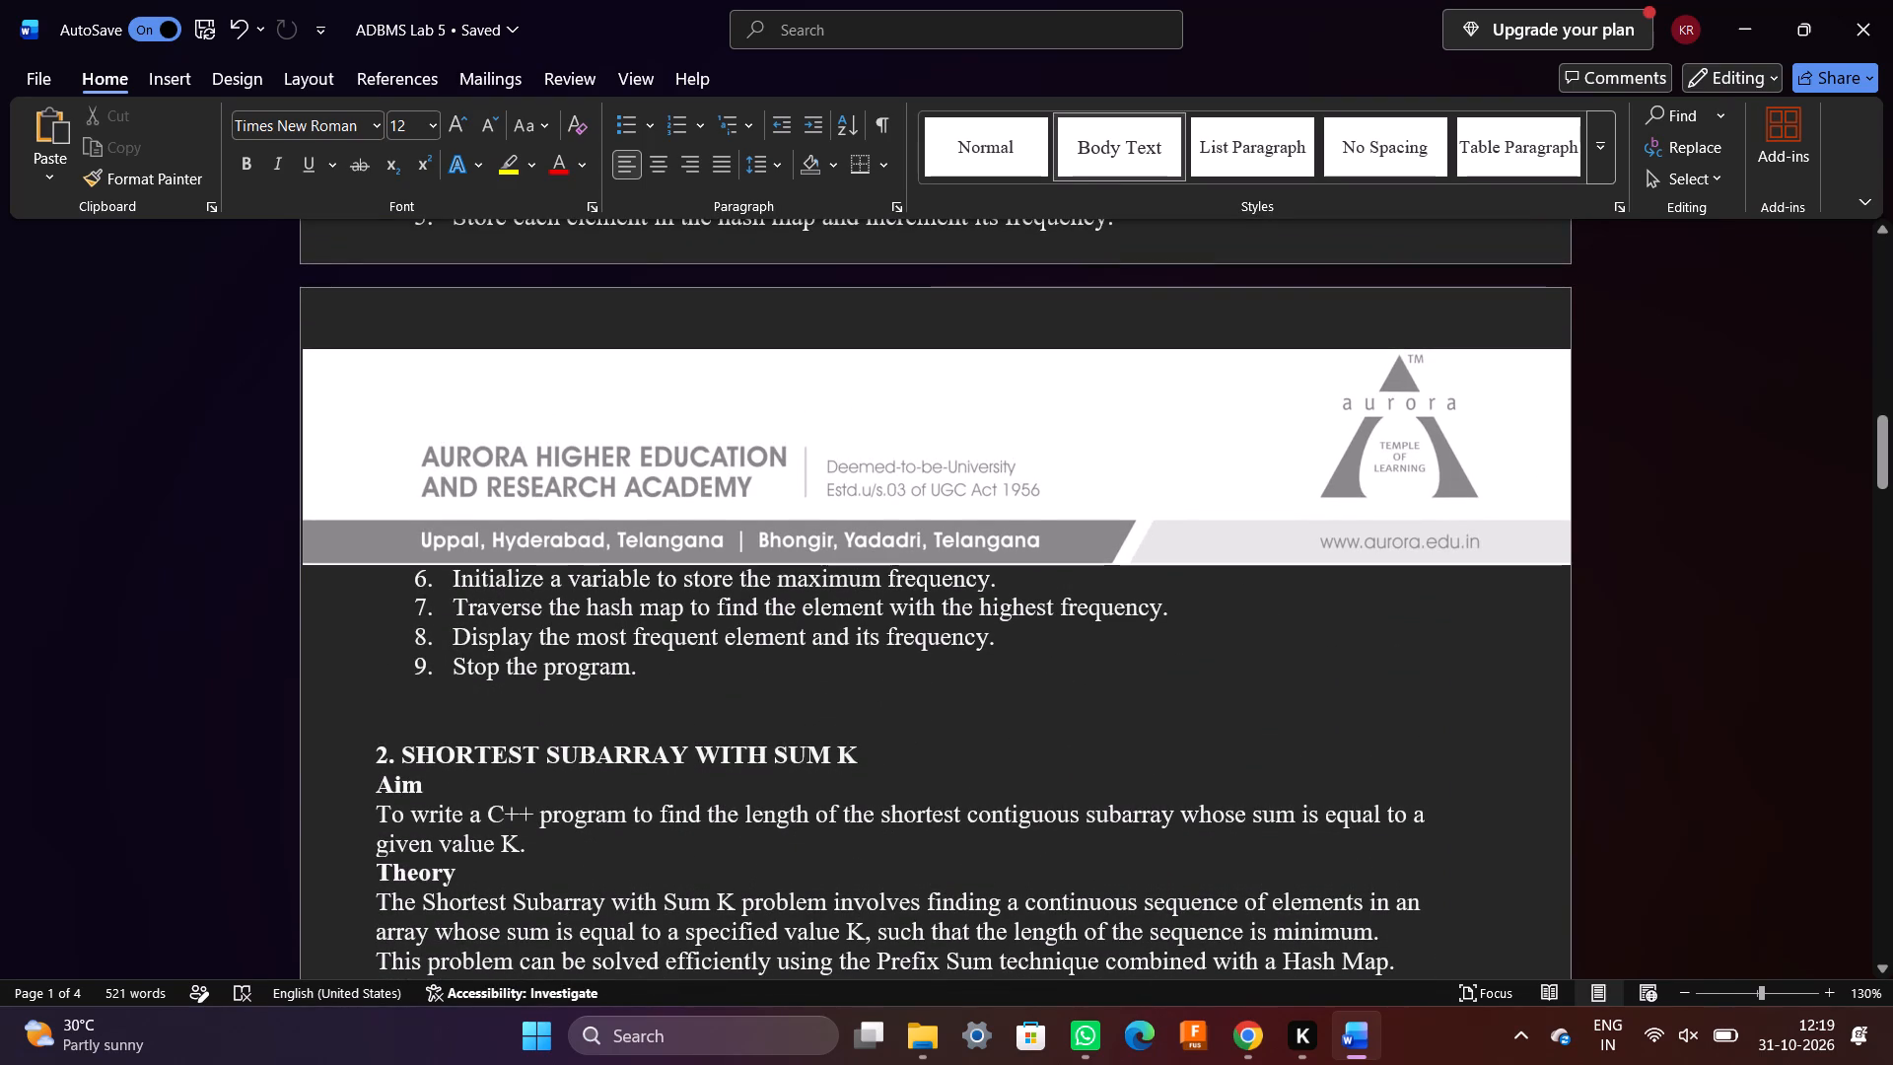
scroll(666, 591, "down", 3)
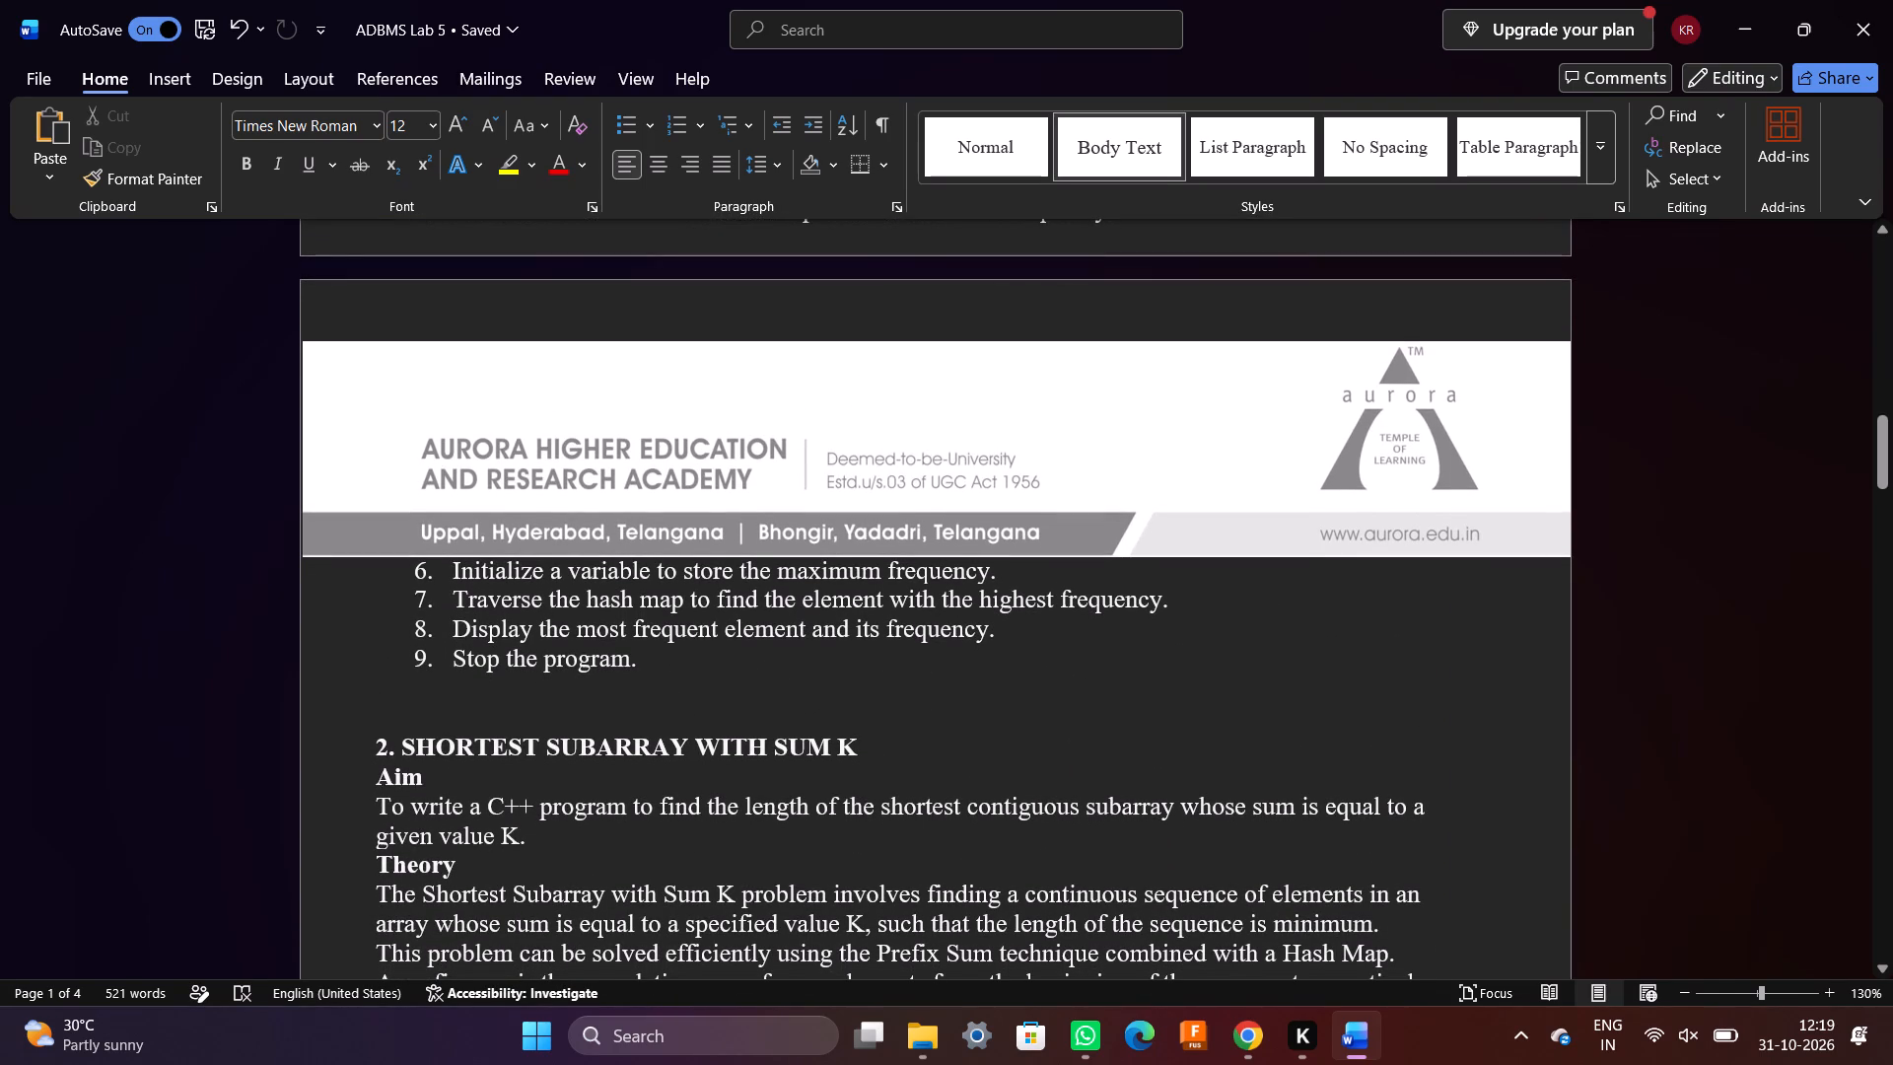
scroll(666, 591, "down", 3)
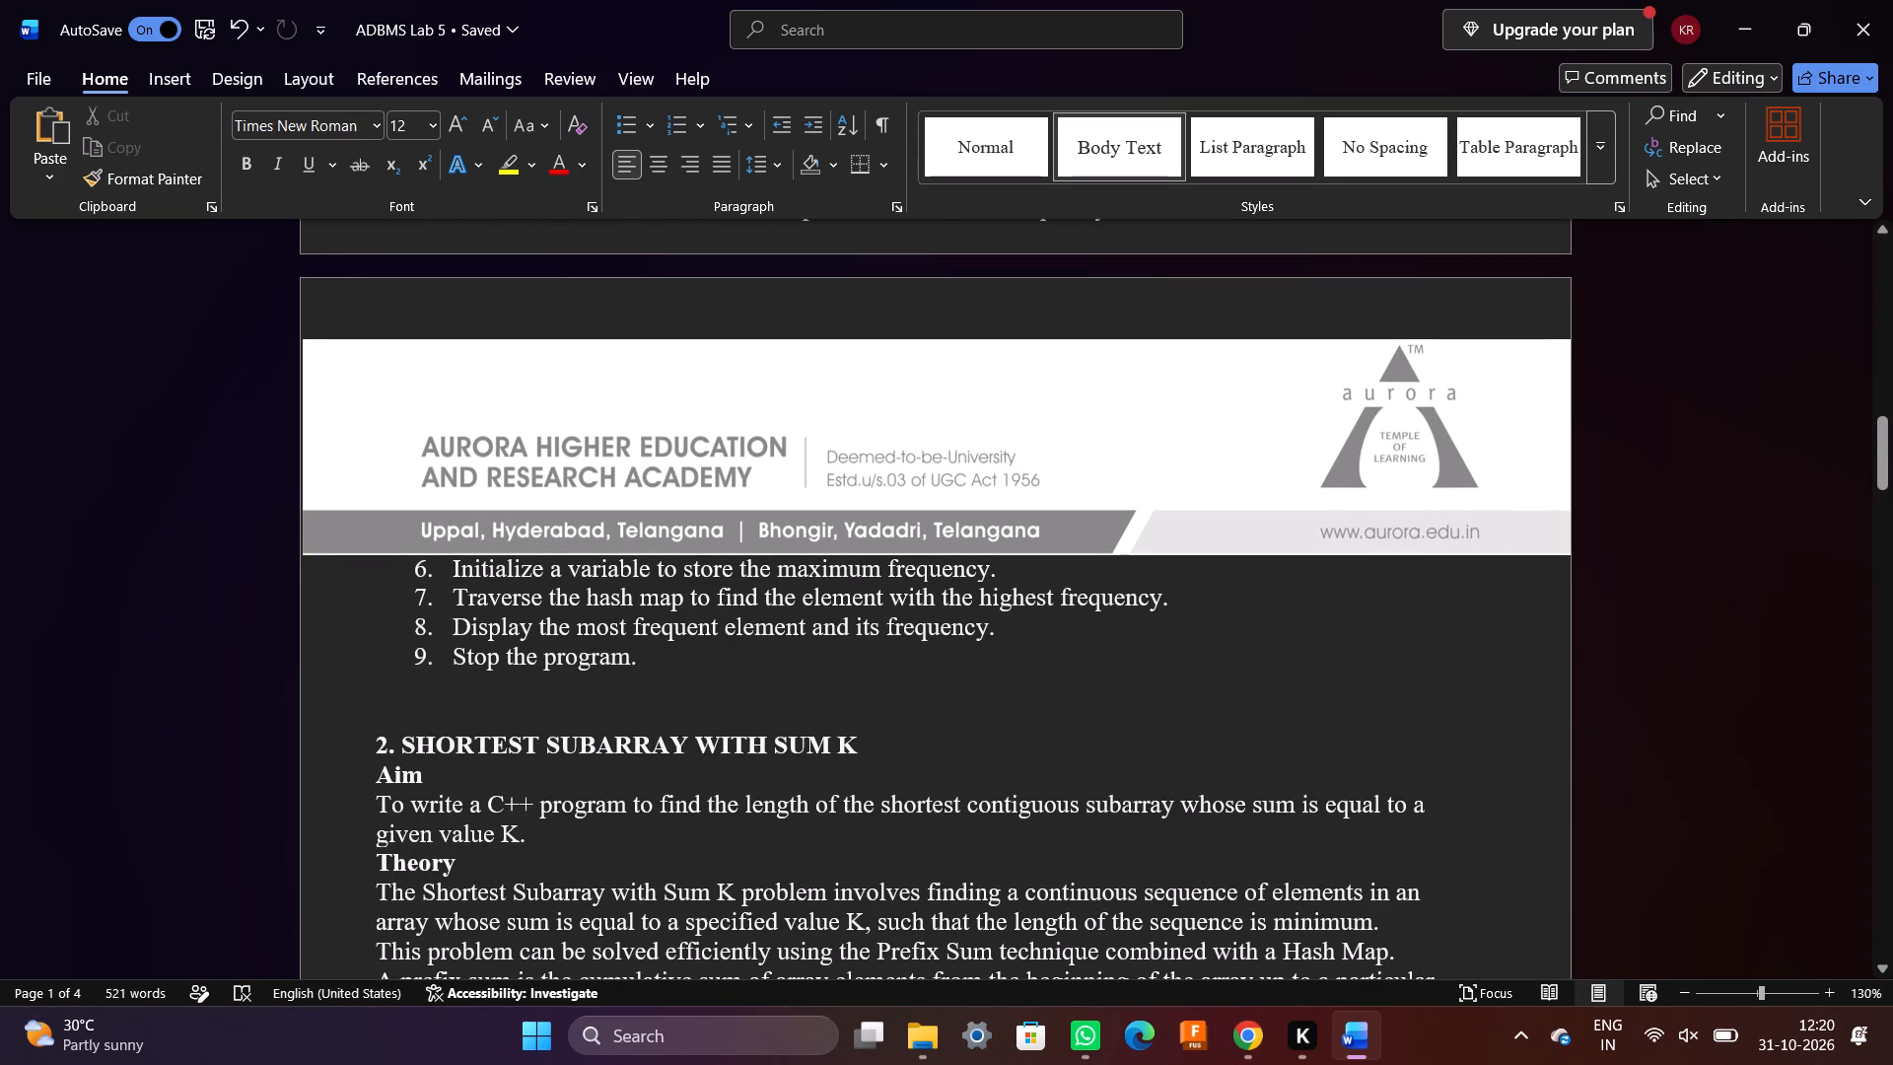
scroll(666, 591, "down", 1)
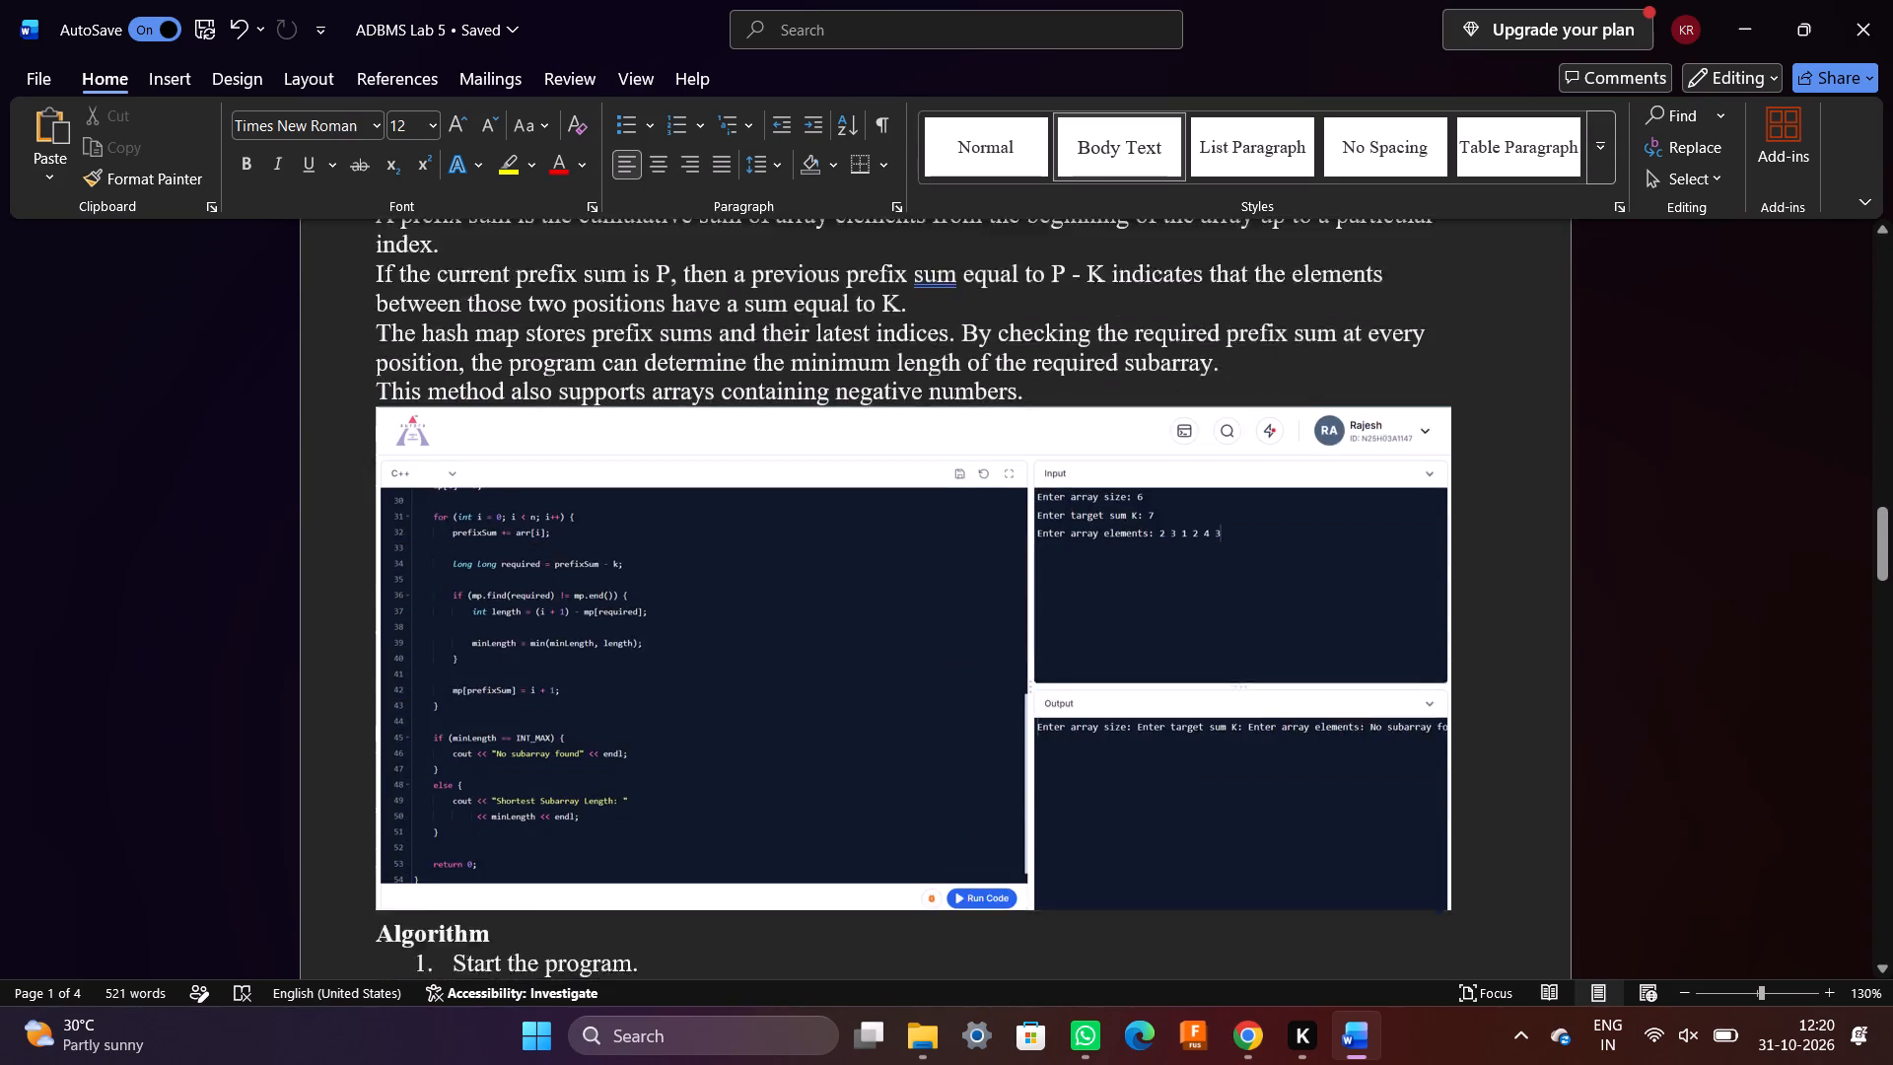
scroll(666, 591, "down", 1)
Add a blank line above the Shortest Subarray screenshot, after the Theory text, and another below it before the Algorithm heading.
scroll(666, 591, "up", 1)
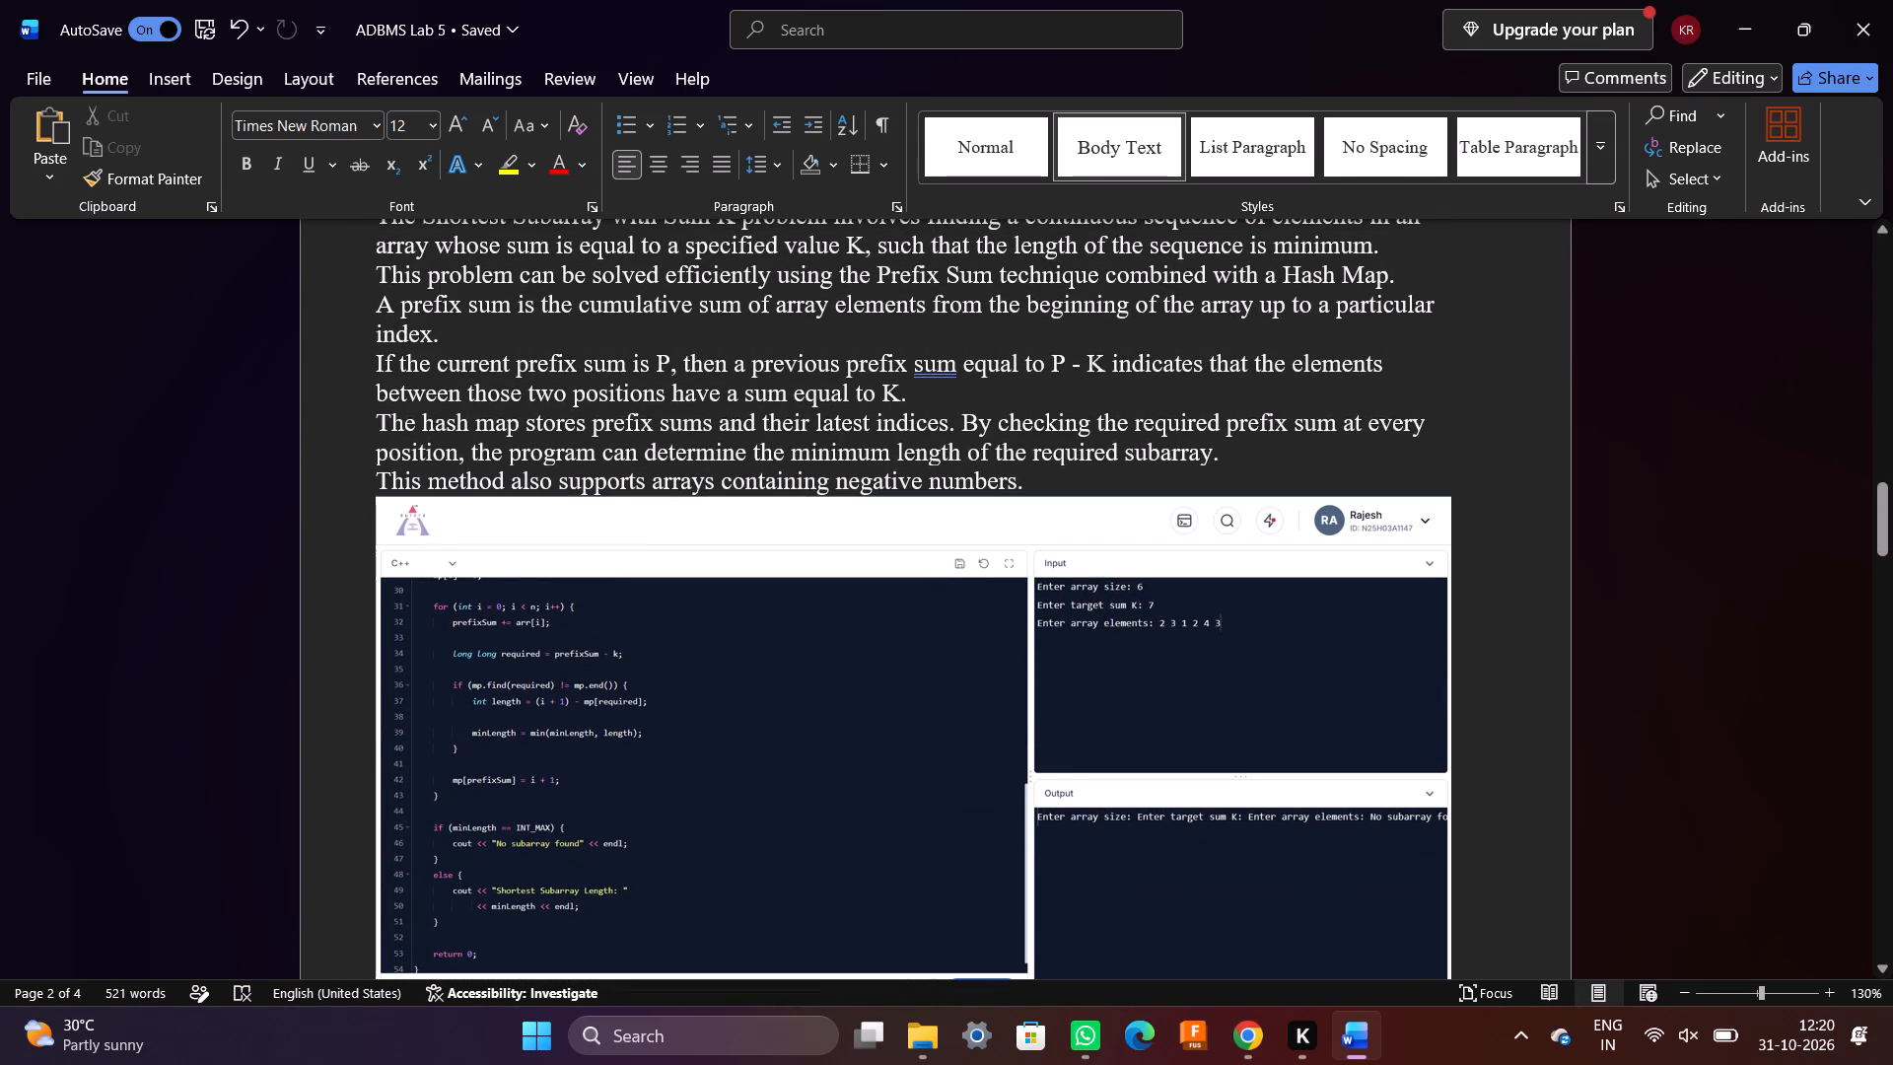
left_click(1029, 481)
key("Return")
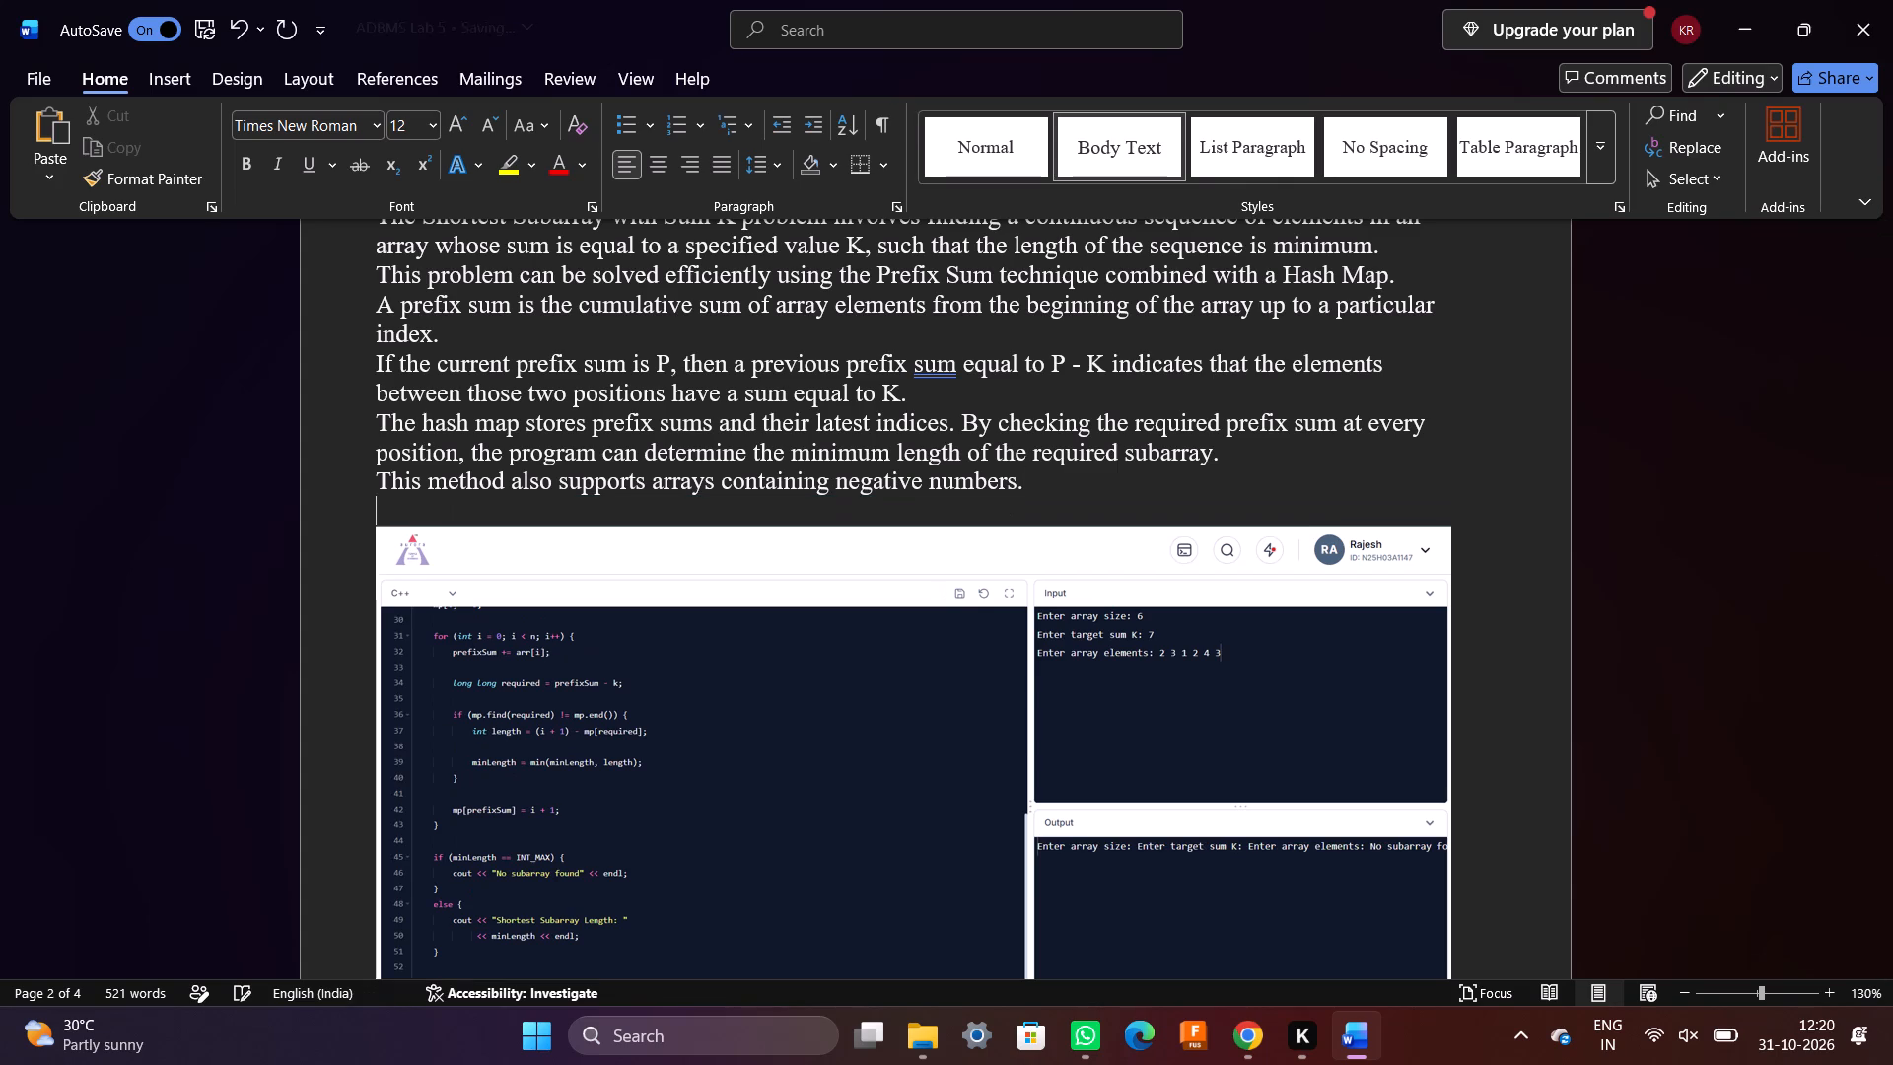
scroll(1029, 481, "down", 1)
left_click(1489, 288)
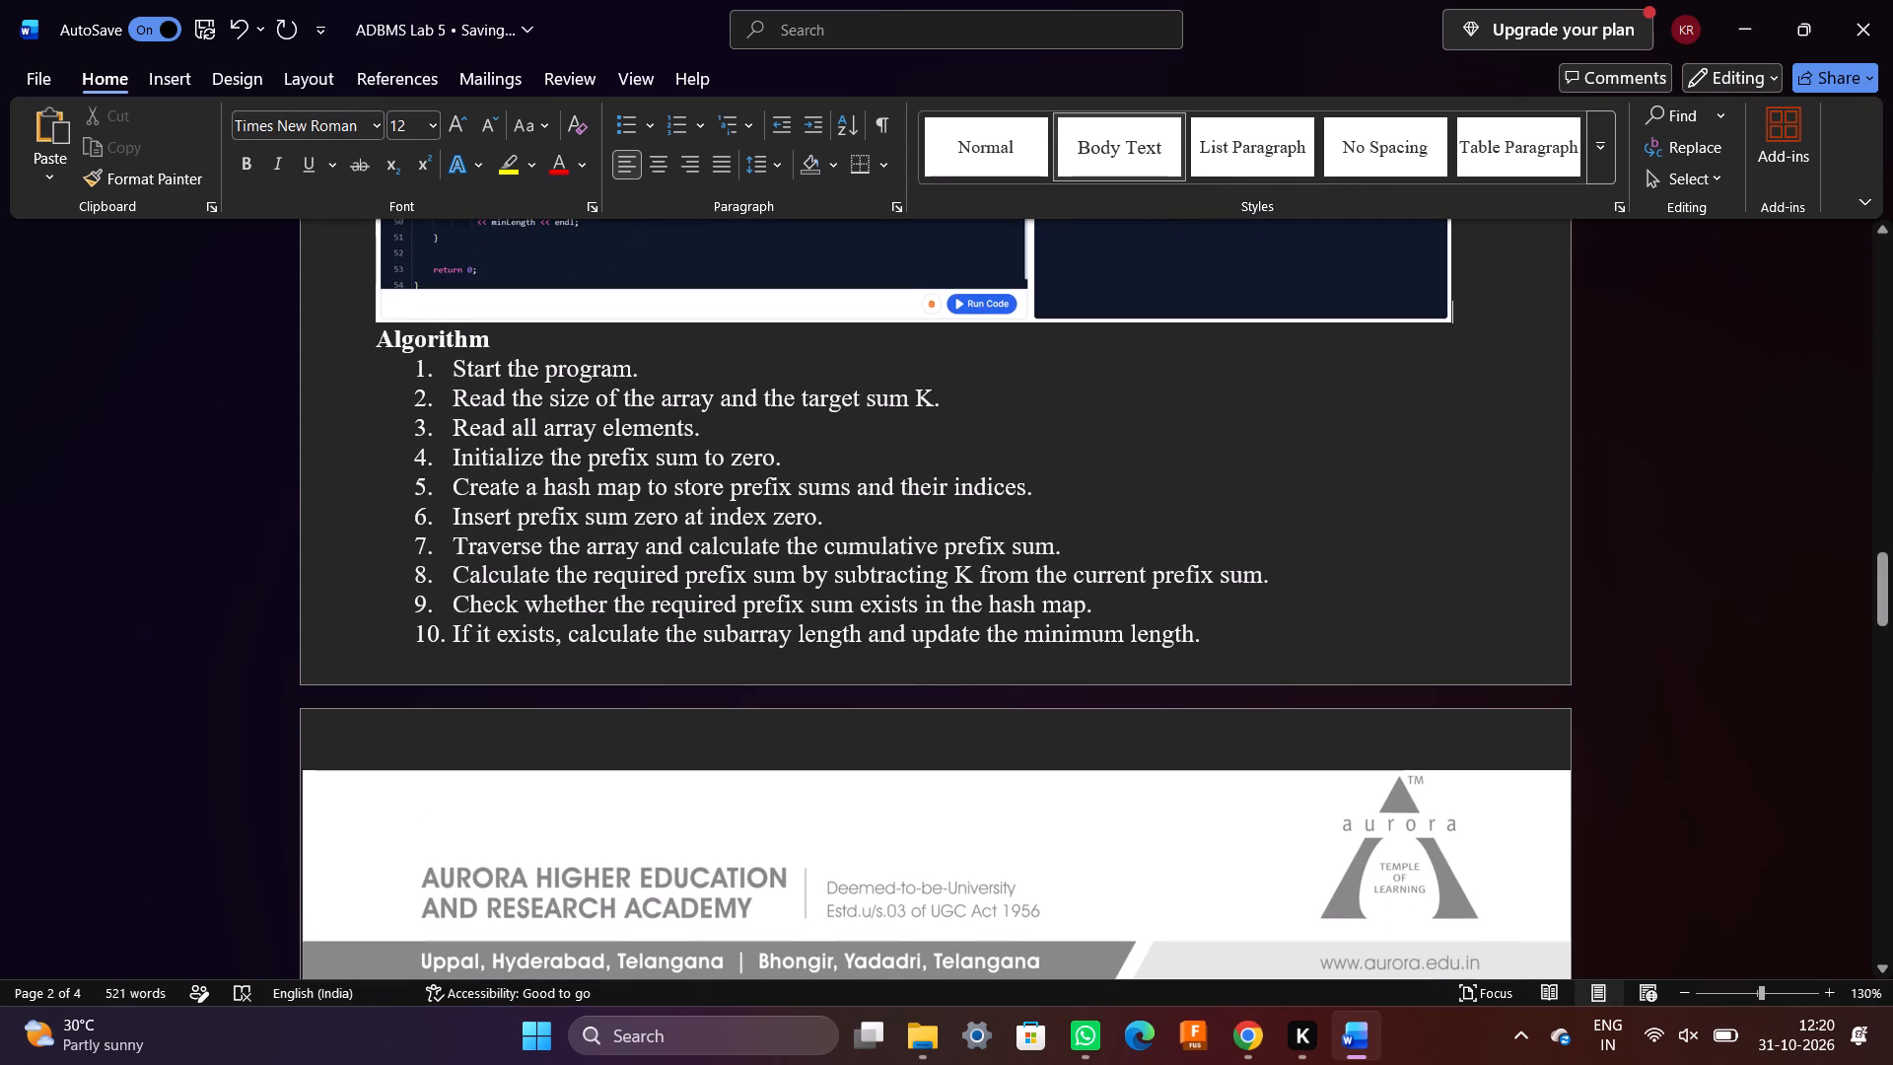
key("Return")
scroll(1489, 288, "down", 2)
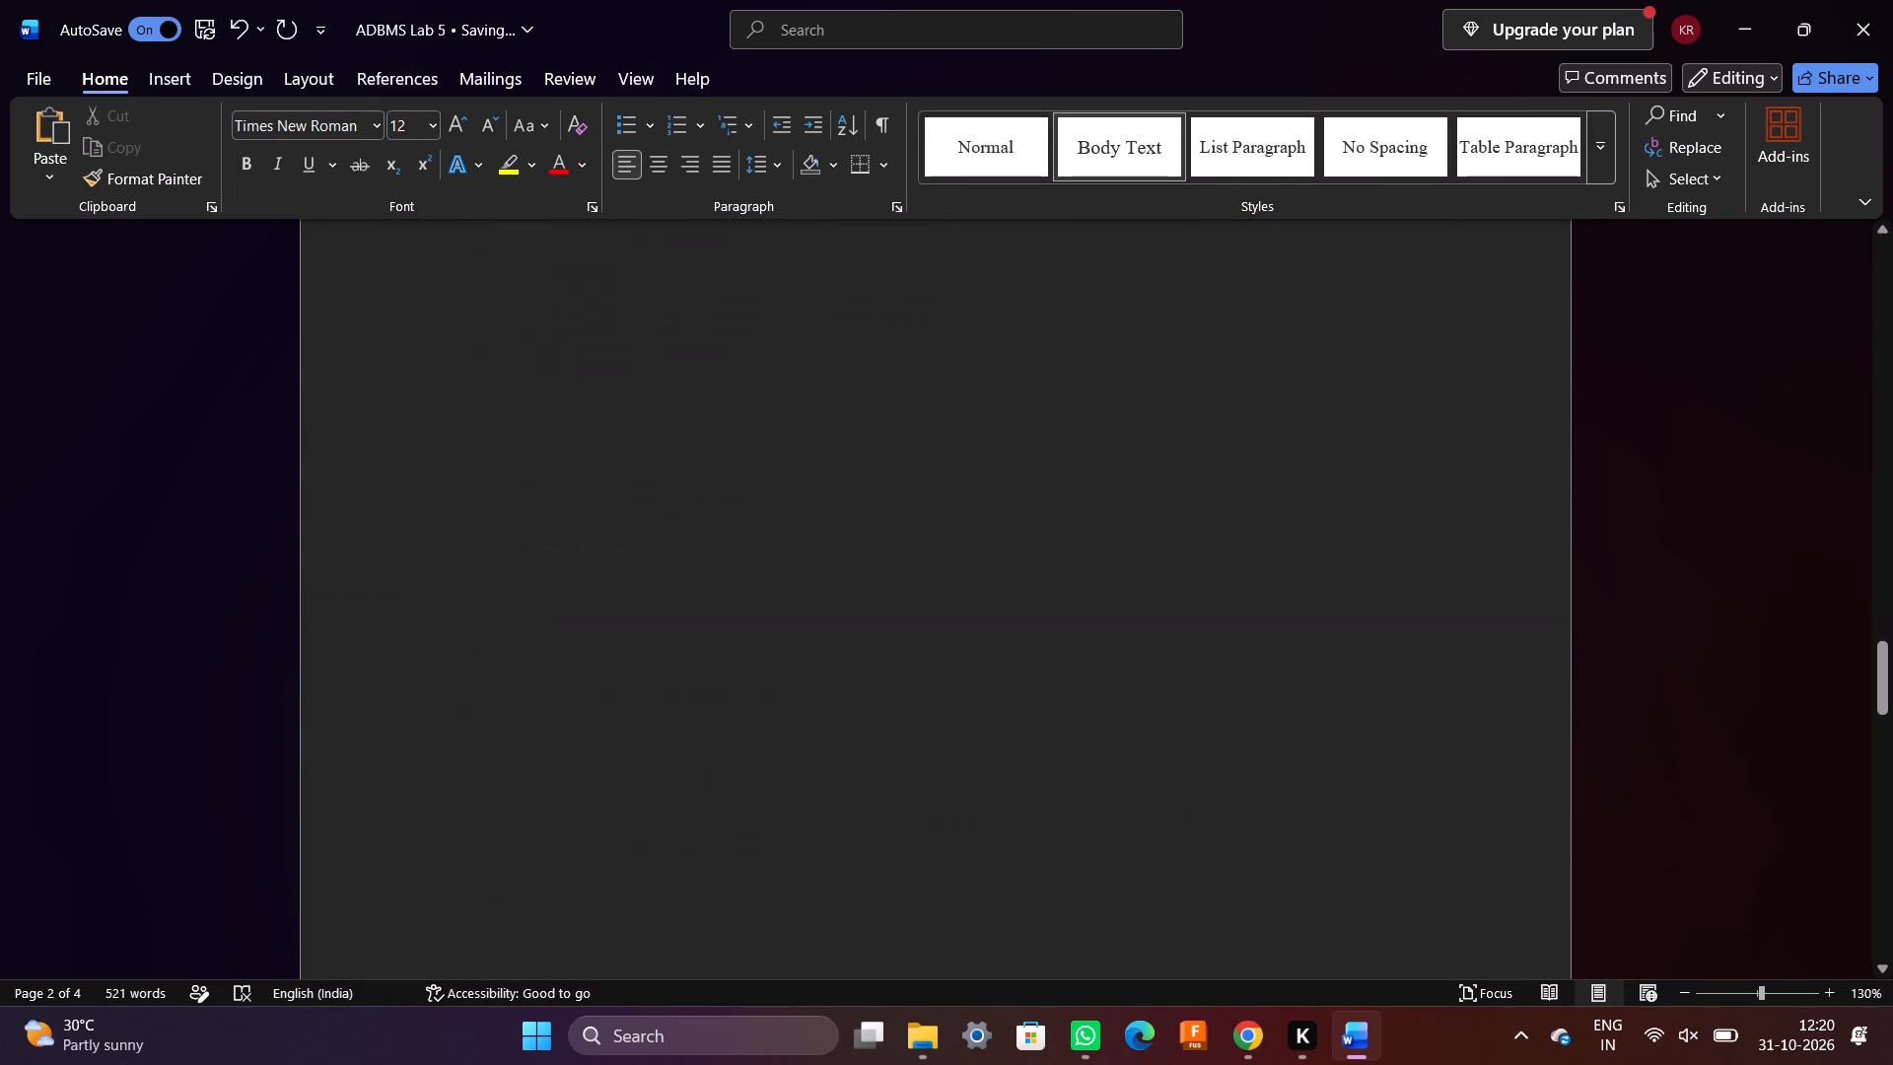
scroll(1489, 288, "up", 4)
scroll(1489, 288, "down", 1)
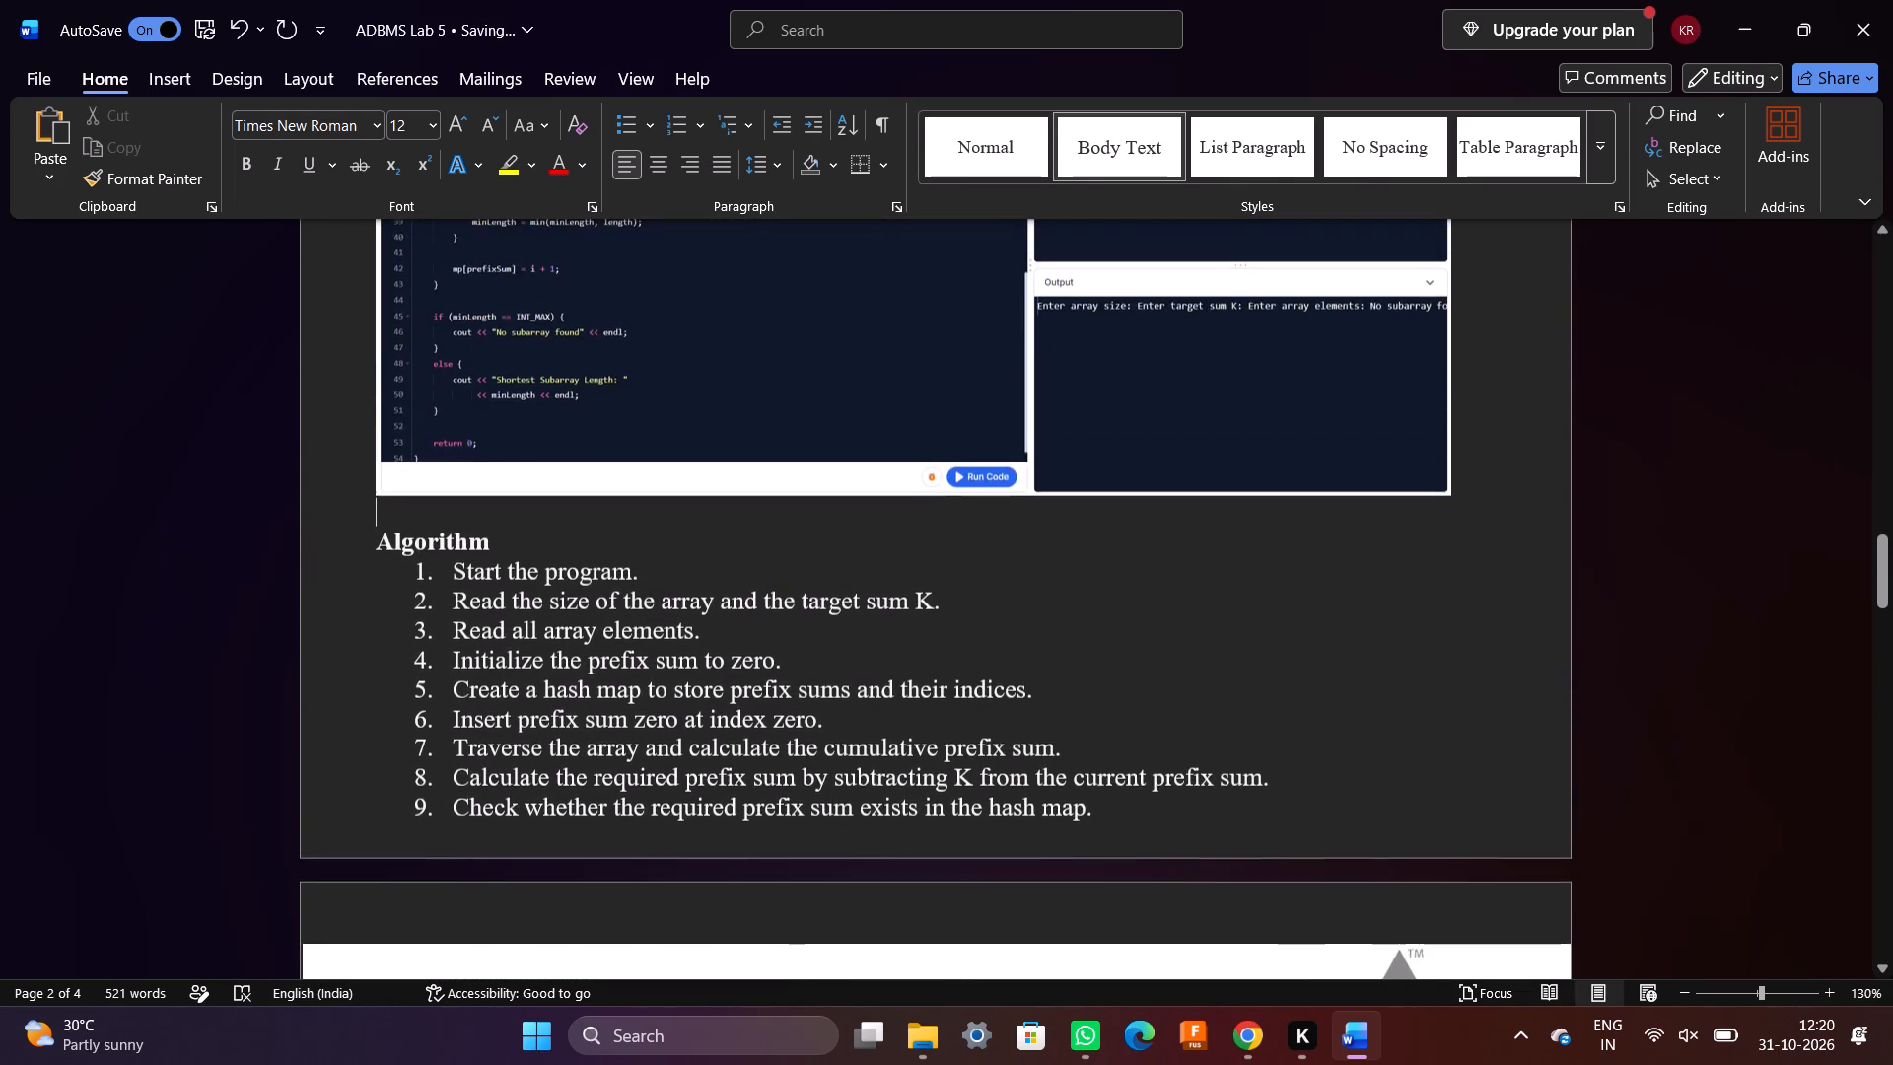
scroll(1489, 288, "down", 2)
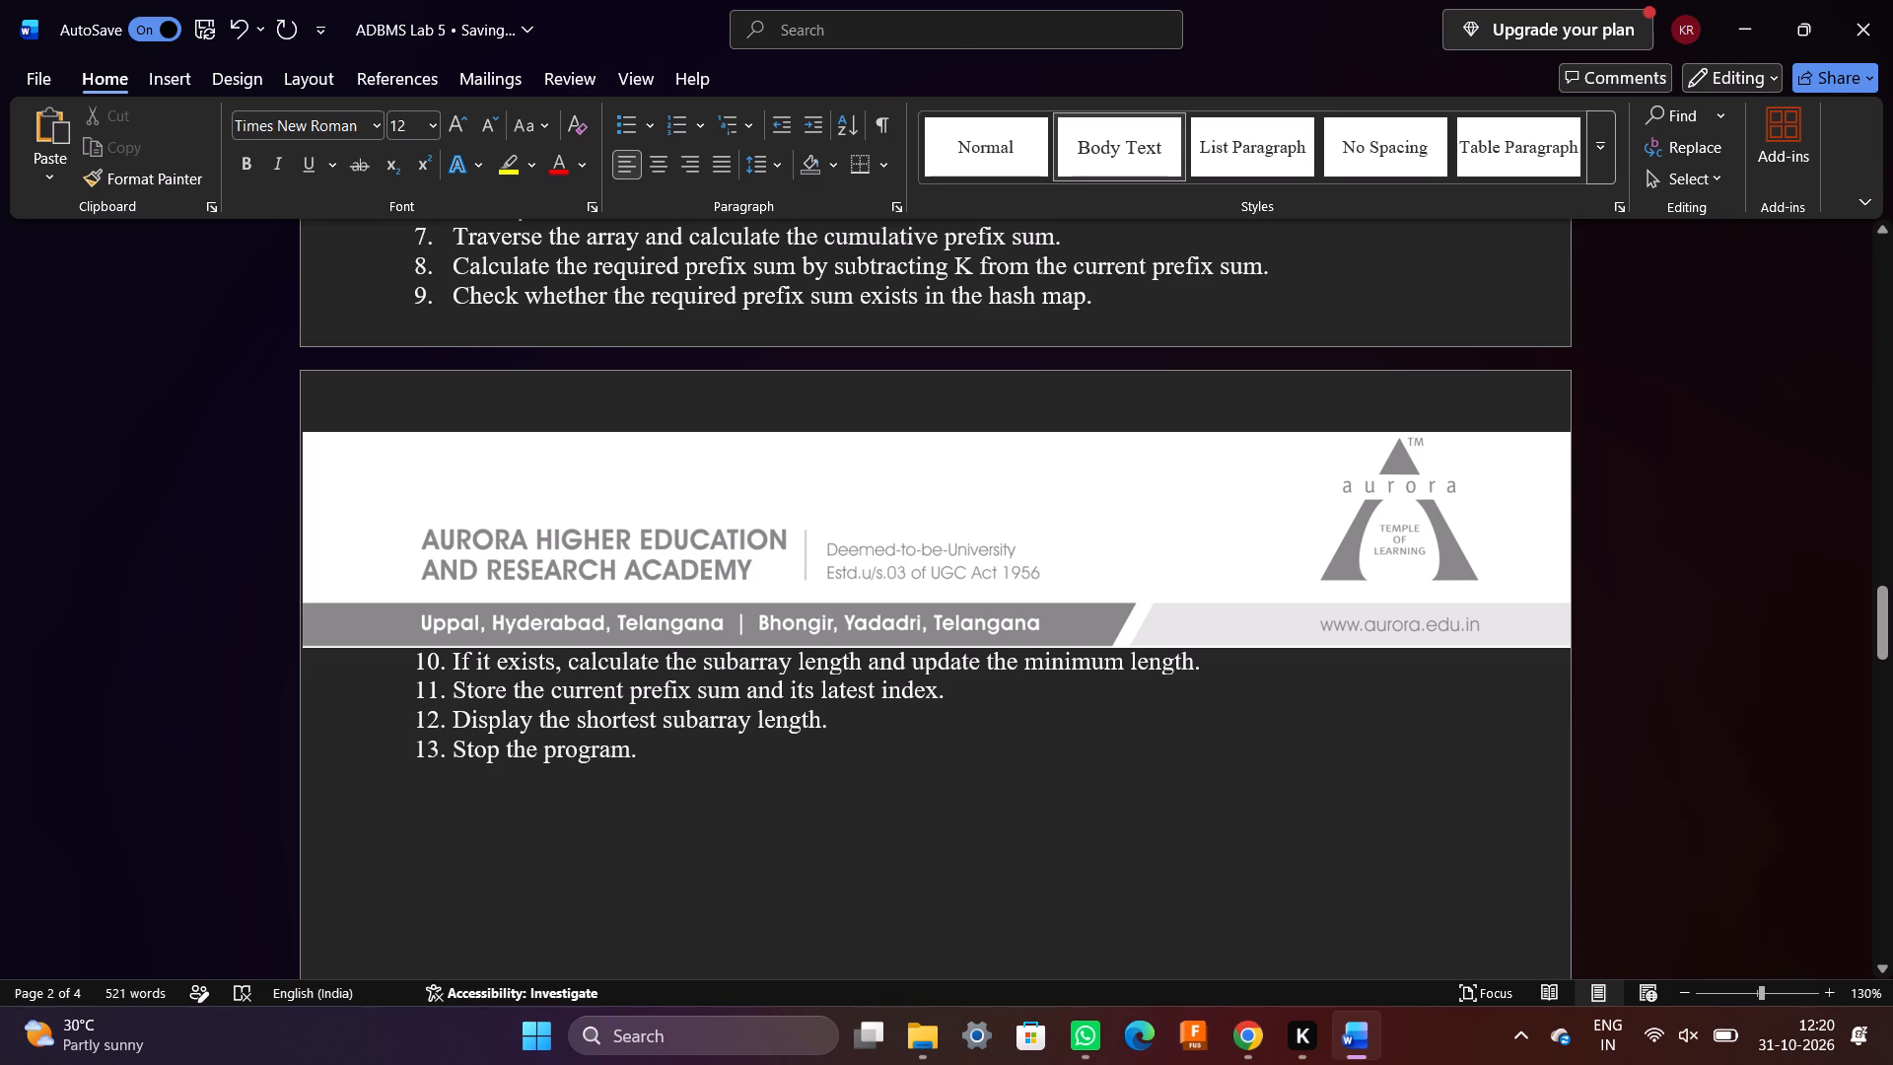
Add a blank line after the last algorithm step, Stop the program, of the Shortest Subarray section.
left_click(704, 777)
key("Return")
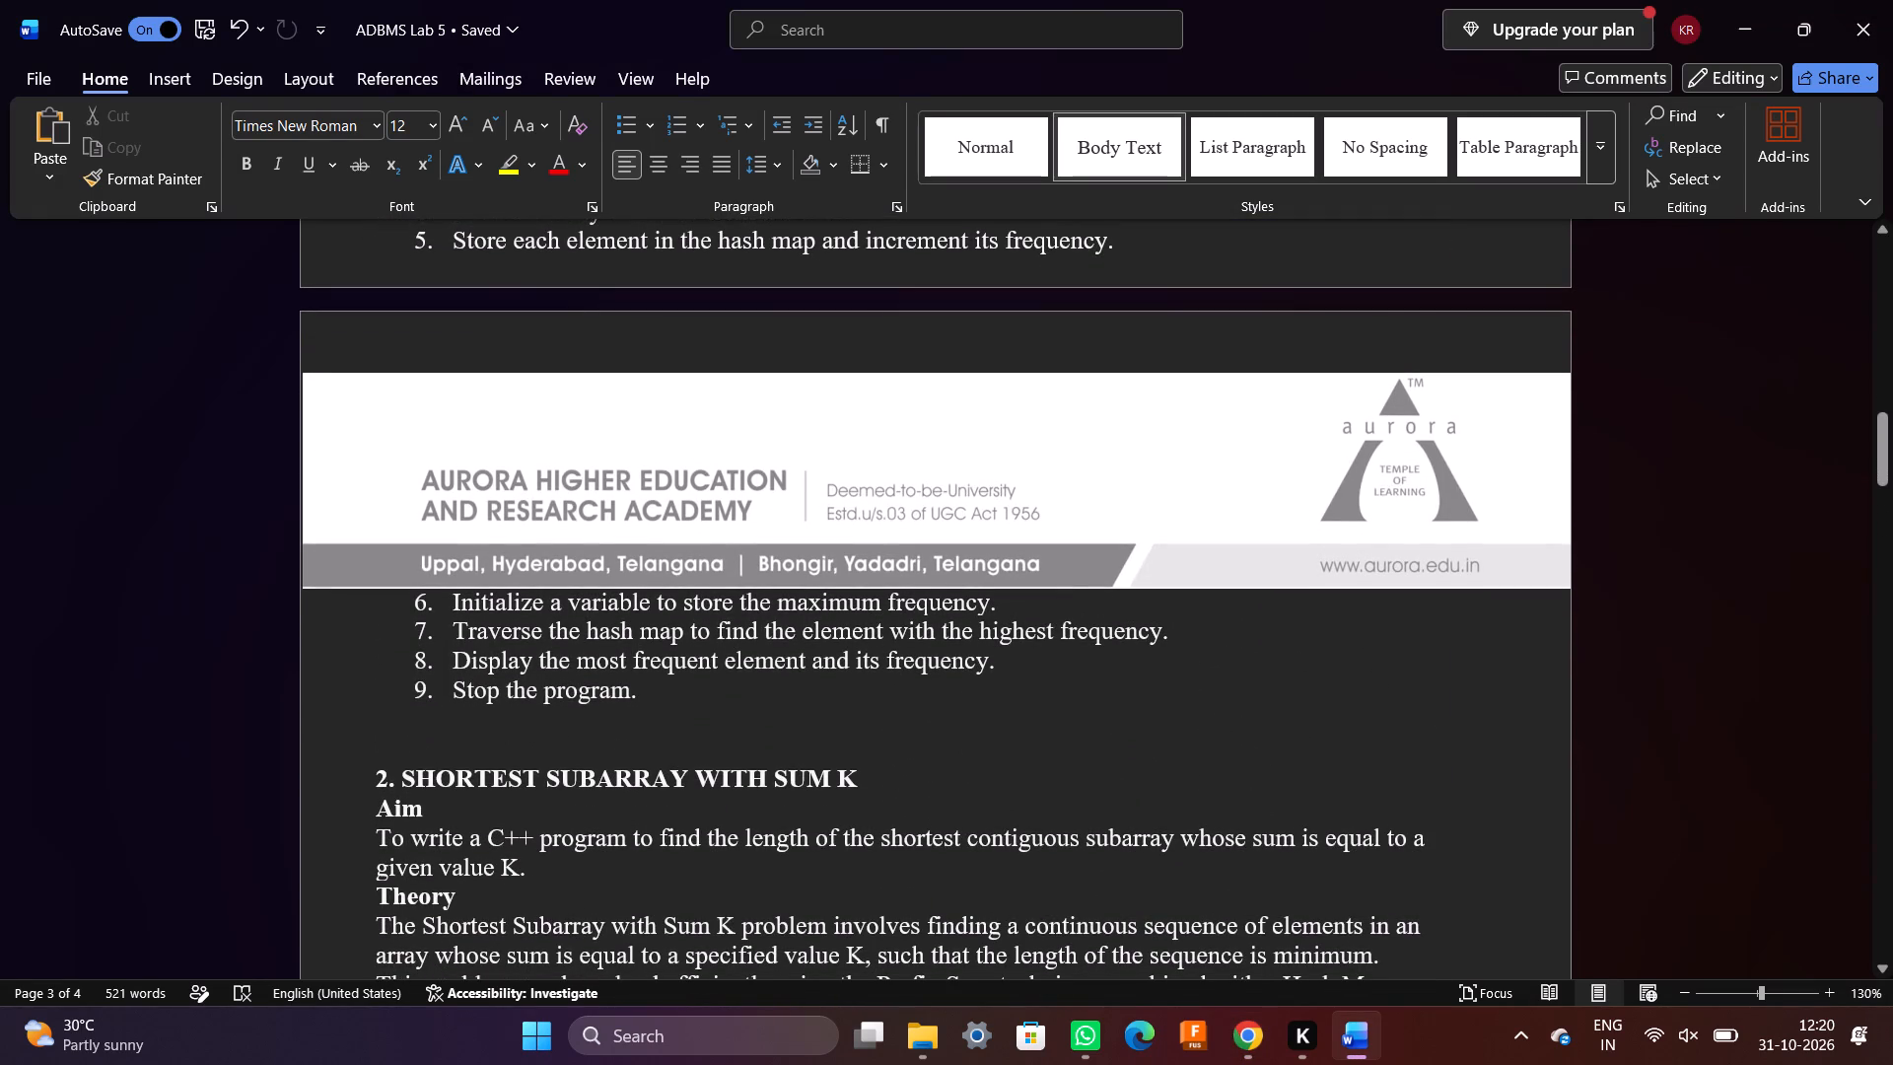
left_click(404, 731)
key("ctrl+v")
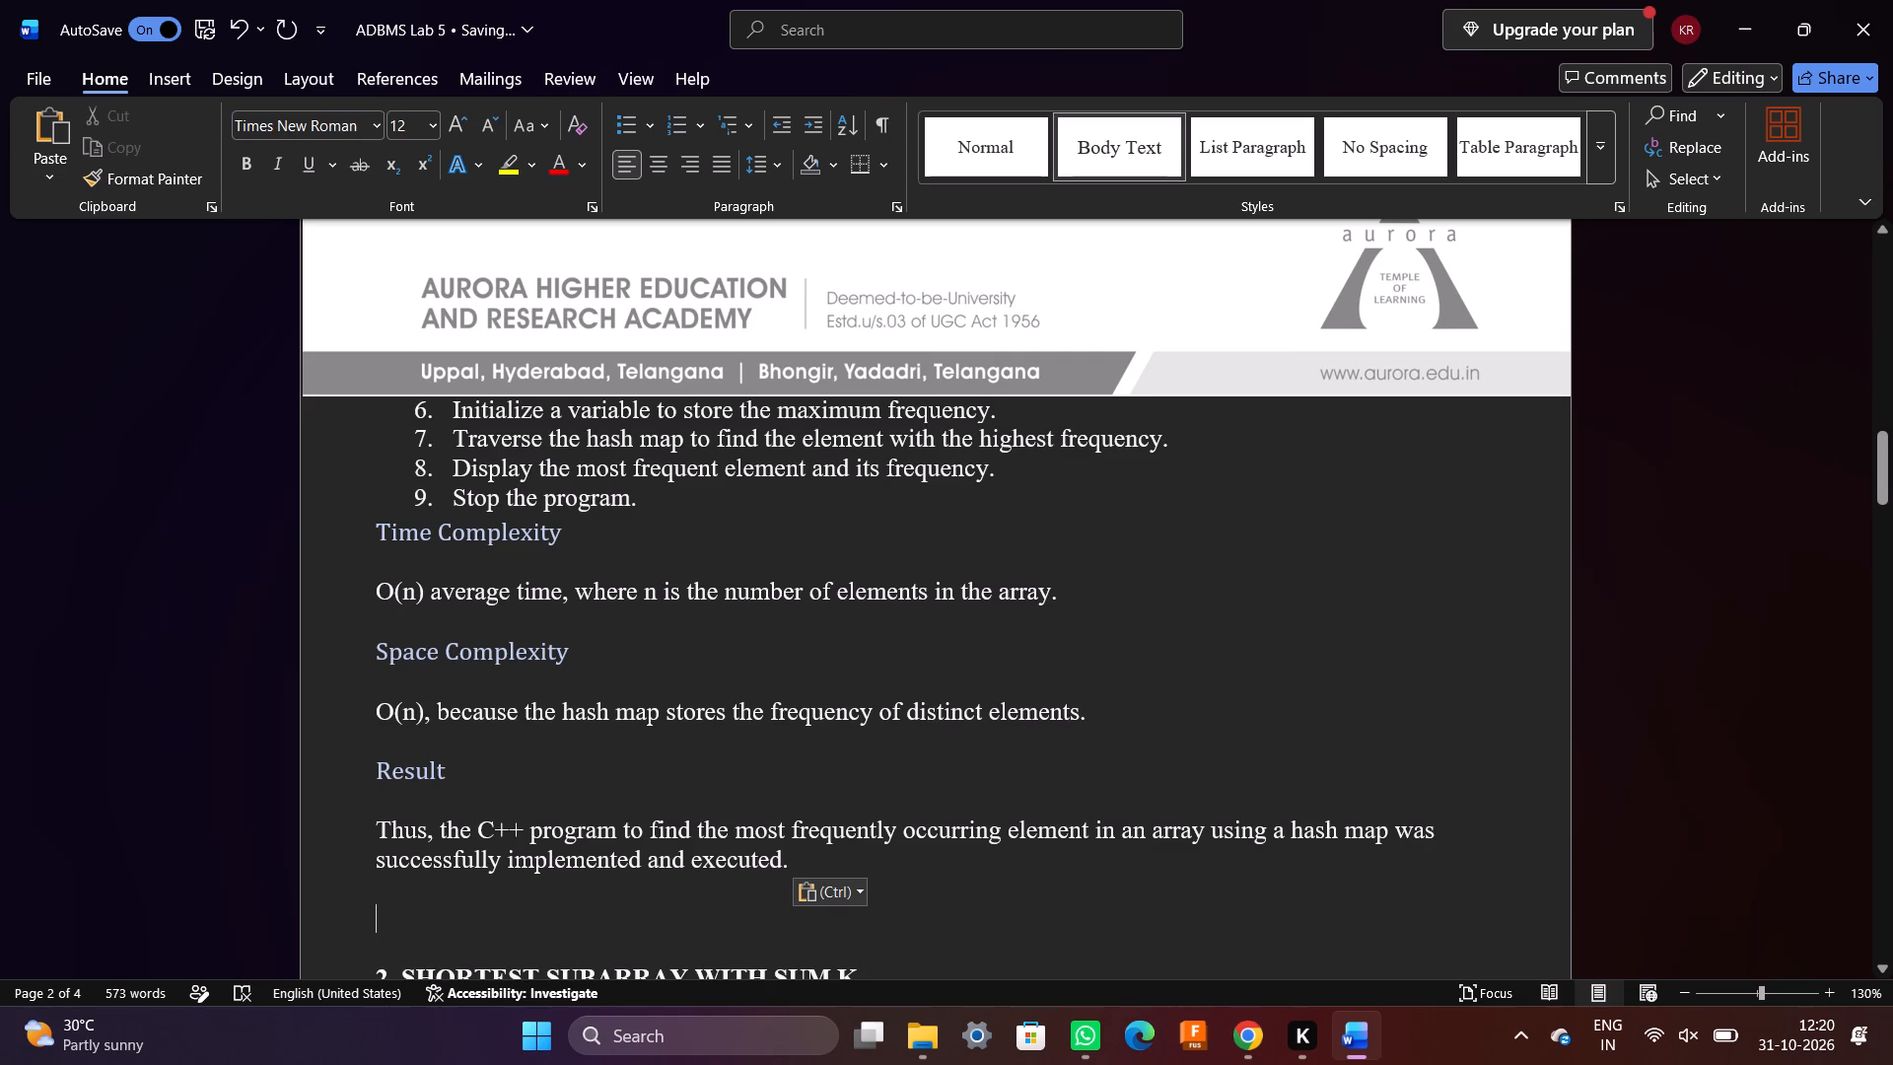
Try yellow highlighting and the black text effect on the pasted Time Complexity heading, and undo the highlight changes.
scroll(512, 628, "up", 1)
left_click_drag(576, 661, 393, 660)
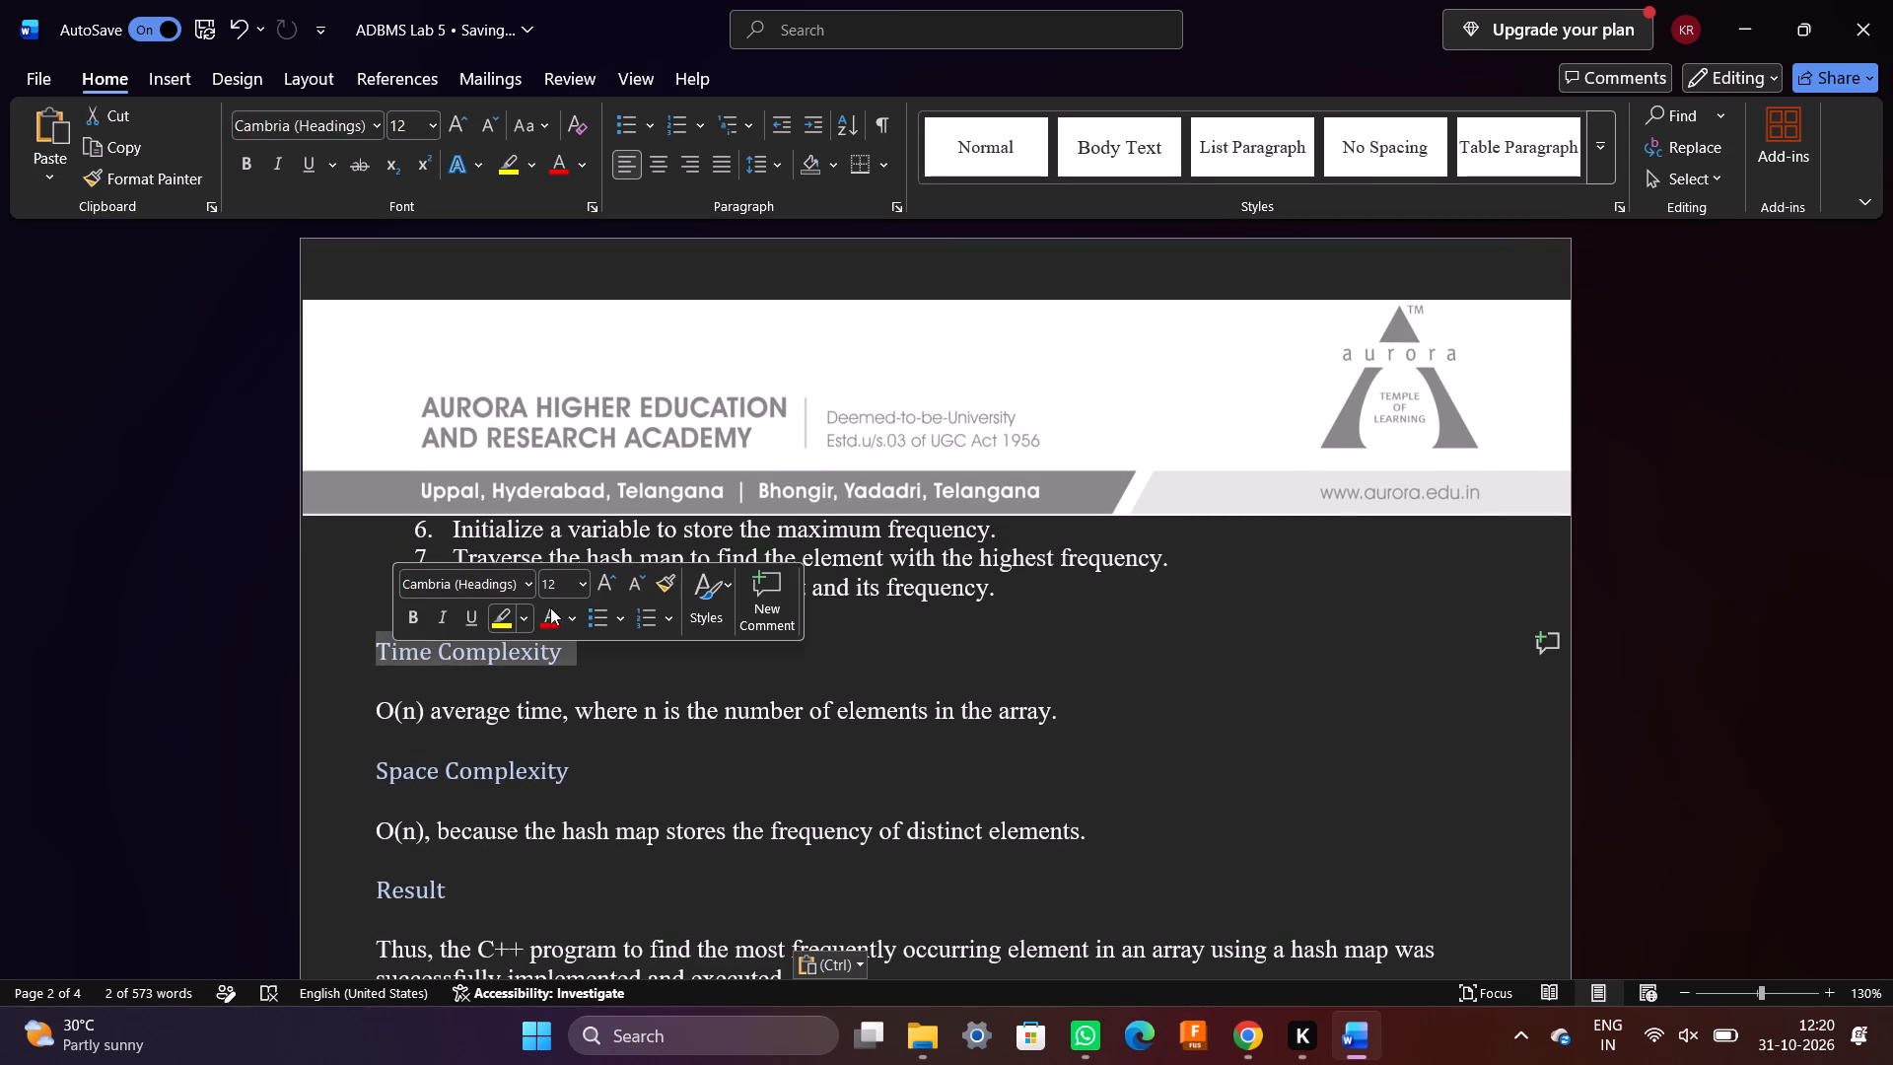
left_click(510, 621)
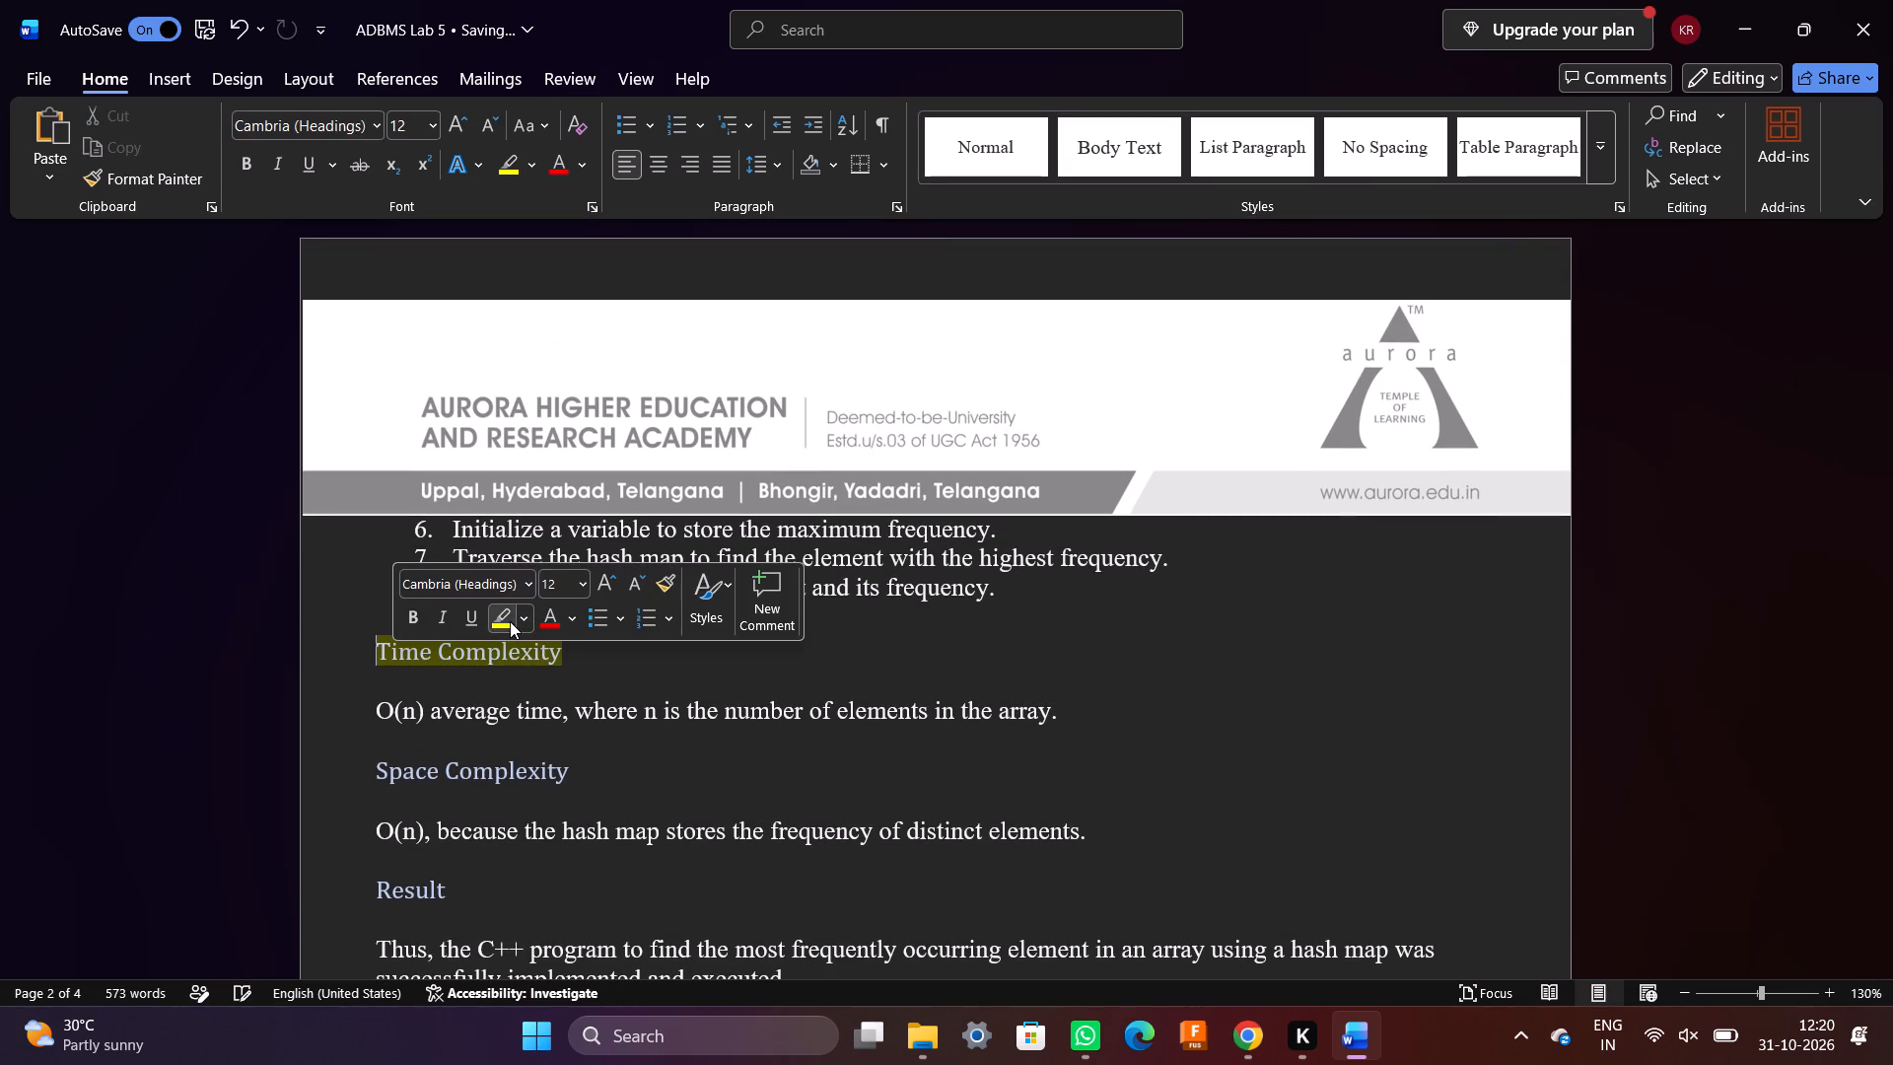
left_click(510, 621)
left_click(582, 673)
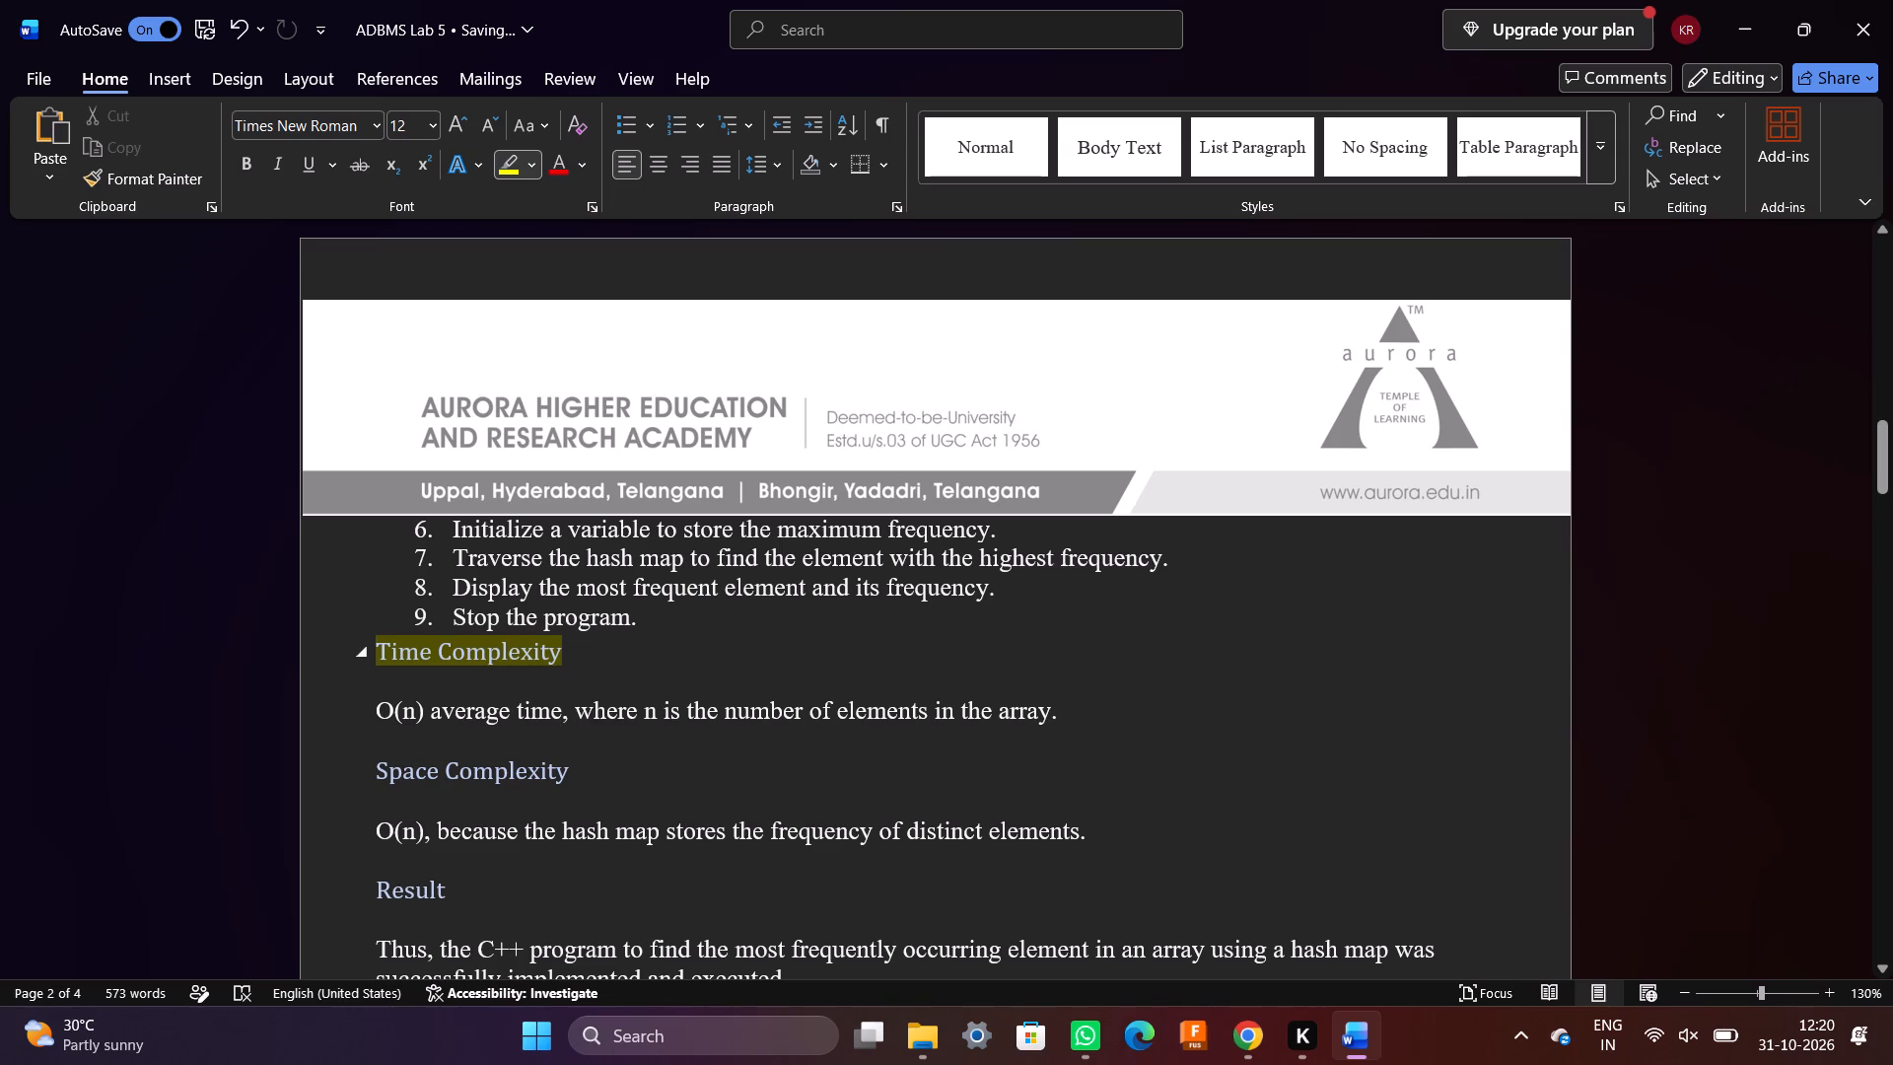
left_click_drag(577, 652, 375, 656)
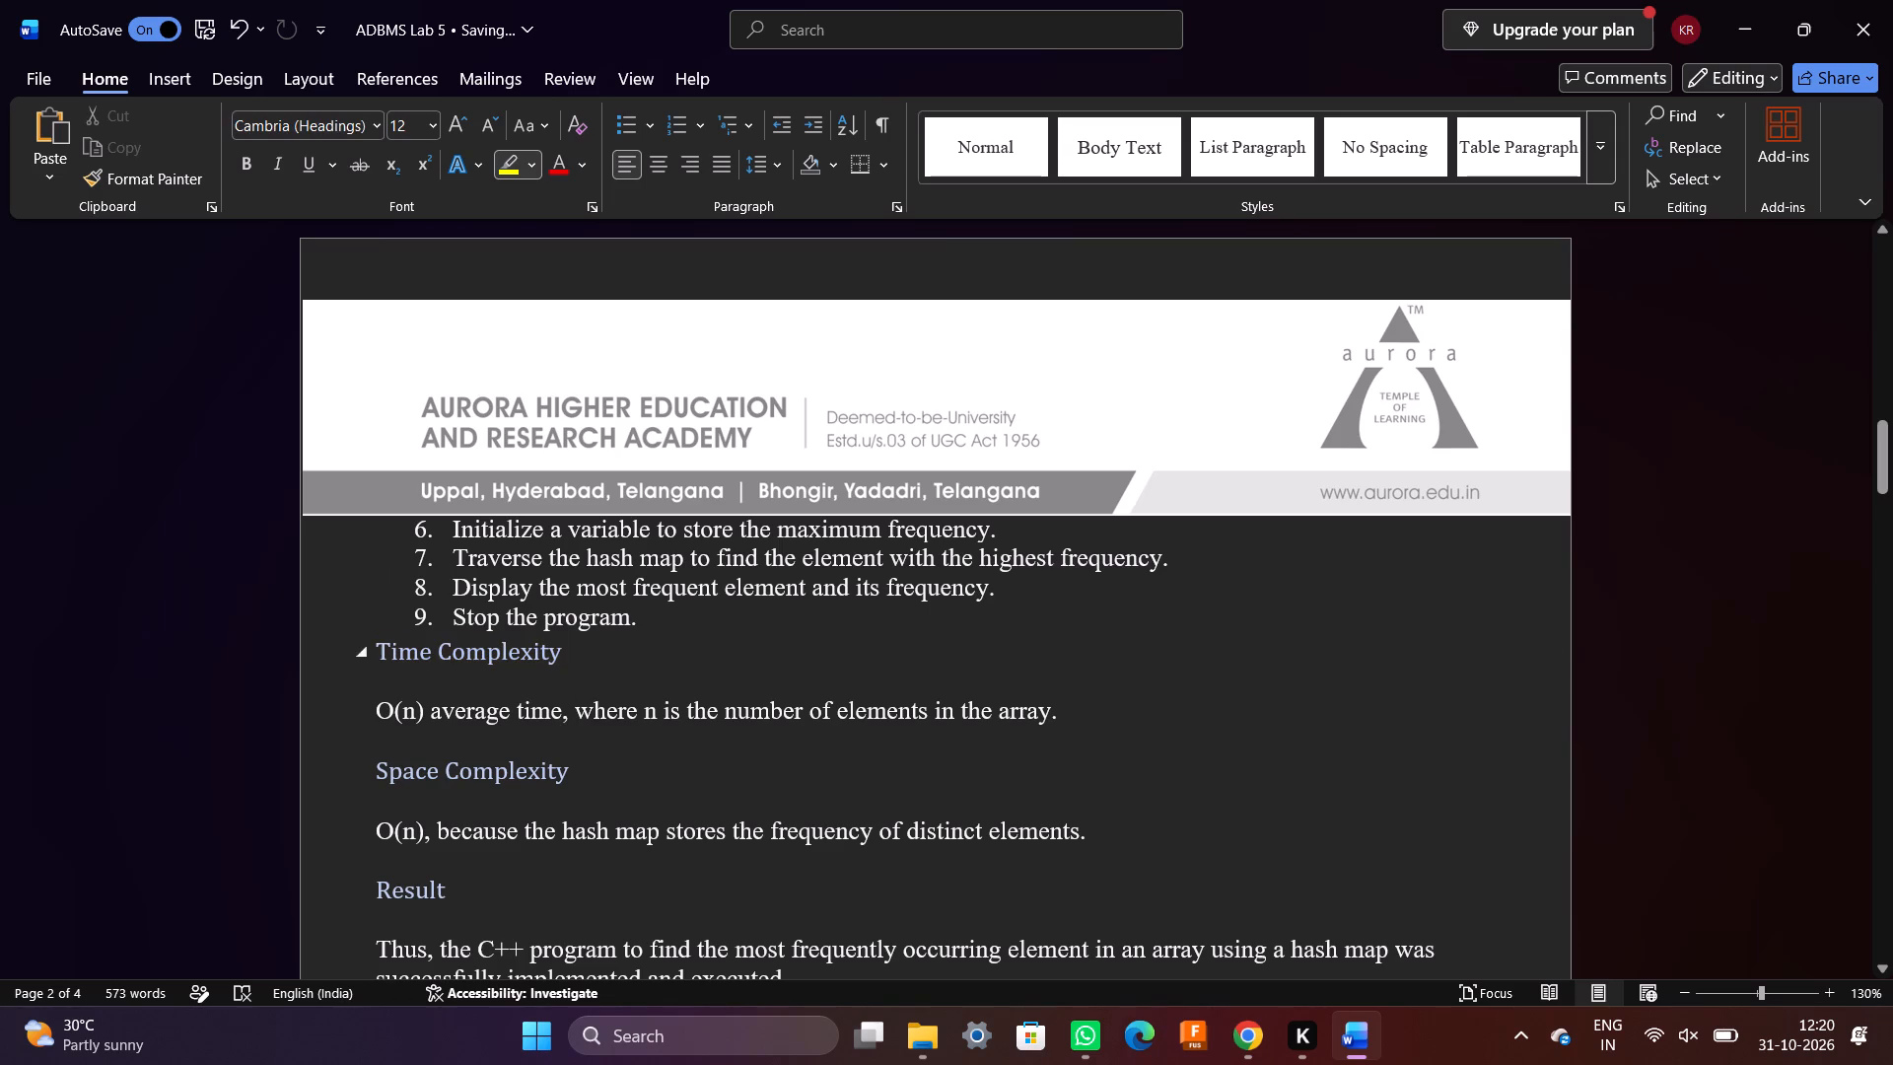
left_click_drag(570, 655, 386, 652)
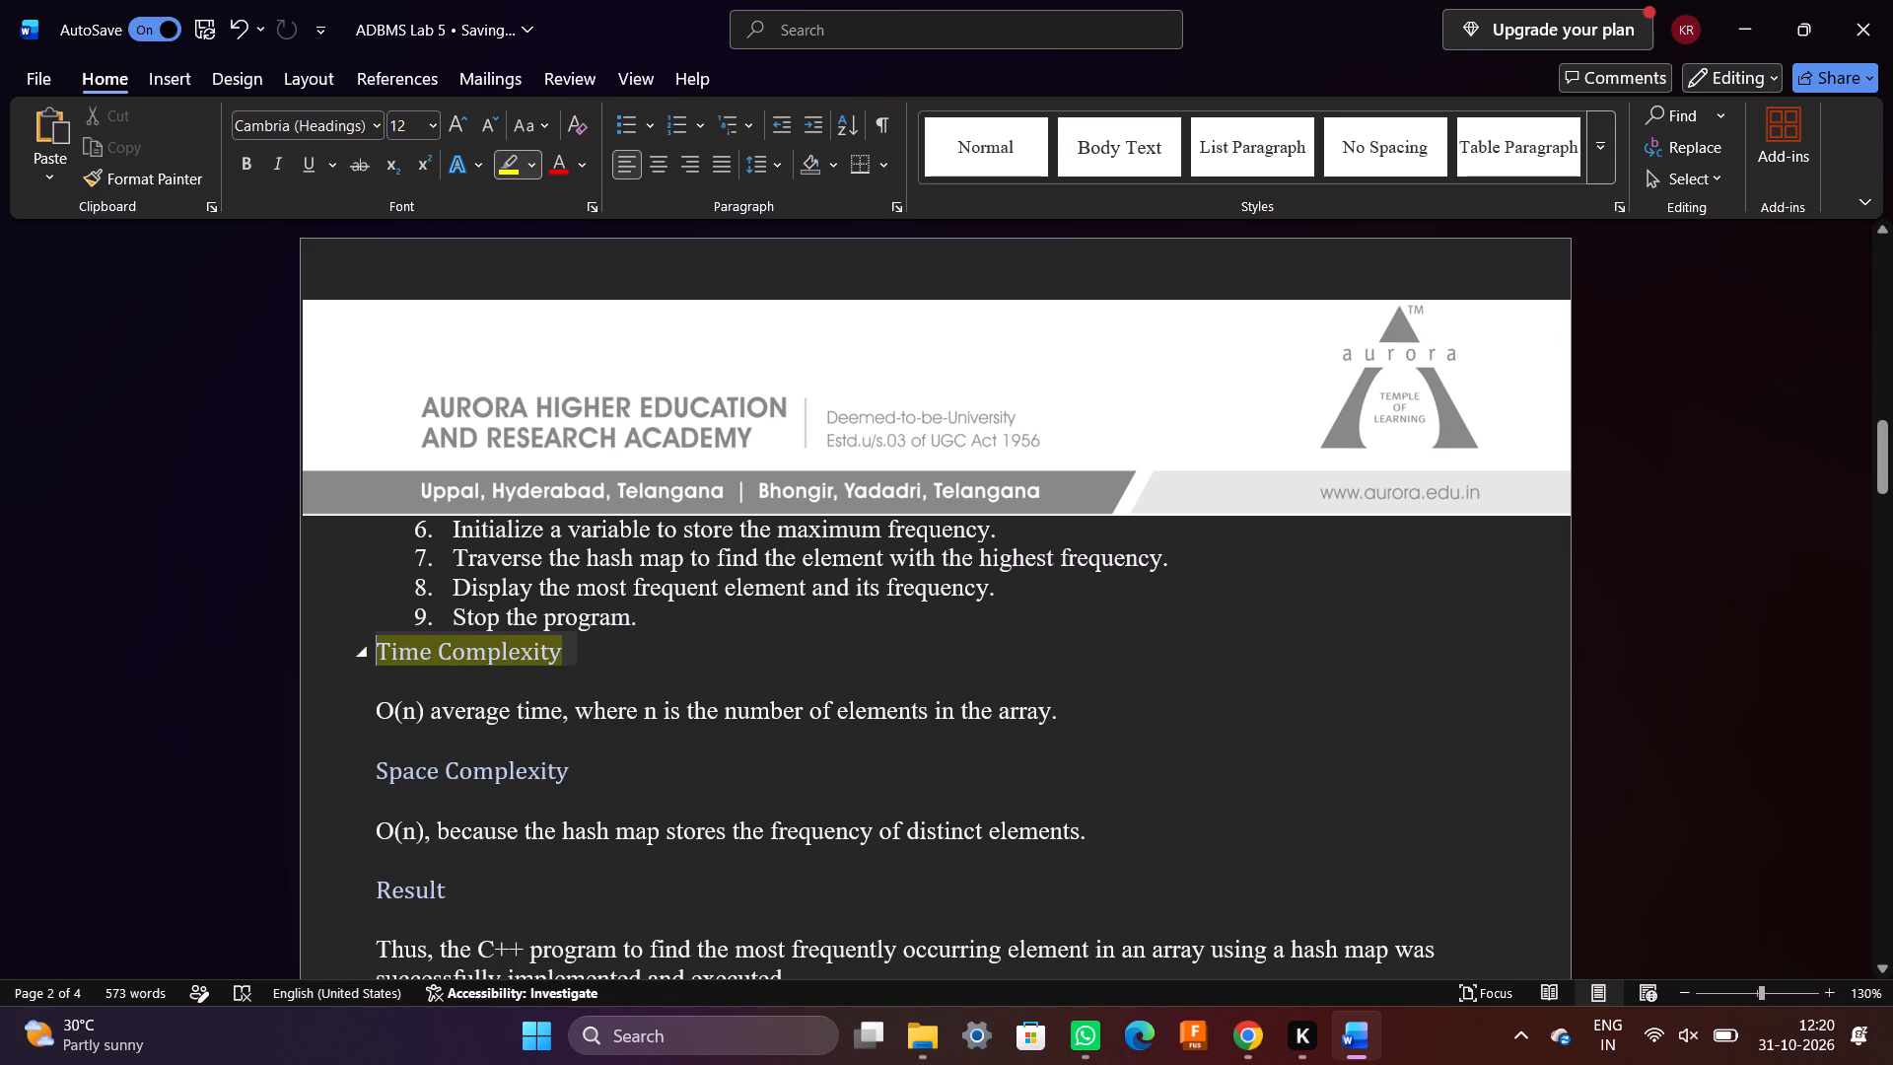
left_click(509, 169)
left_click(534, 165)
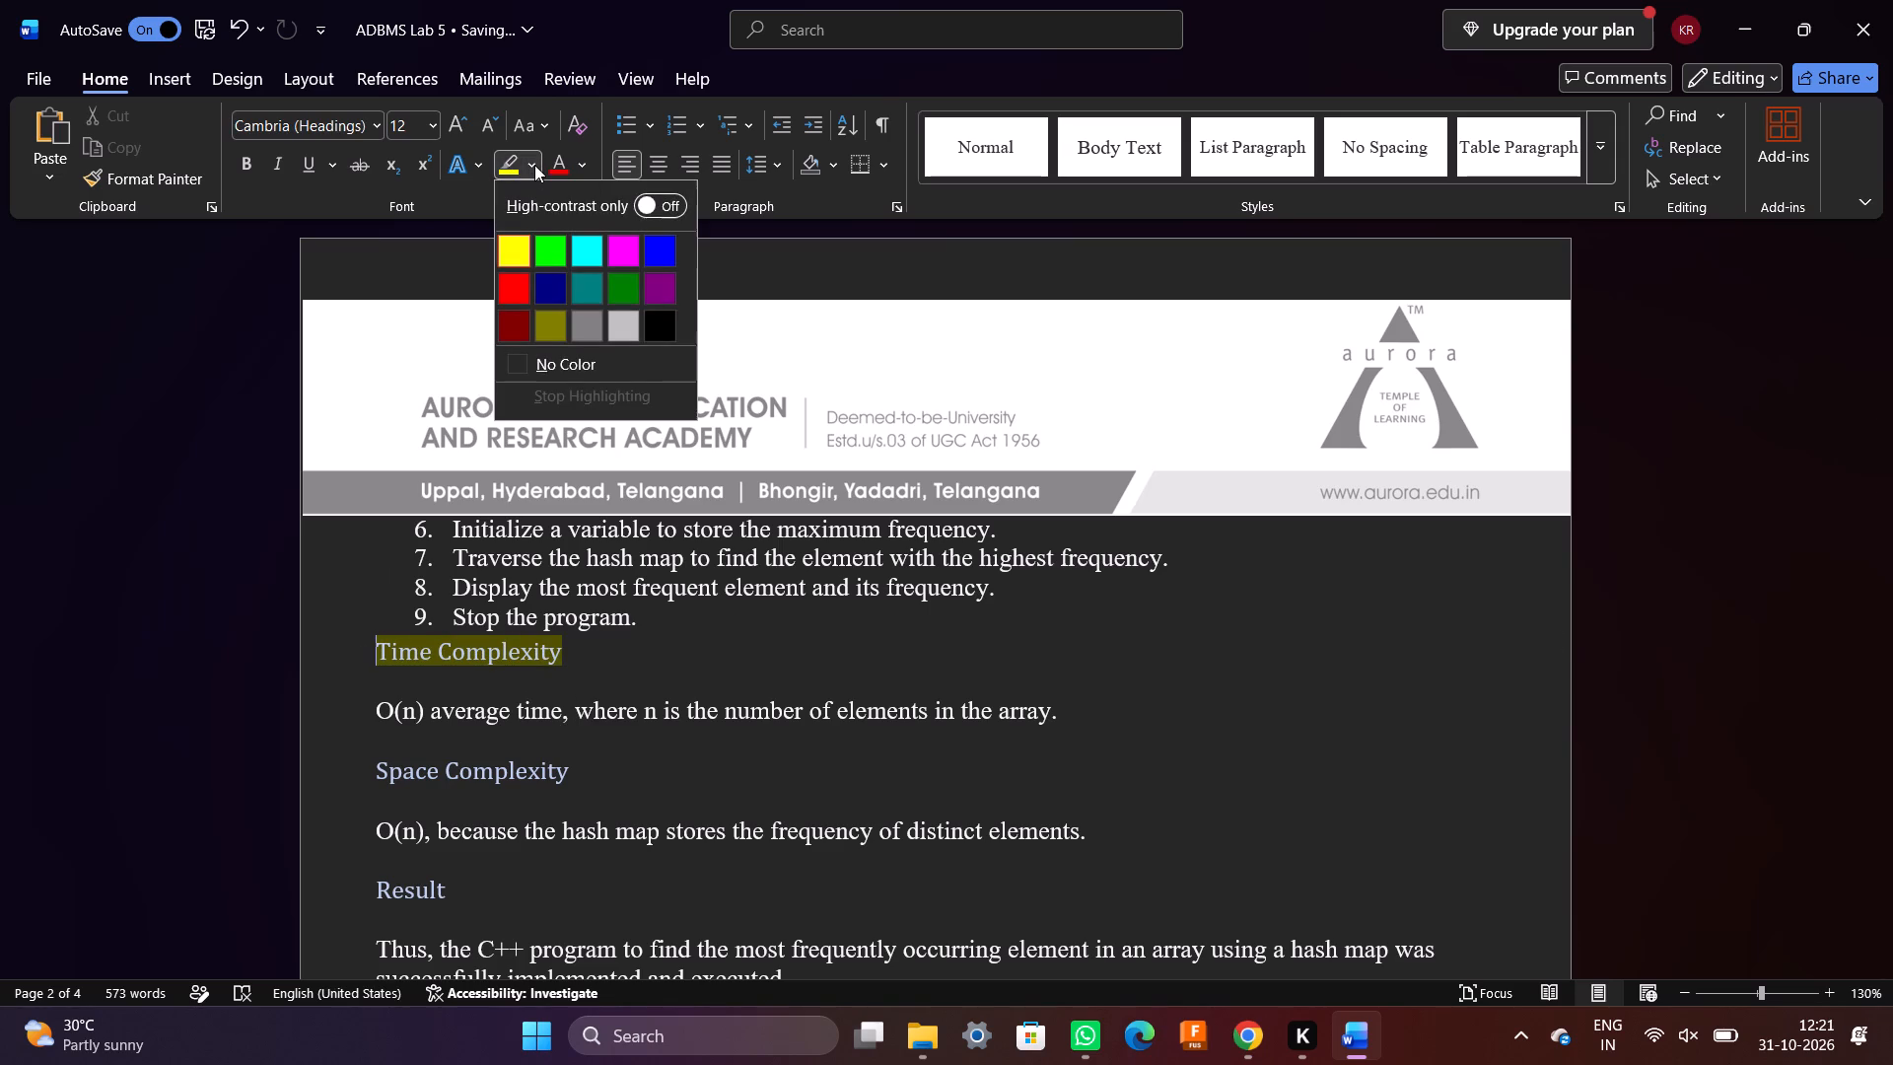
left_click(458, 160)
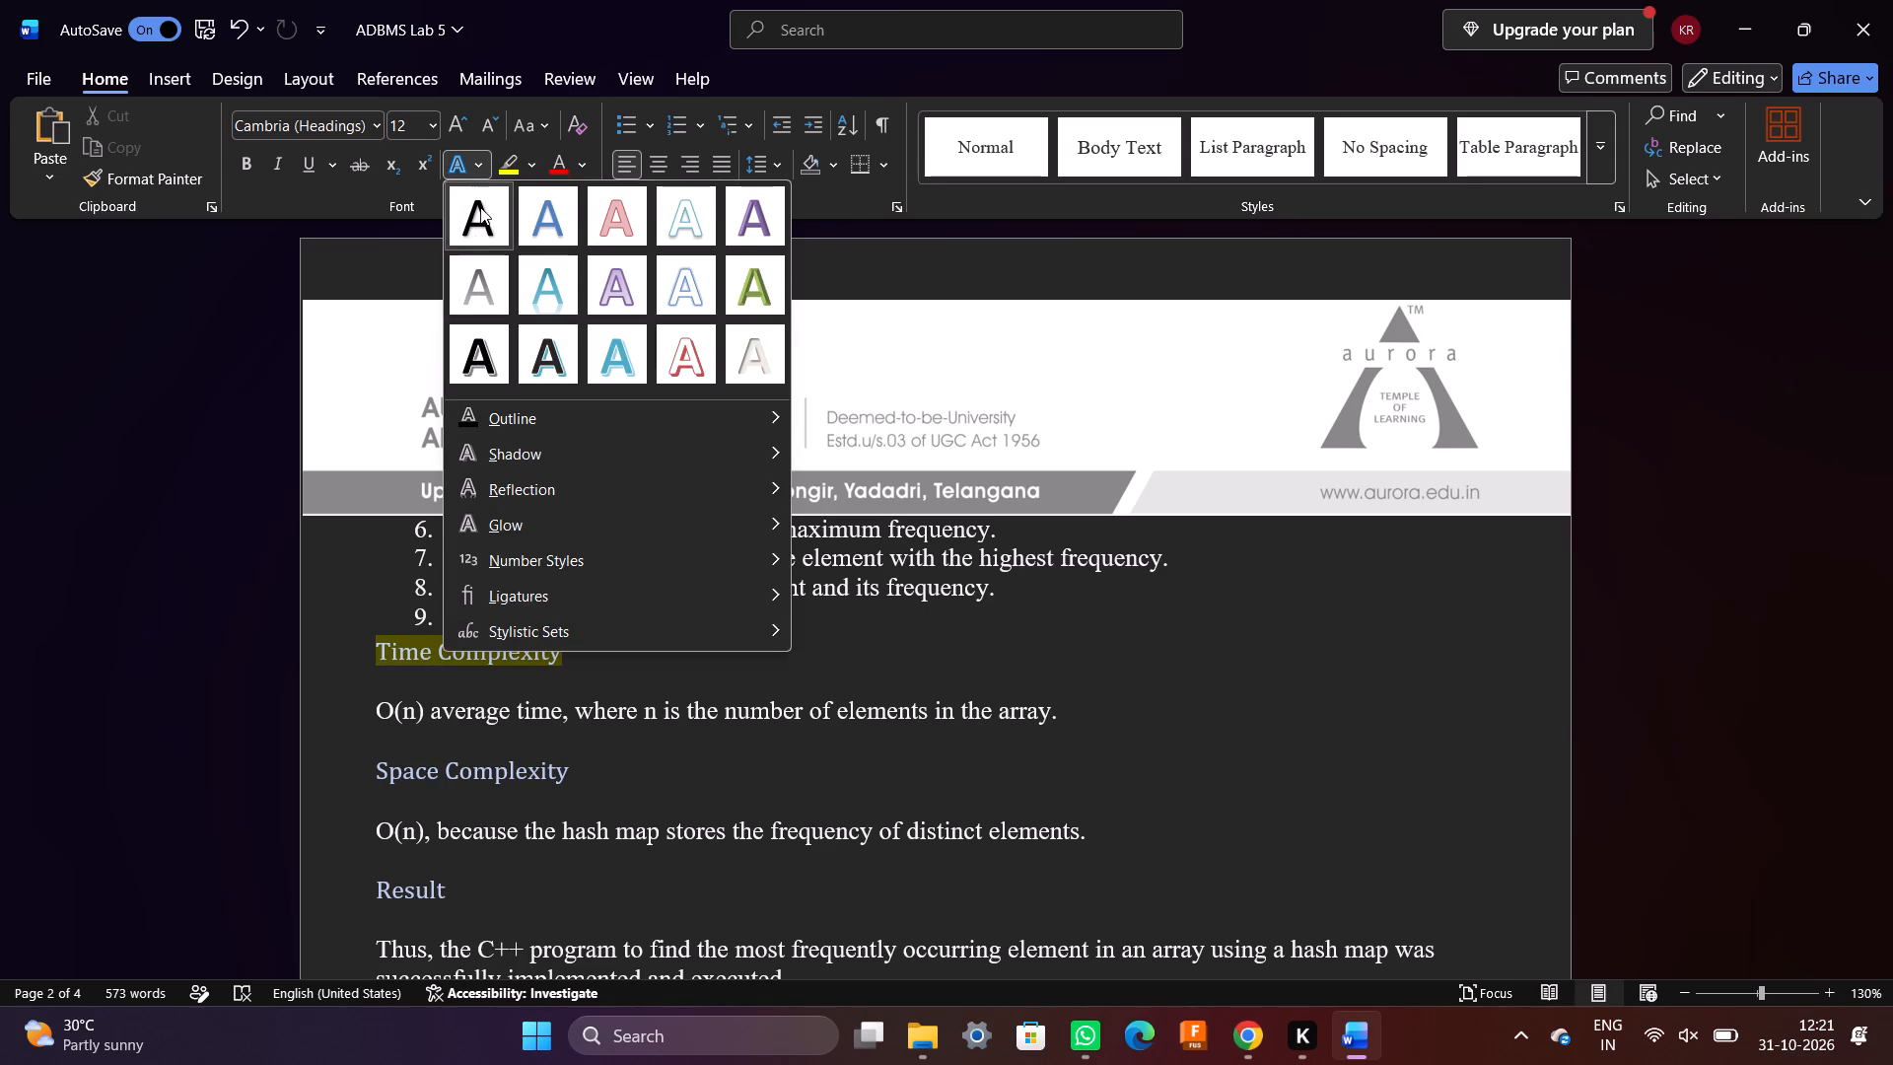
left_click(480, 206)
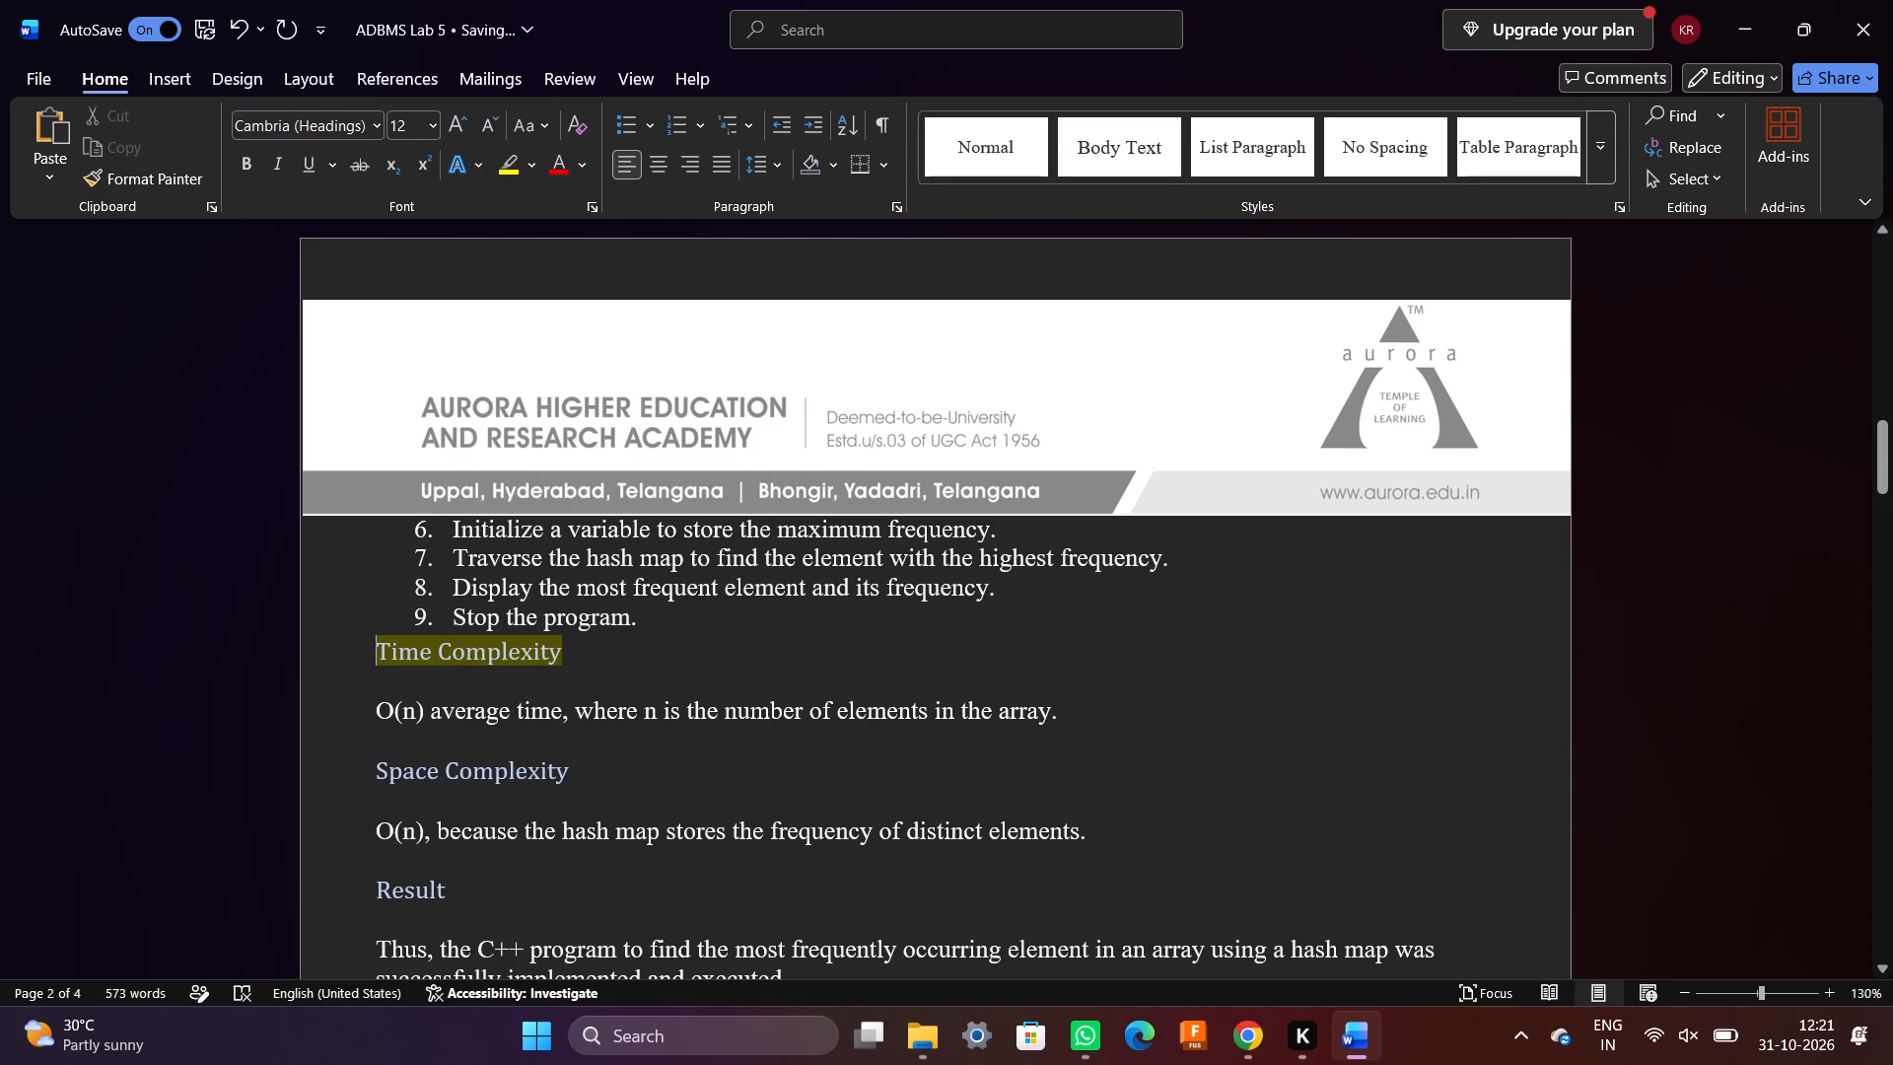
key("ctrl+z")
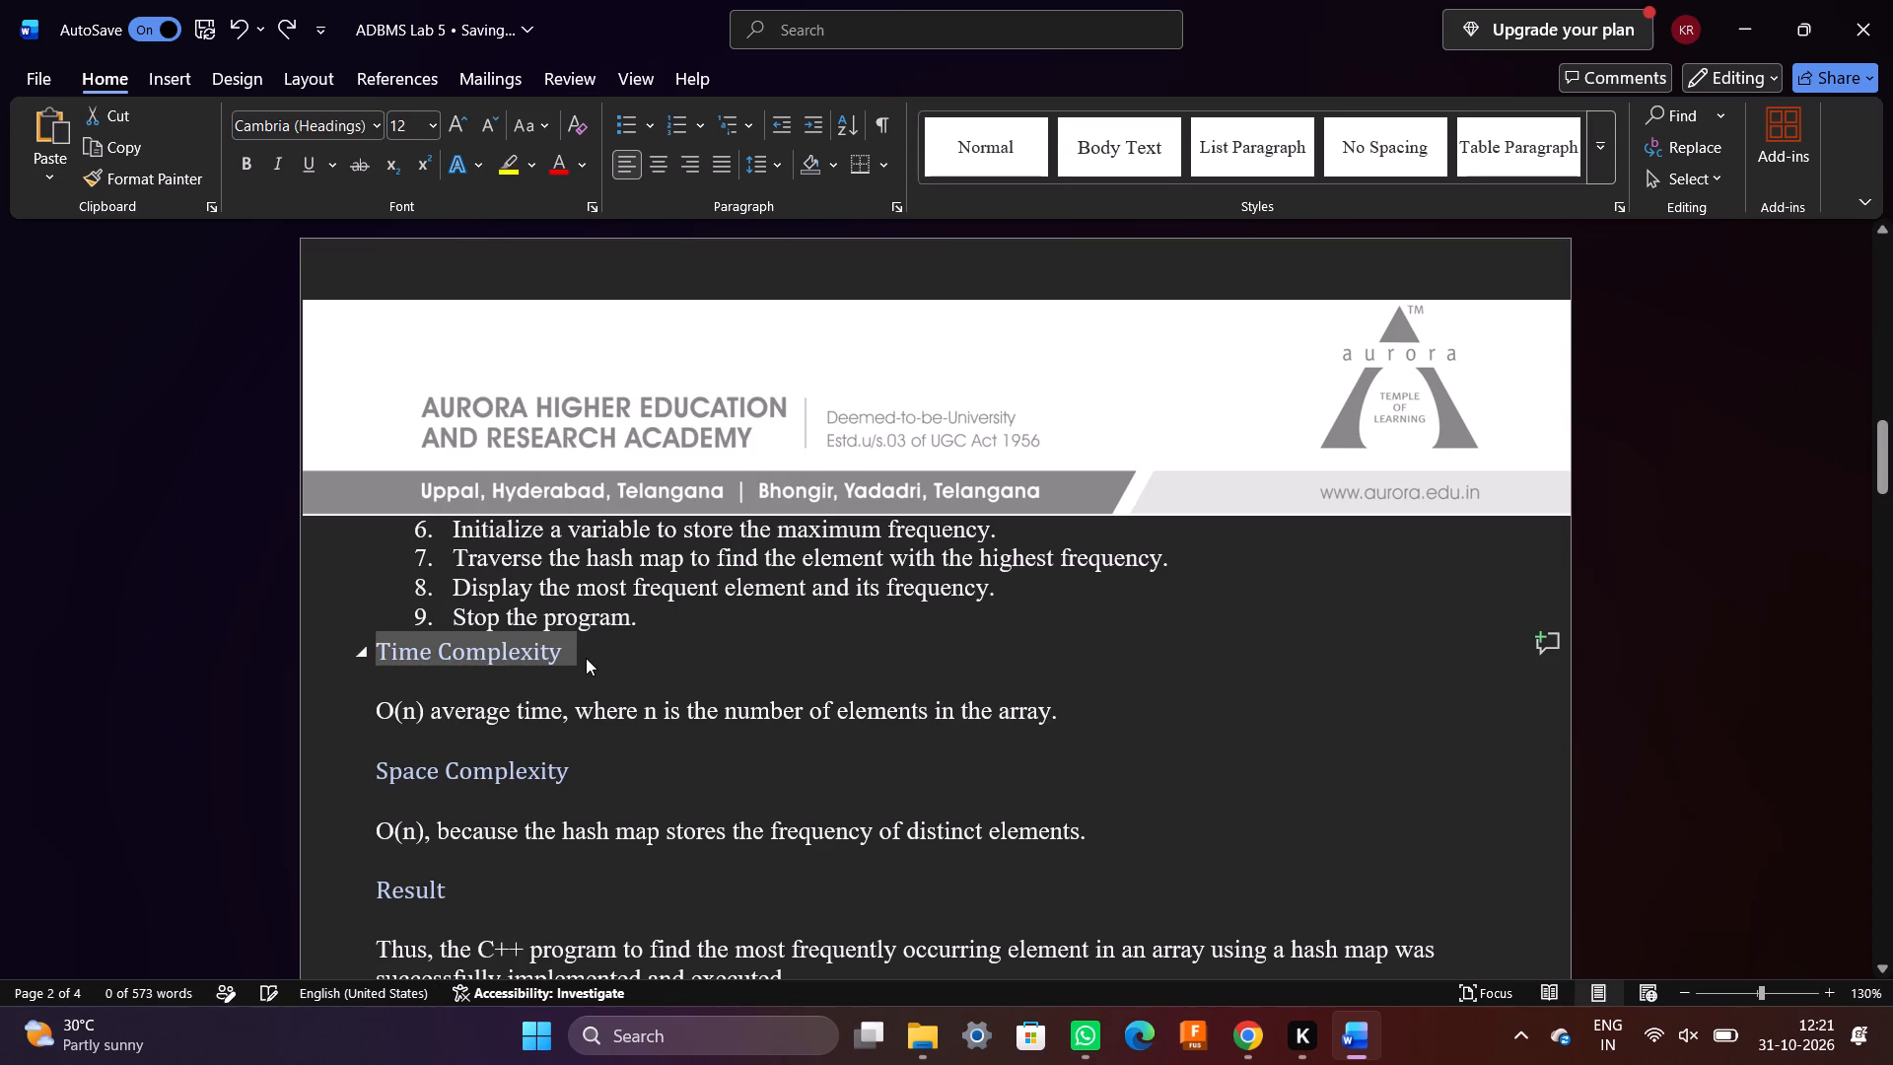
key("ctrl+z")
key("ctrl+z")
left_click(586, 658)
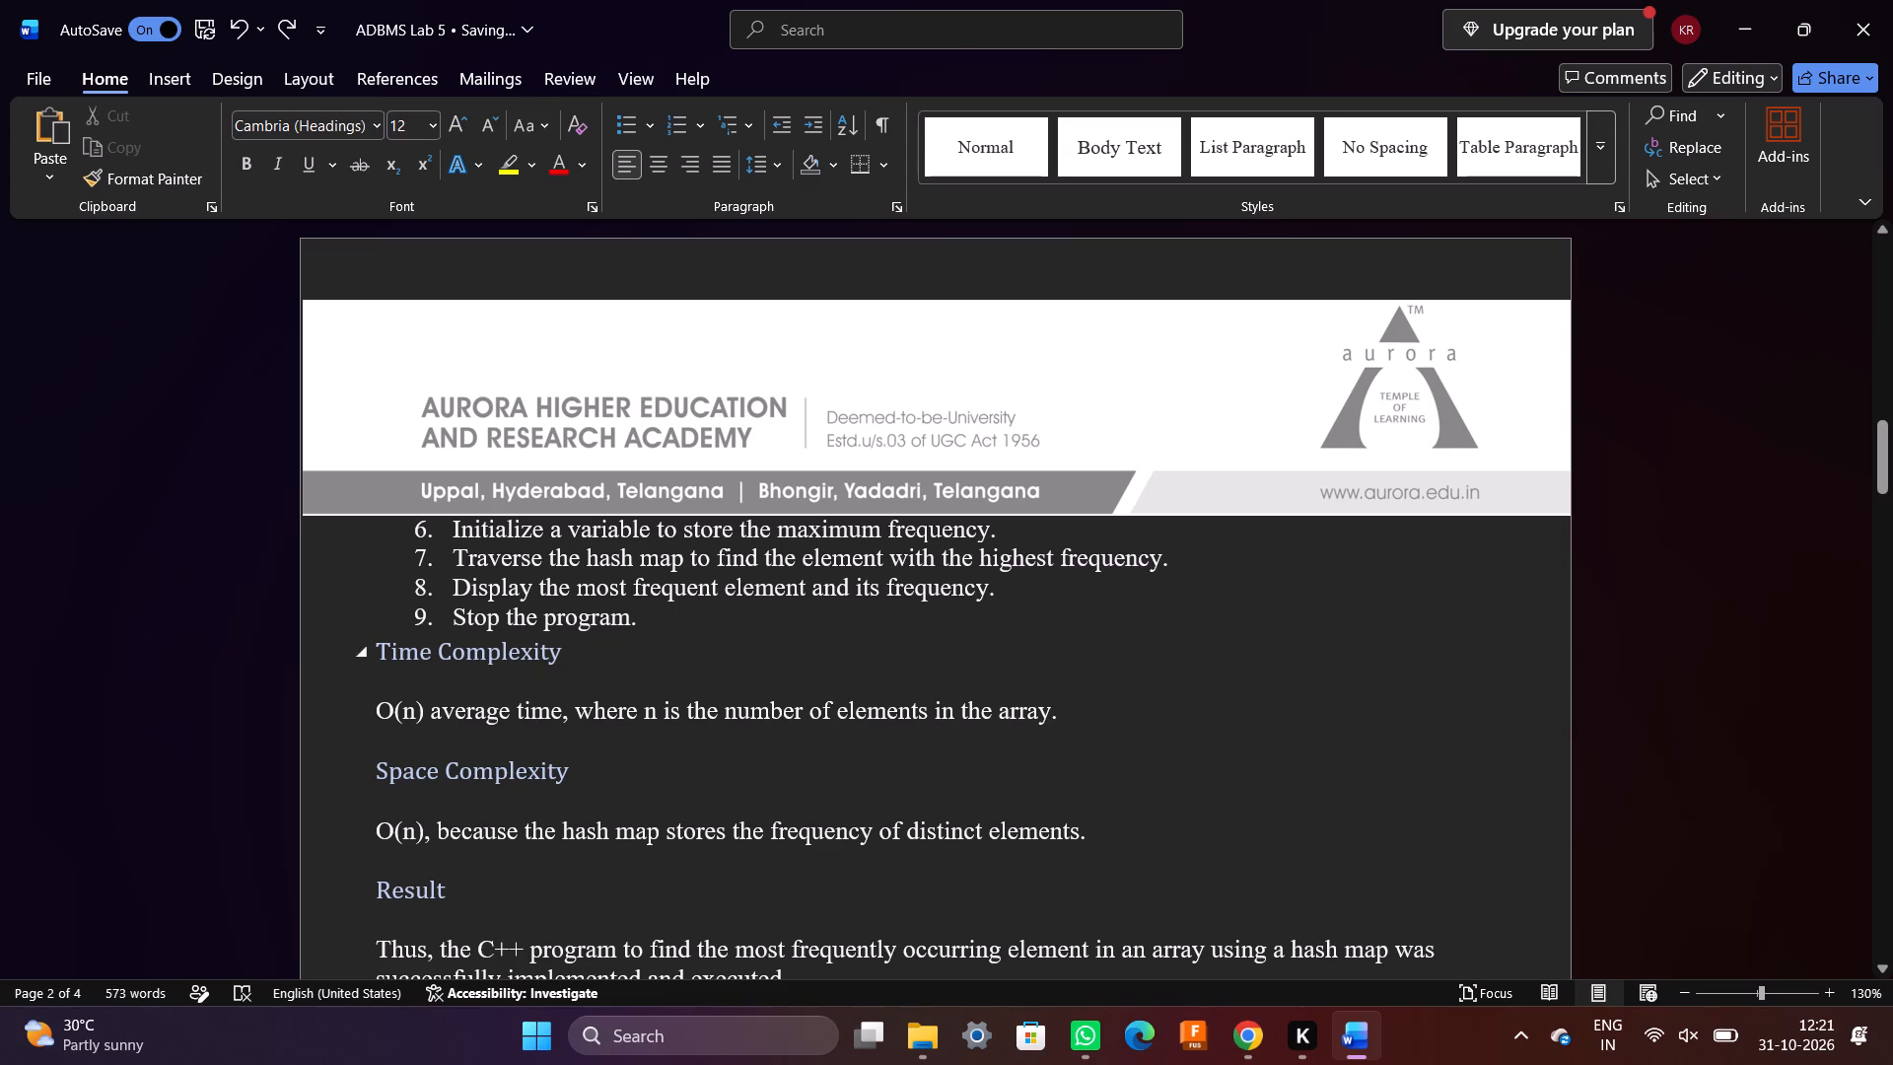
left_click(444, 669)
Move the Most Frequent Element code screenshot from above the Algorithm heading to a new line below algorithm step 9.
scroll(394, 679, "up", 2)
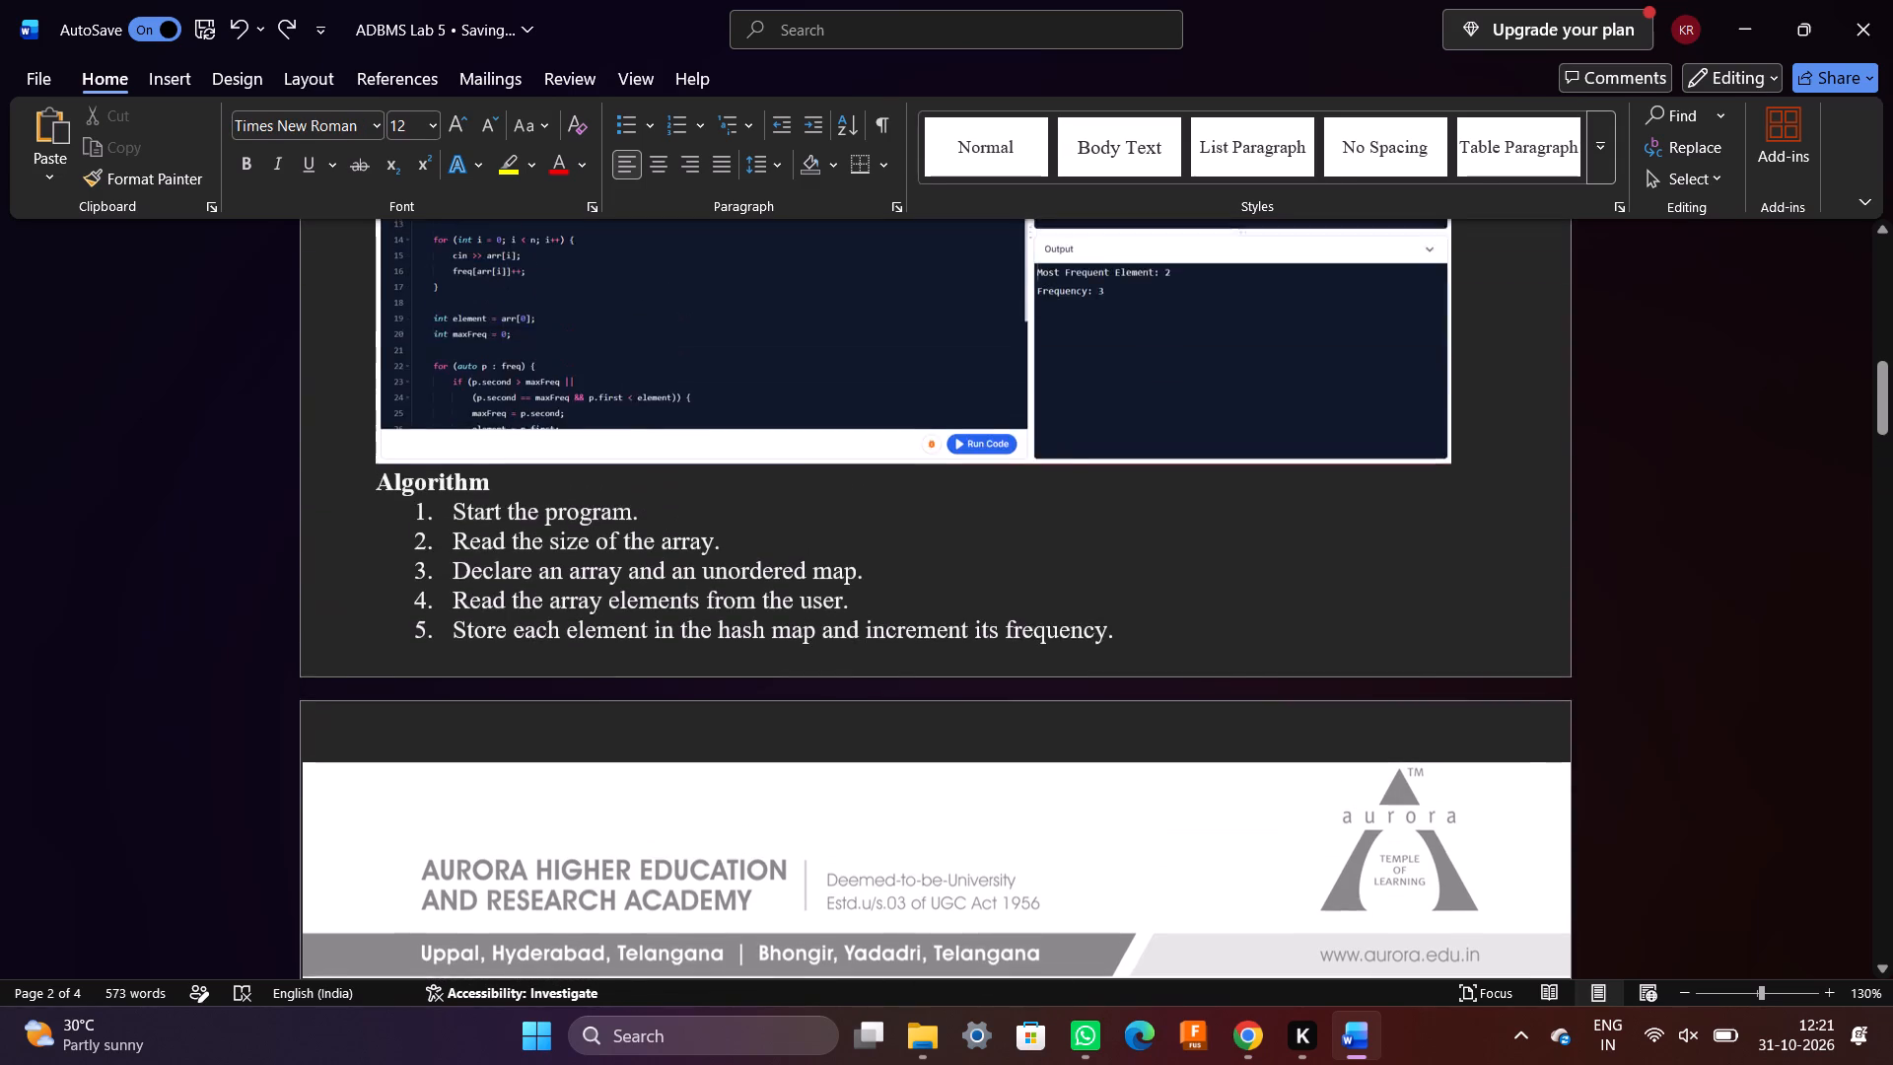
scroll(394, 679, "up", 2)
left_click(615, 593)
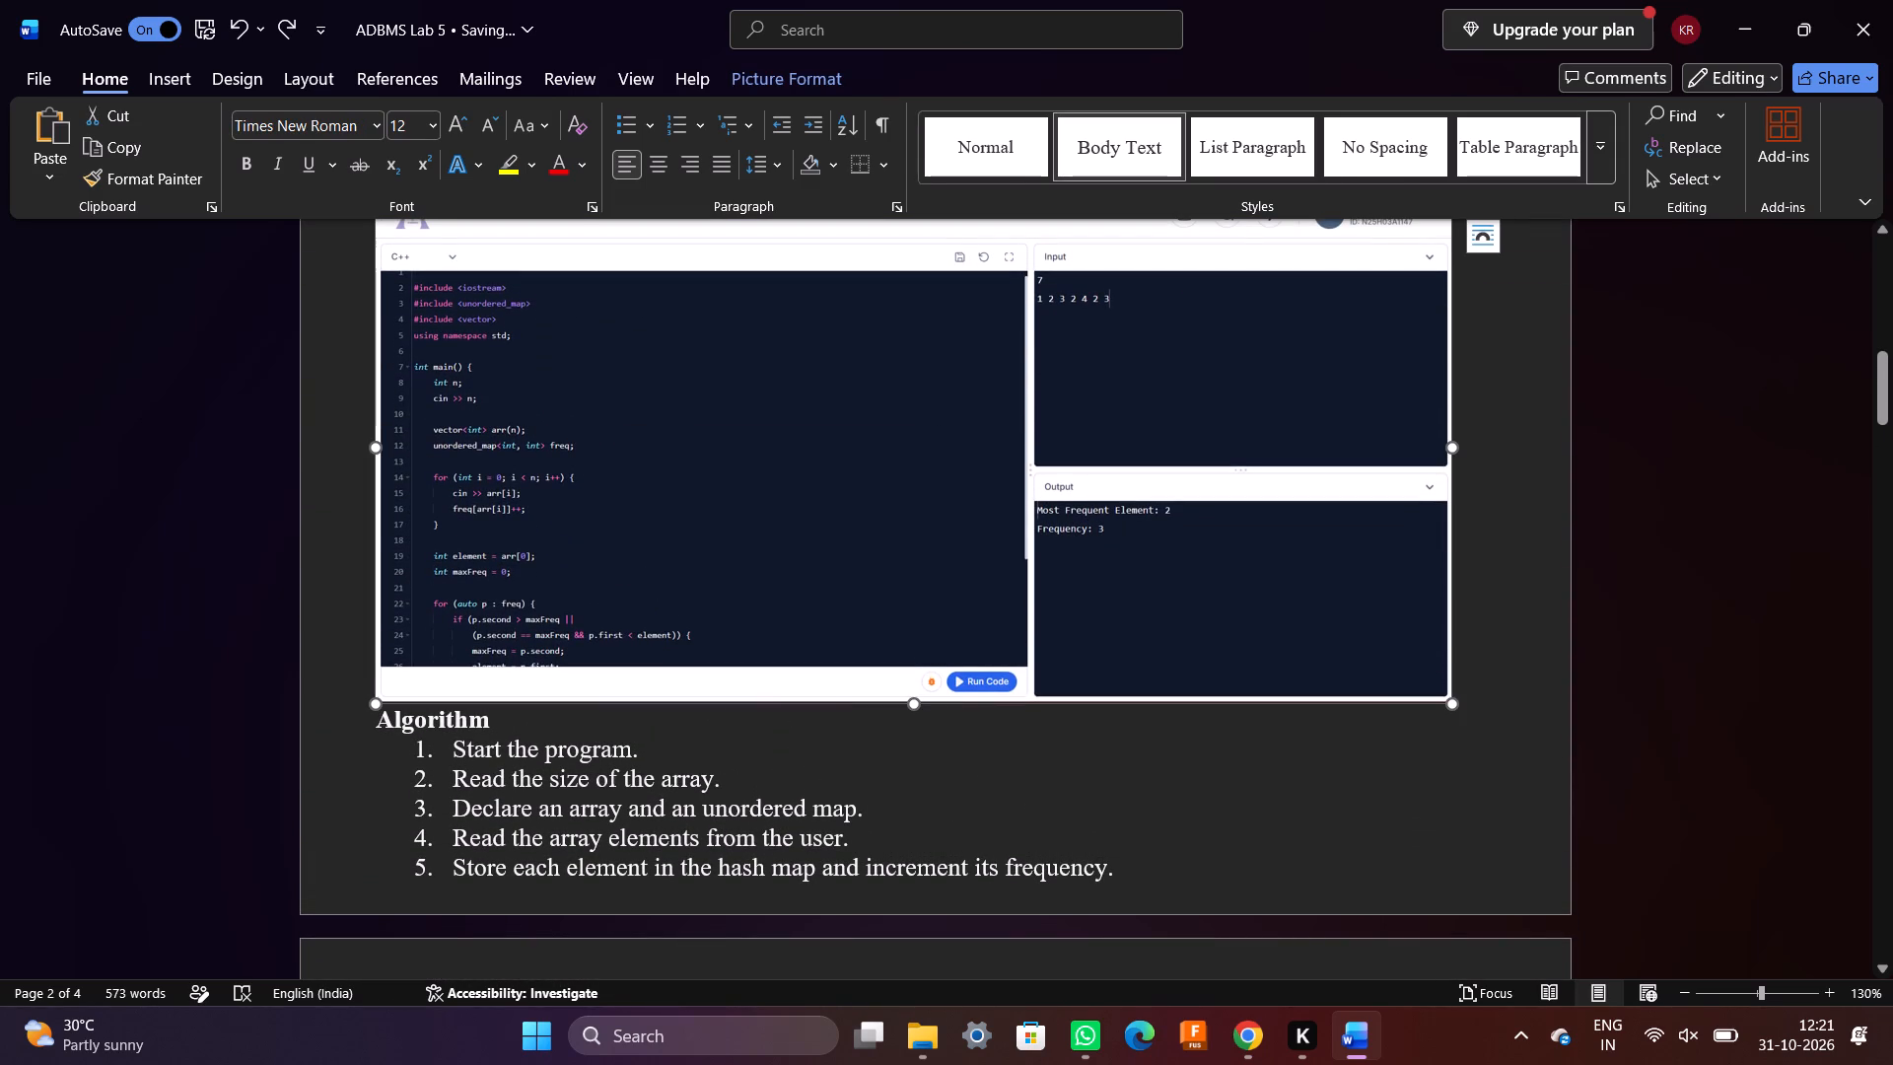
key("ctrl+x")
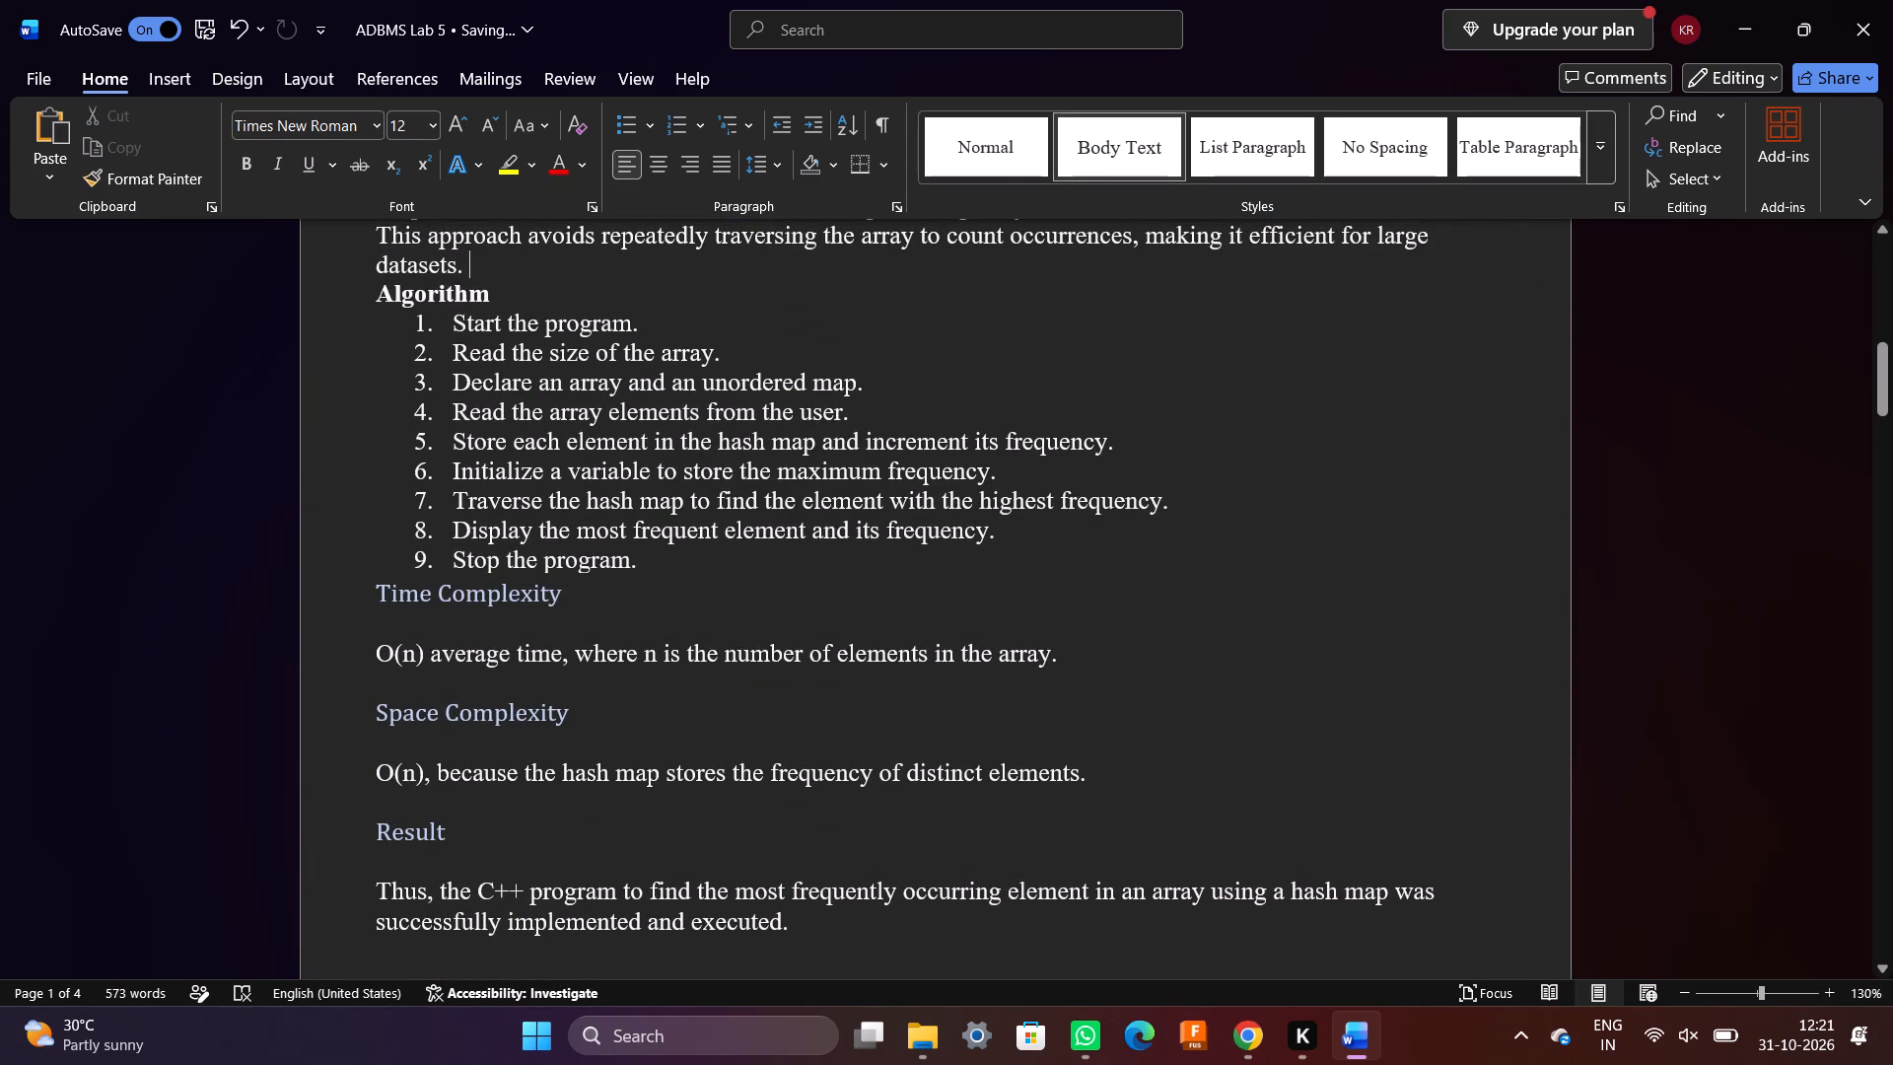
left_click(667, 567)
key("Return")
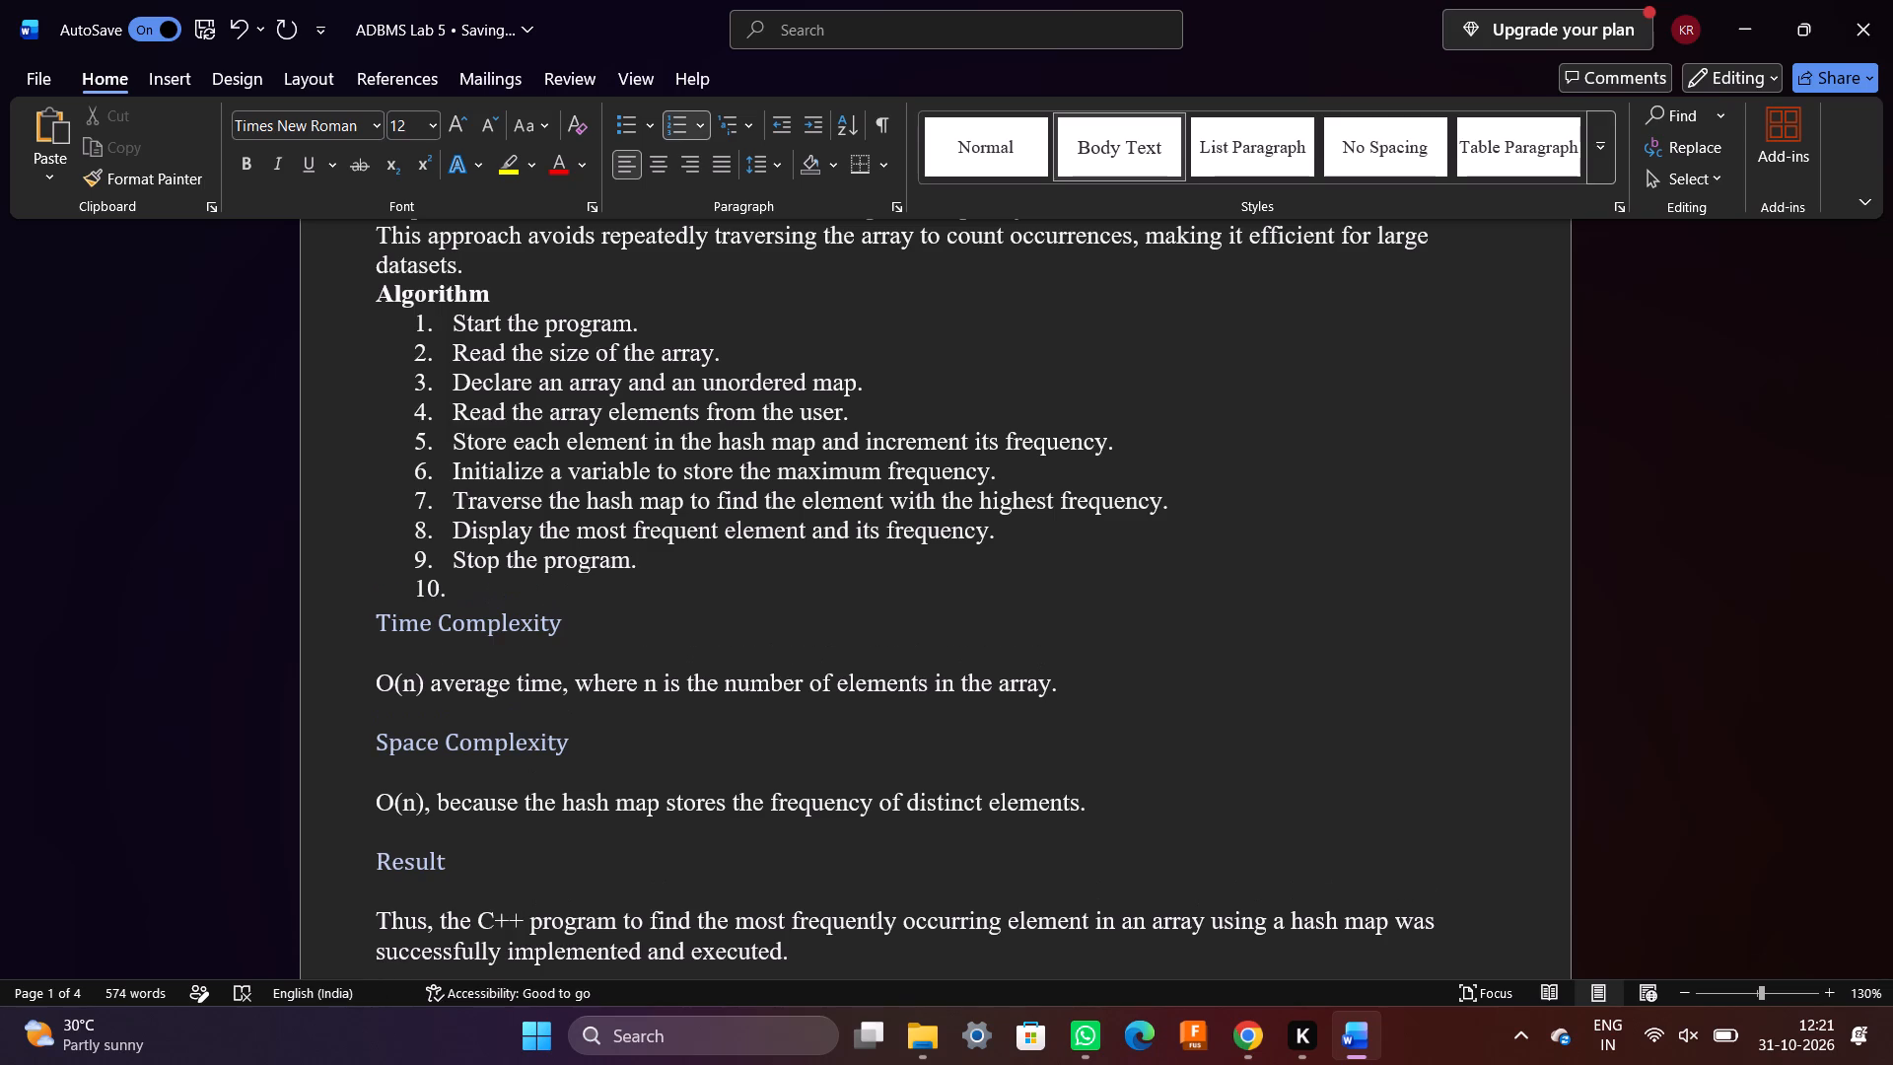
key("BackSpace")
key("BackSpace")
key("ctrl+v")
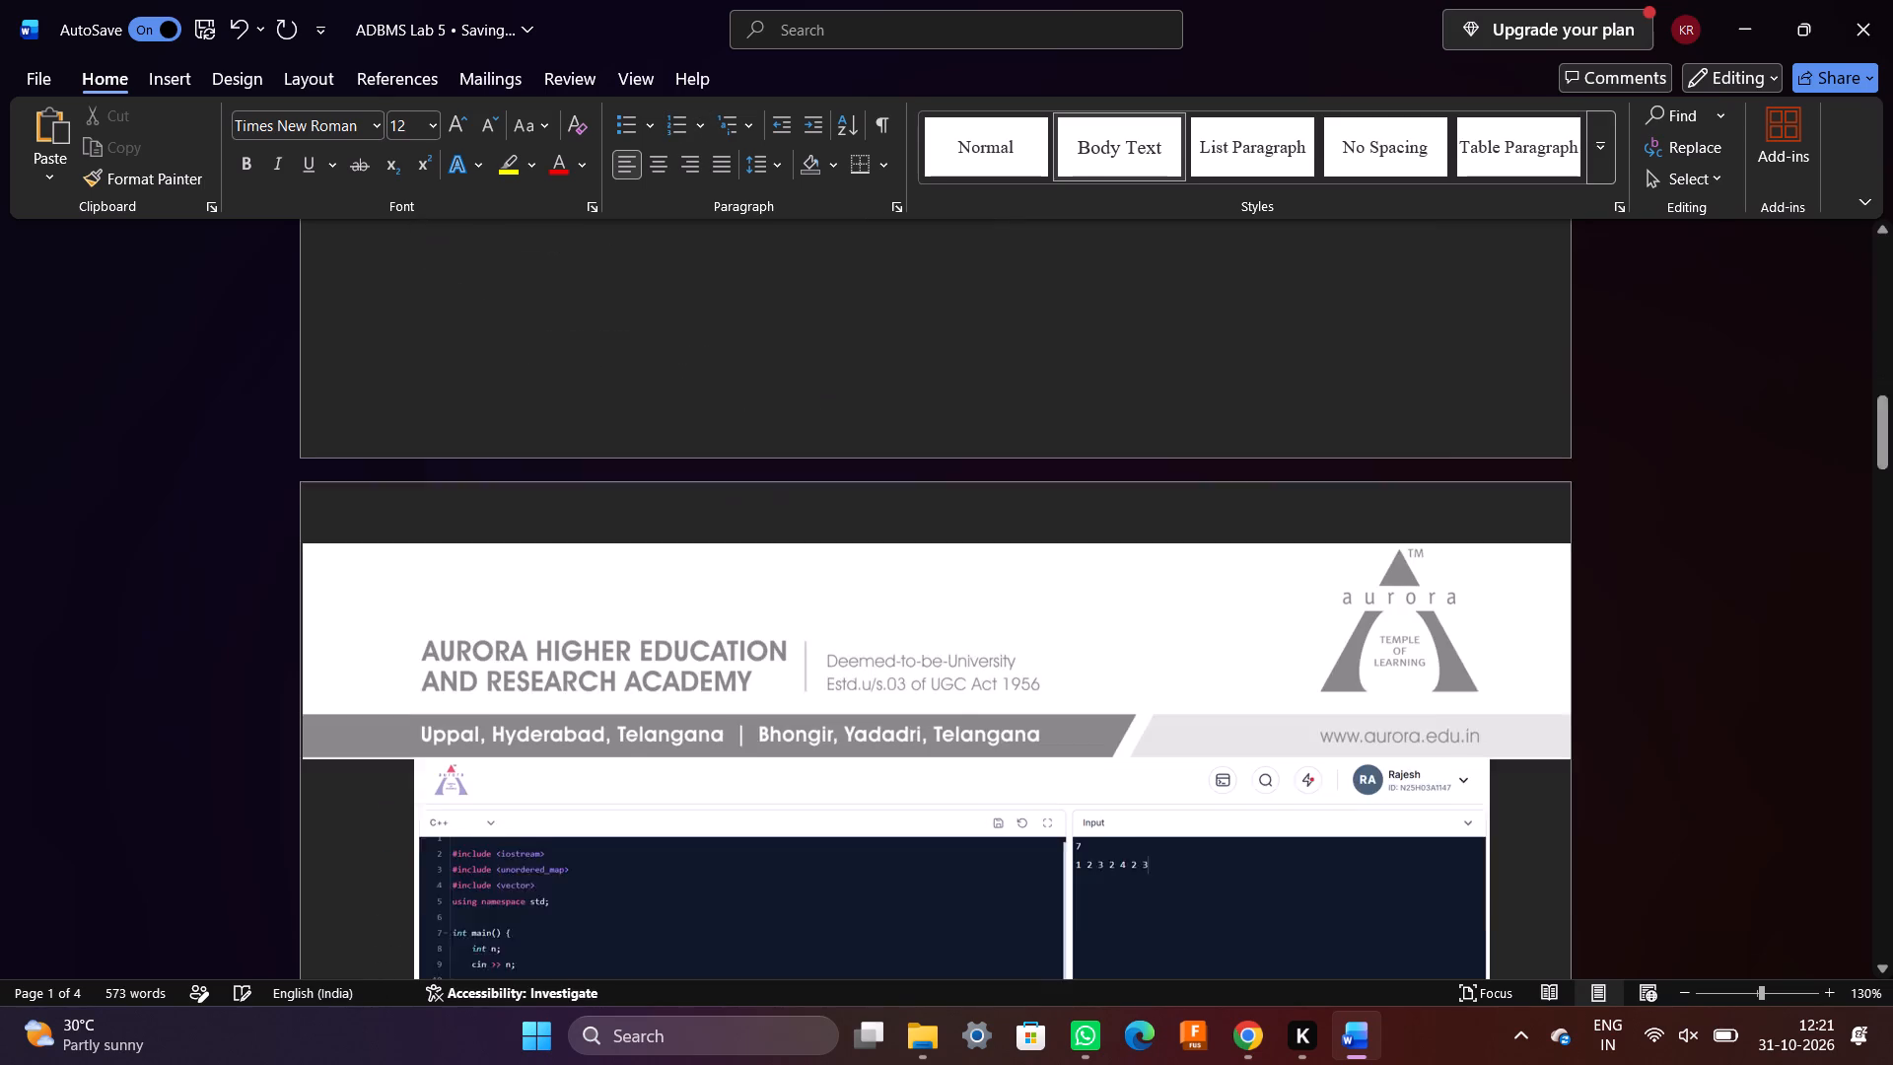
Add blank lines in section 1 before the Algorithm heading, before the Theory heading and below the Most Frequent Element title.
scroll(667, 567, "up", 6)
scroll(667, 567, "down", 1)
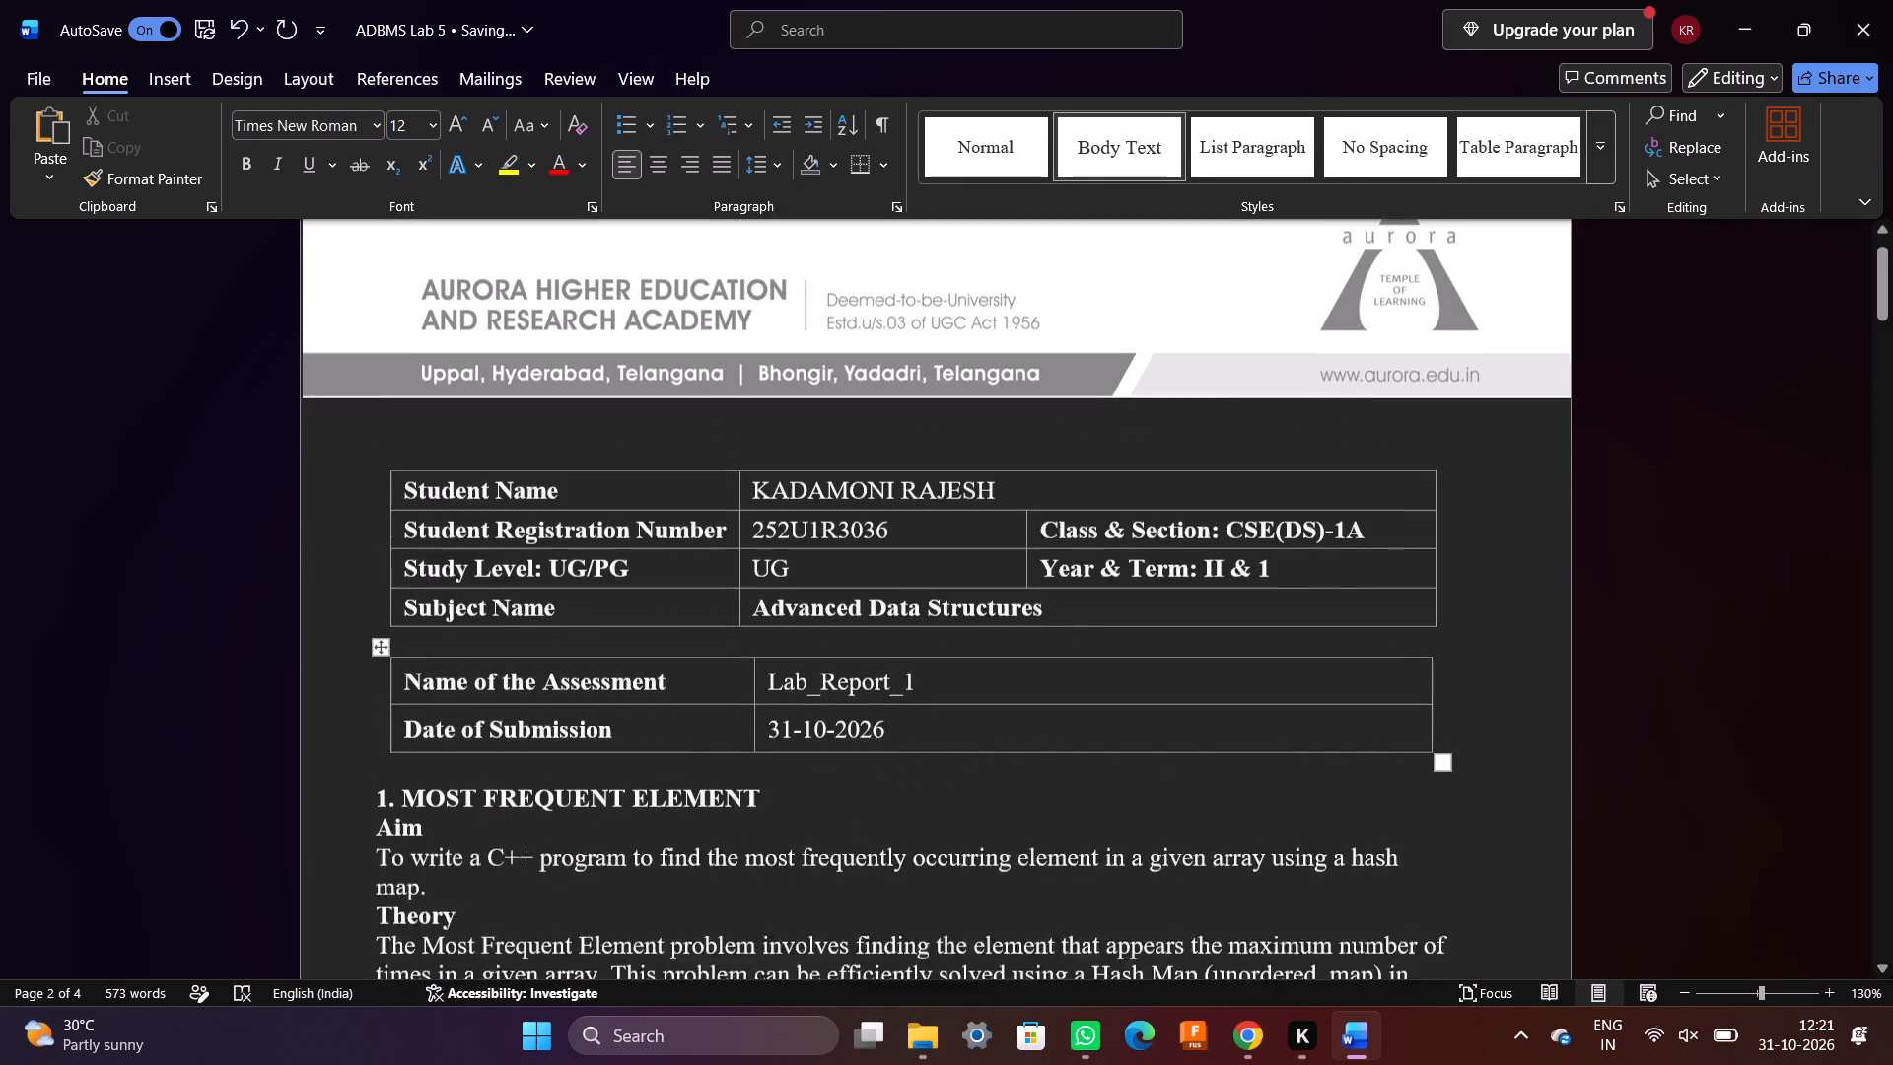
scroll(667, 567, "down", 3)
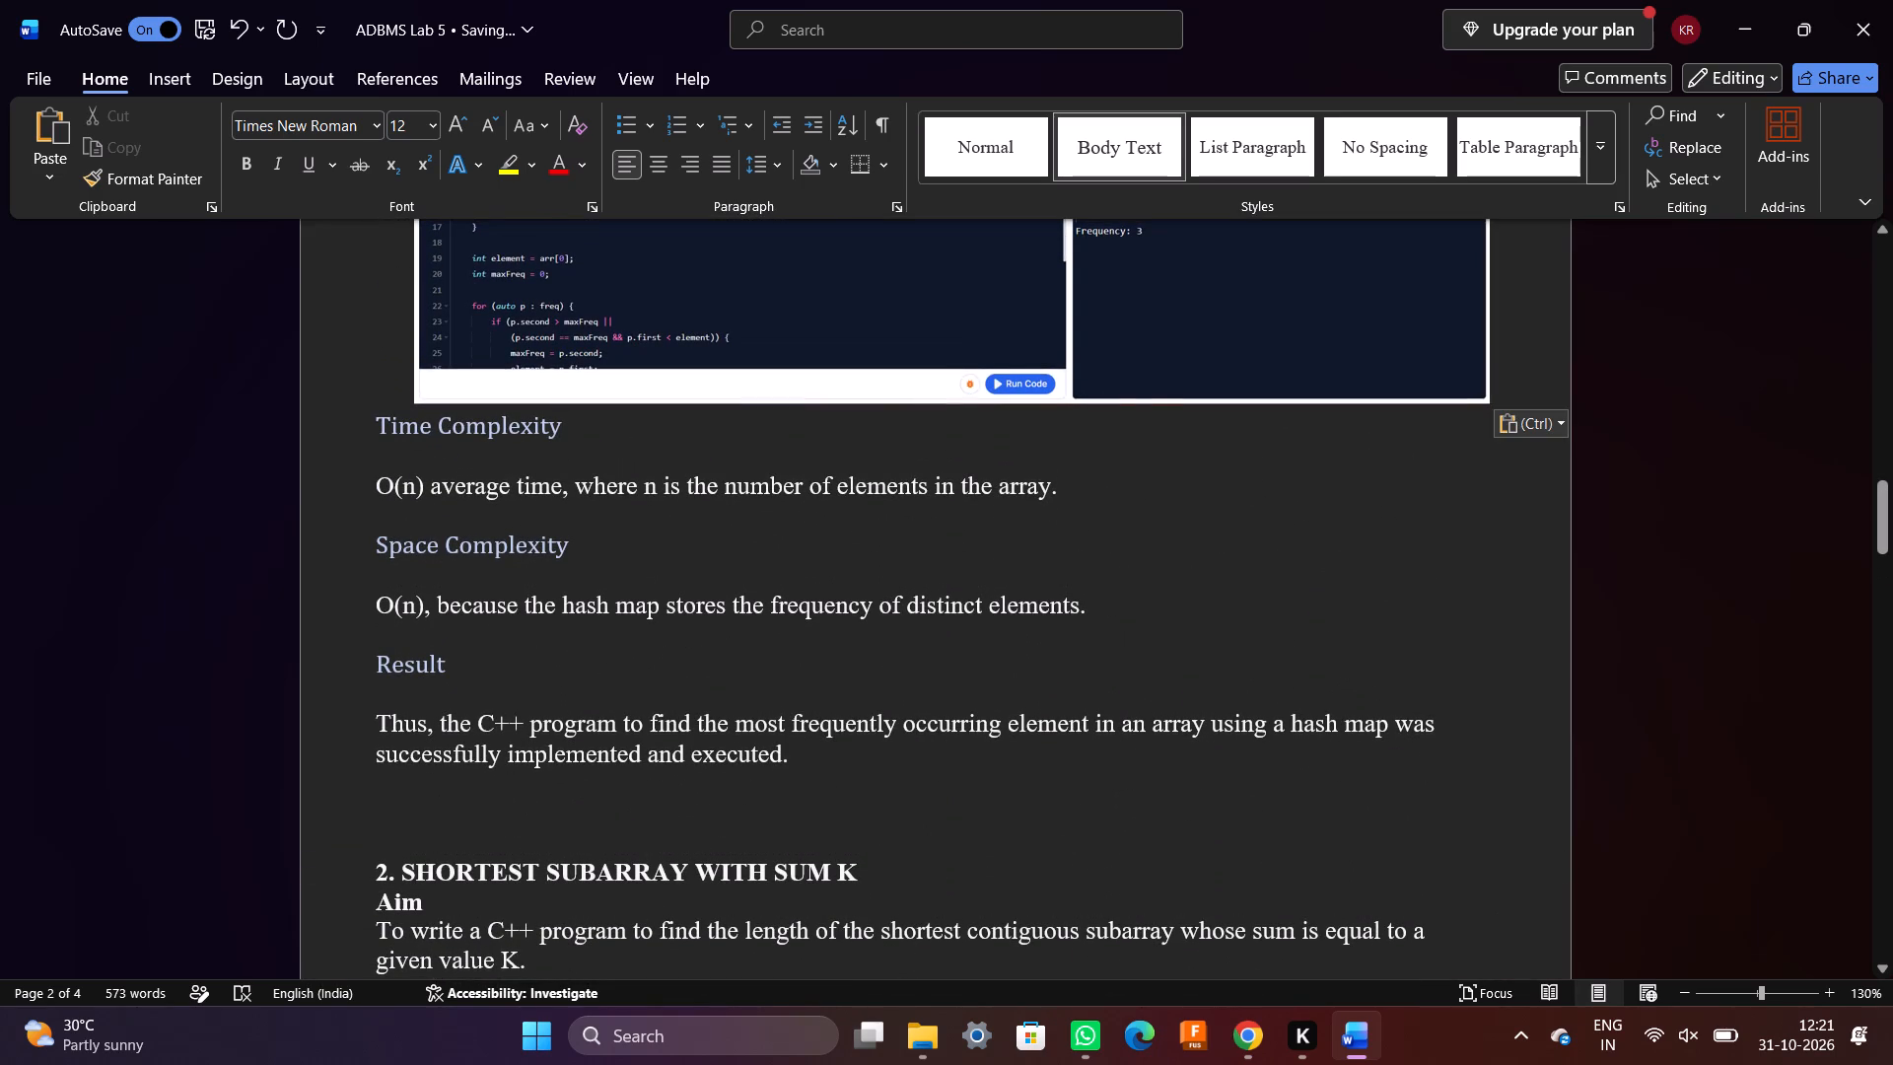
scroll(667, 567, "up", 6)
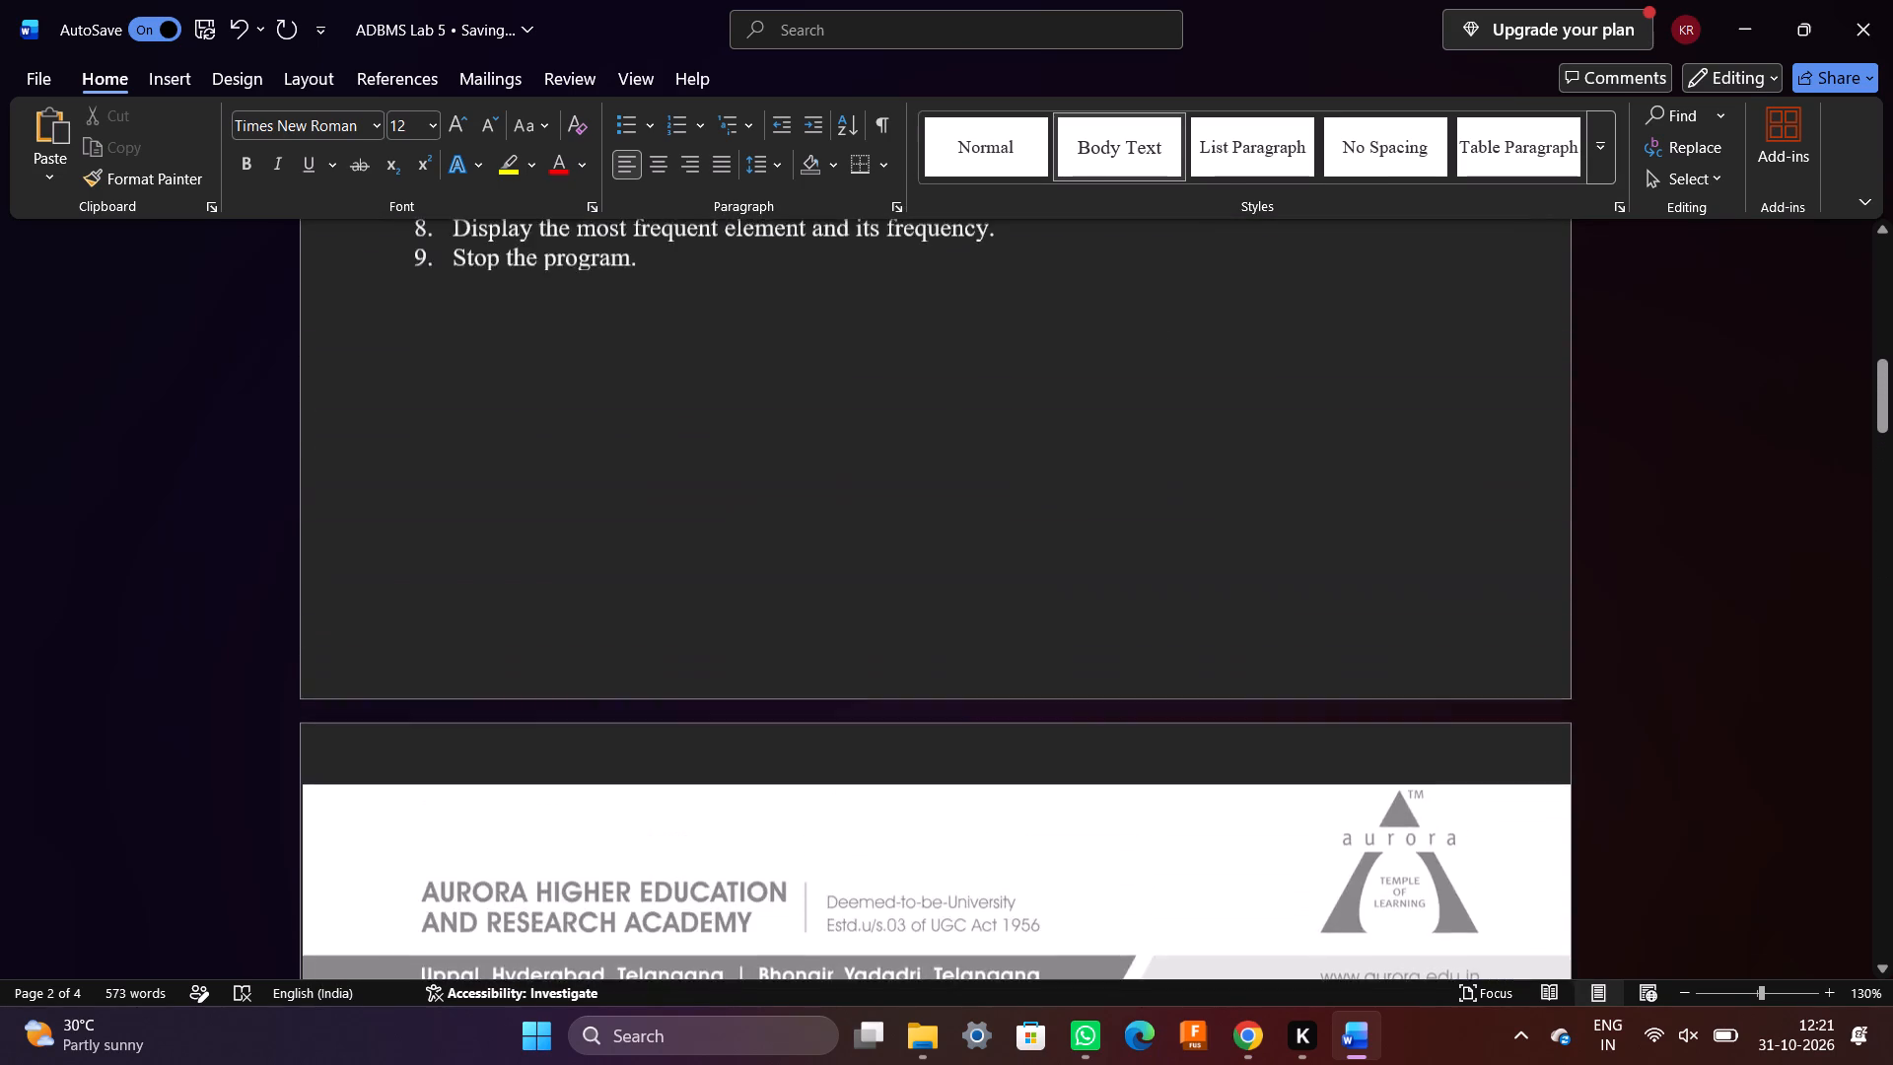
scroll(667, 567, "up", 2)
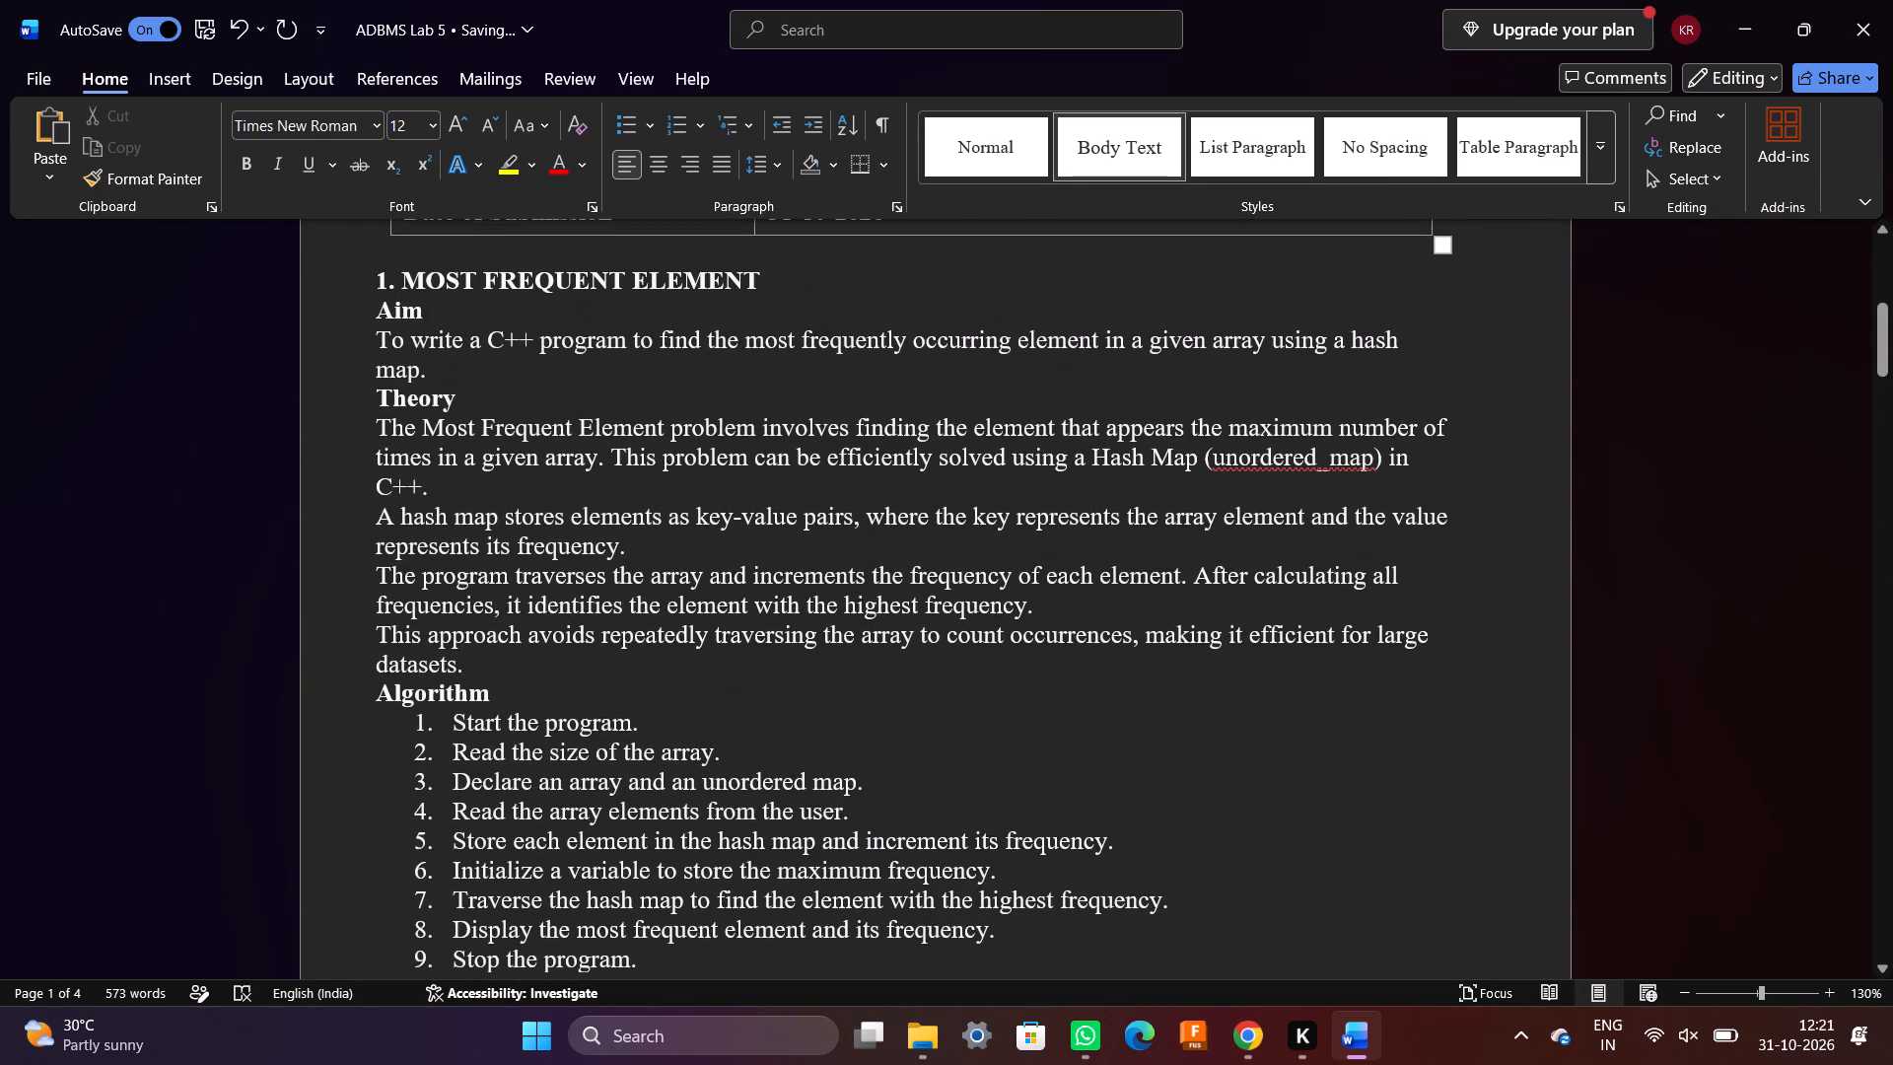
left_click(483, 665)
key("Return")
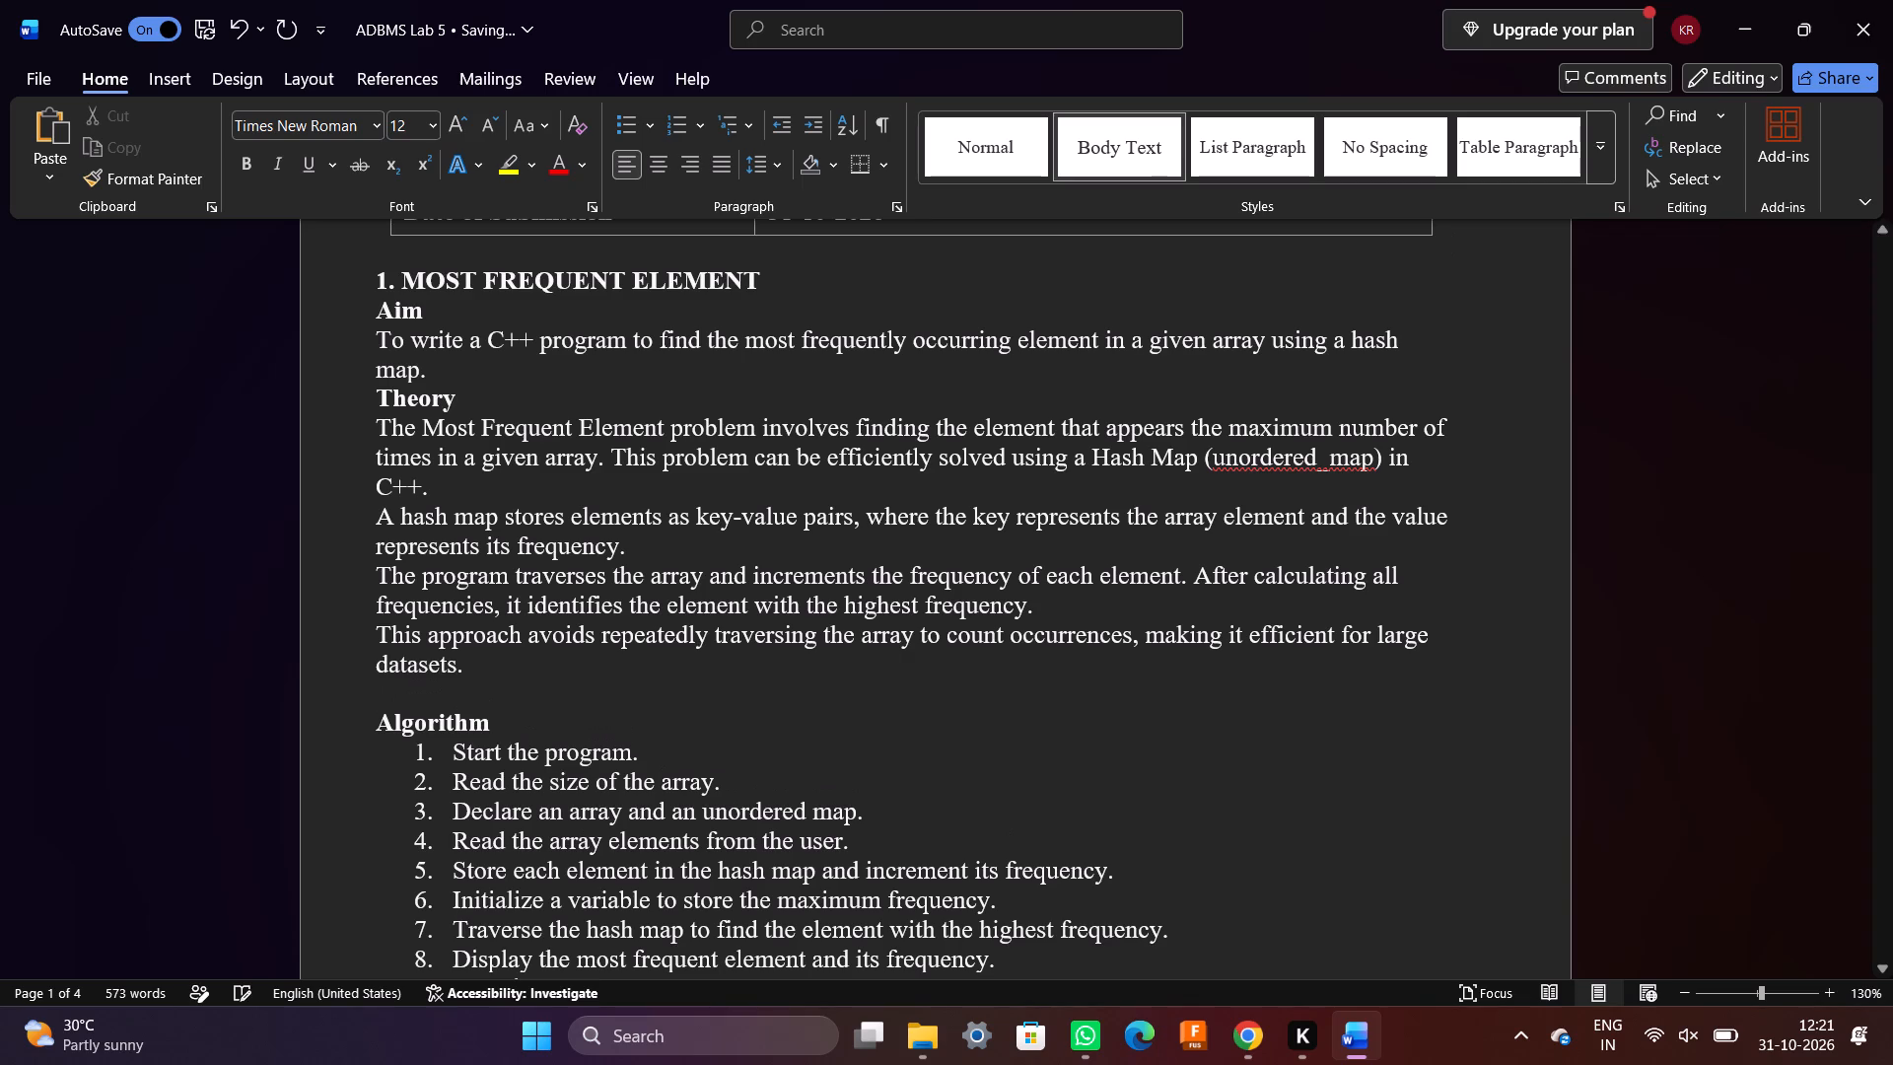
left_click(427, 377)
key("Return")
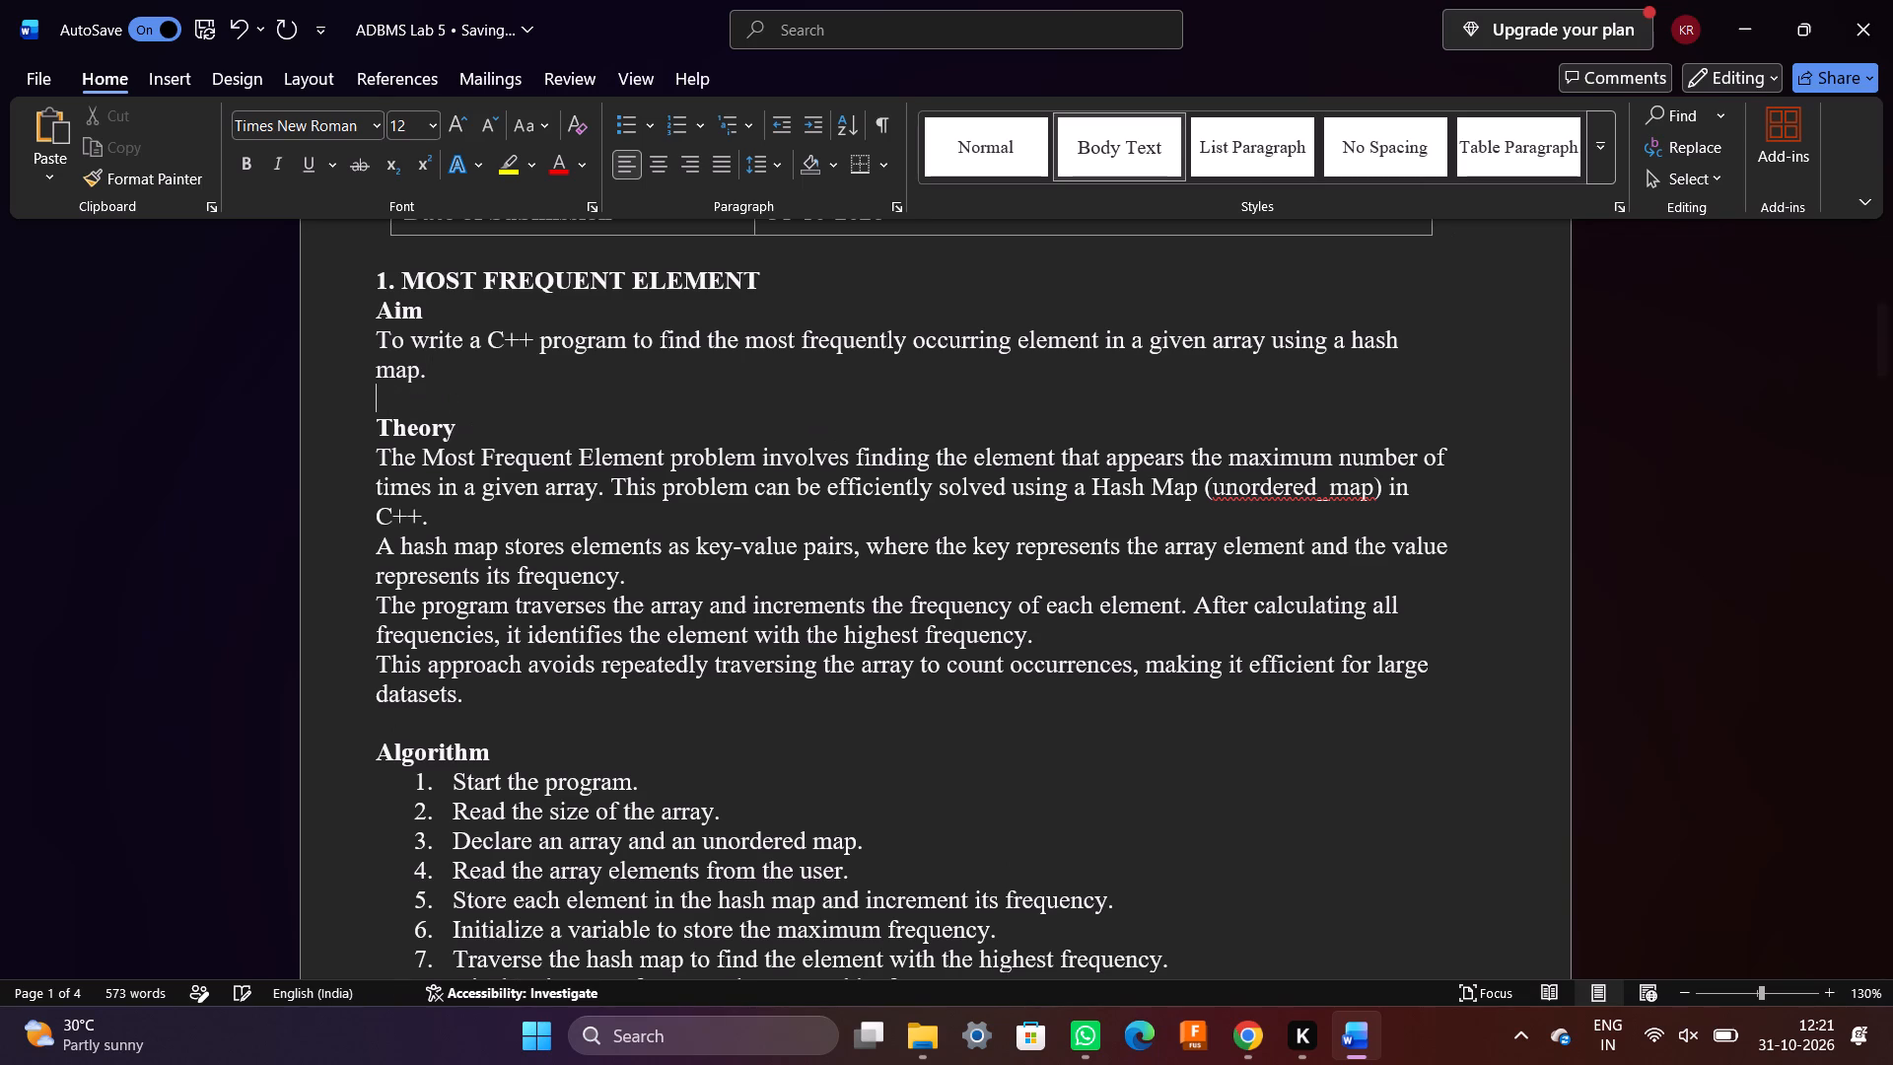
left_click(778, 276)
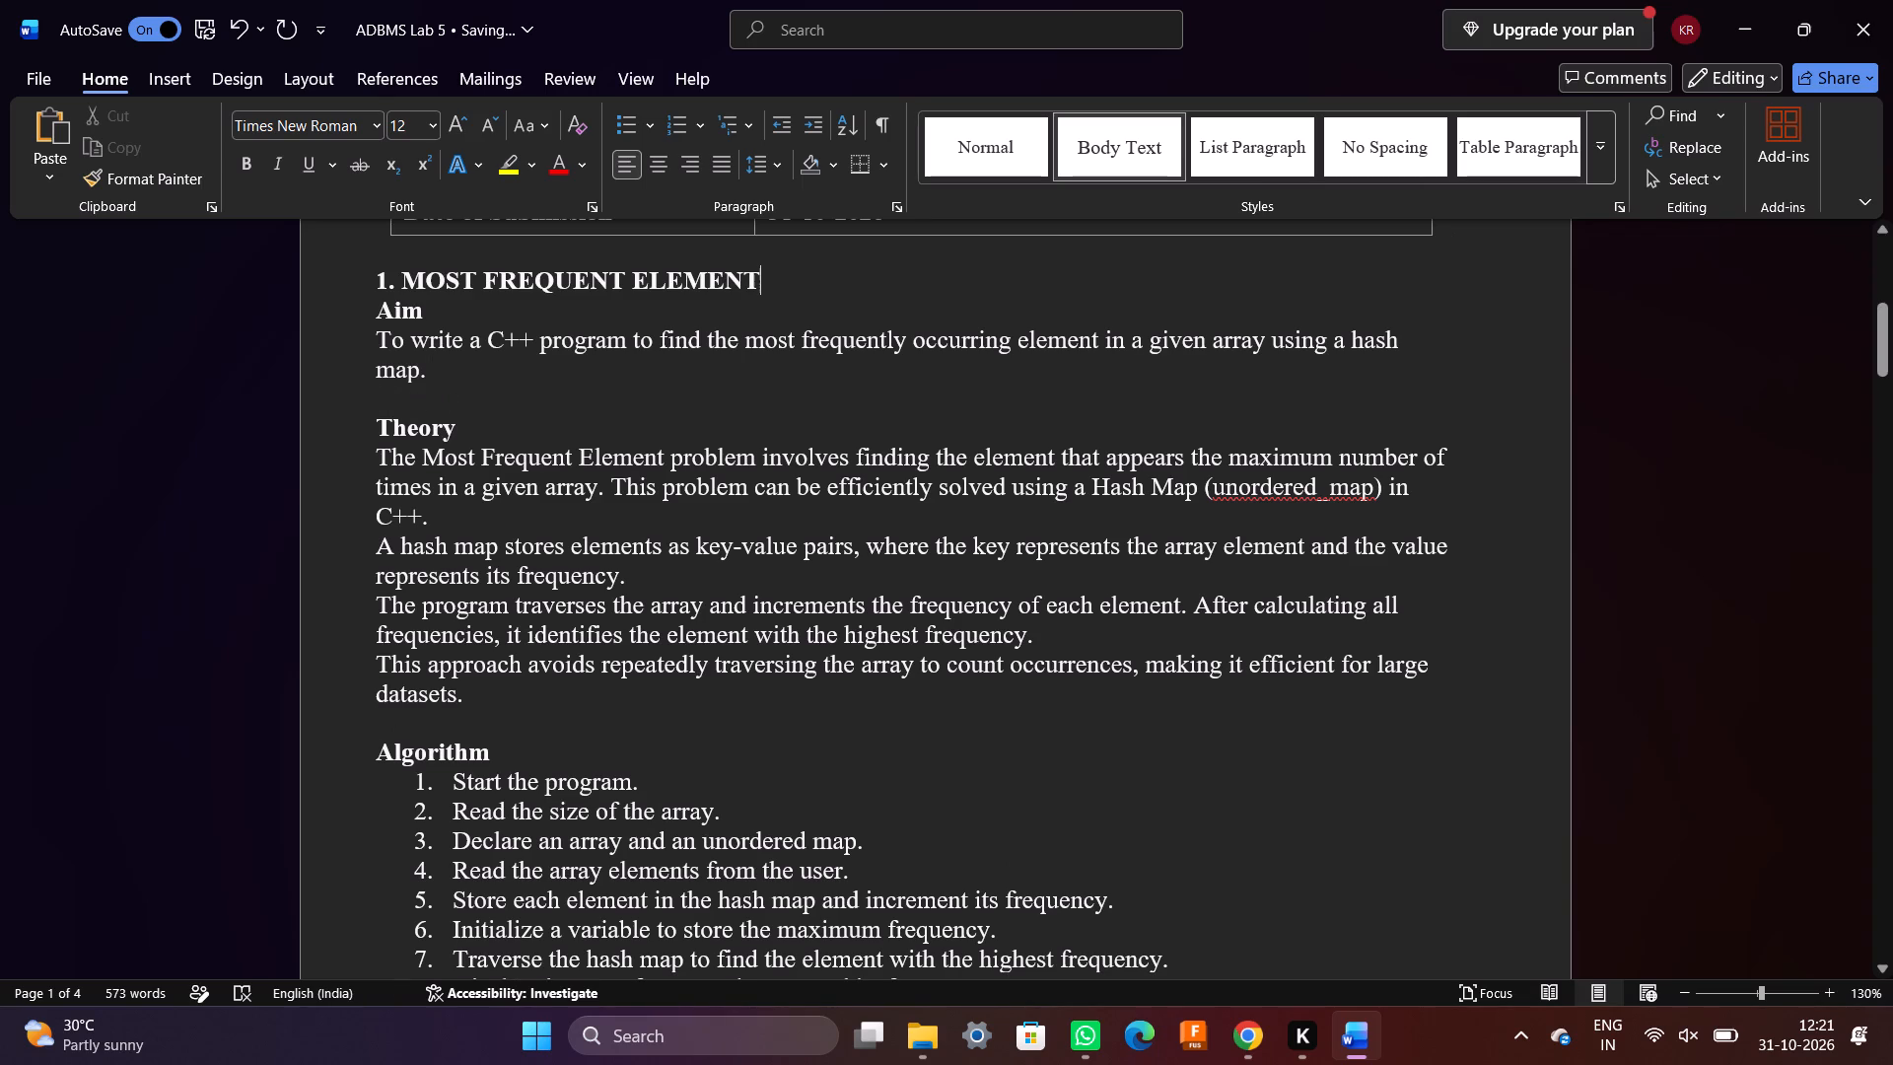
key("Return")
key("BackSpace")
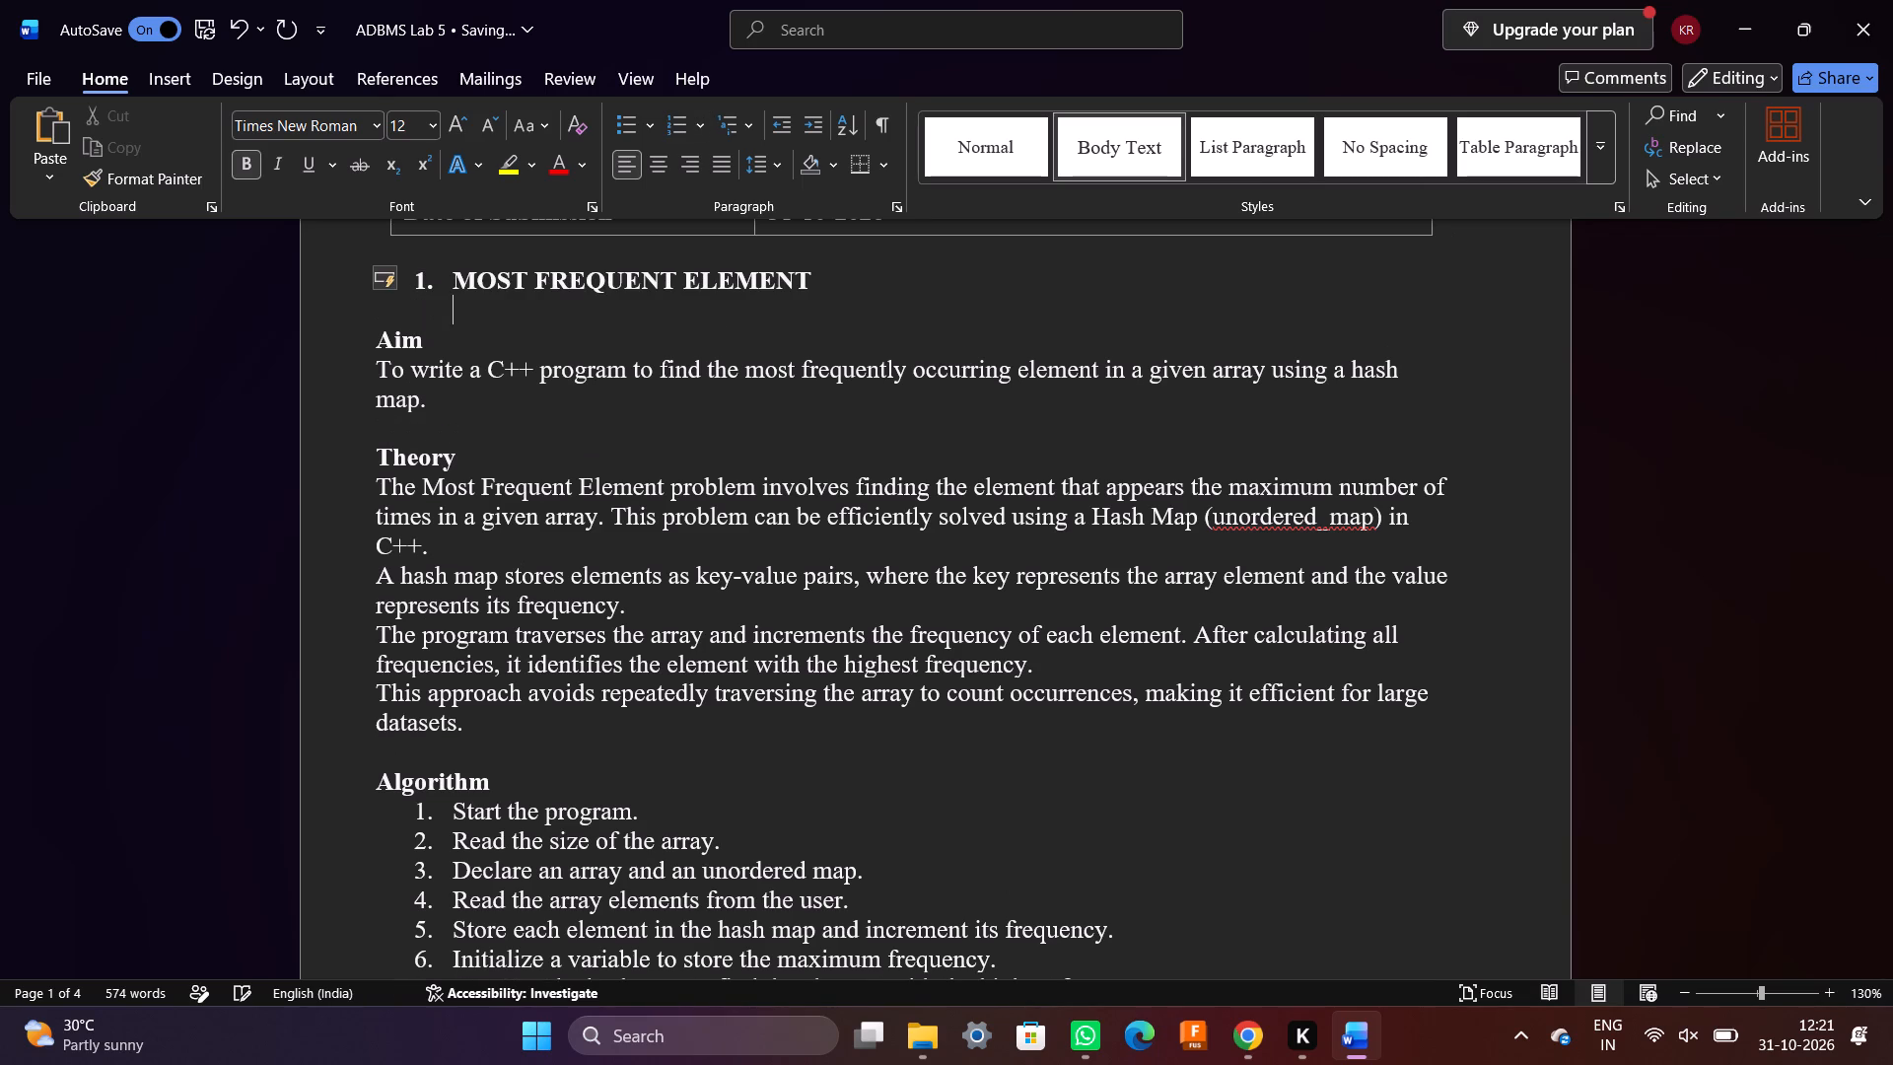
Add another blank line between section 1's Result text and the title of section 2, Shortest Subarray with Sum K.
scroll(778, 276, "down", 5)
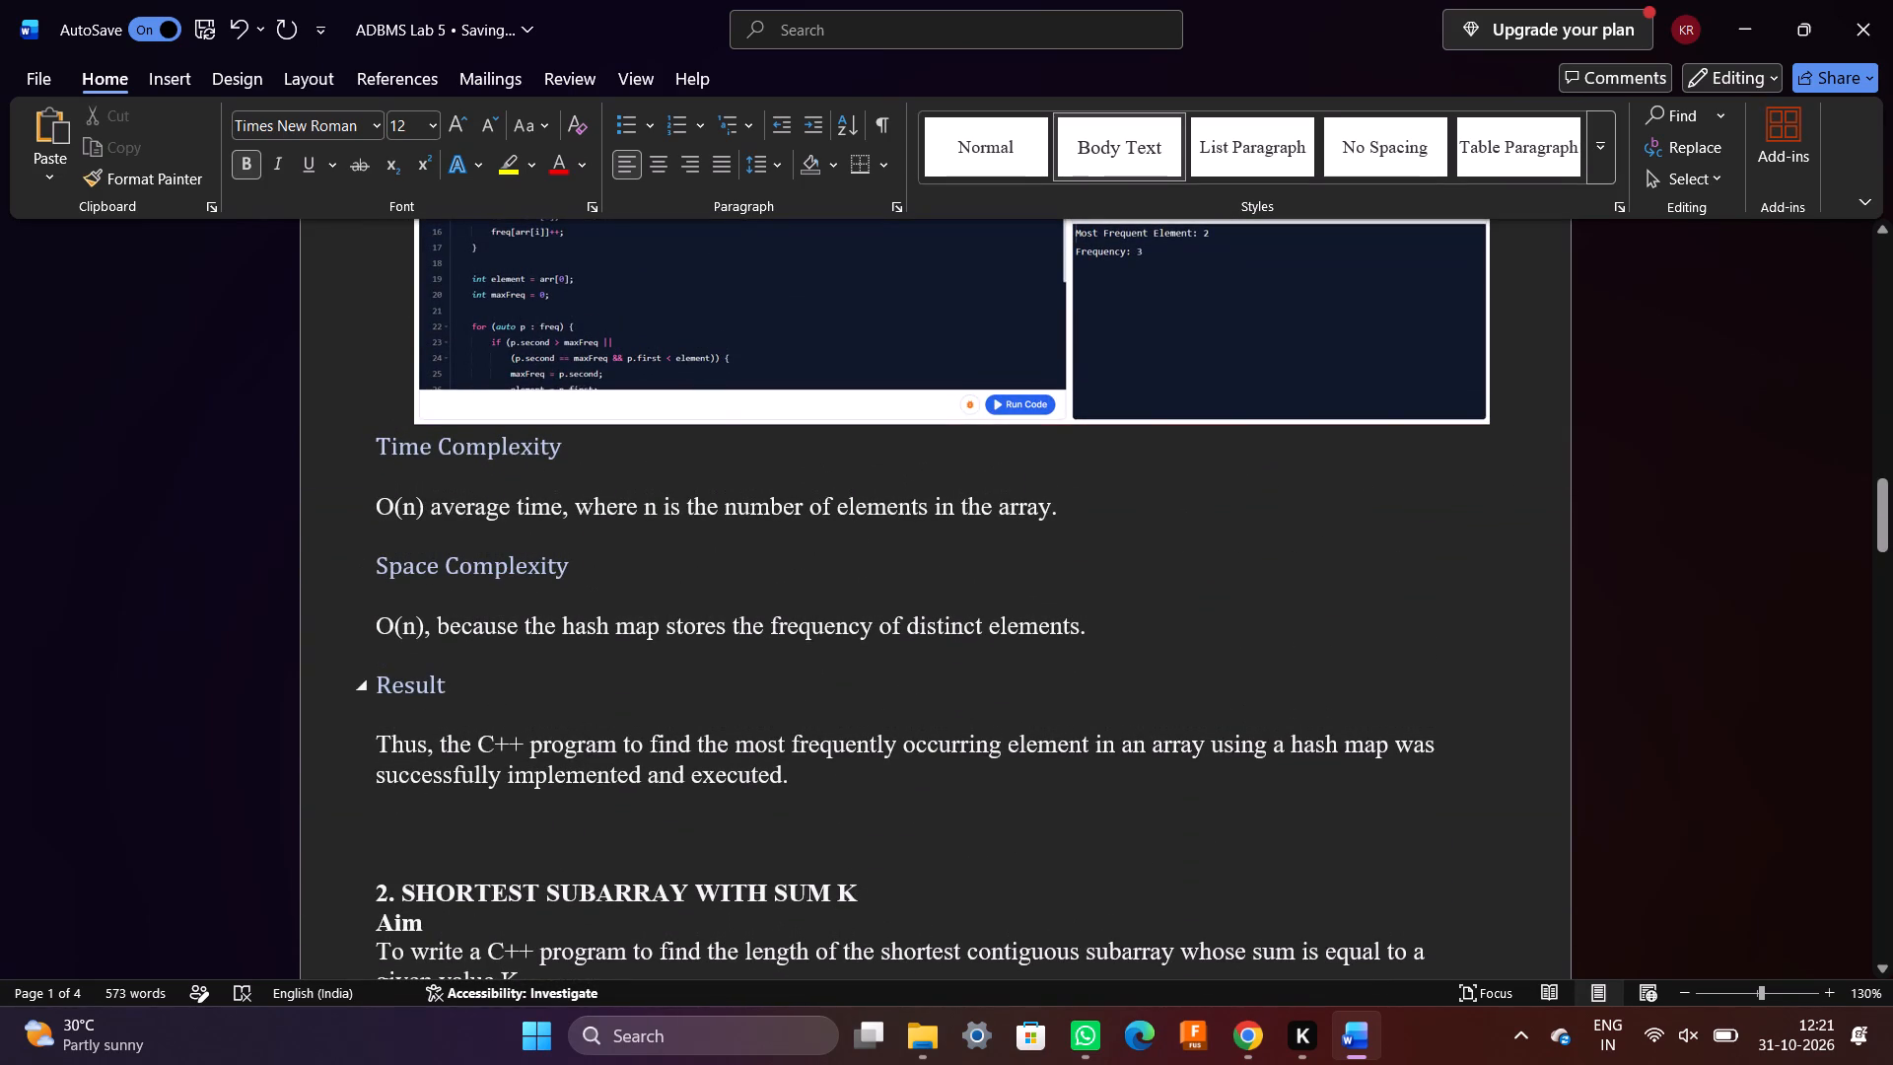
left_click(472, 840)
key("Return")
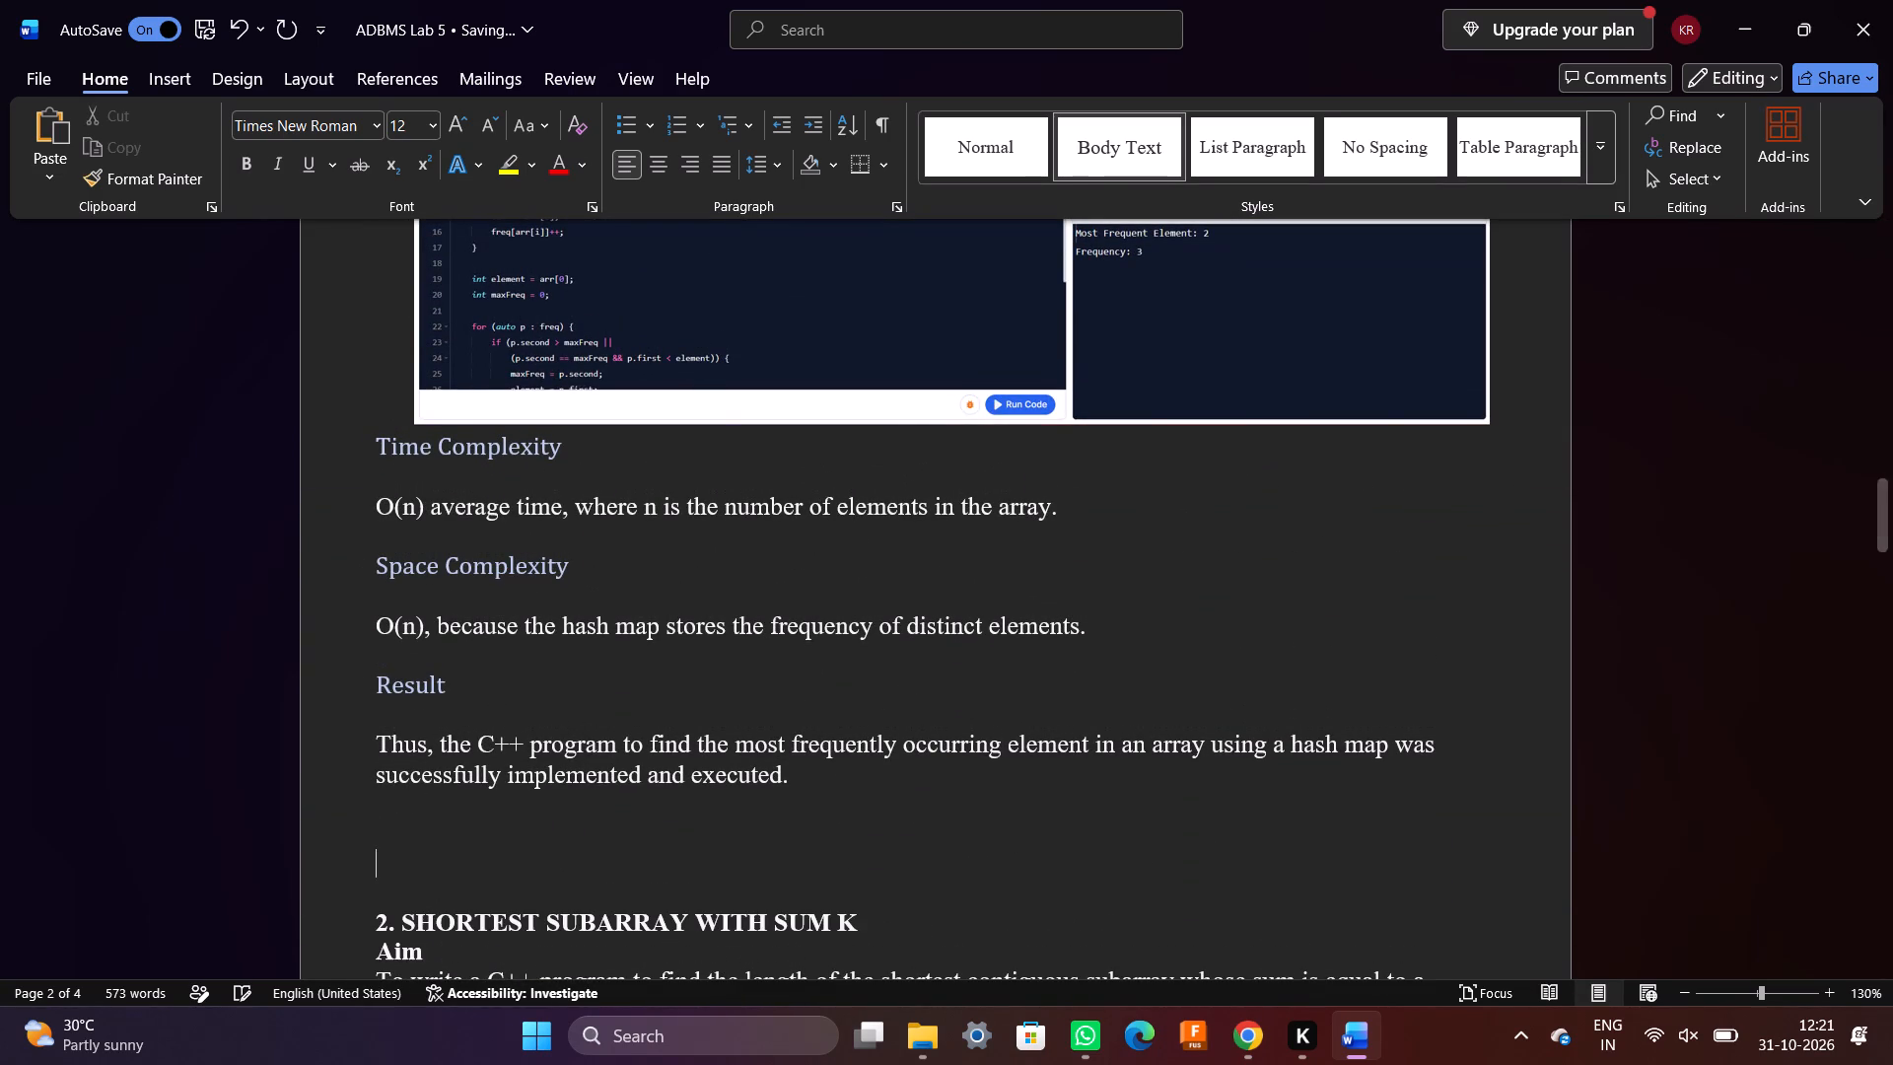
Remove one blank line between section 1's Result text and the Shortest Subarray with Sum K title.
key("BackSpace")
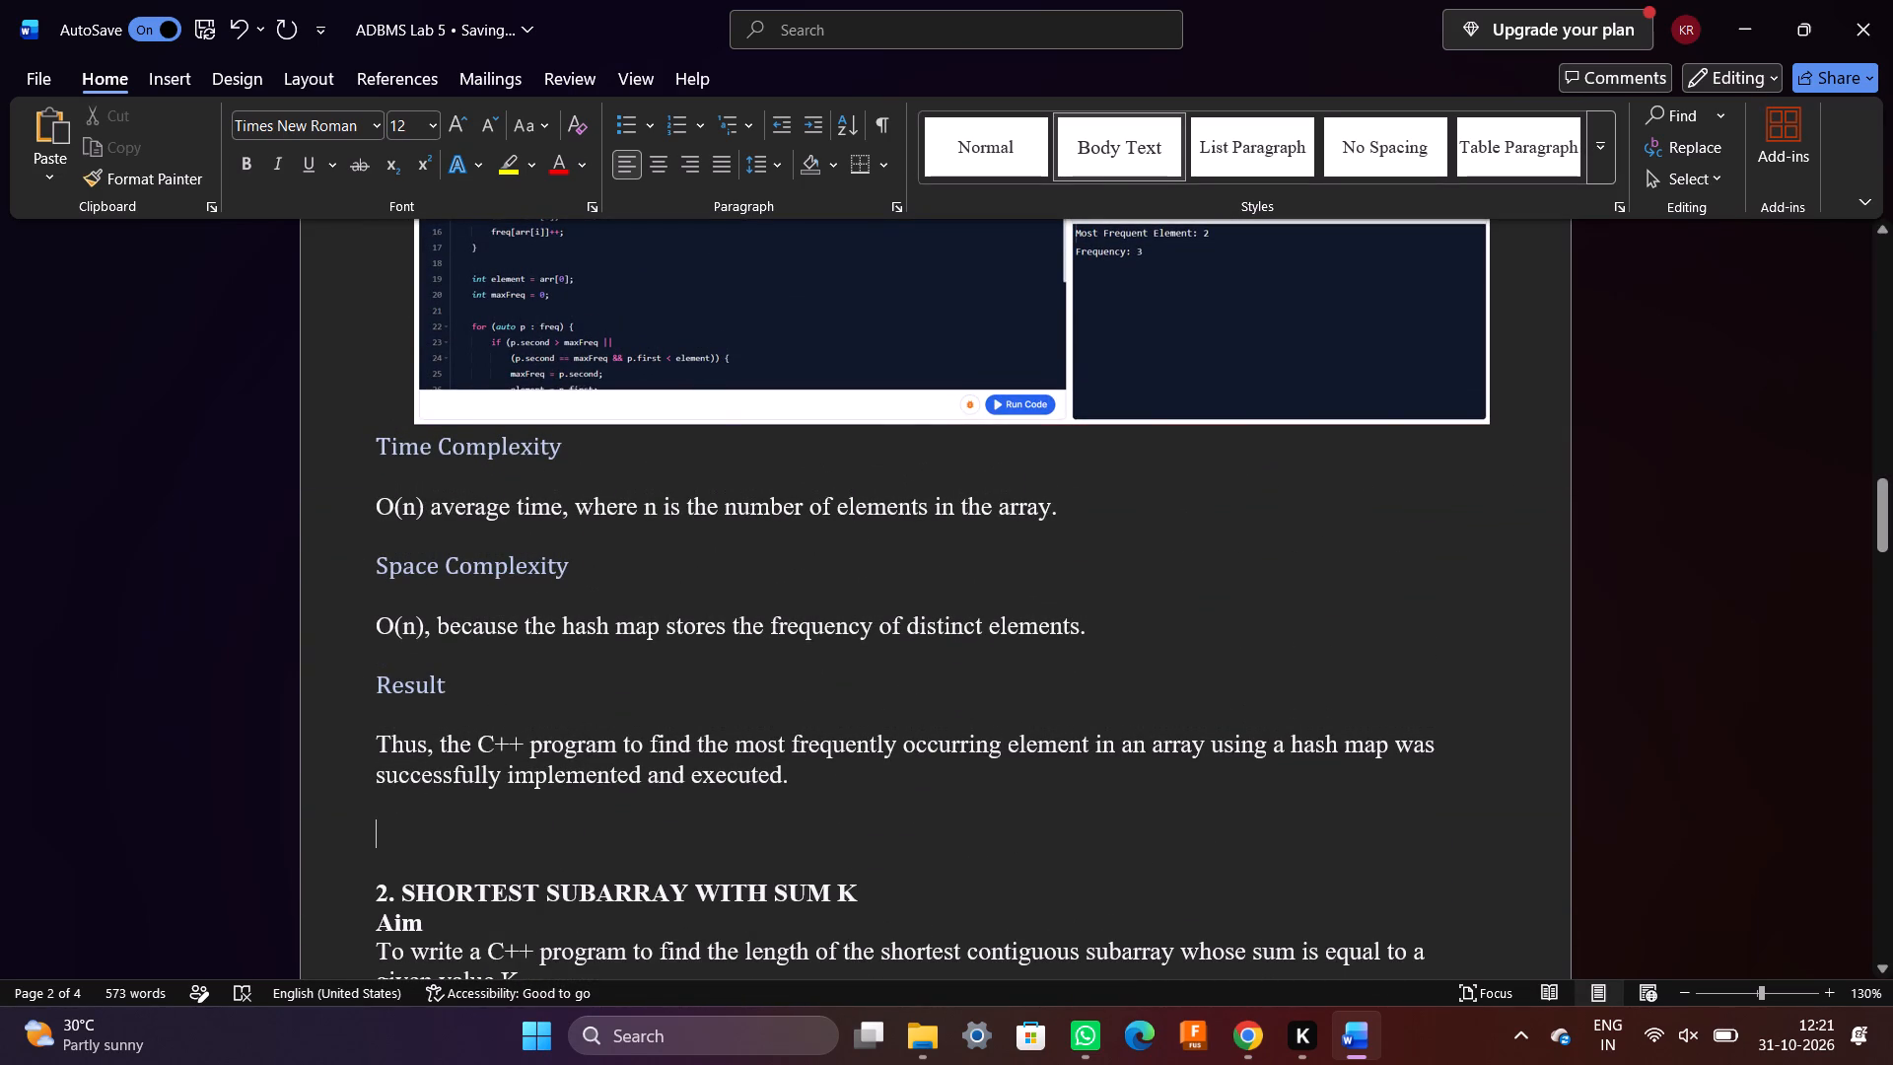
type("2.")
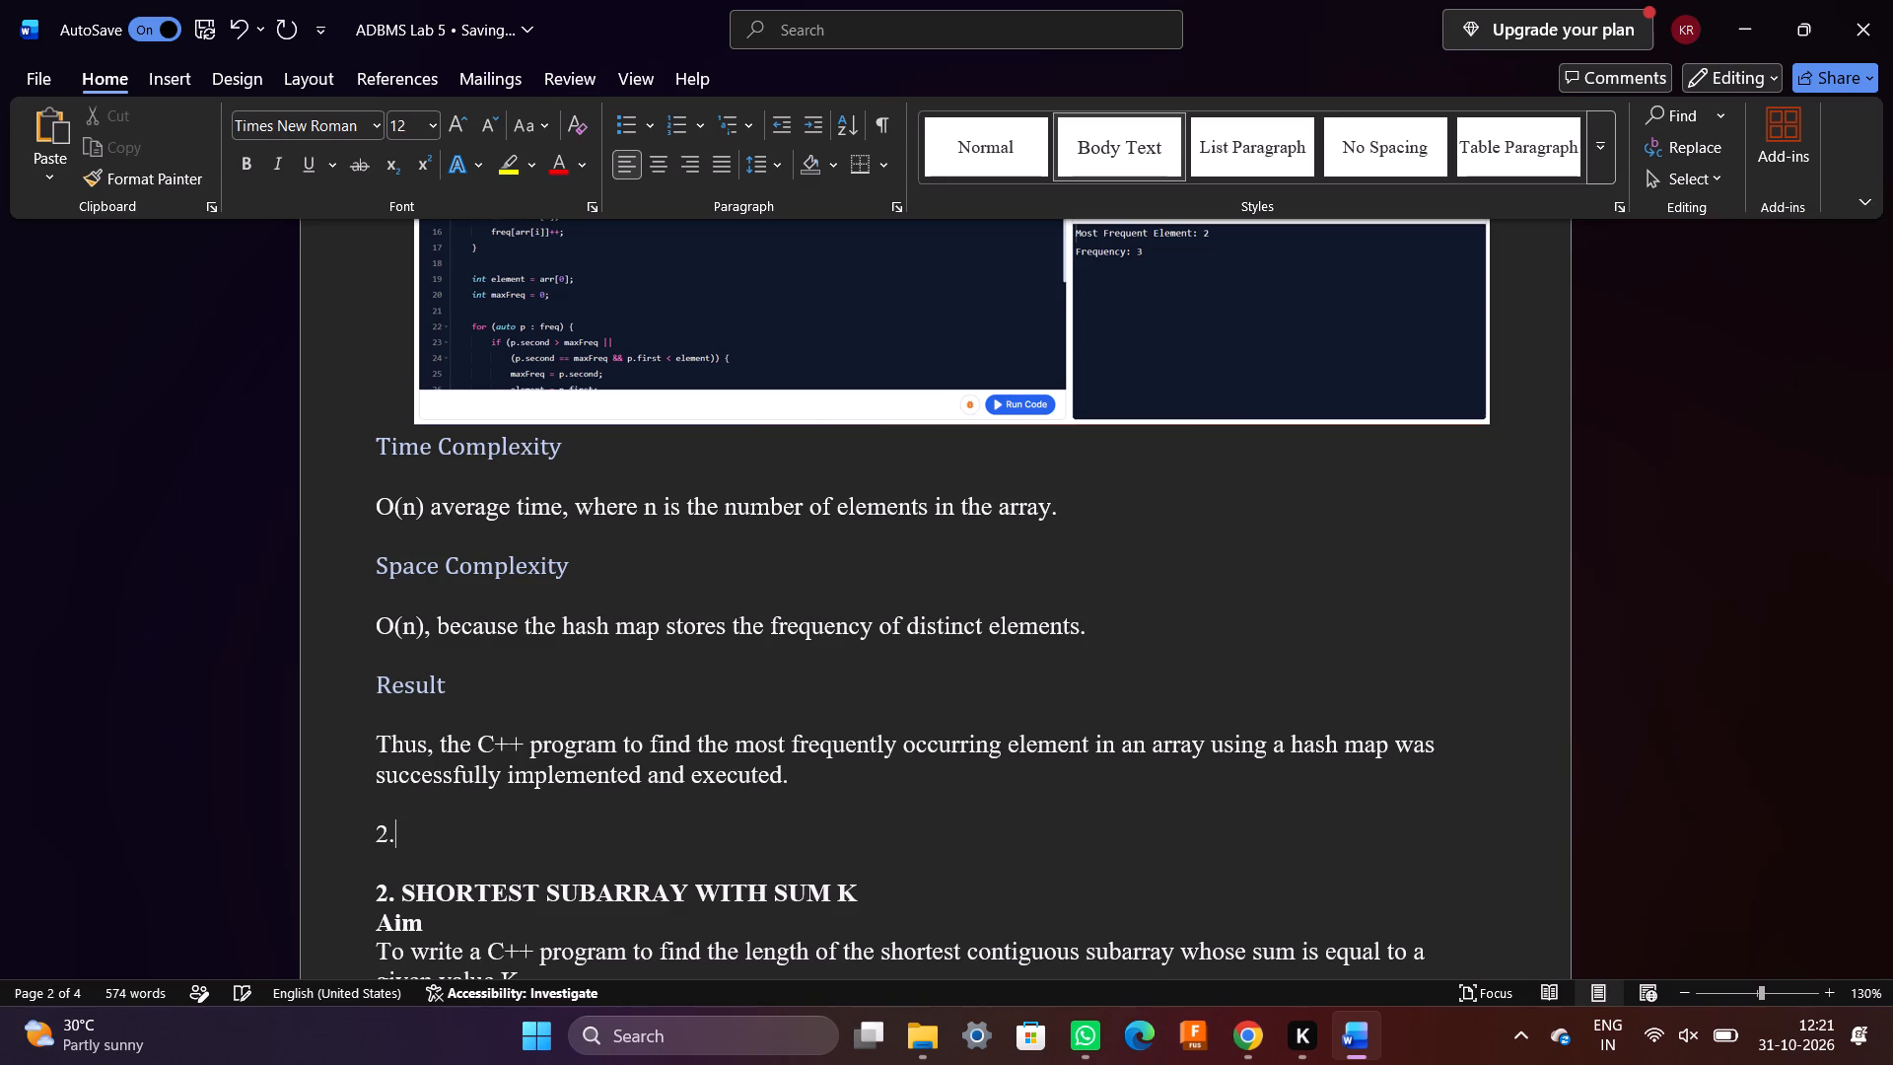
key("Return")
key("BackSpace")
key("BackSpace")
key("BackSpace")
Remove another blank line directly below section 1's Result text, above the section 2 title.
key("BackSpace")
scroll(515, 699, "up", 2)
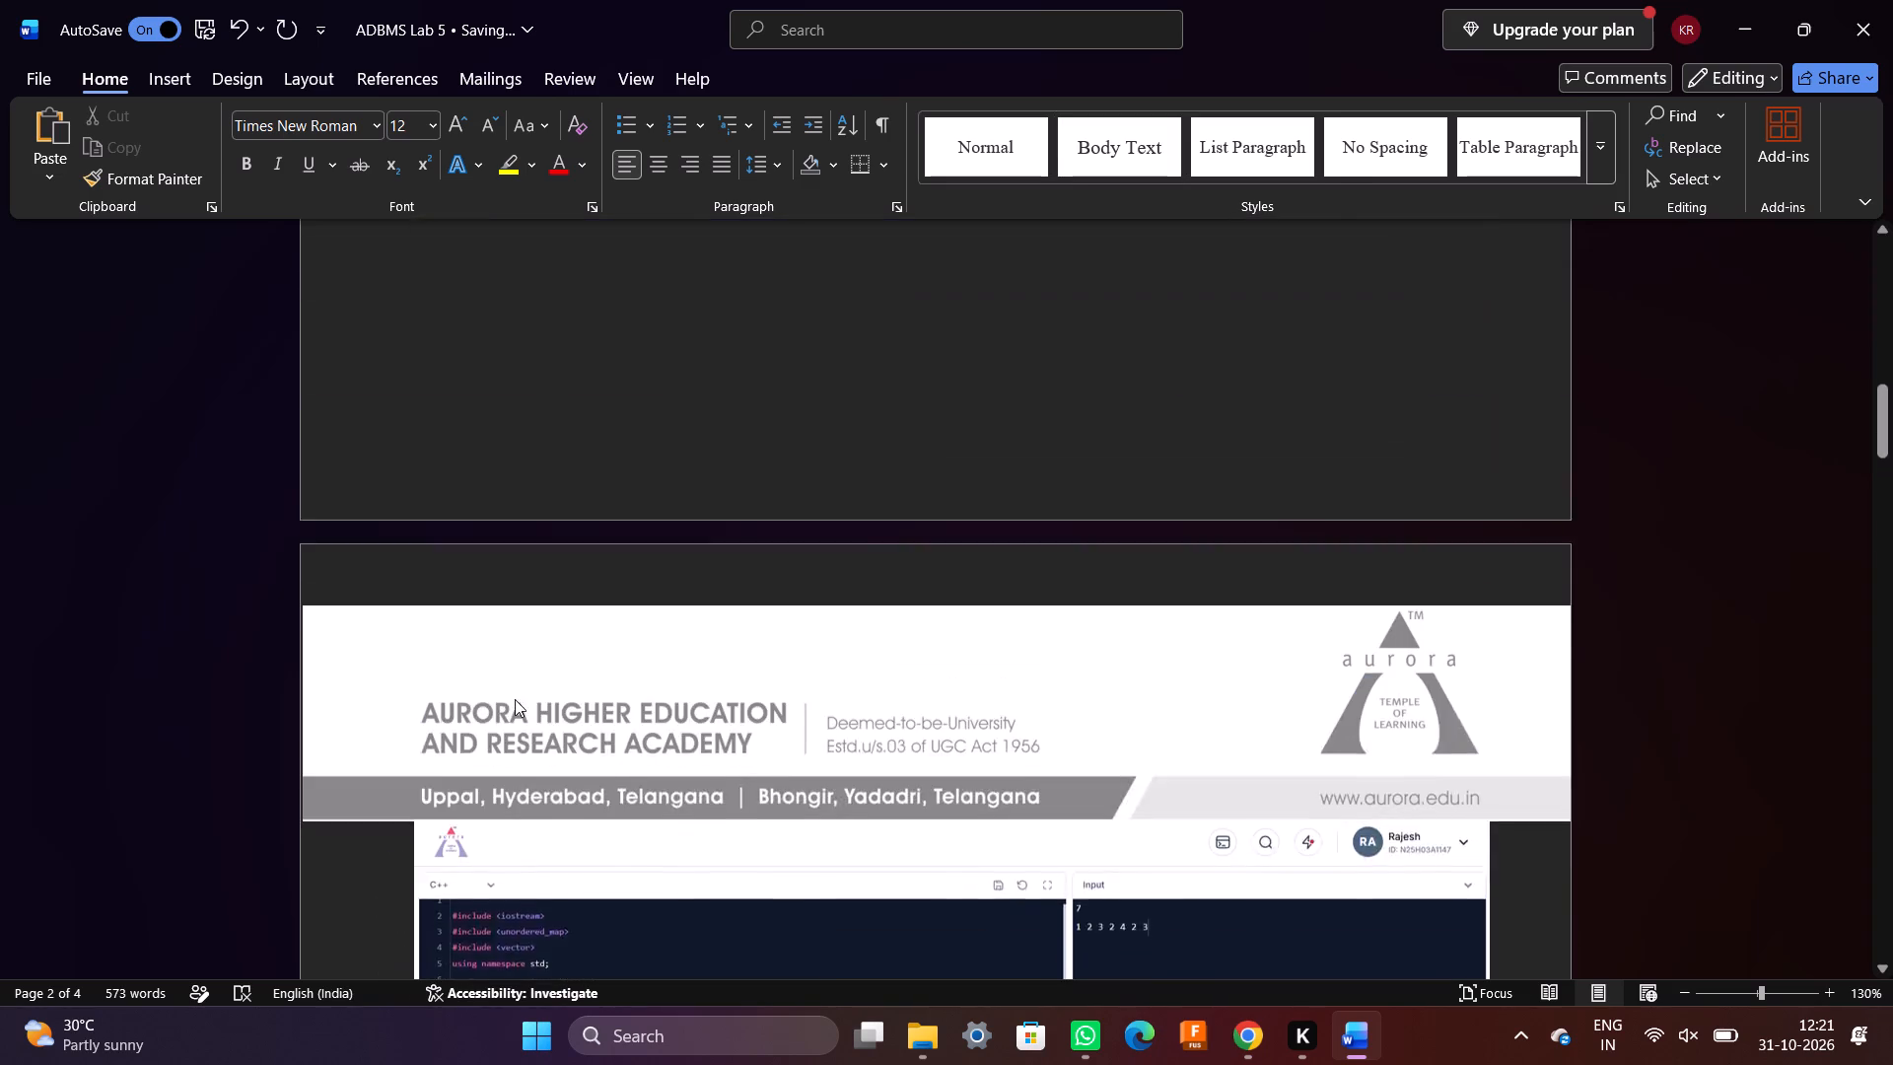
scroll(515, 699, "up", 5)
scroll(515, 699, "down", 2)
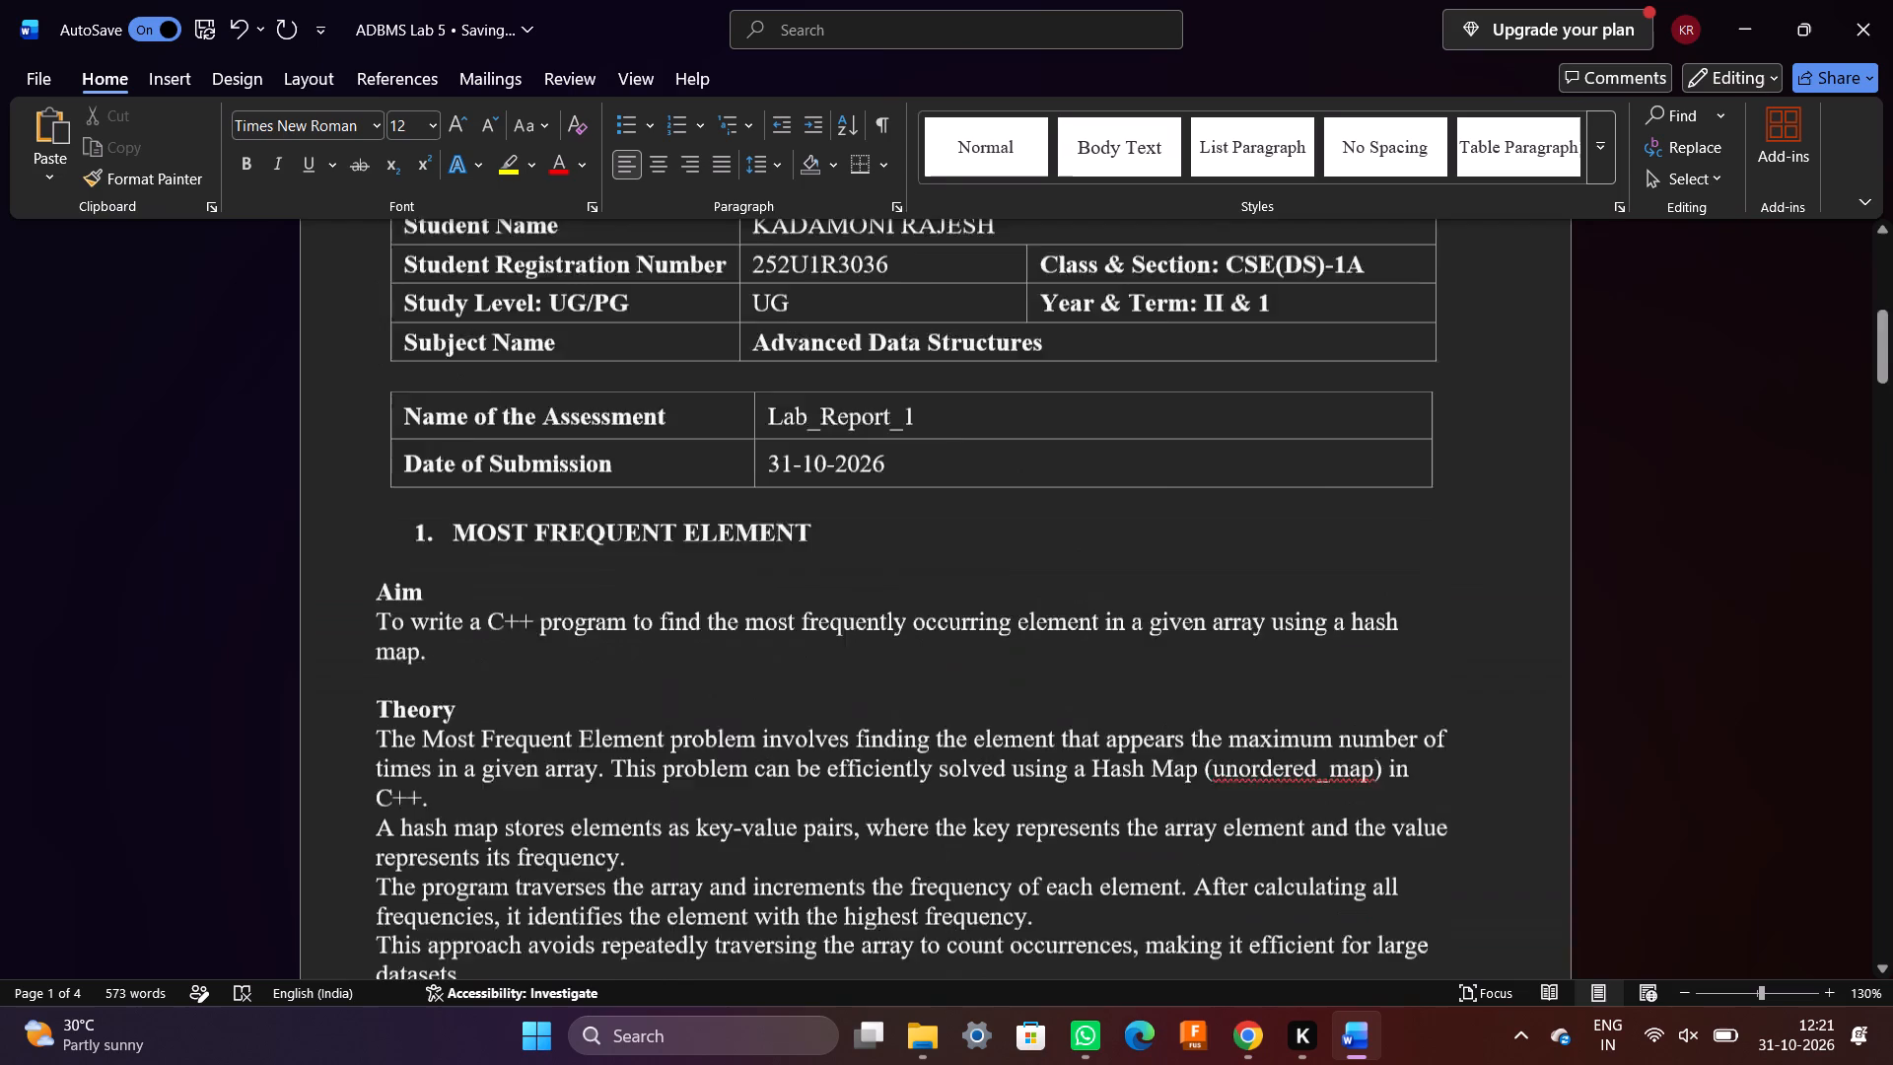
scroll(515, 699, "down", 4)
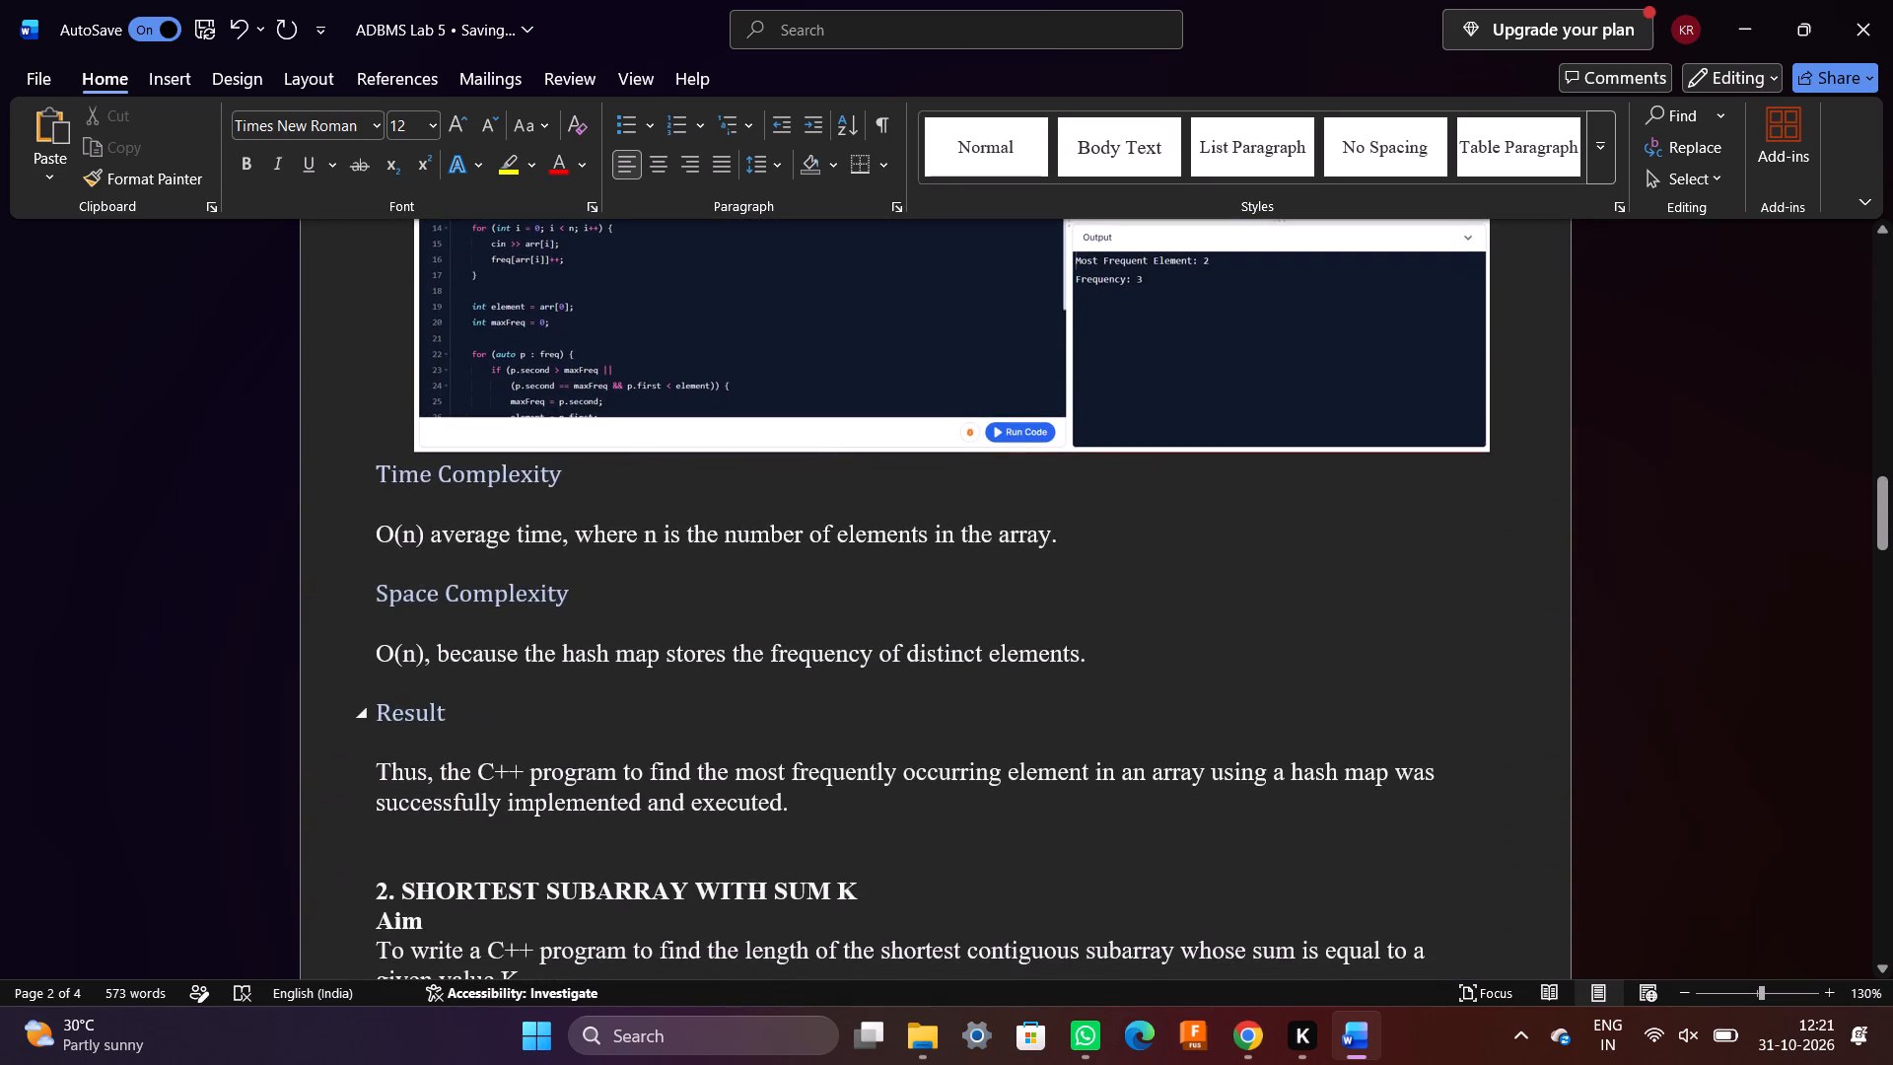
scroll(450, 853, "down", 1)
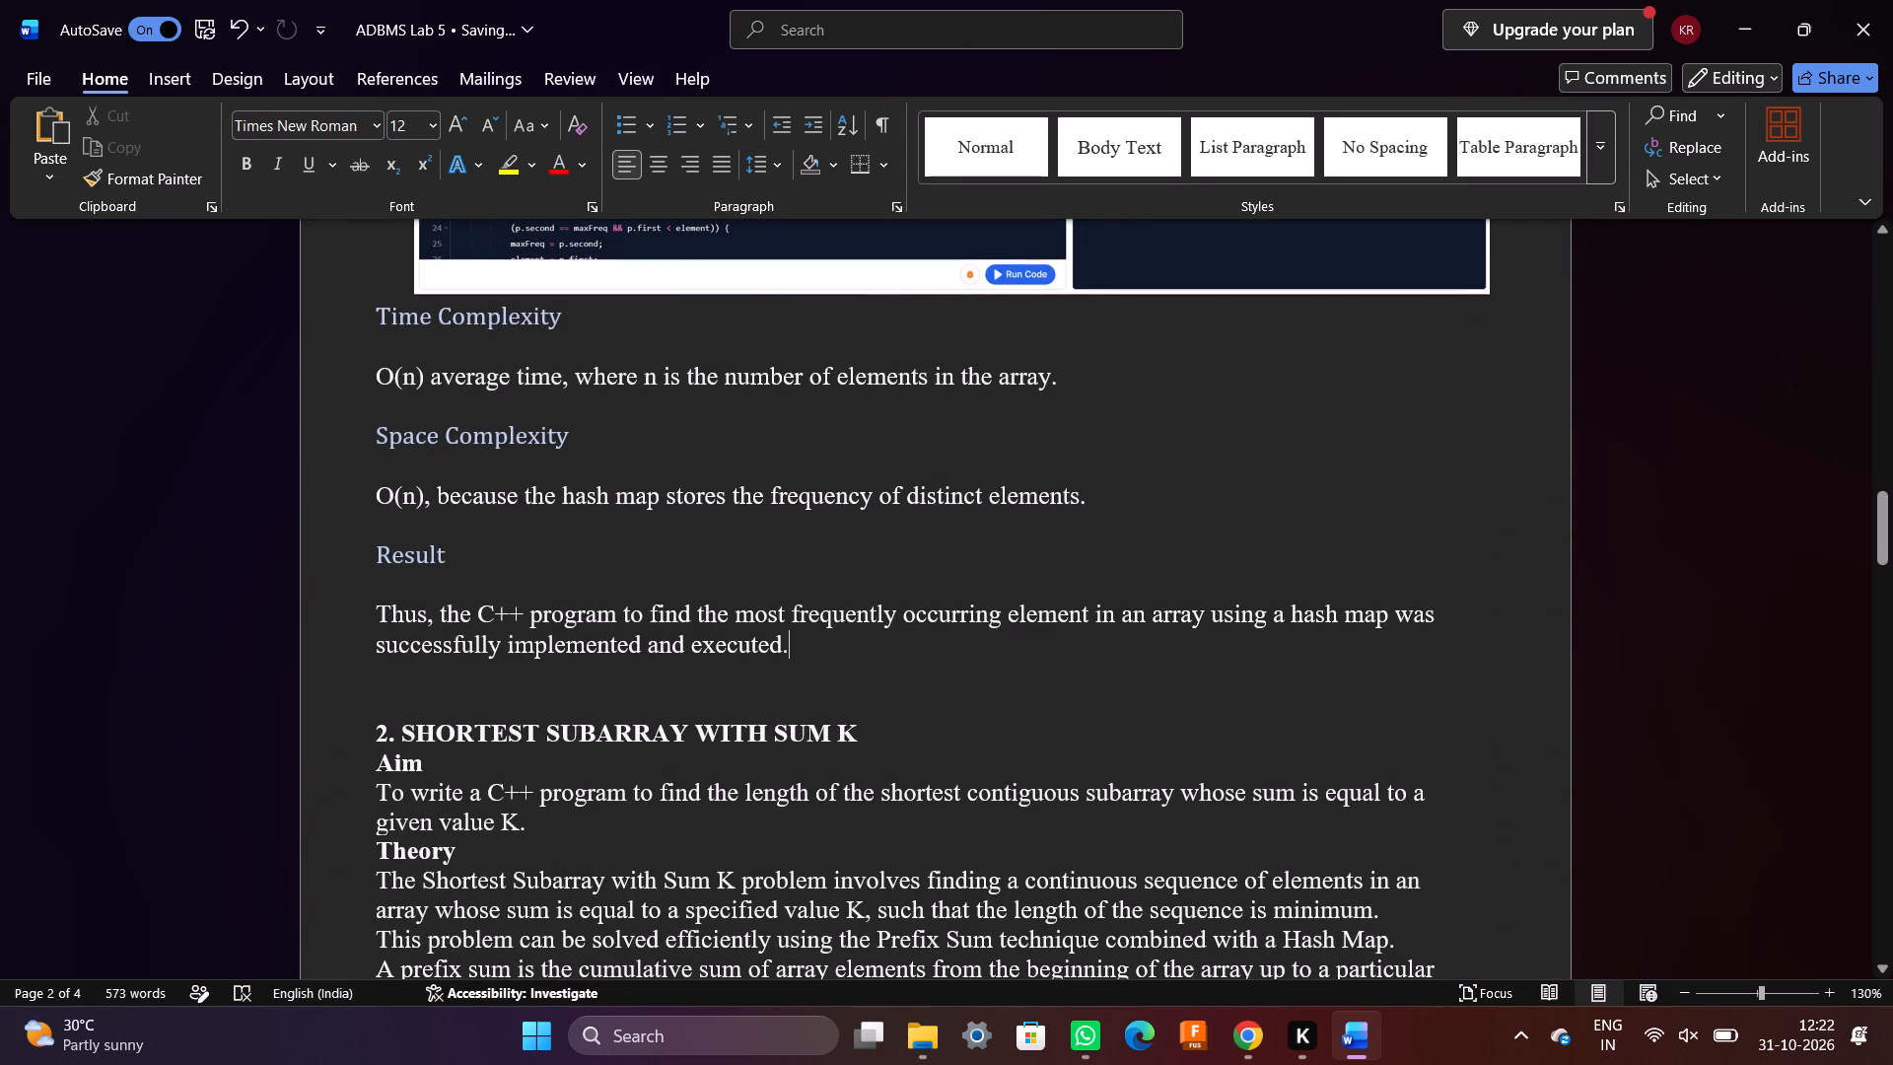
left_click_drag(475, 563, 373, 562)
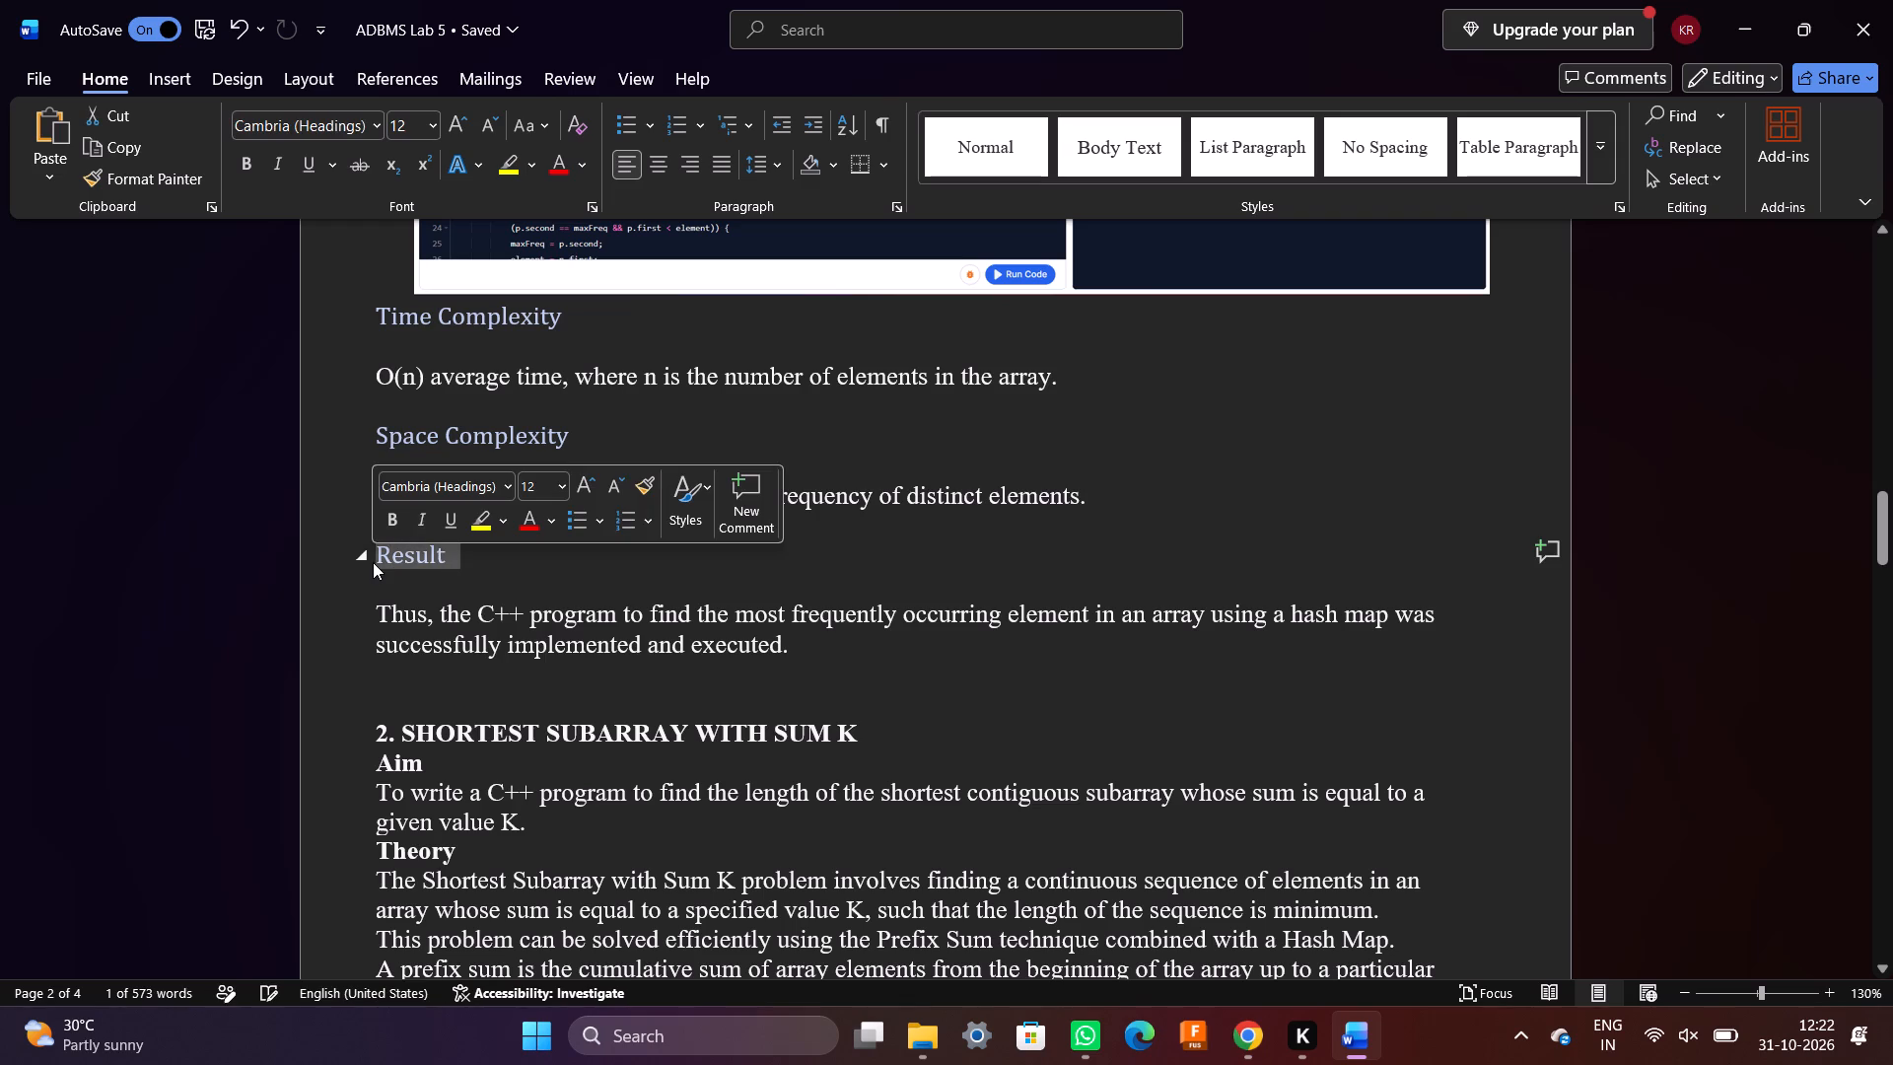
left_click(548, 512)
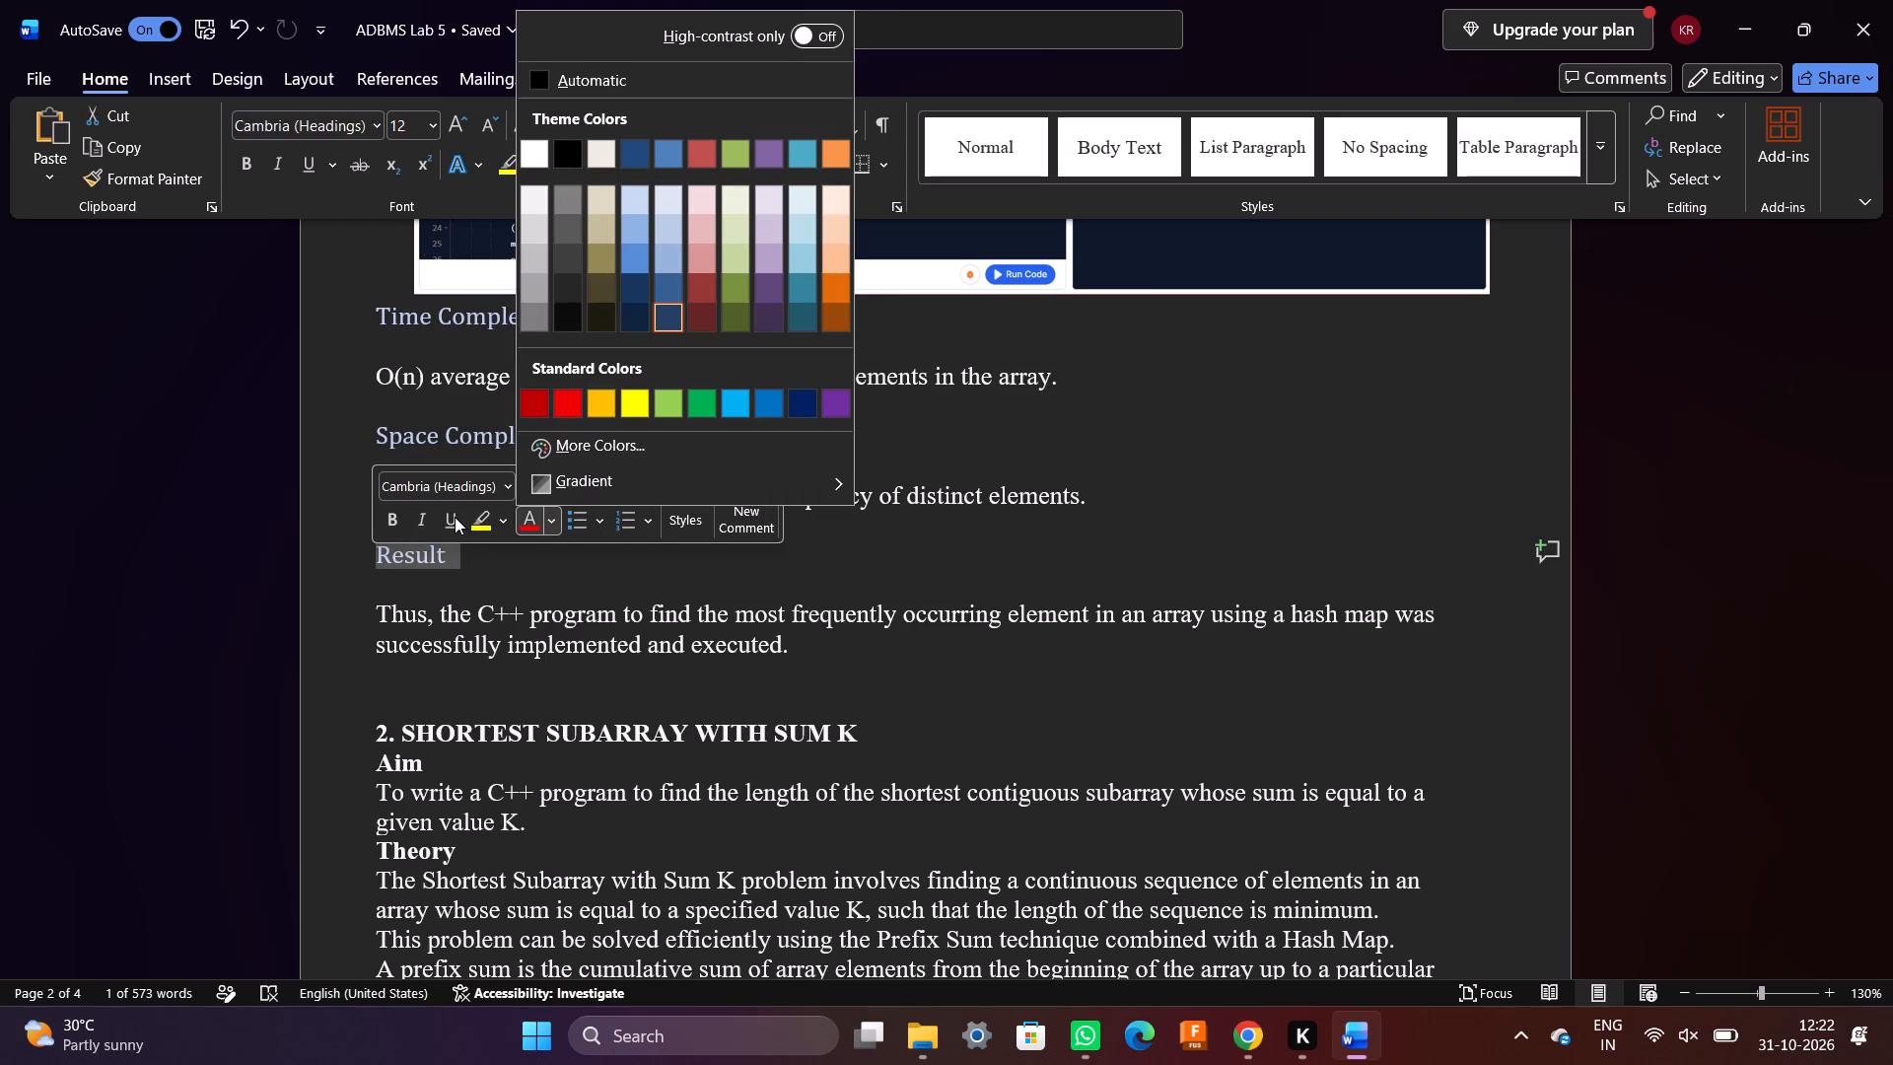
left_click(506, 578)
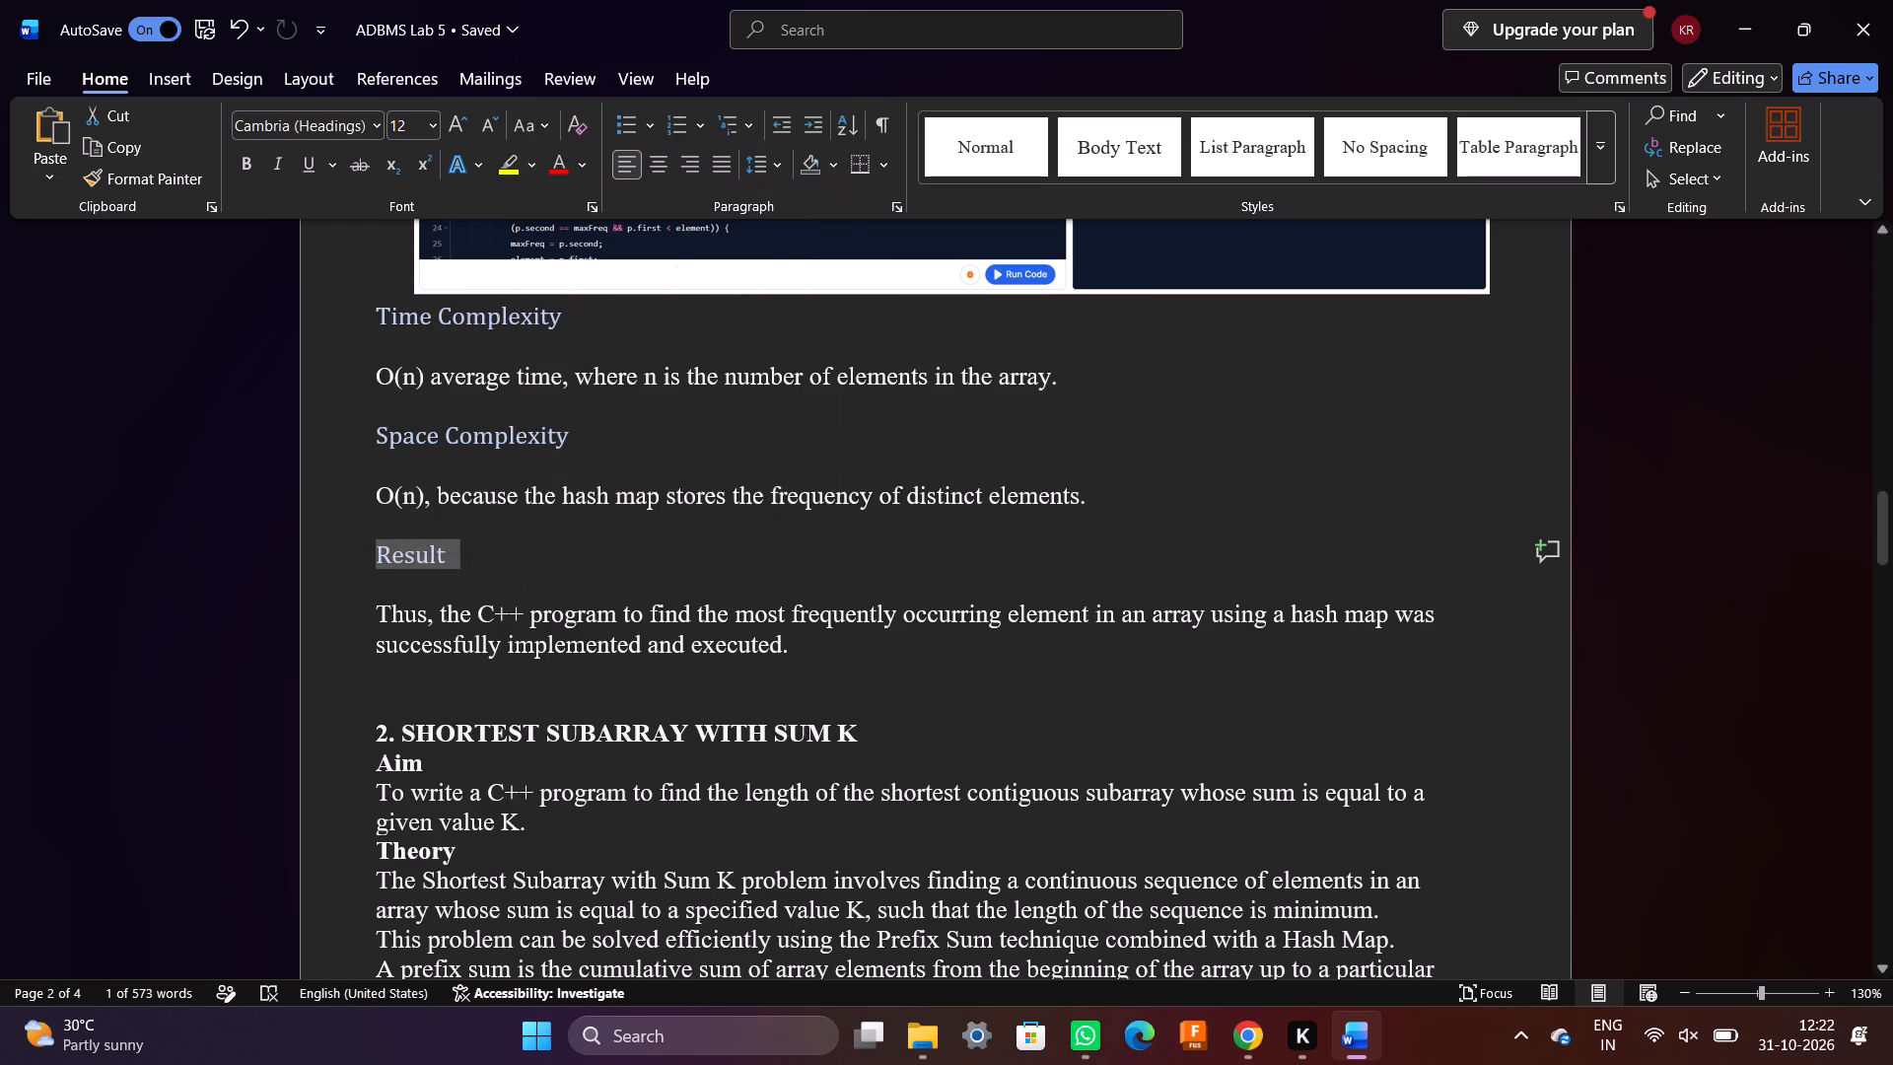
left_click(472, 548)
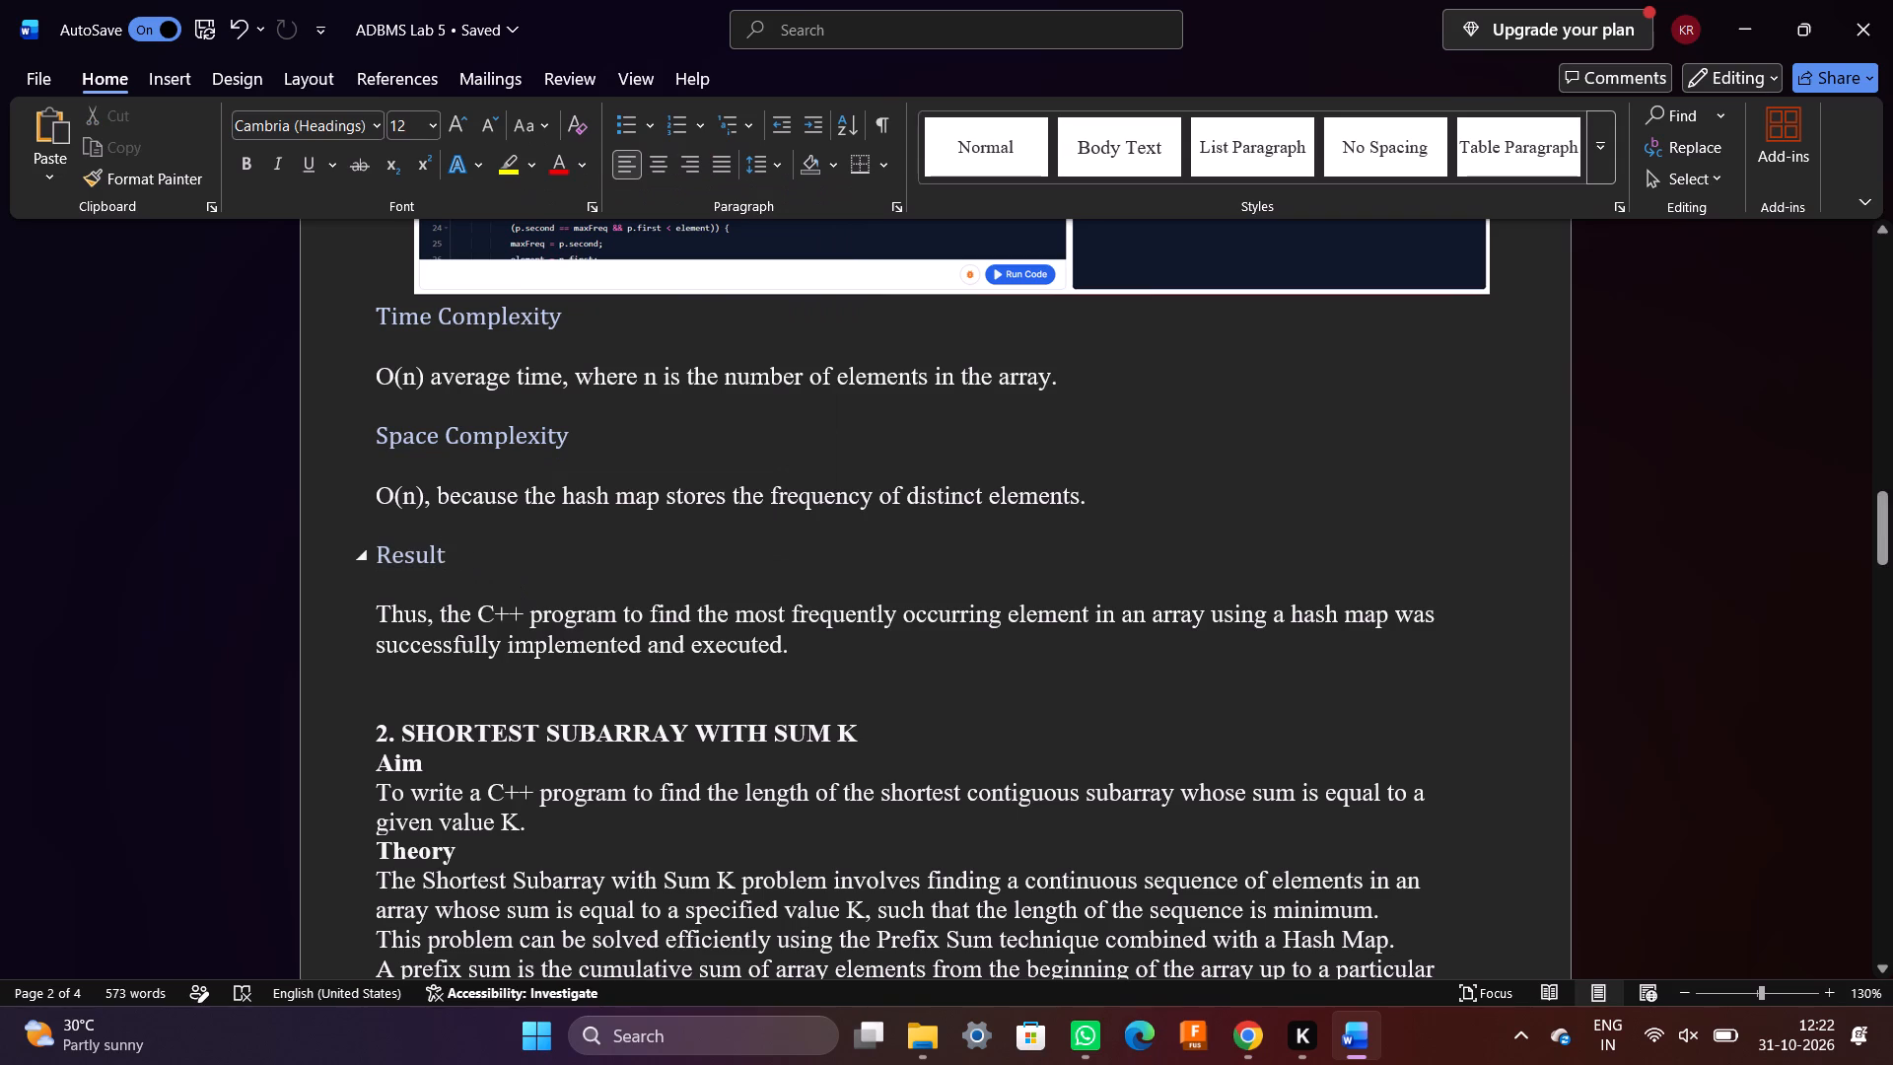
Replace section 1's blue Result heading with a plain body-text line reading "Result".
key("Return")
type("RE")
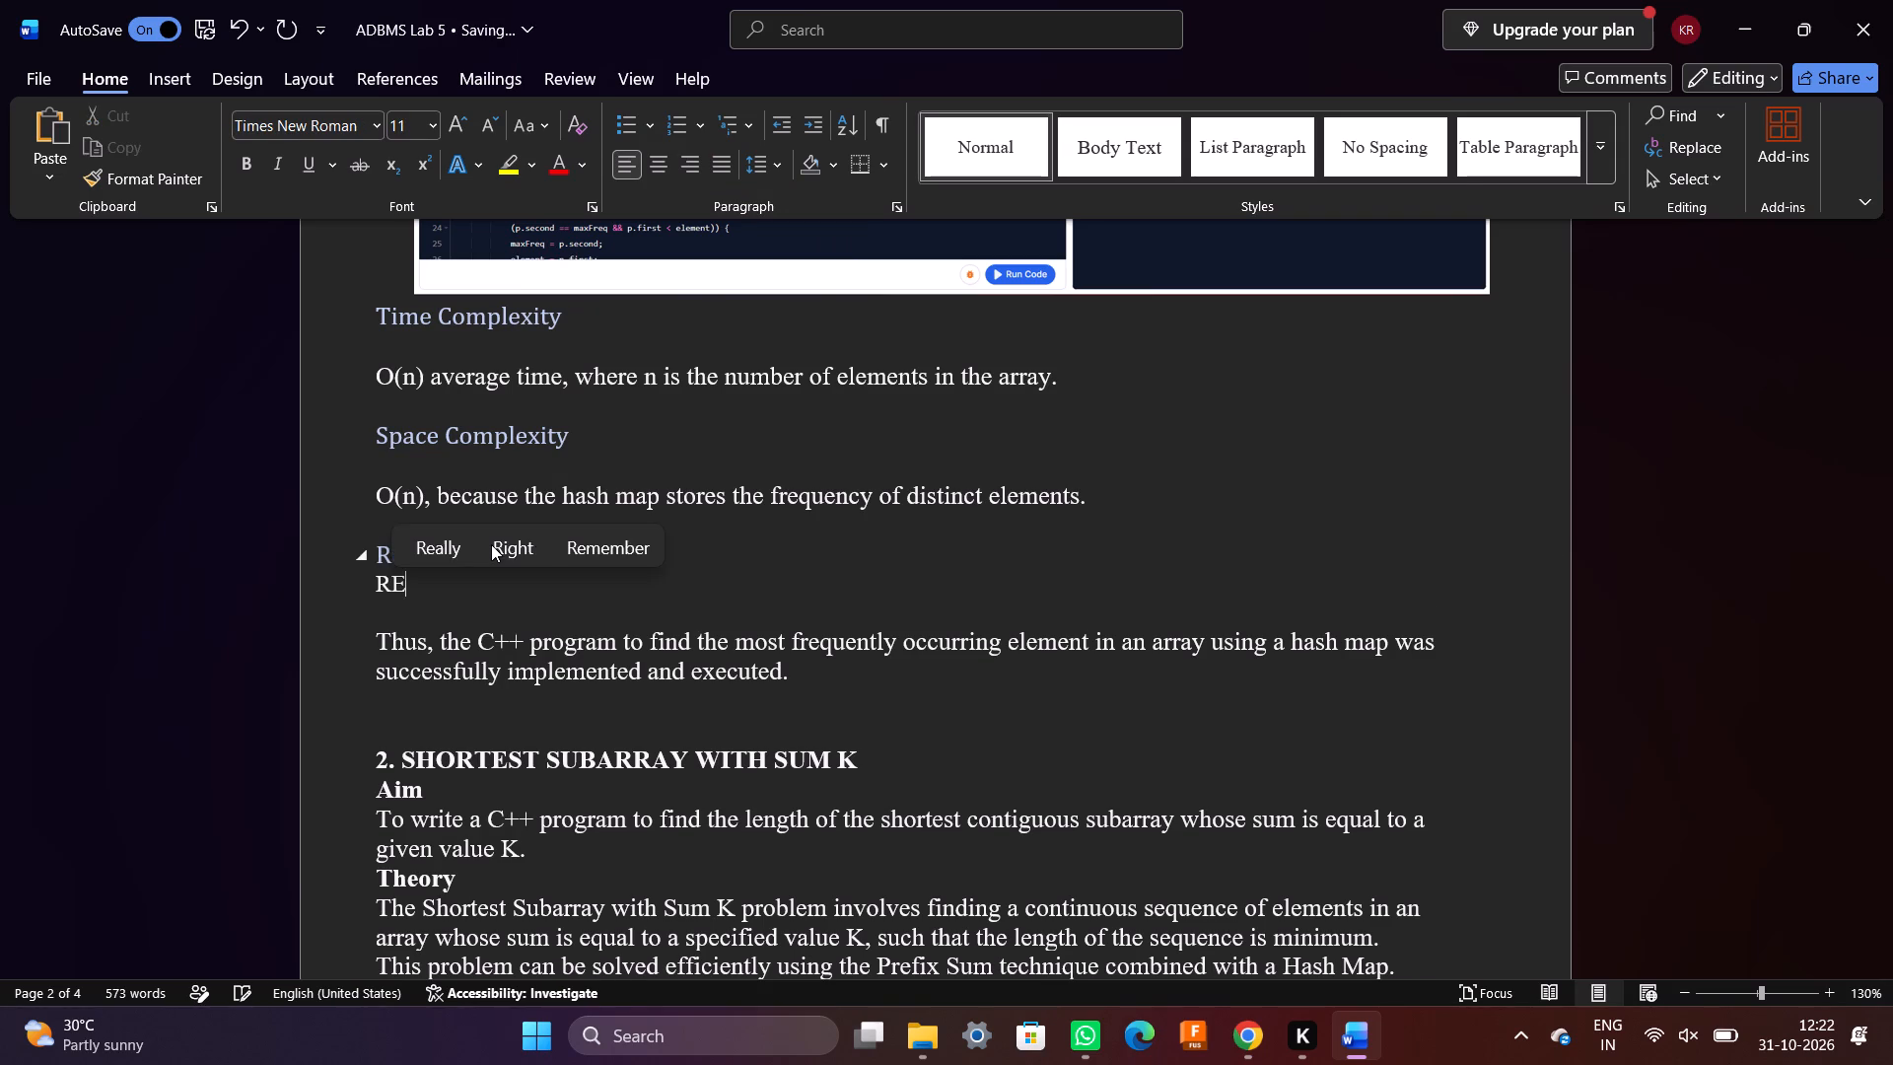
key("BackSpace")
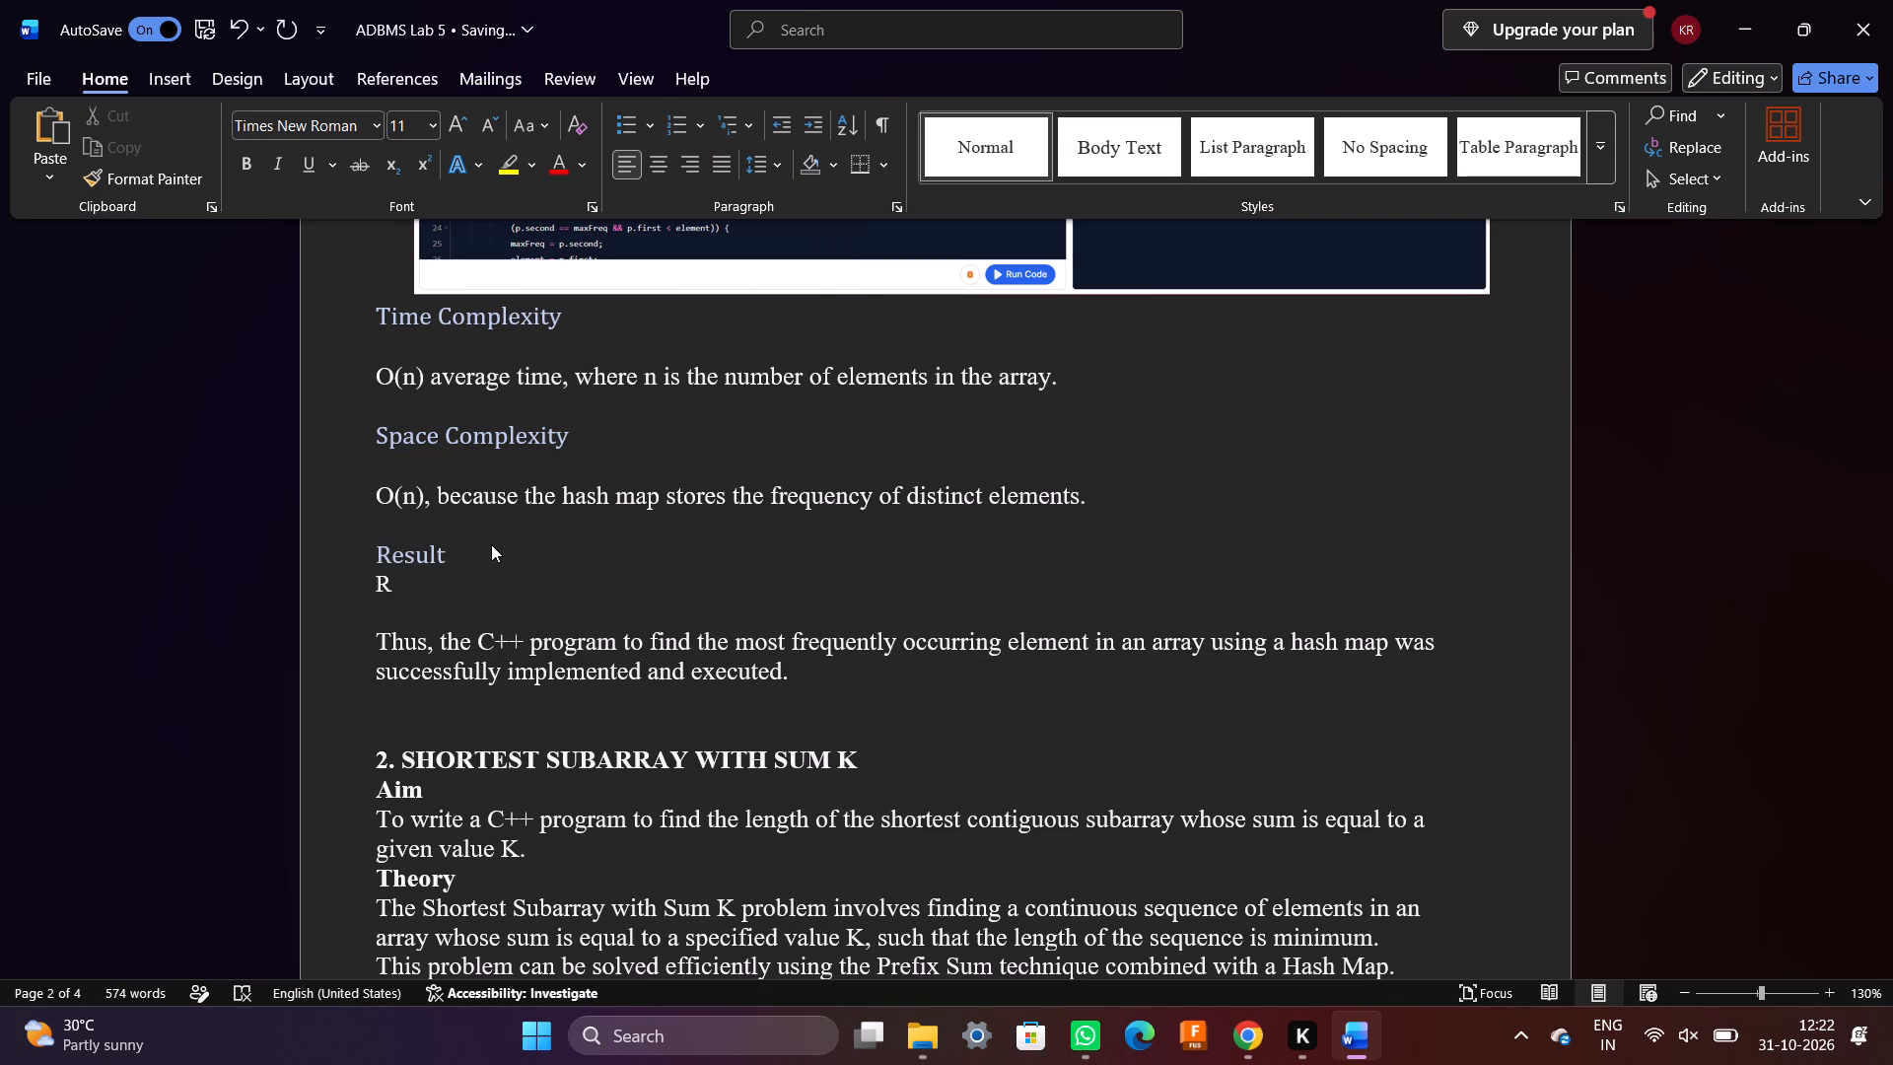
key("e")
type("su")
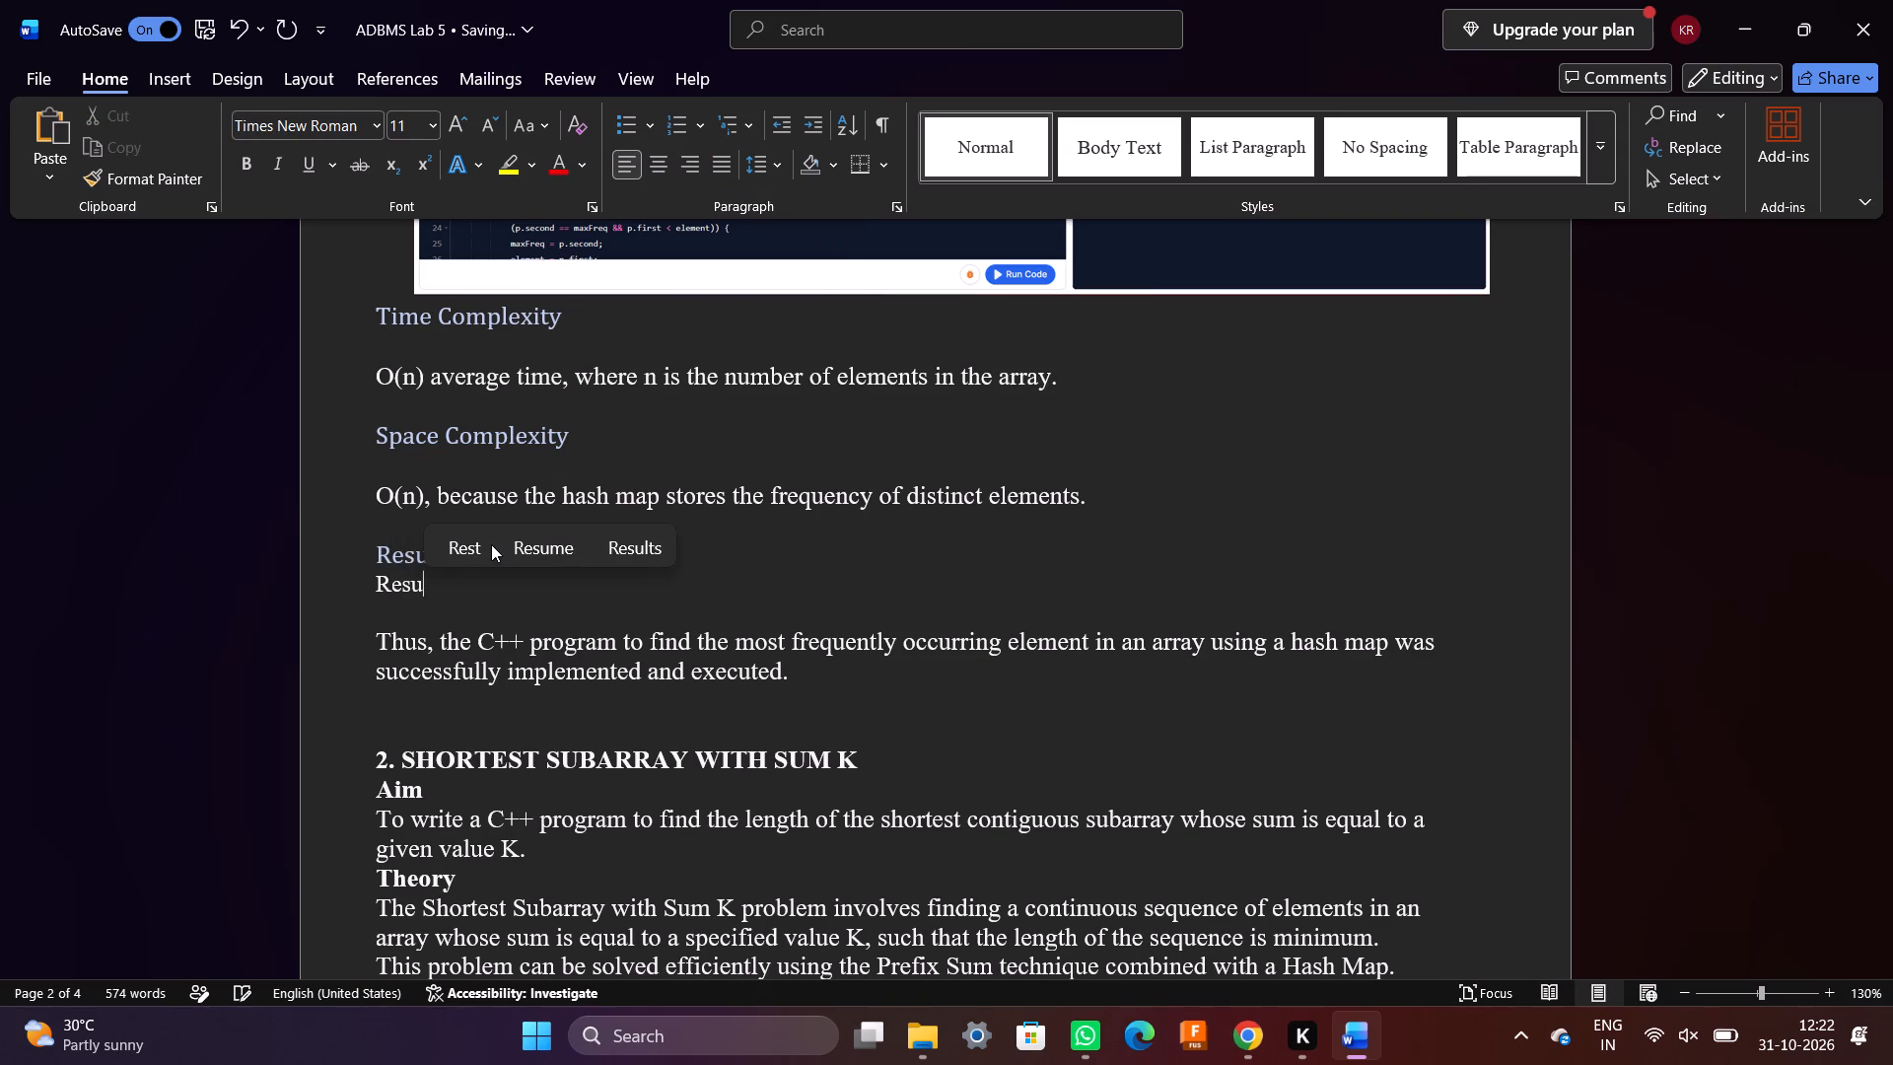
type("lt")
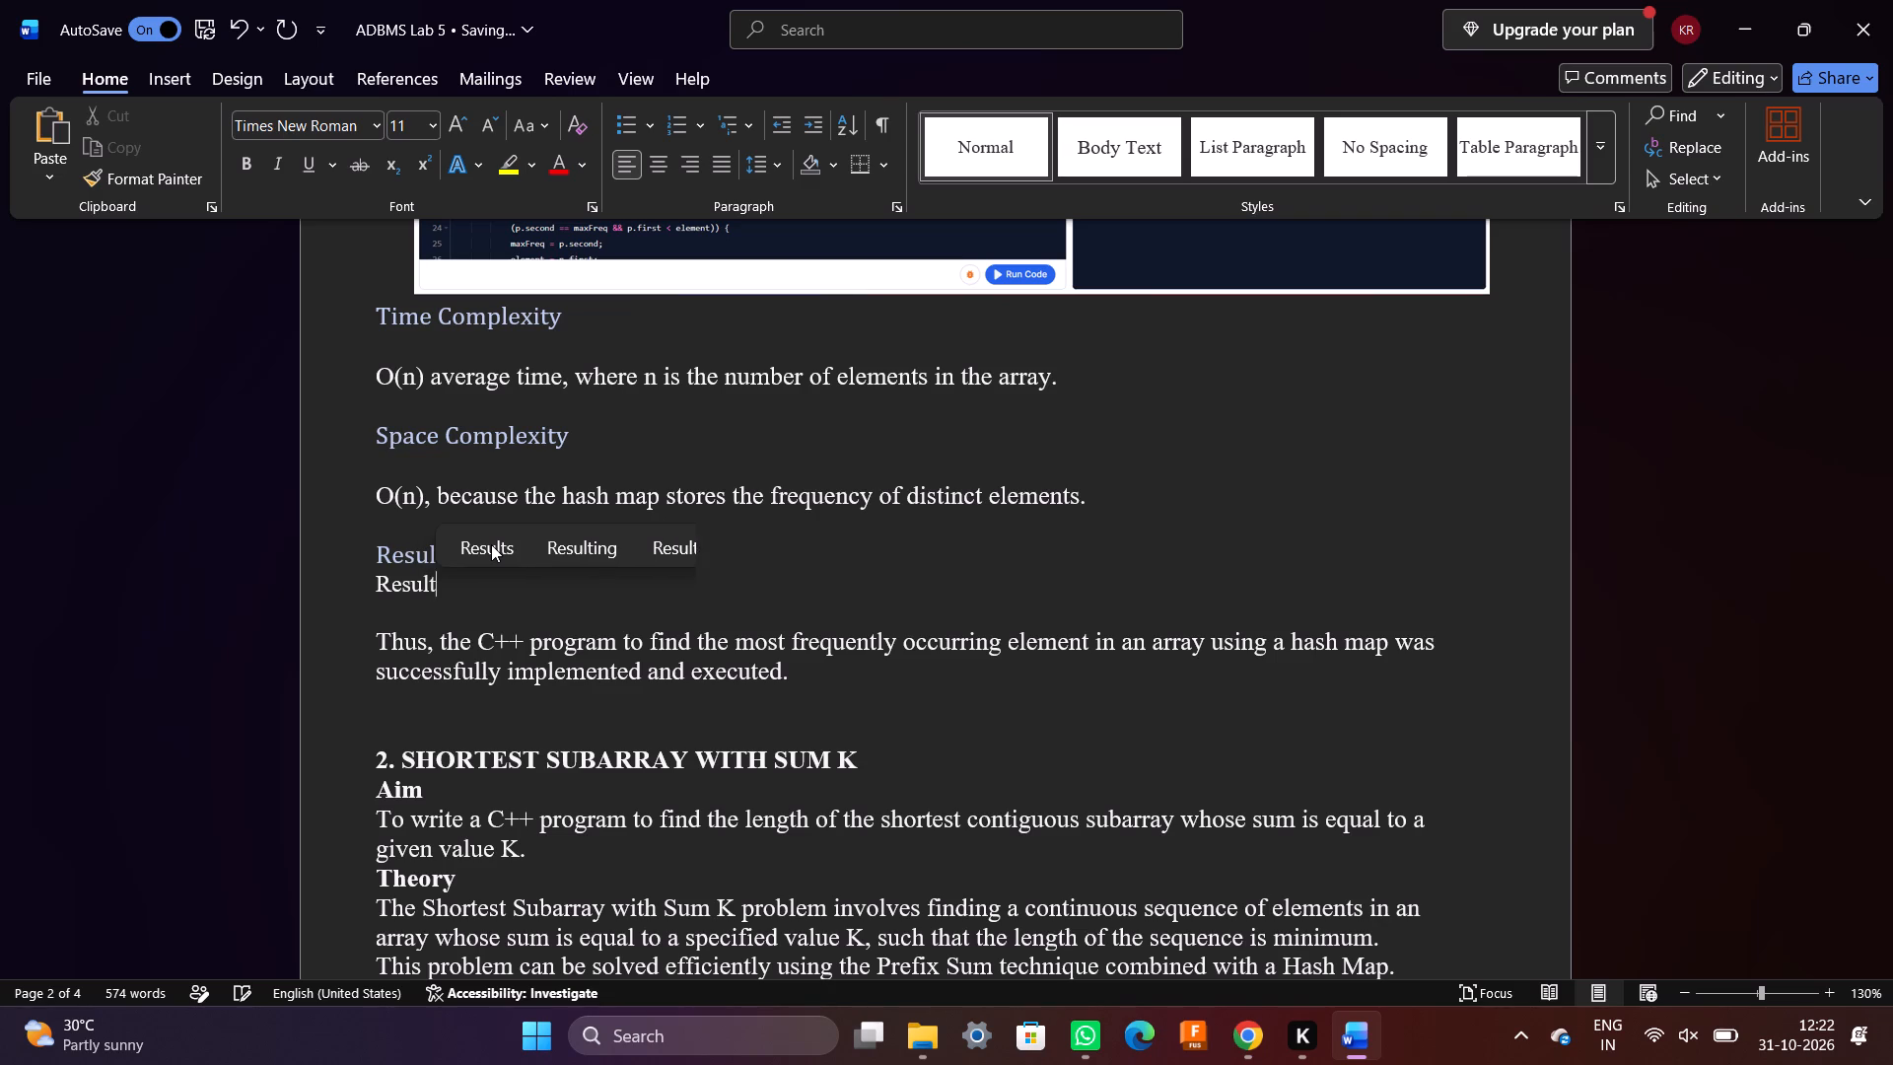
key("Return")
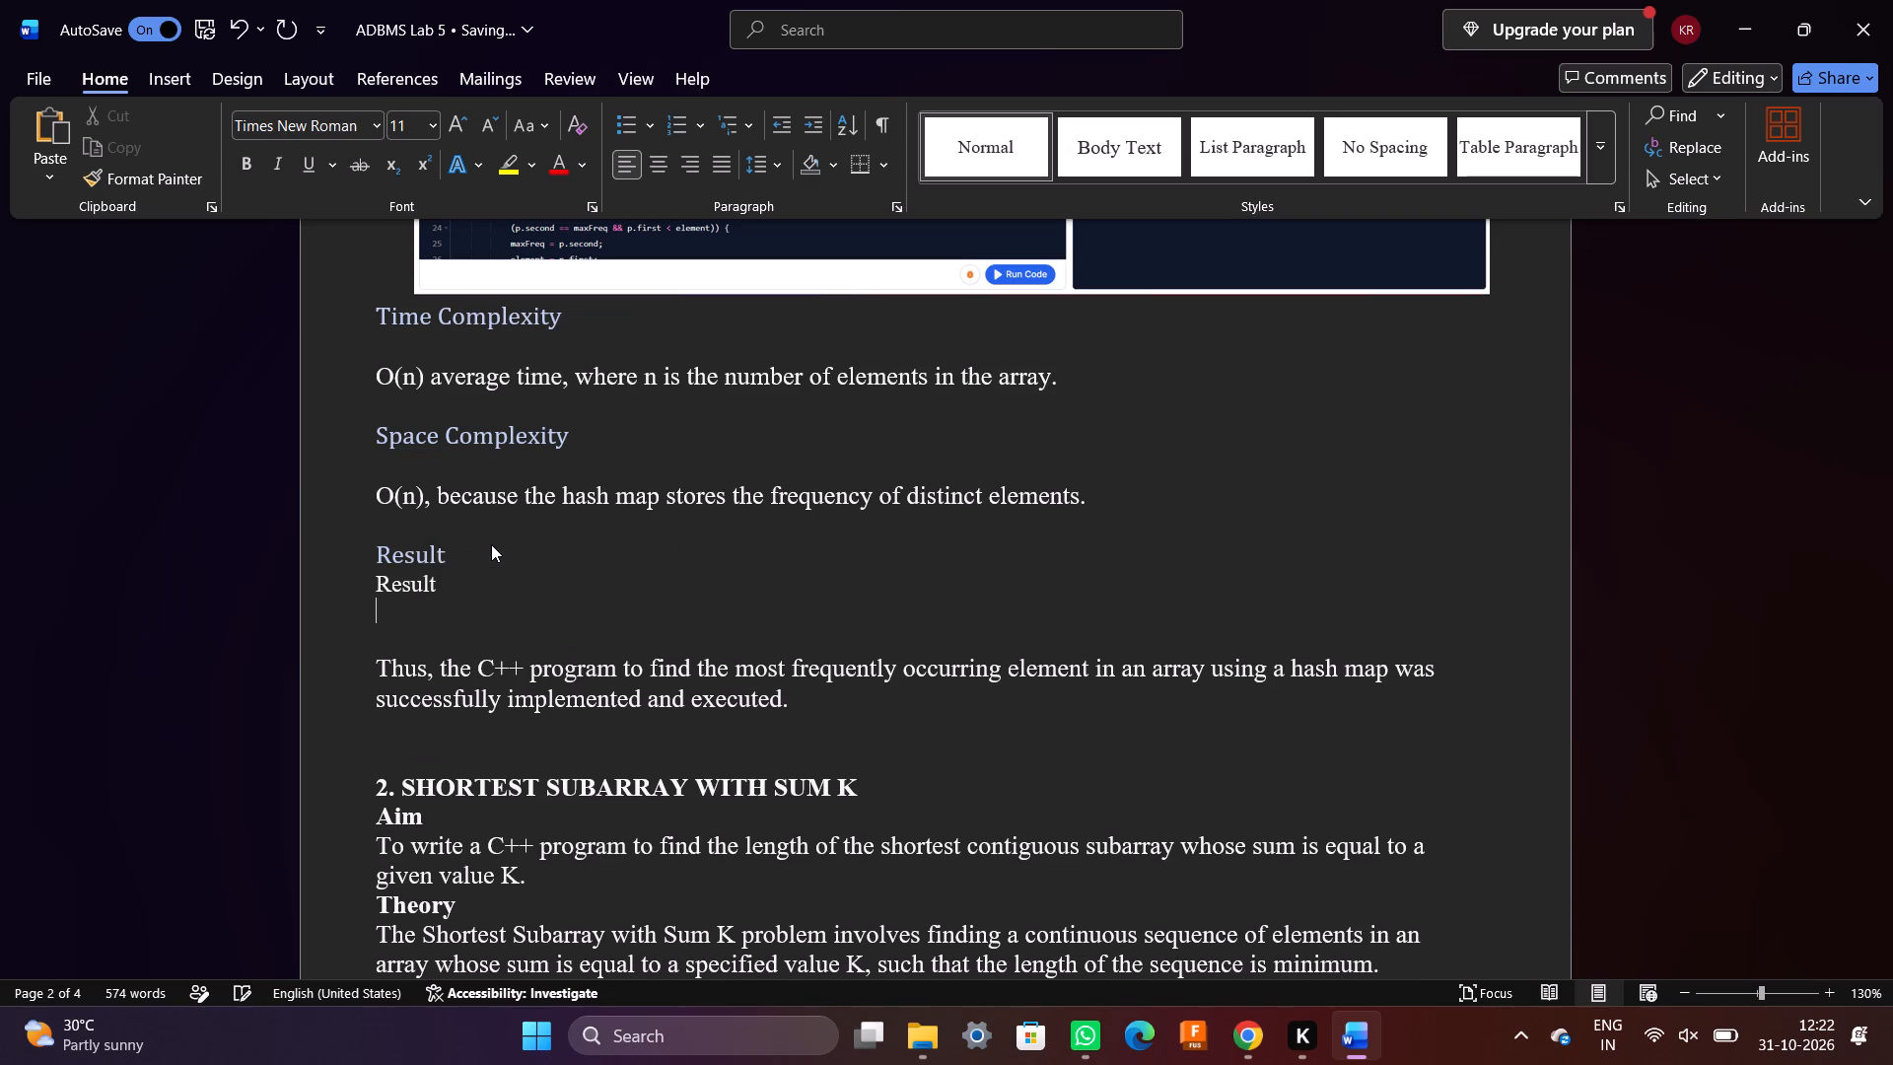
key("BackSpace")
left_click_drag(464, 549, 384, 551)
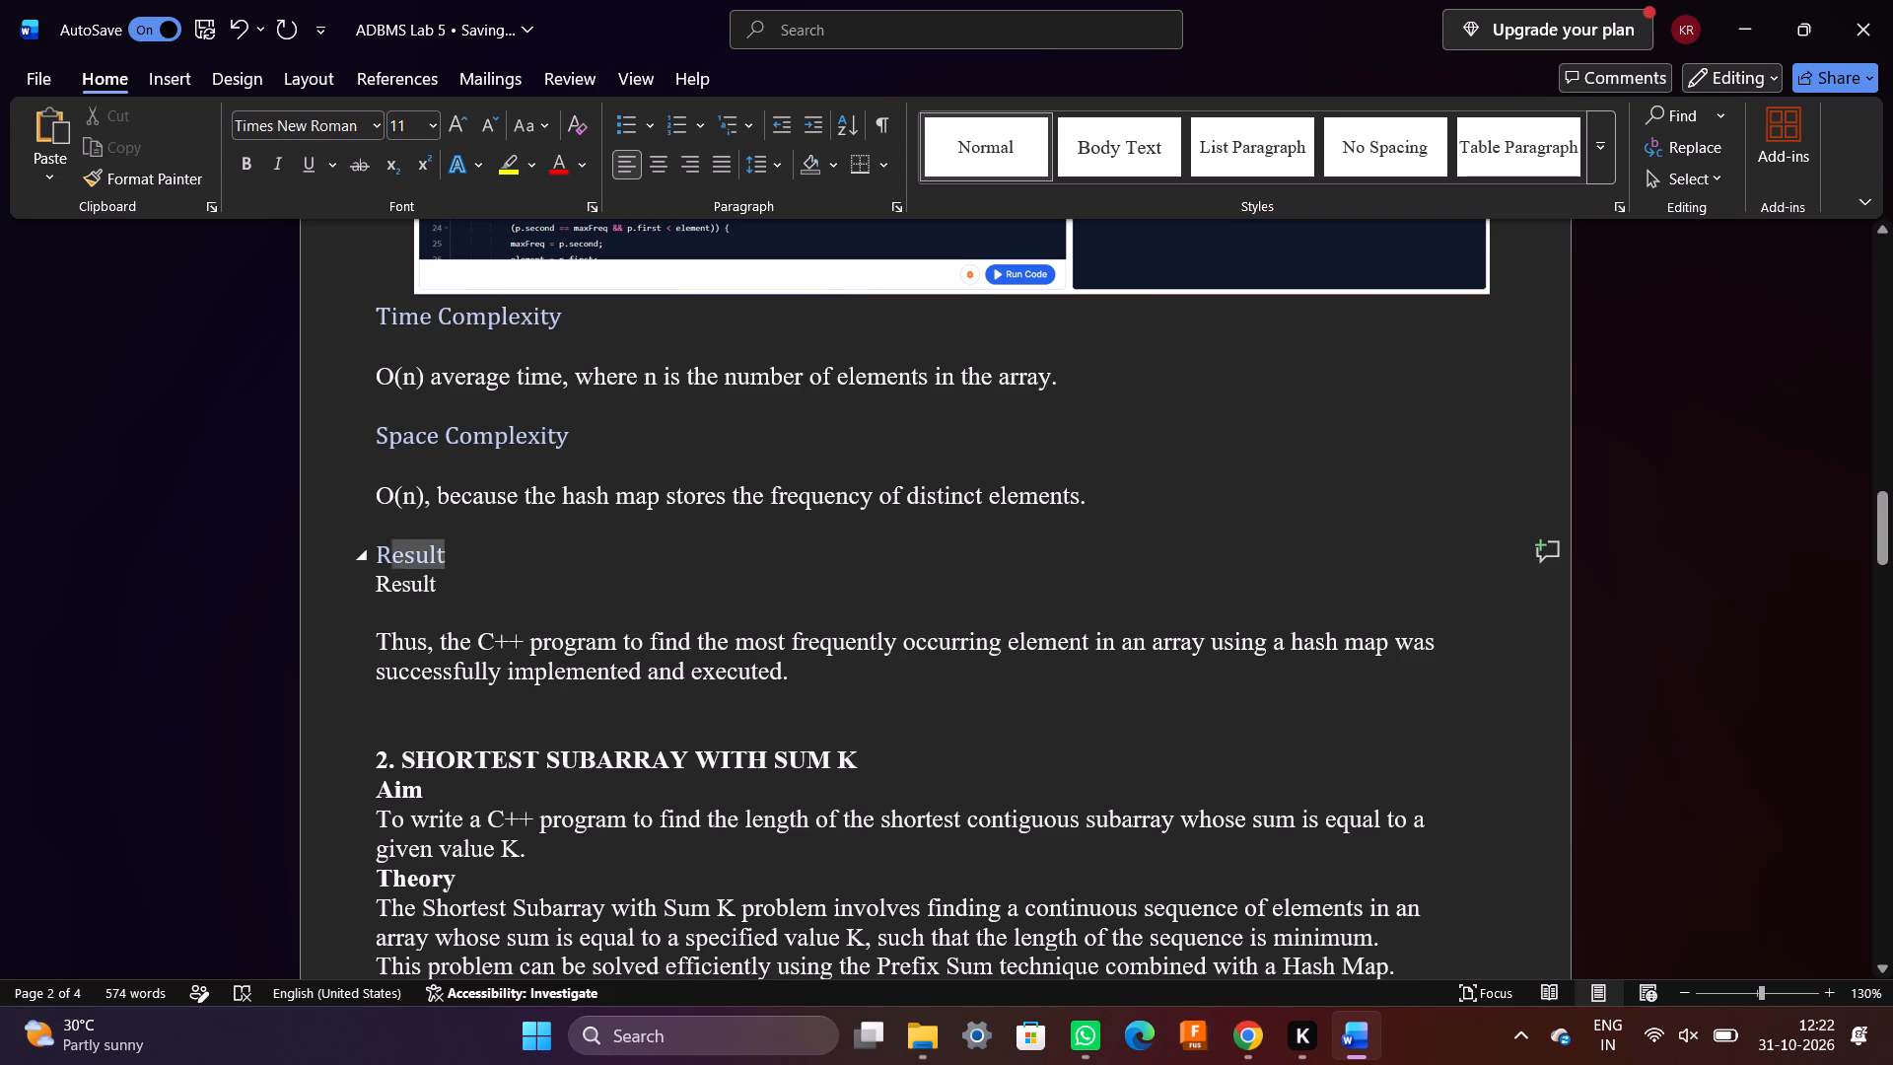
left_click_drag(384, 551, 375, 557)
key("BackSpace")
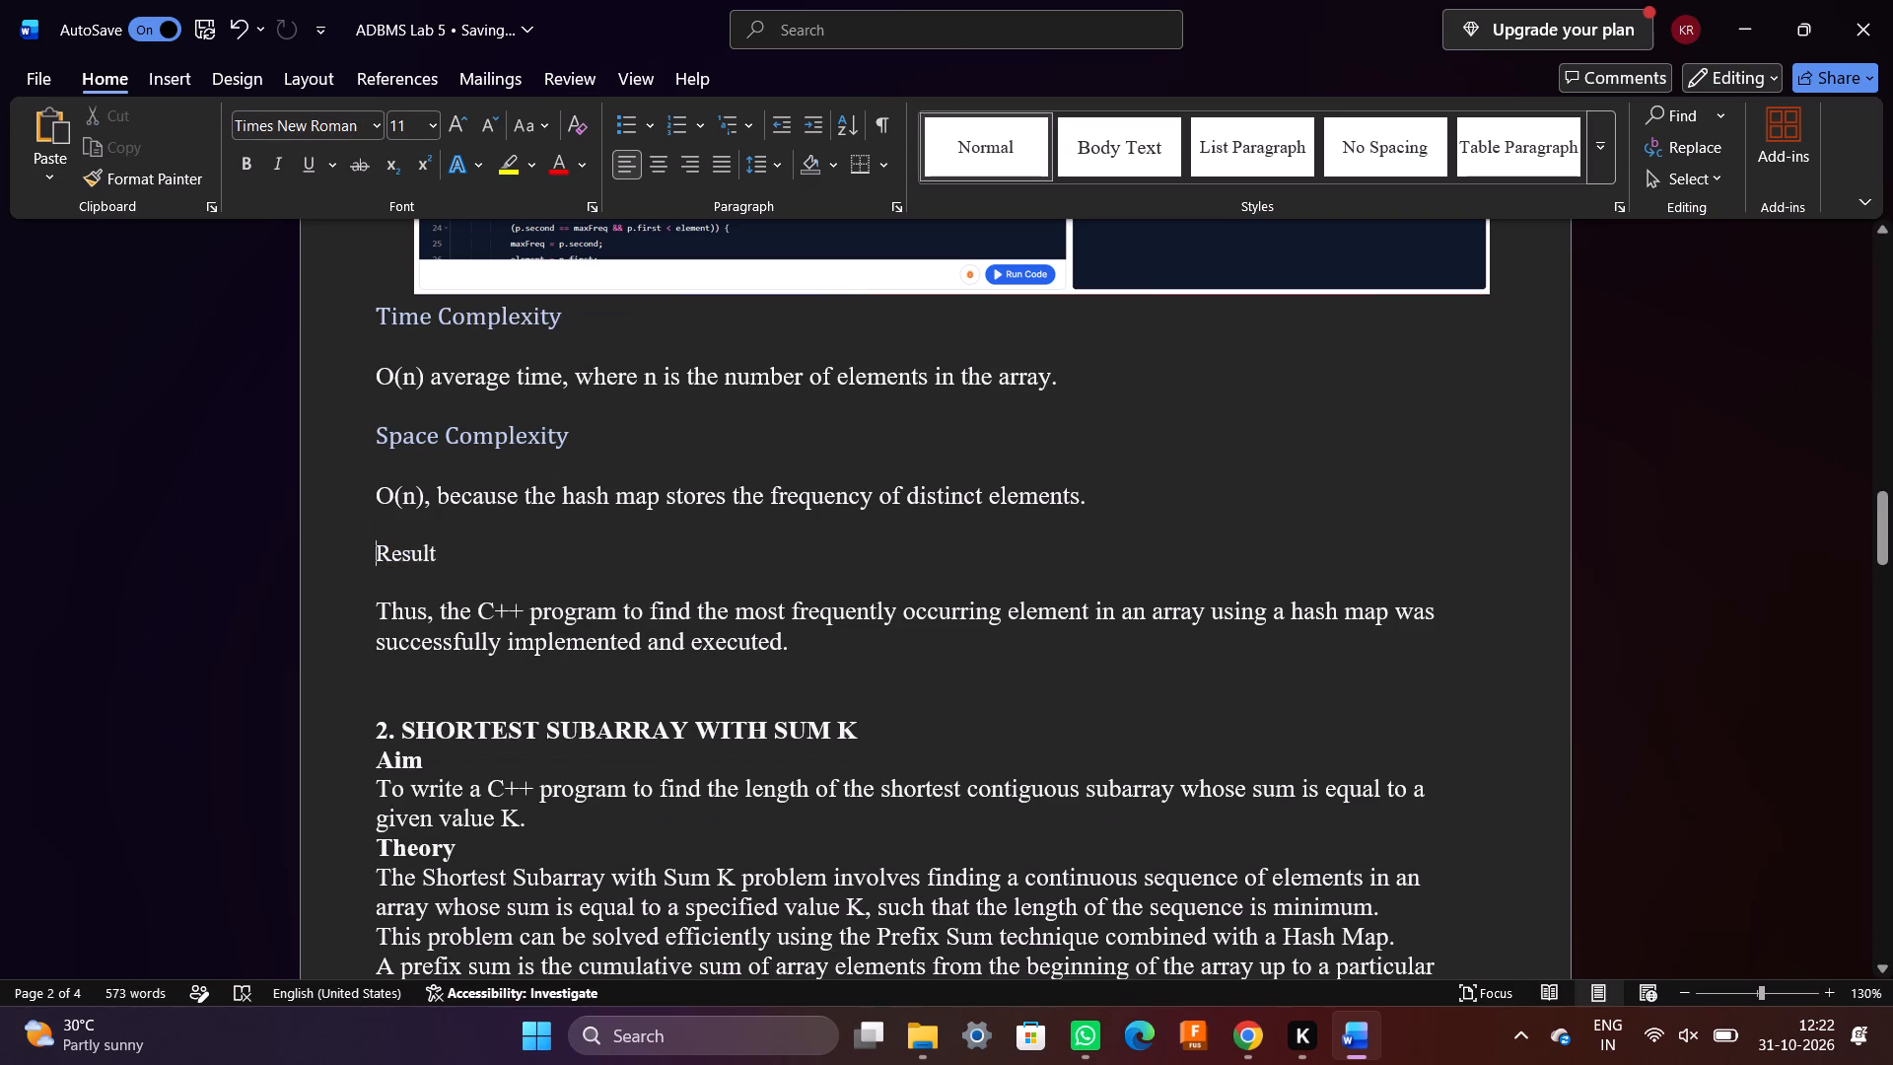
Add a colon after the plain Result line and place the "Thus, the C++ program" text directly beneath it.
left_click(443, 548)
key("shift+colon")
key("shift+Return")
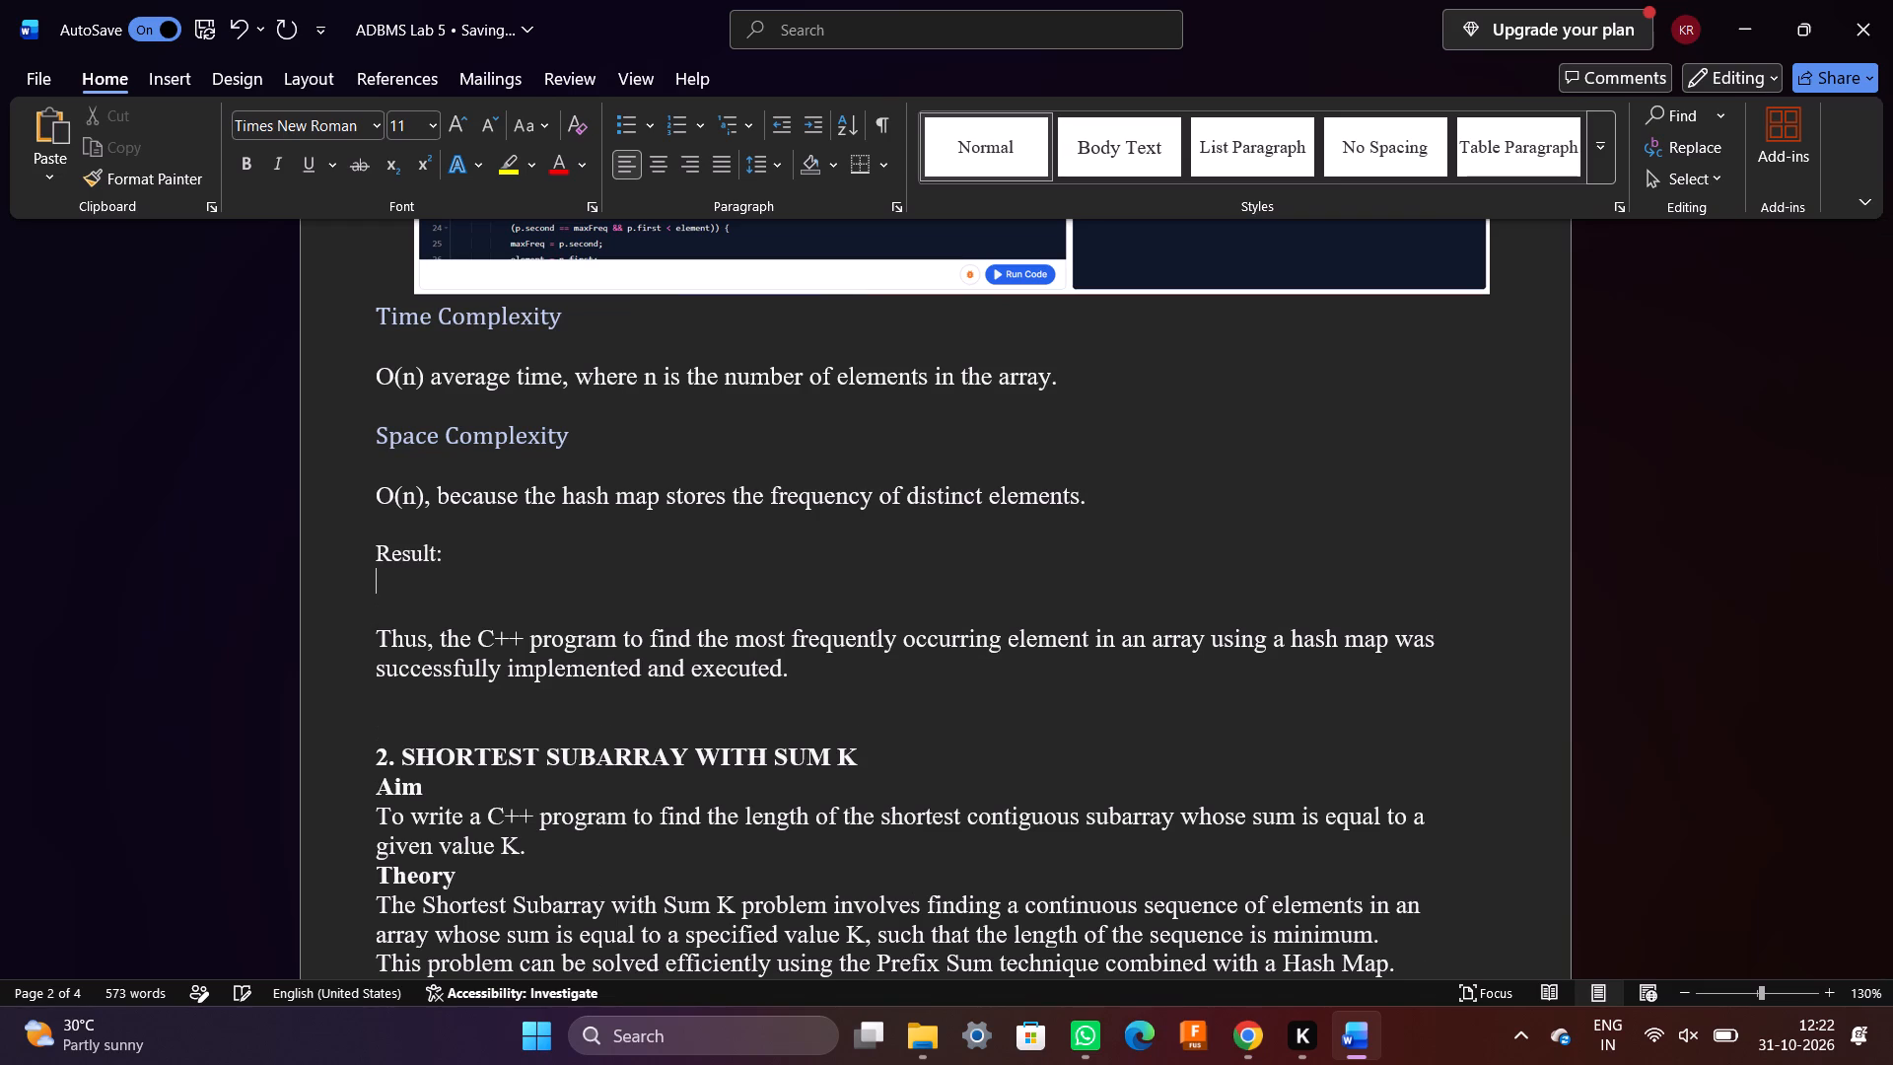
key("Delete")
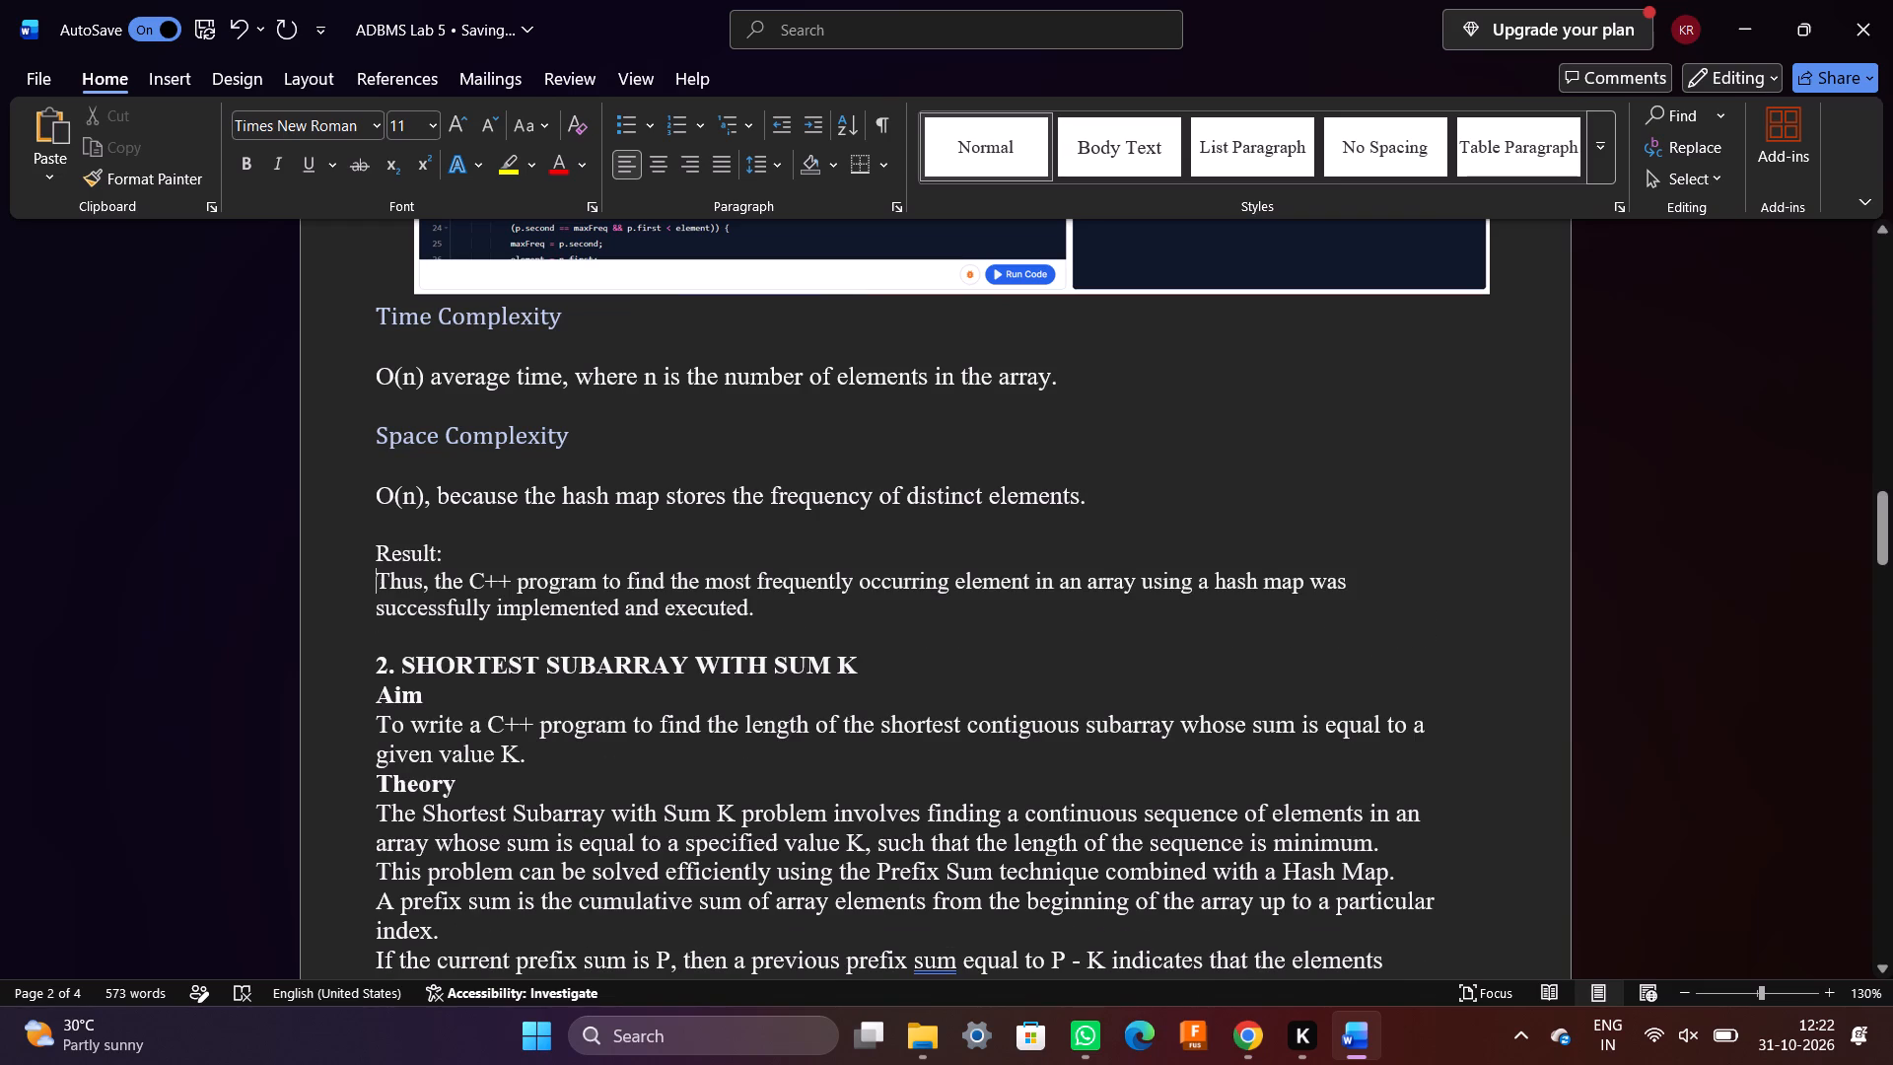
Add a plain-text line "Space Completely" directly below section 1's blue Space Complexity heading.
left_click(596, 441)
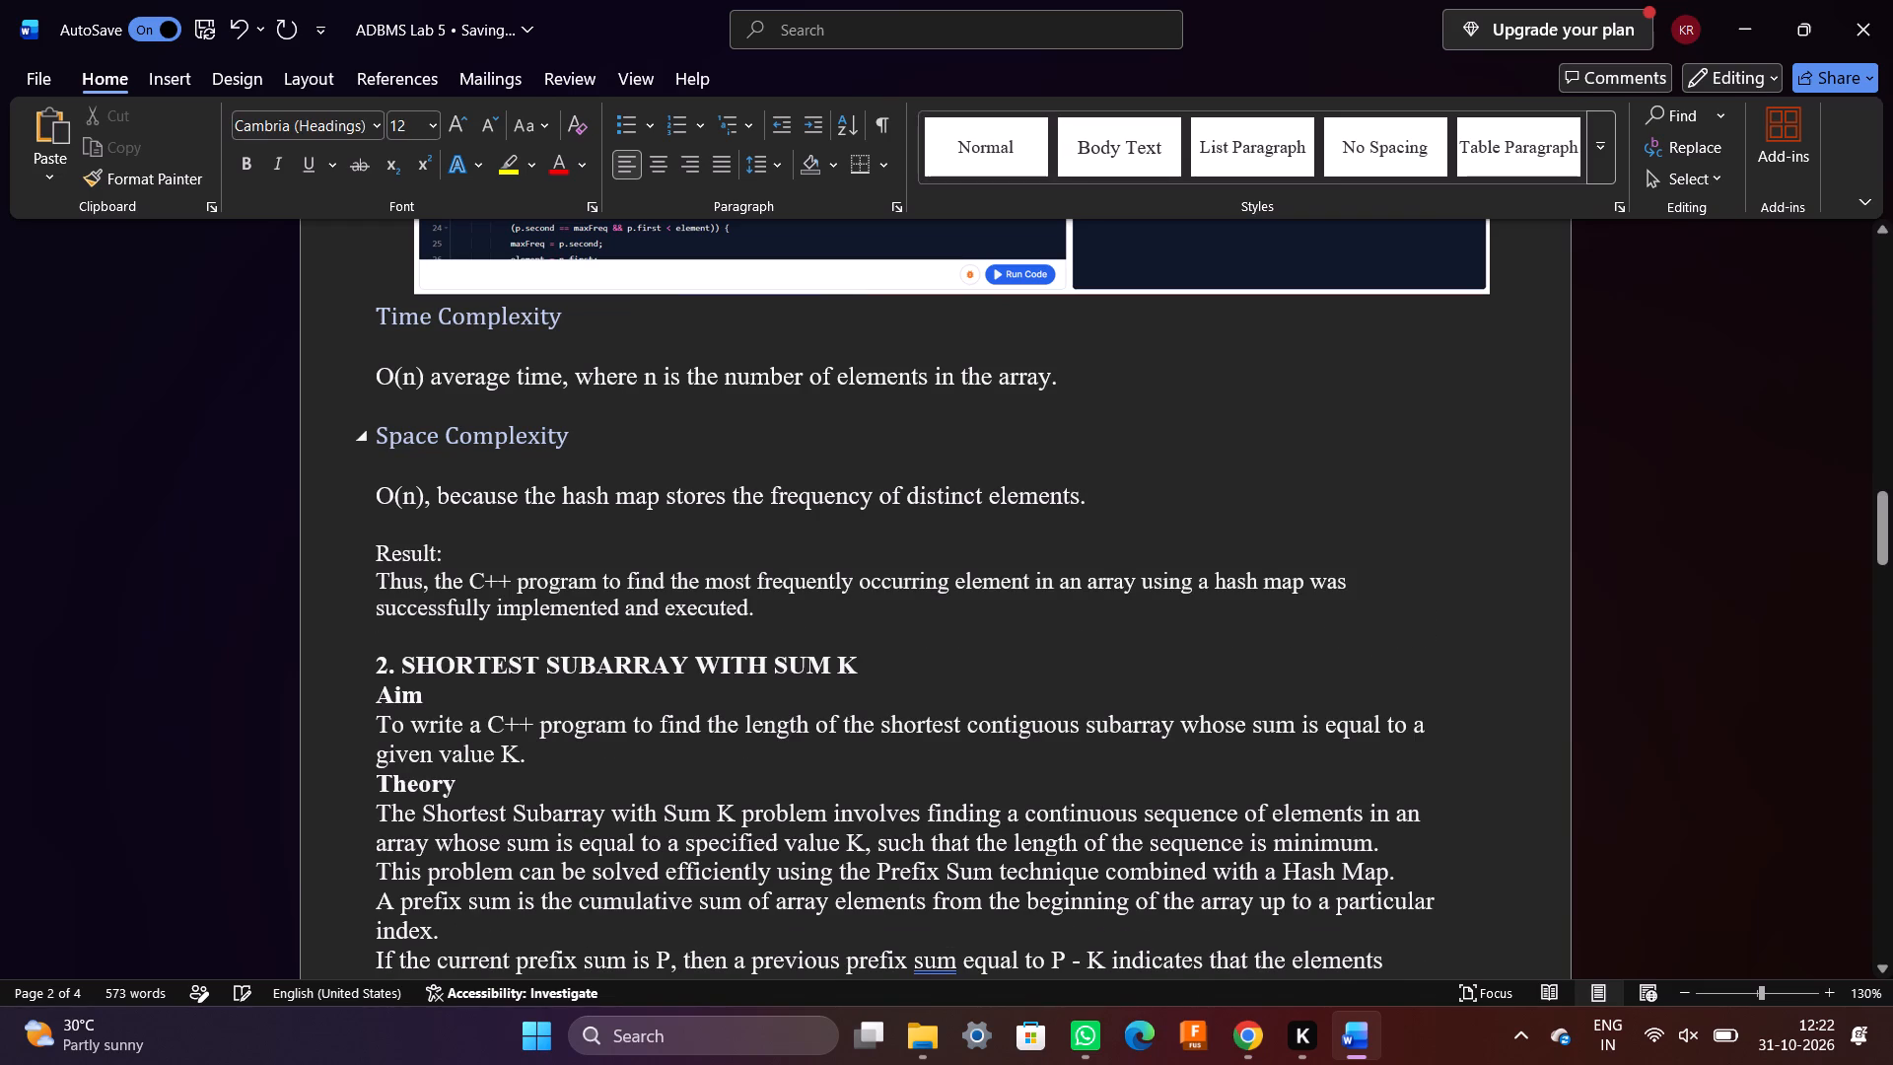
left_click(596, 441)
key("Return")
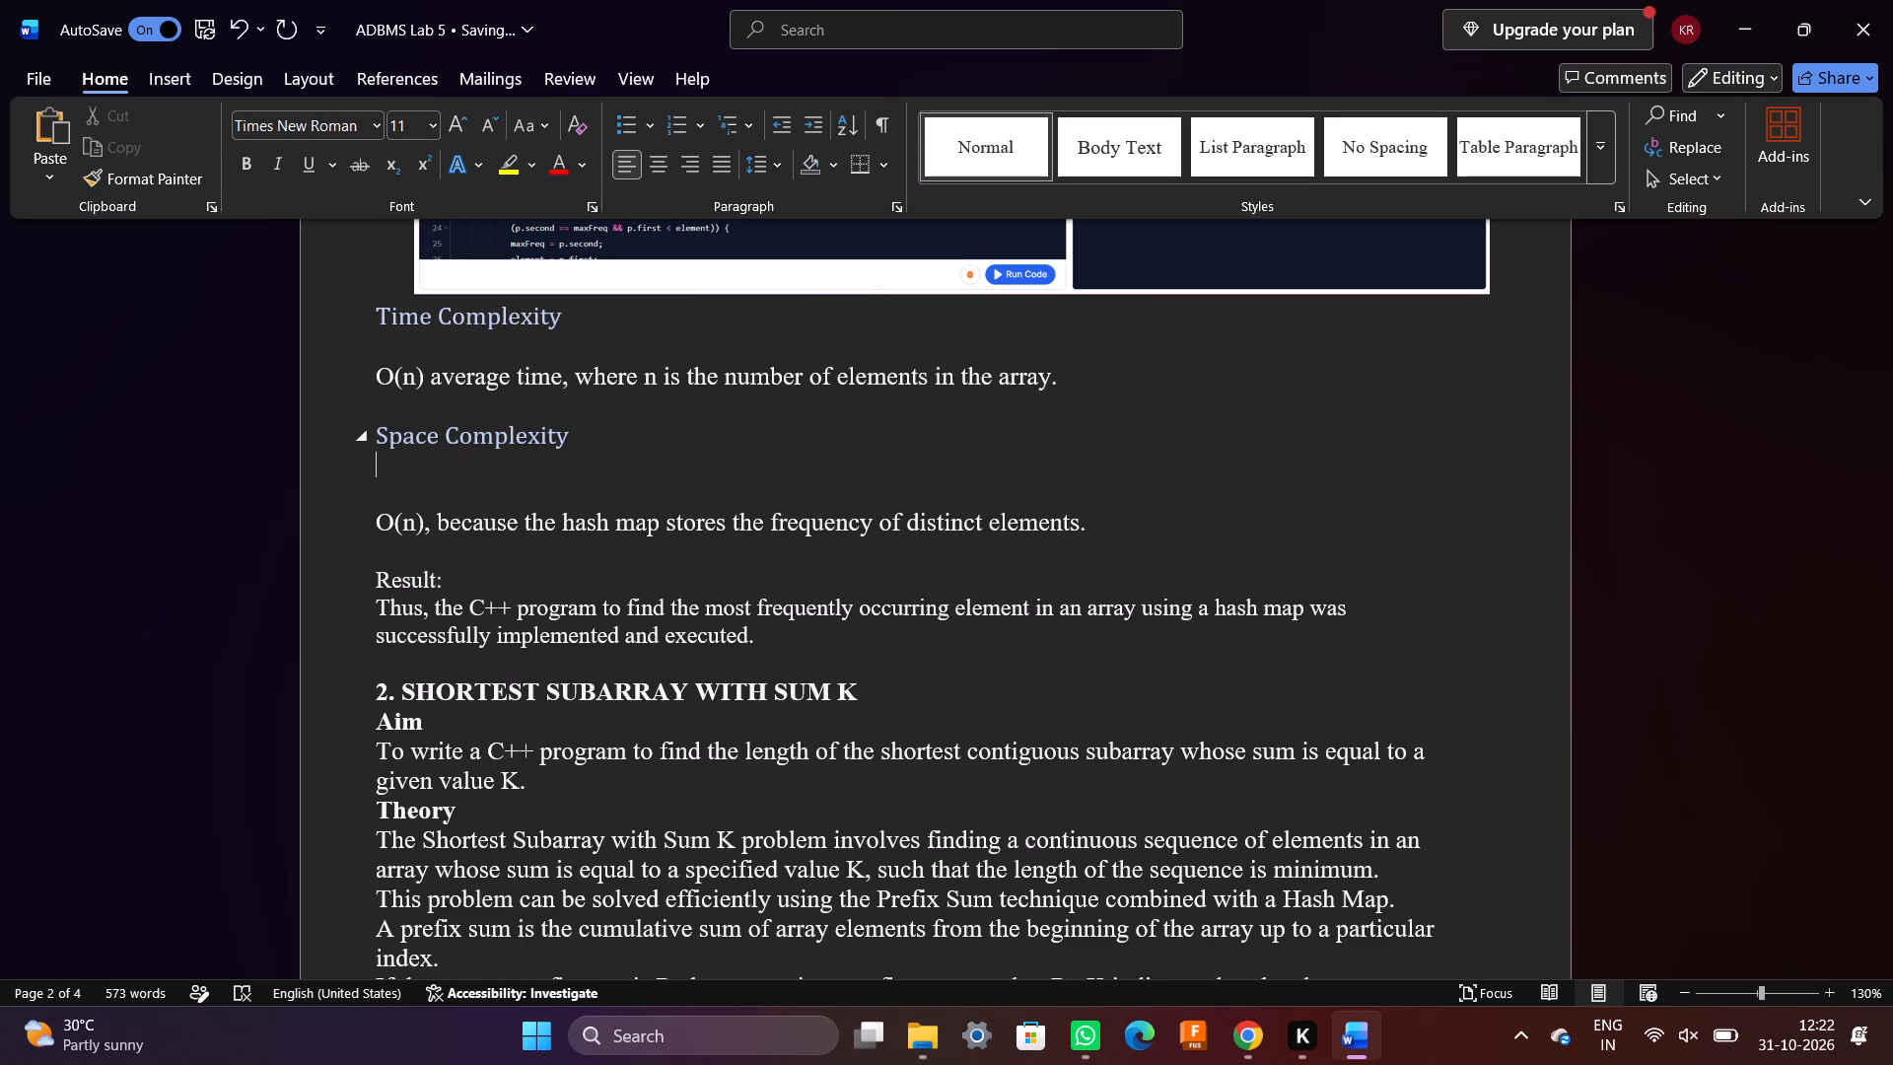
type("Spa")
type("ce")
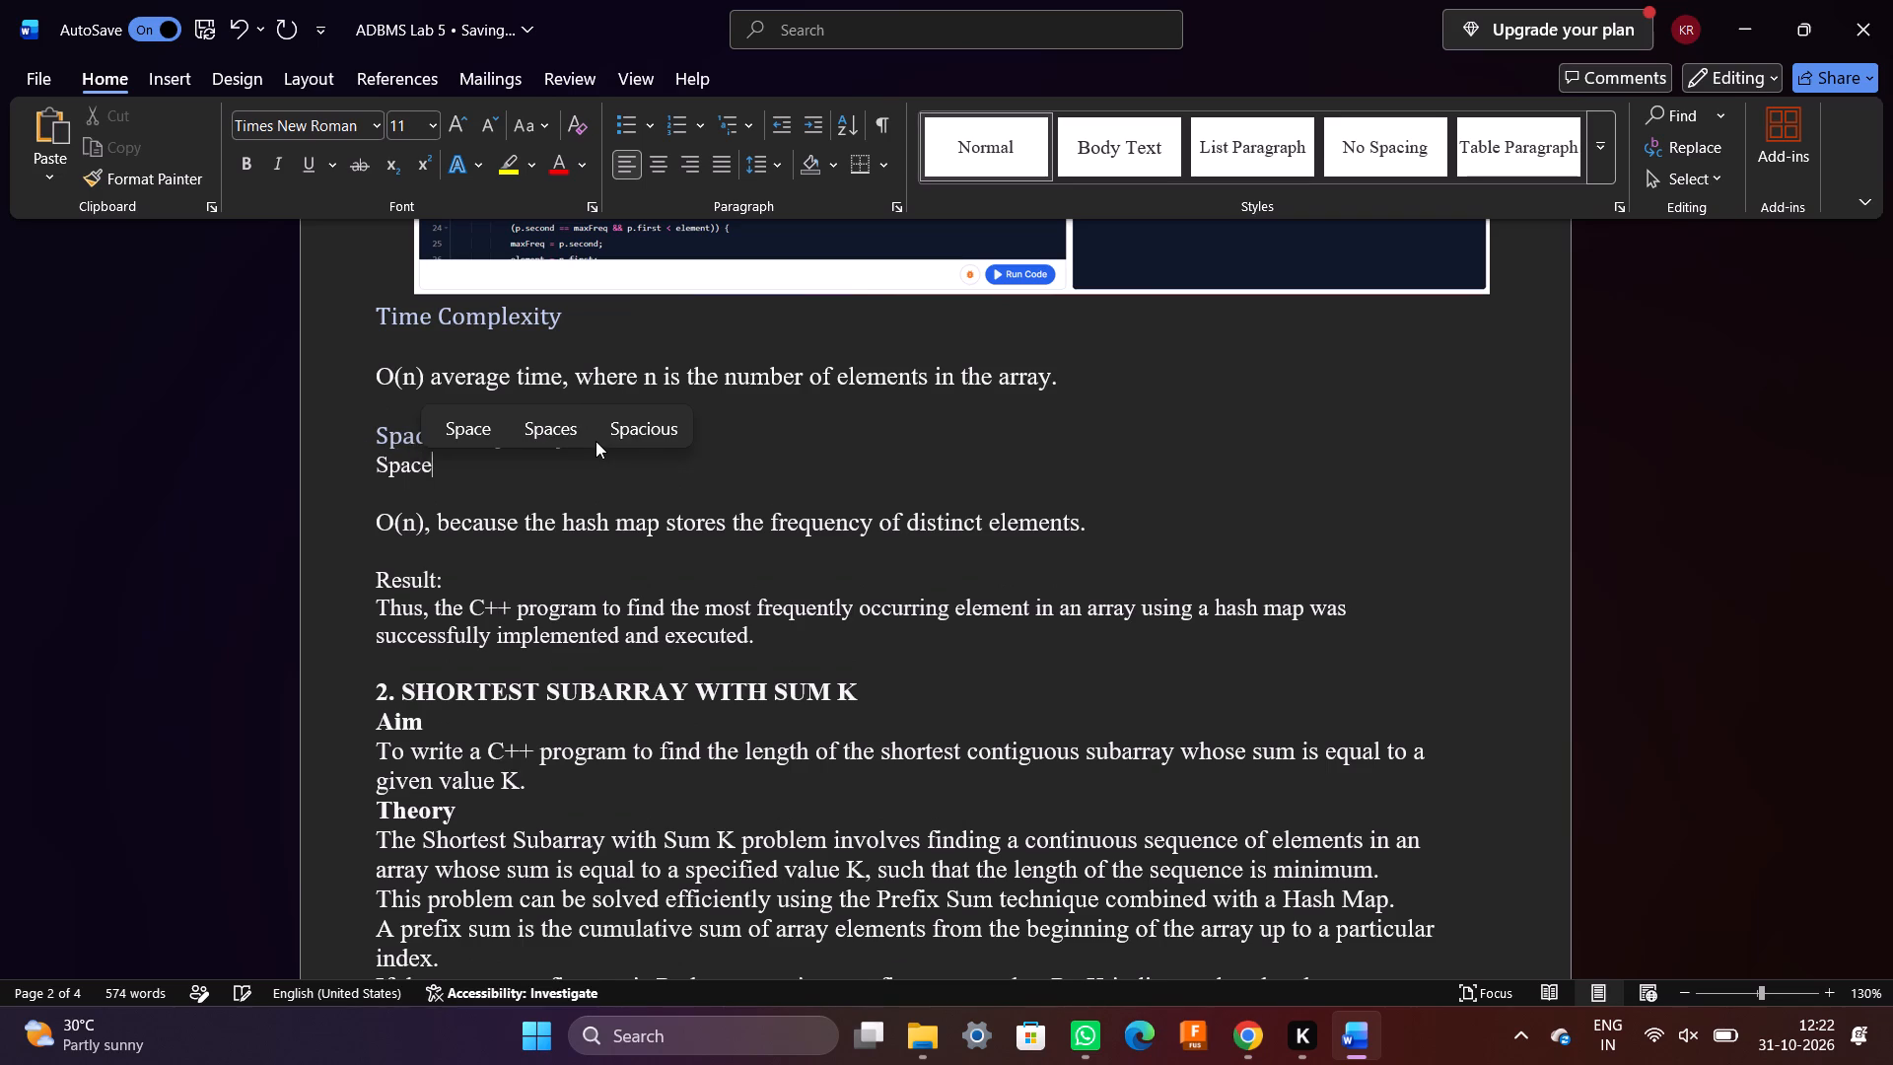
key("space")
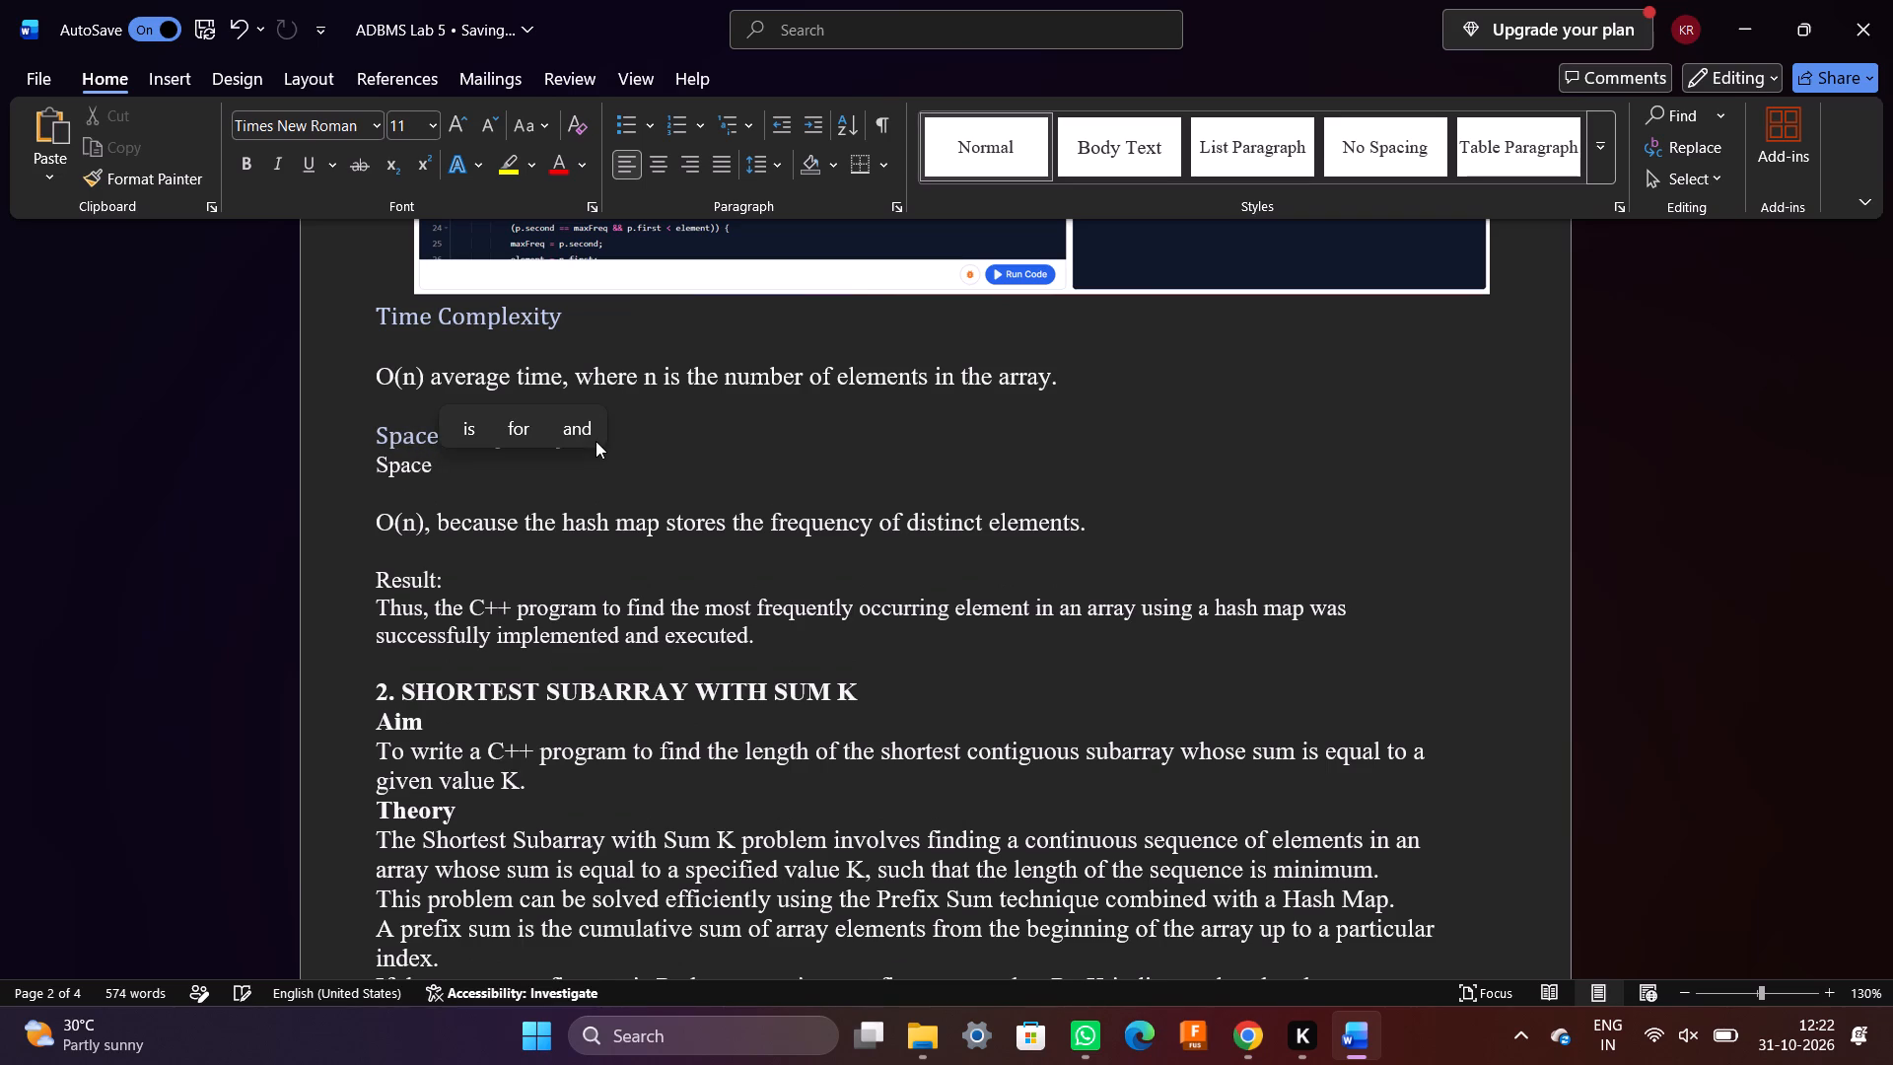
left_click(544, 466)
left_click_drag(498, 471, 496, 443)
type("dk")
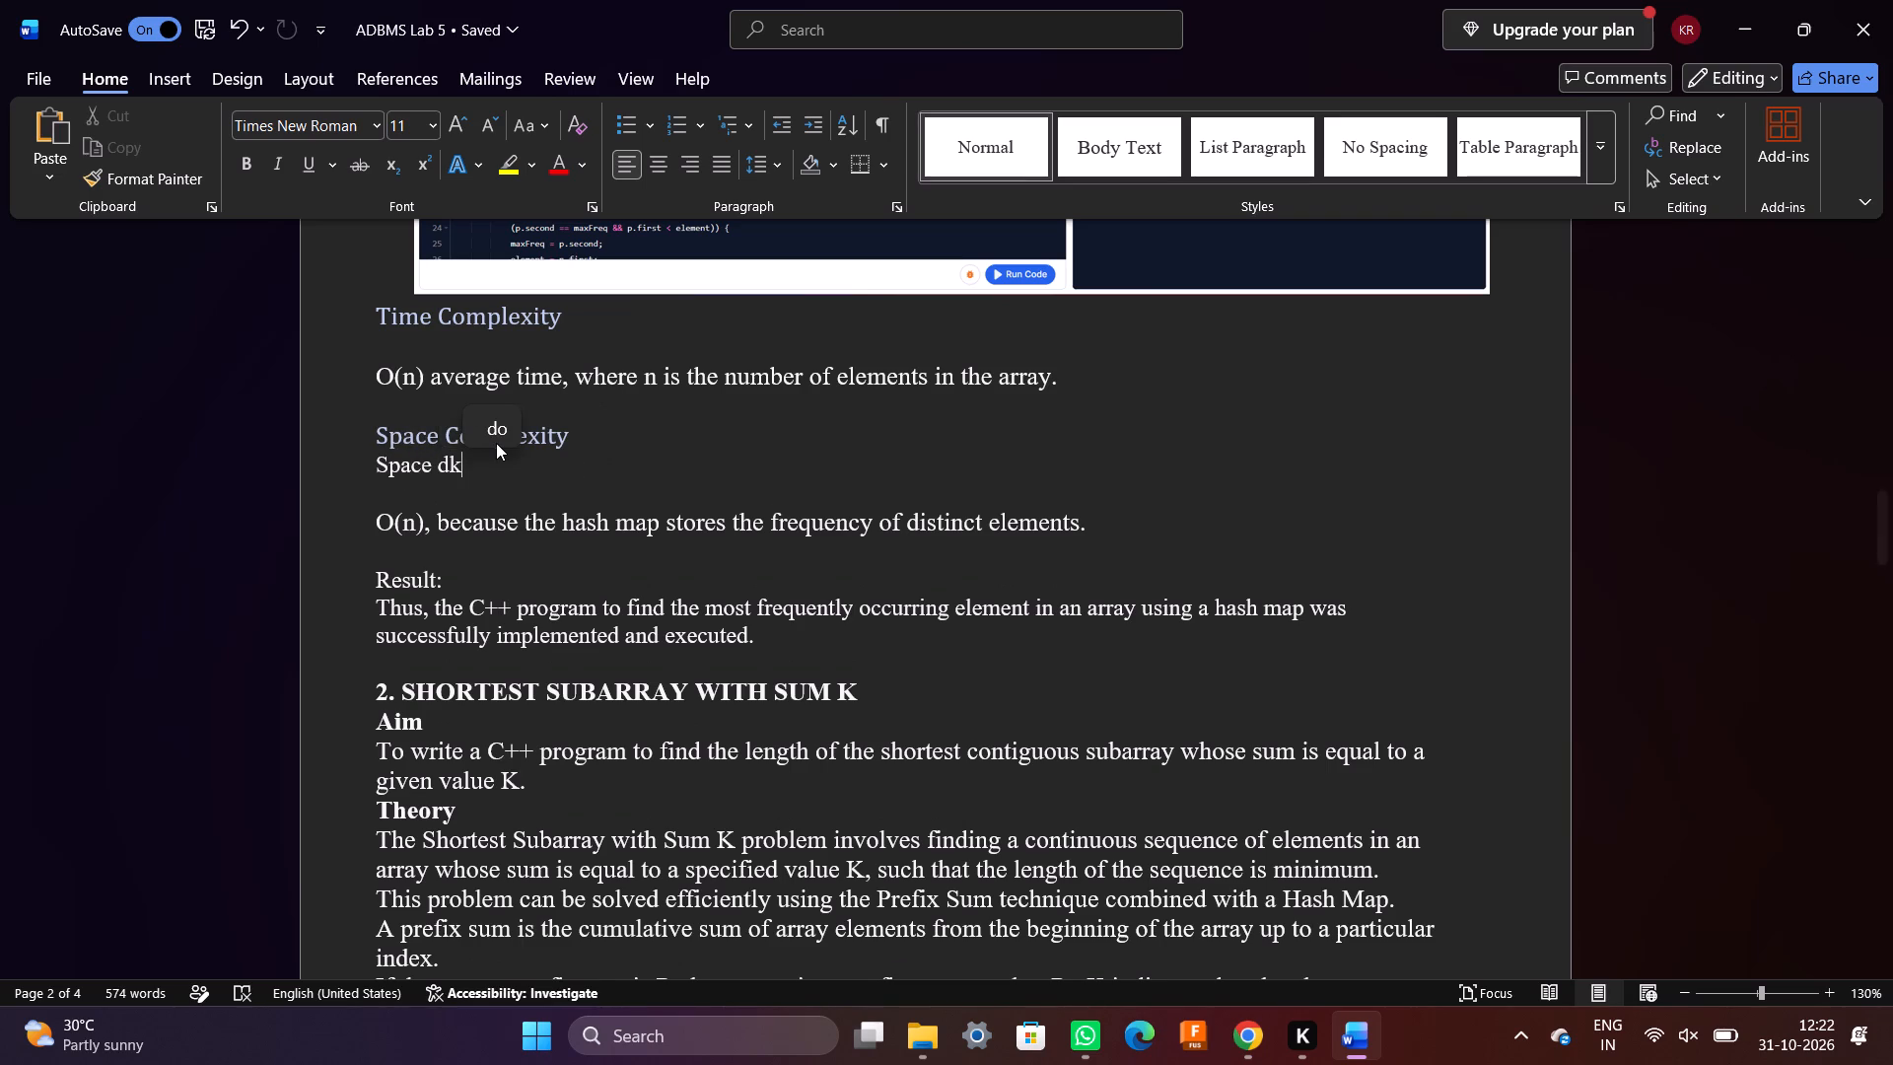
key("BackSpace")
key("BackSpace")
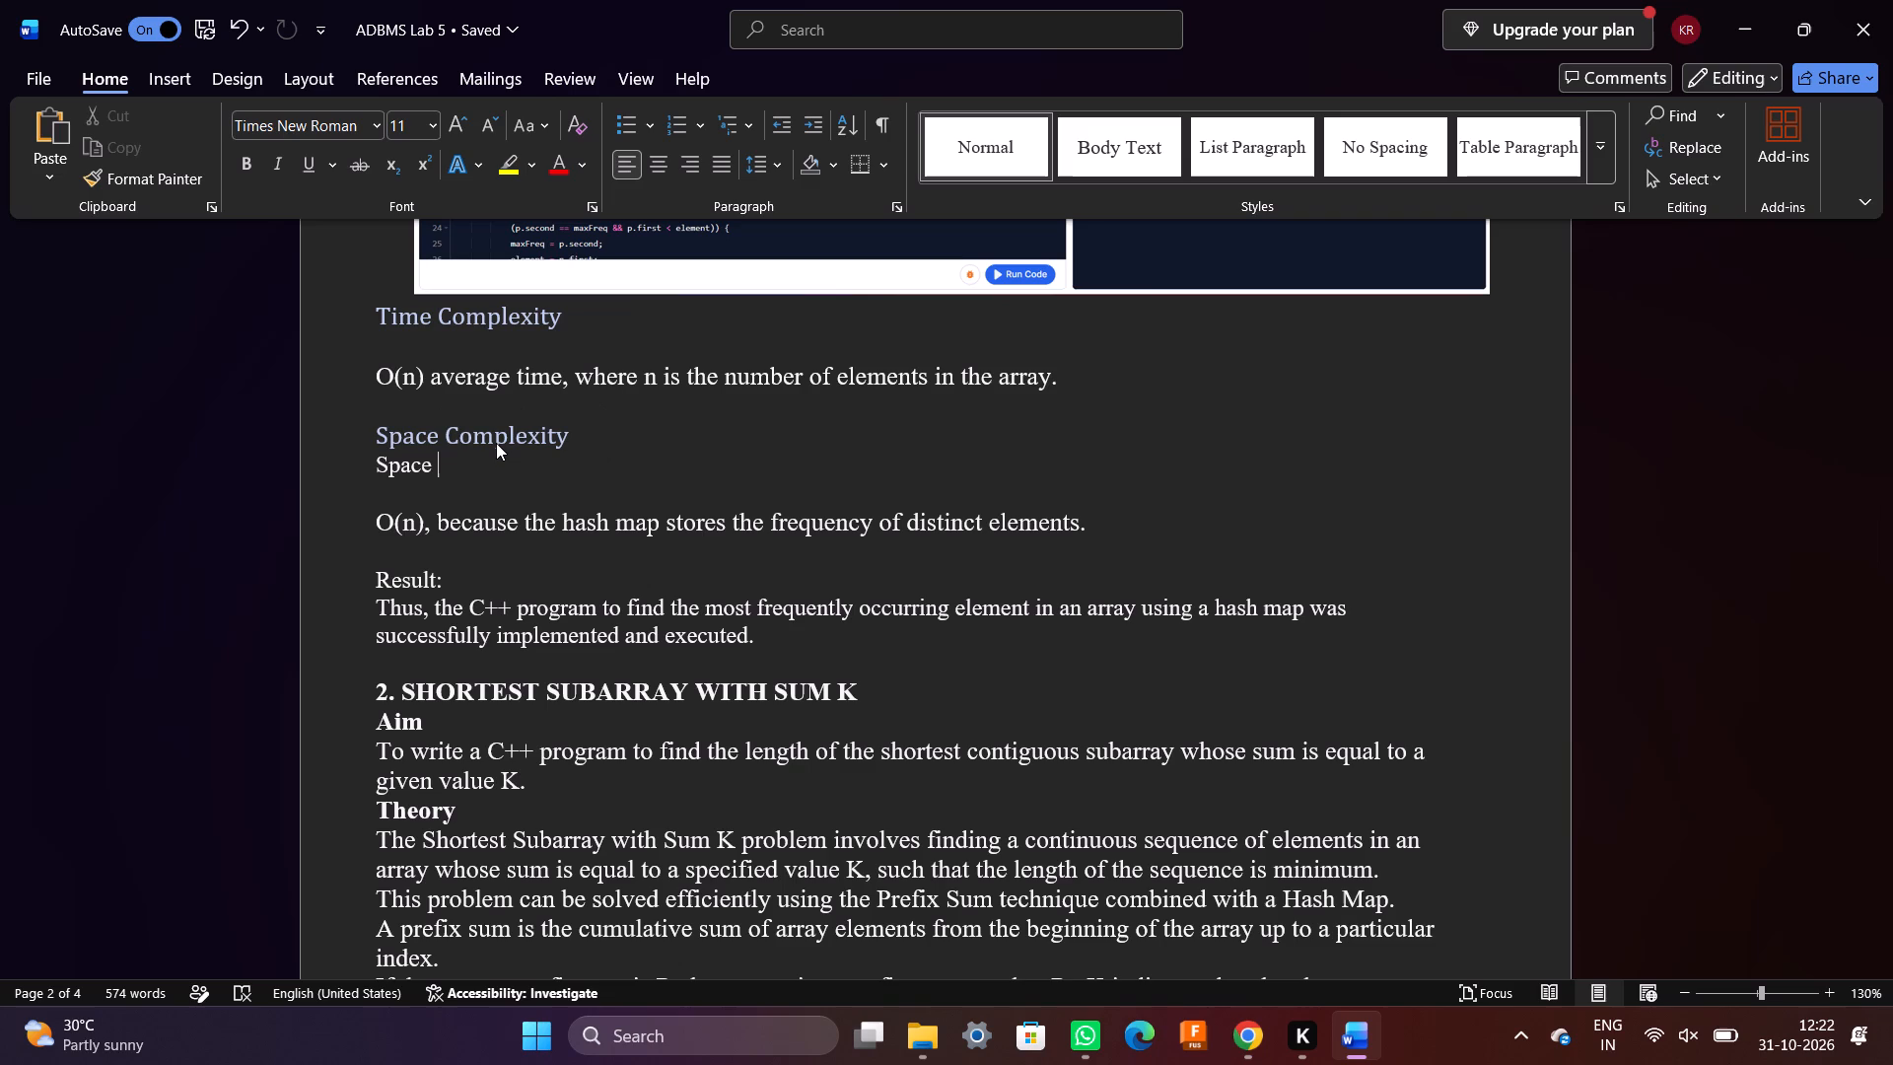
type("Com")
type("jei")
key("BackSpace")
key("BackSpace")
key("BackSpace")
type("ple")
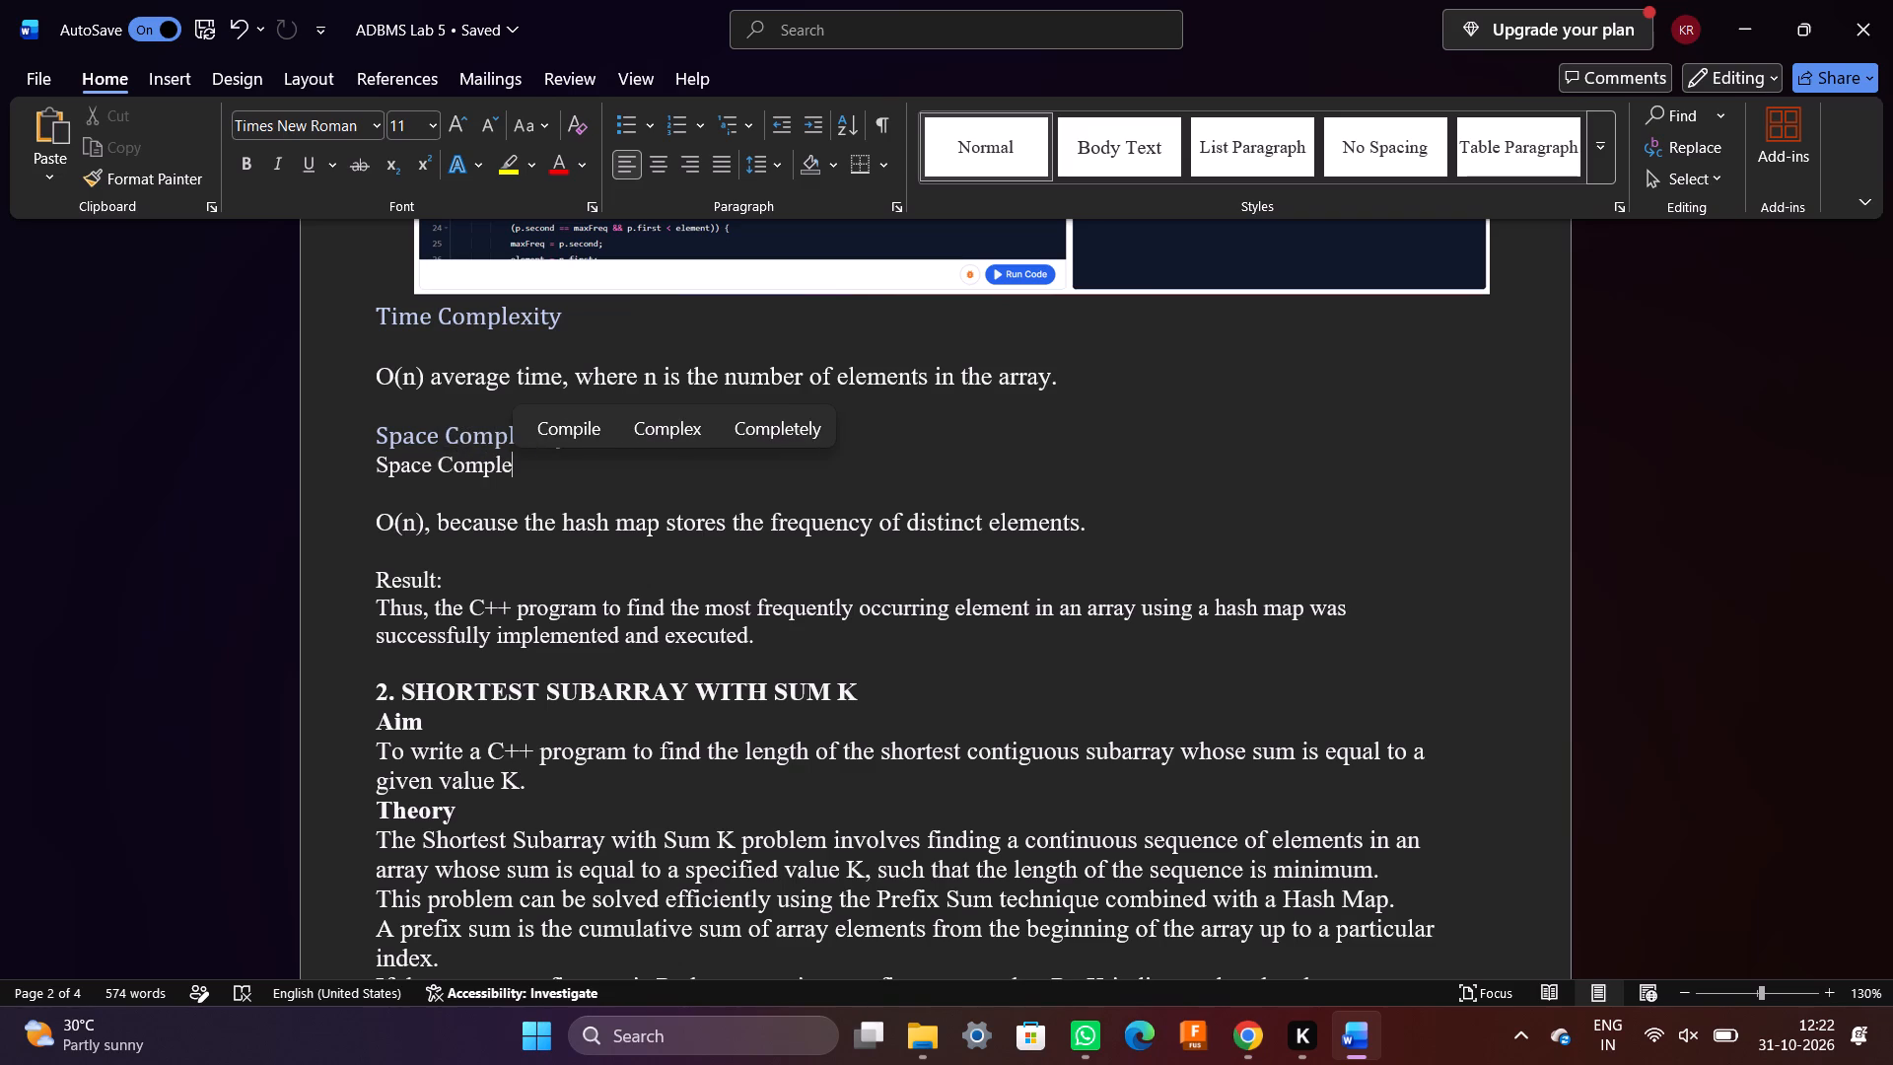
key("Up")
key("Right")
key("Right")
key("Return")
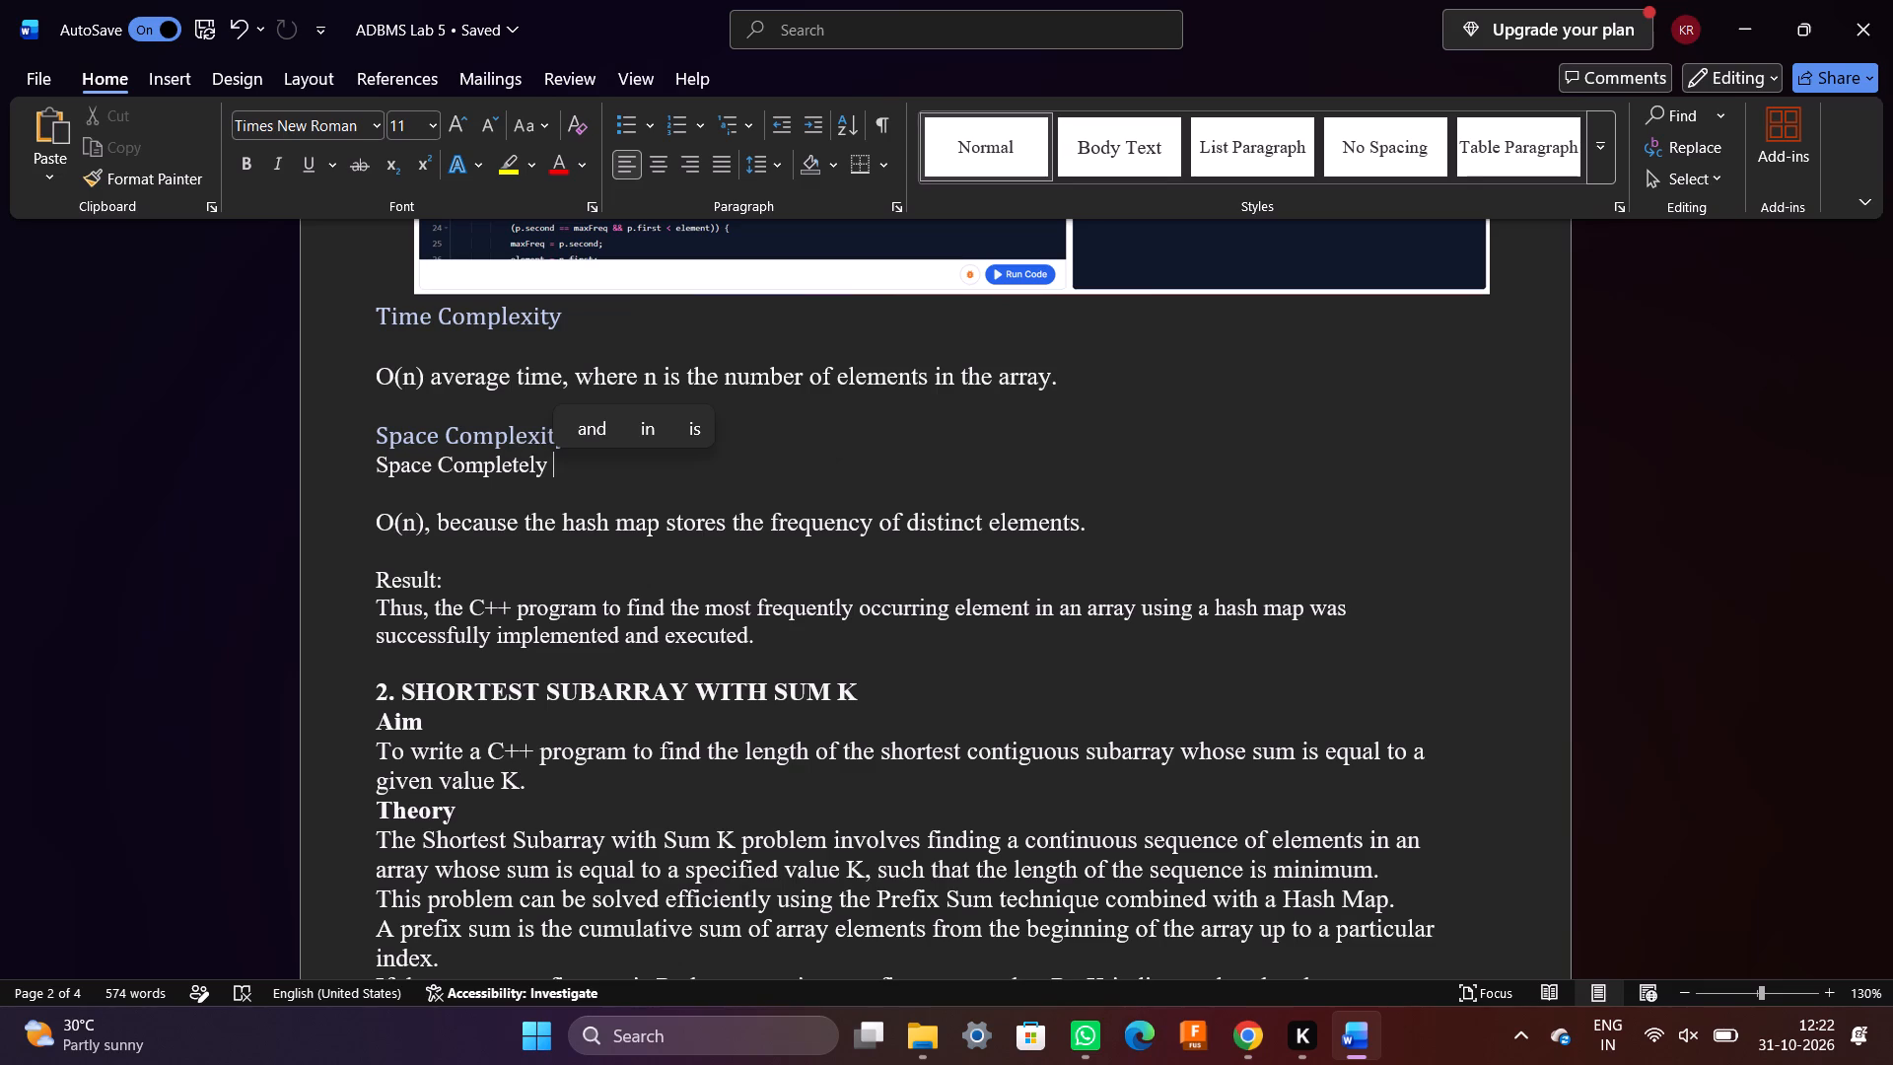
Place the O(n) hash map text directly below the "Space Completely" line and add a colon to that line.
key("Delete")
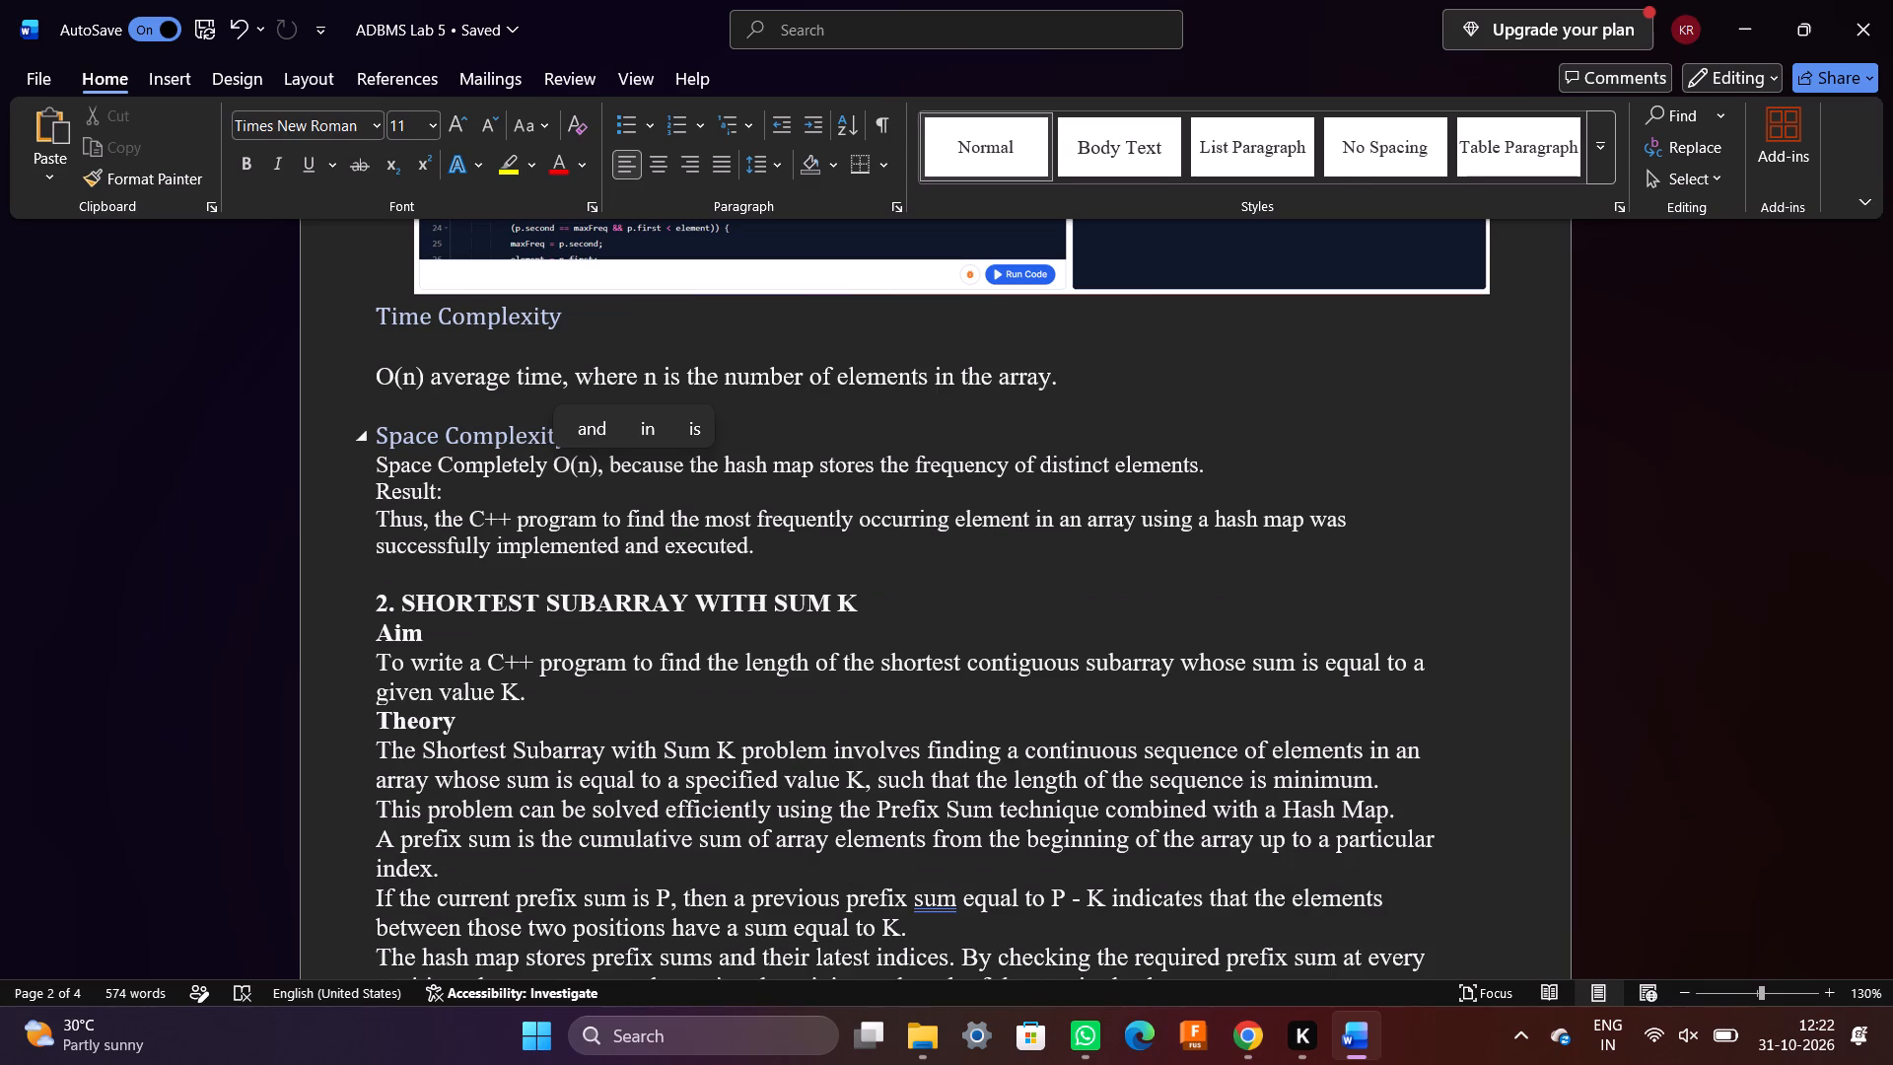
key("Return")
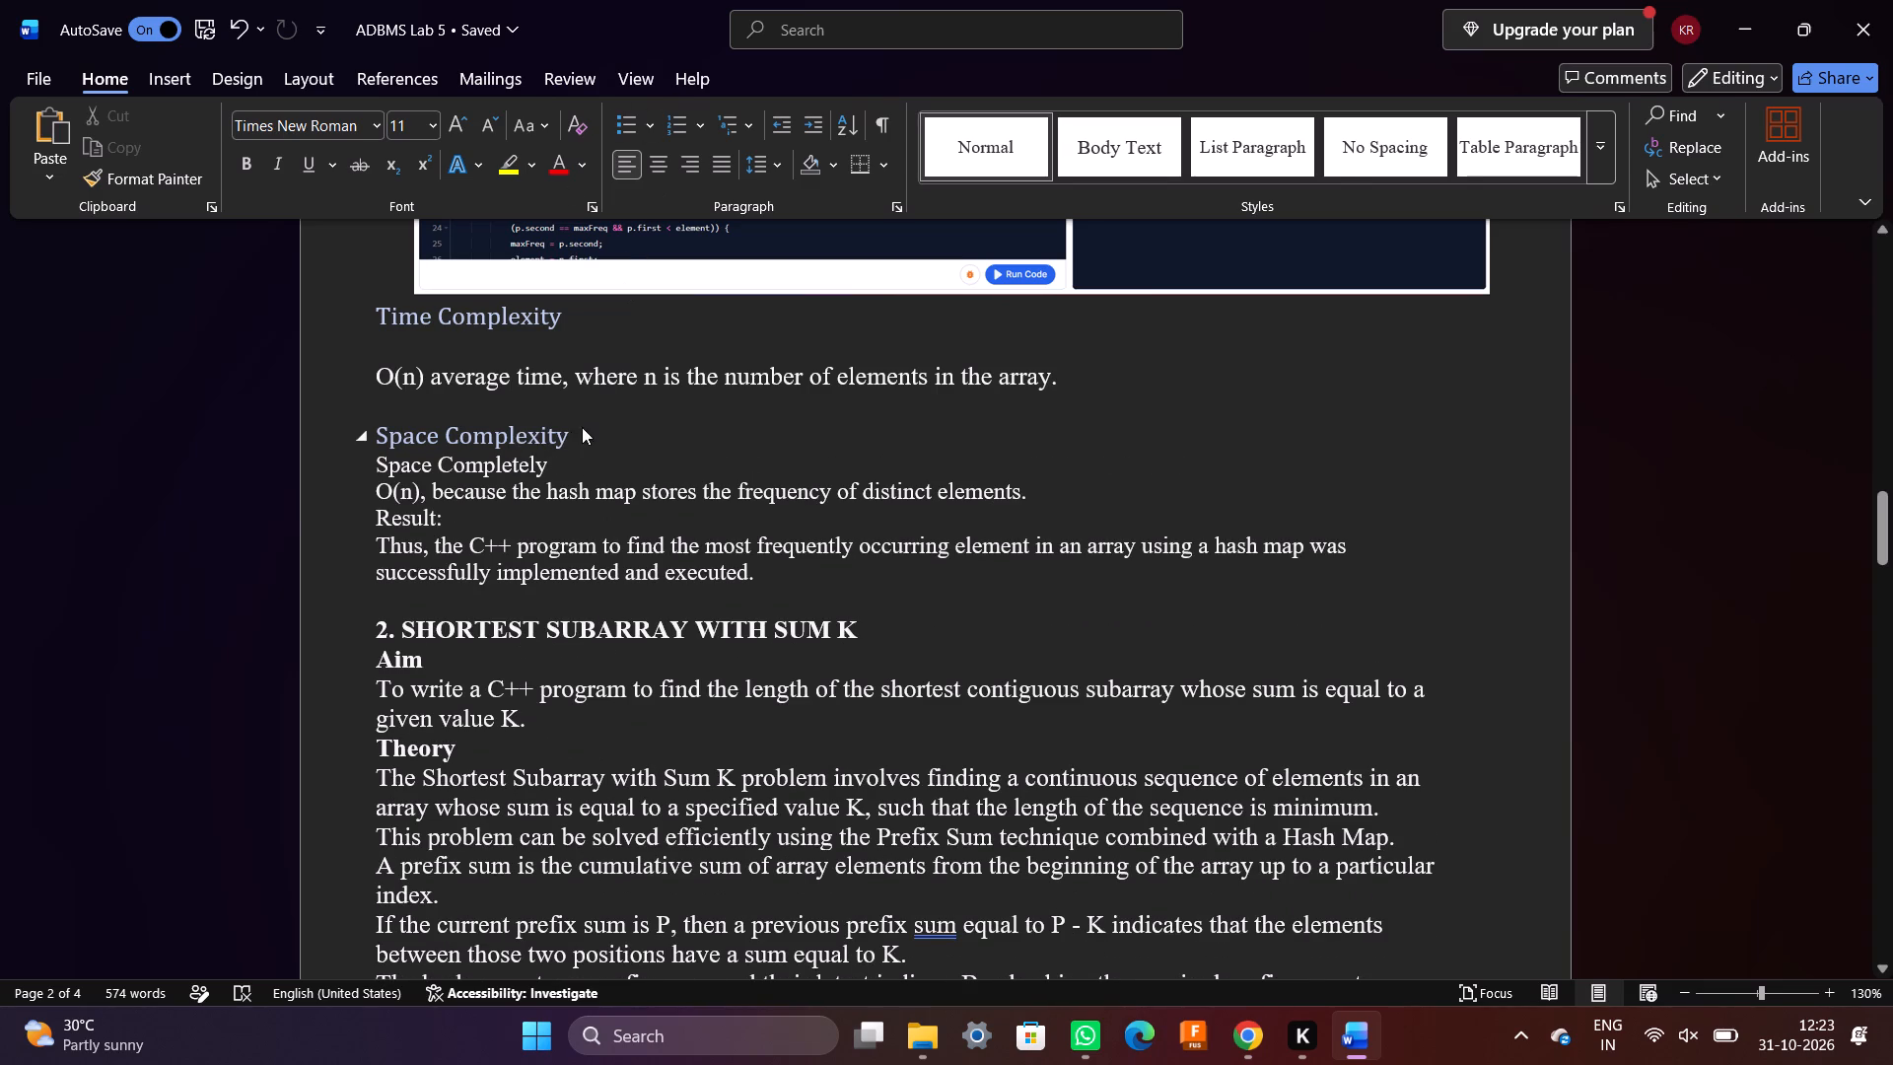
left_click(562, 463)
key("shift+colon")
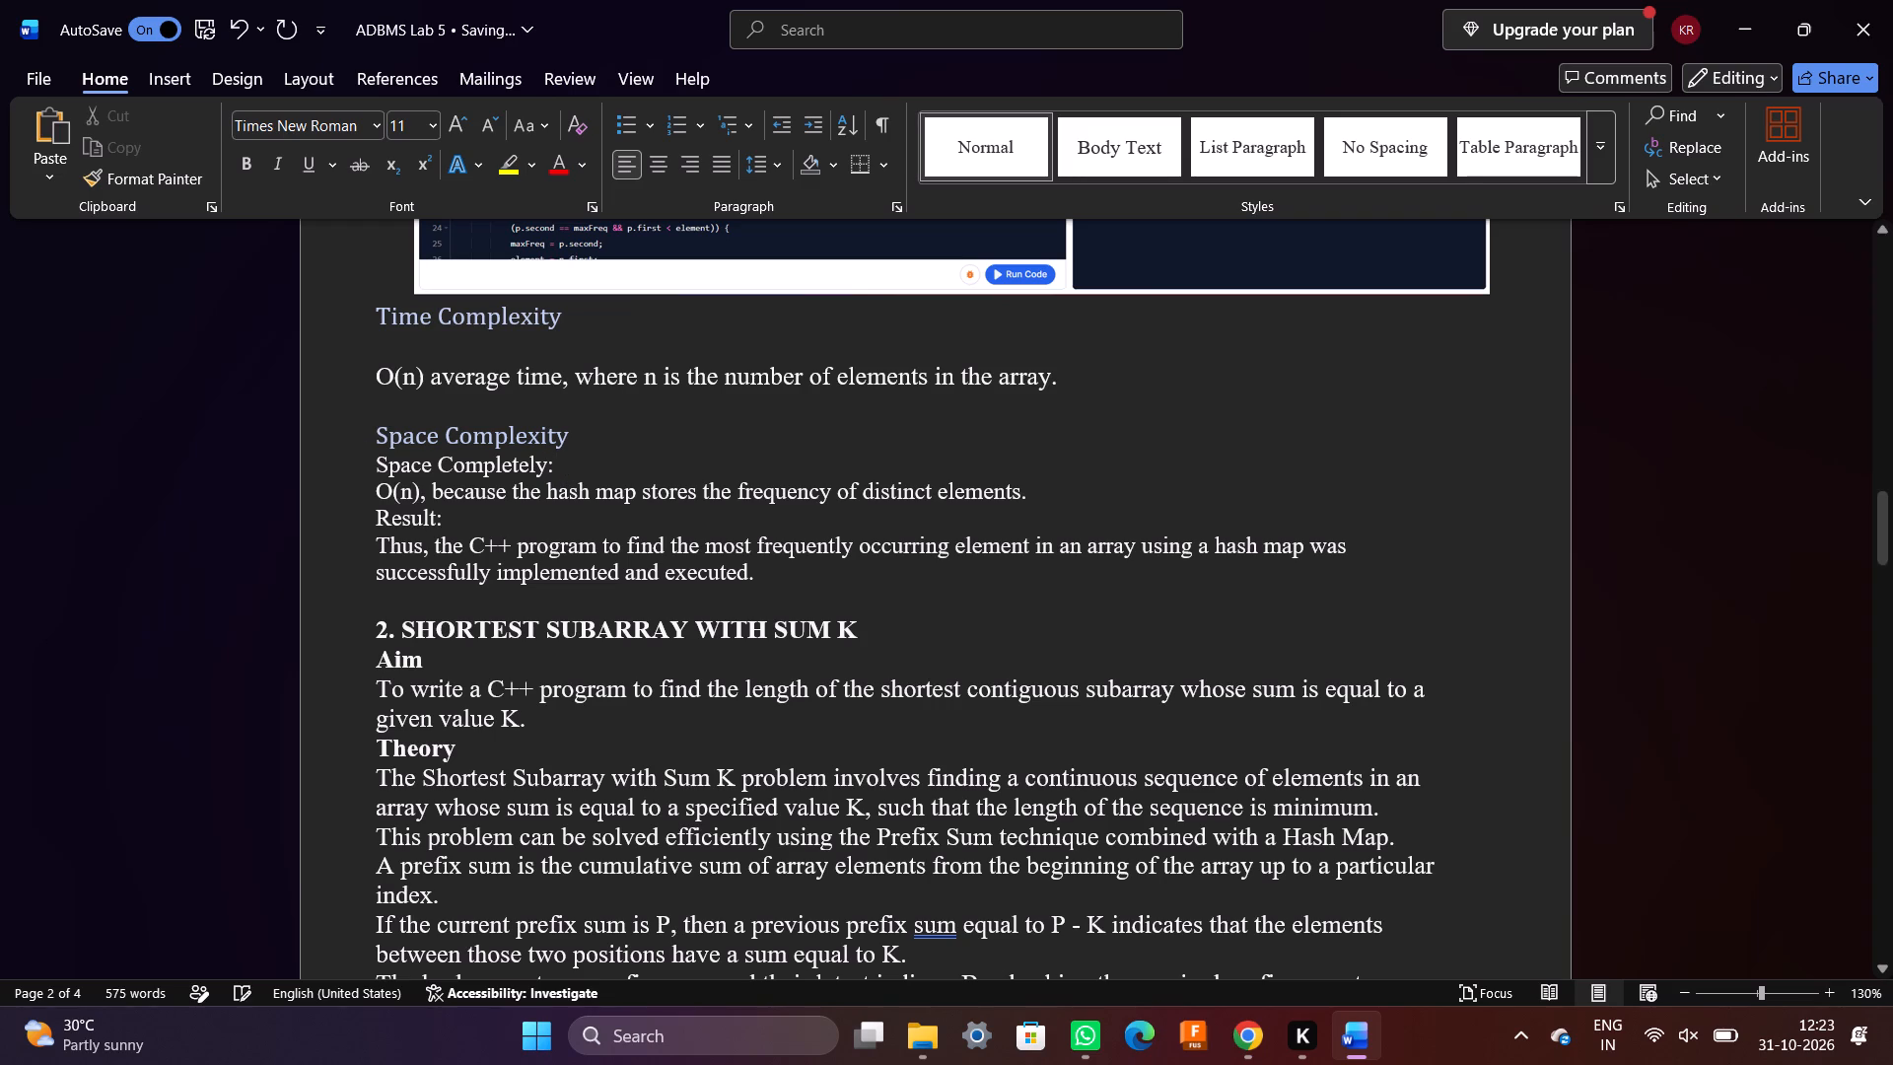
Delete section 1's blue Space Complexity heading above the new plain-text line.
left_click_drag(596, 442, 376, 411)
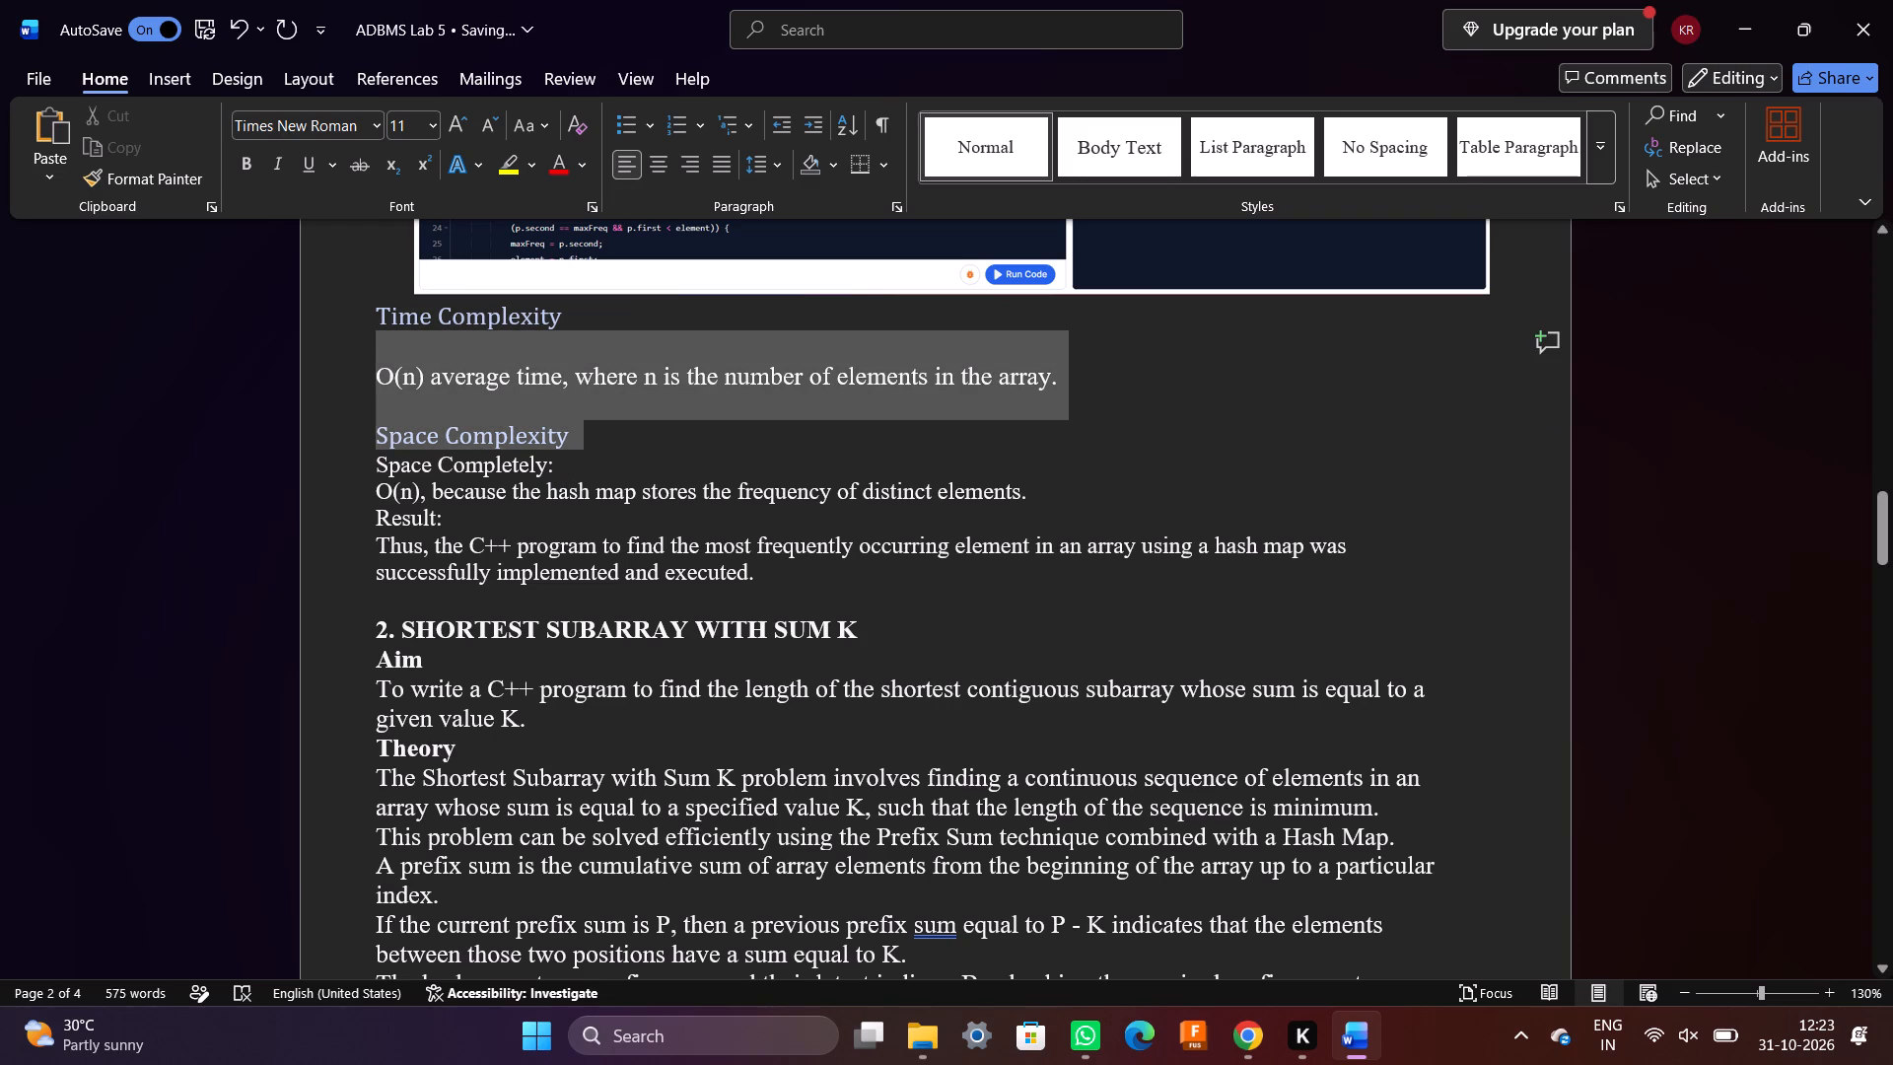
left_click_drag(376, 411, 379, 428)
key("BackSpace")
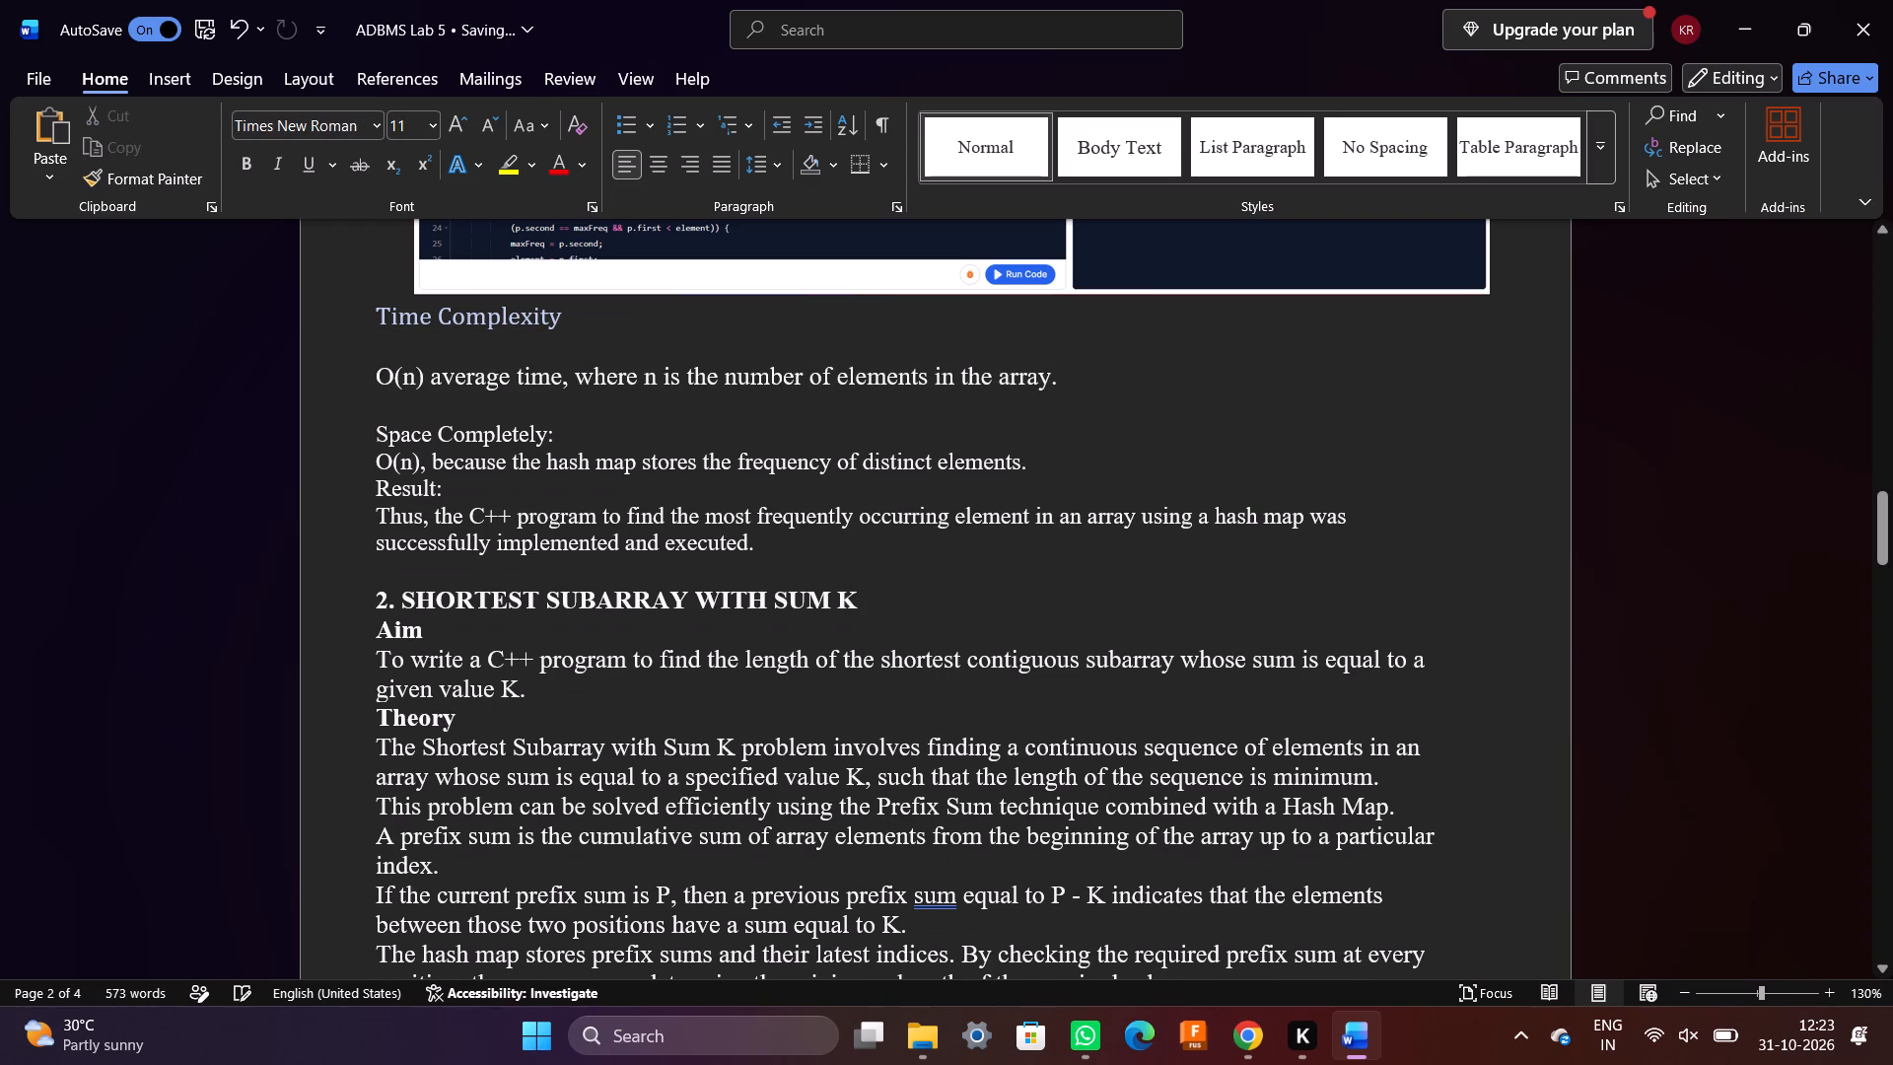
Insert a blank line between section 1's O(n) hash map text and the Result line.
left_click(1075, 456)
key("Return")
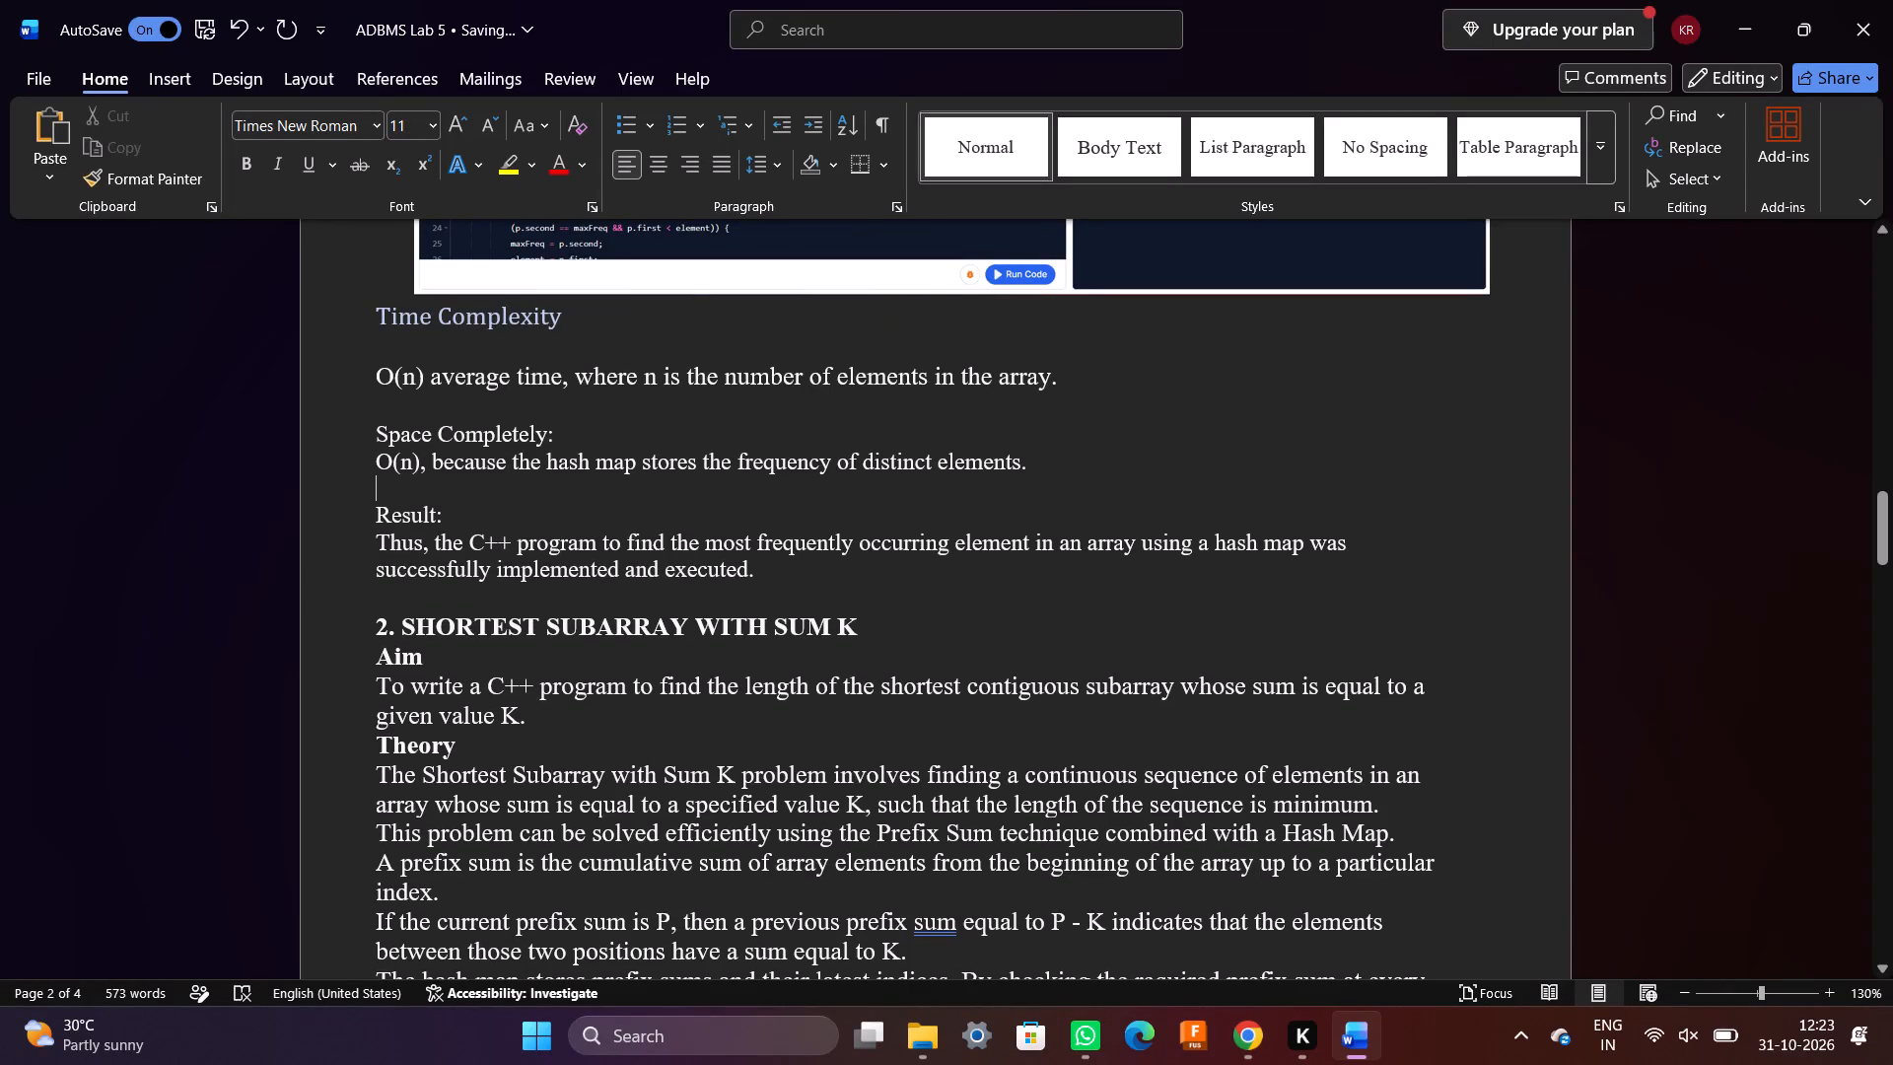
Add a plain-text line "Time Complexity:" directly below section 1's blue Time Complexity heading.
left_click(422, 341)
left_click(570, 311)
key("Return")
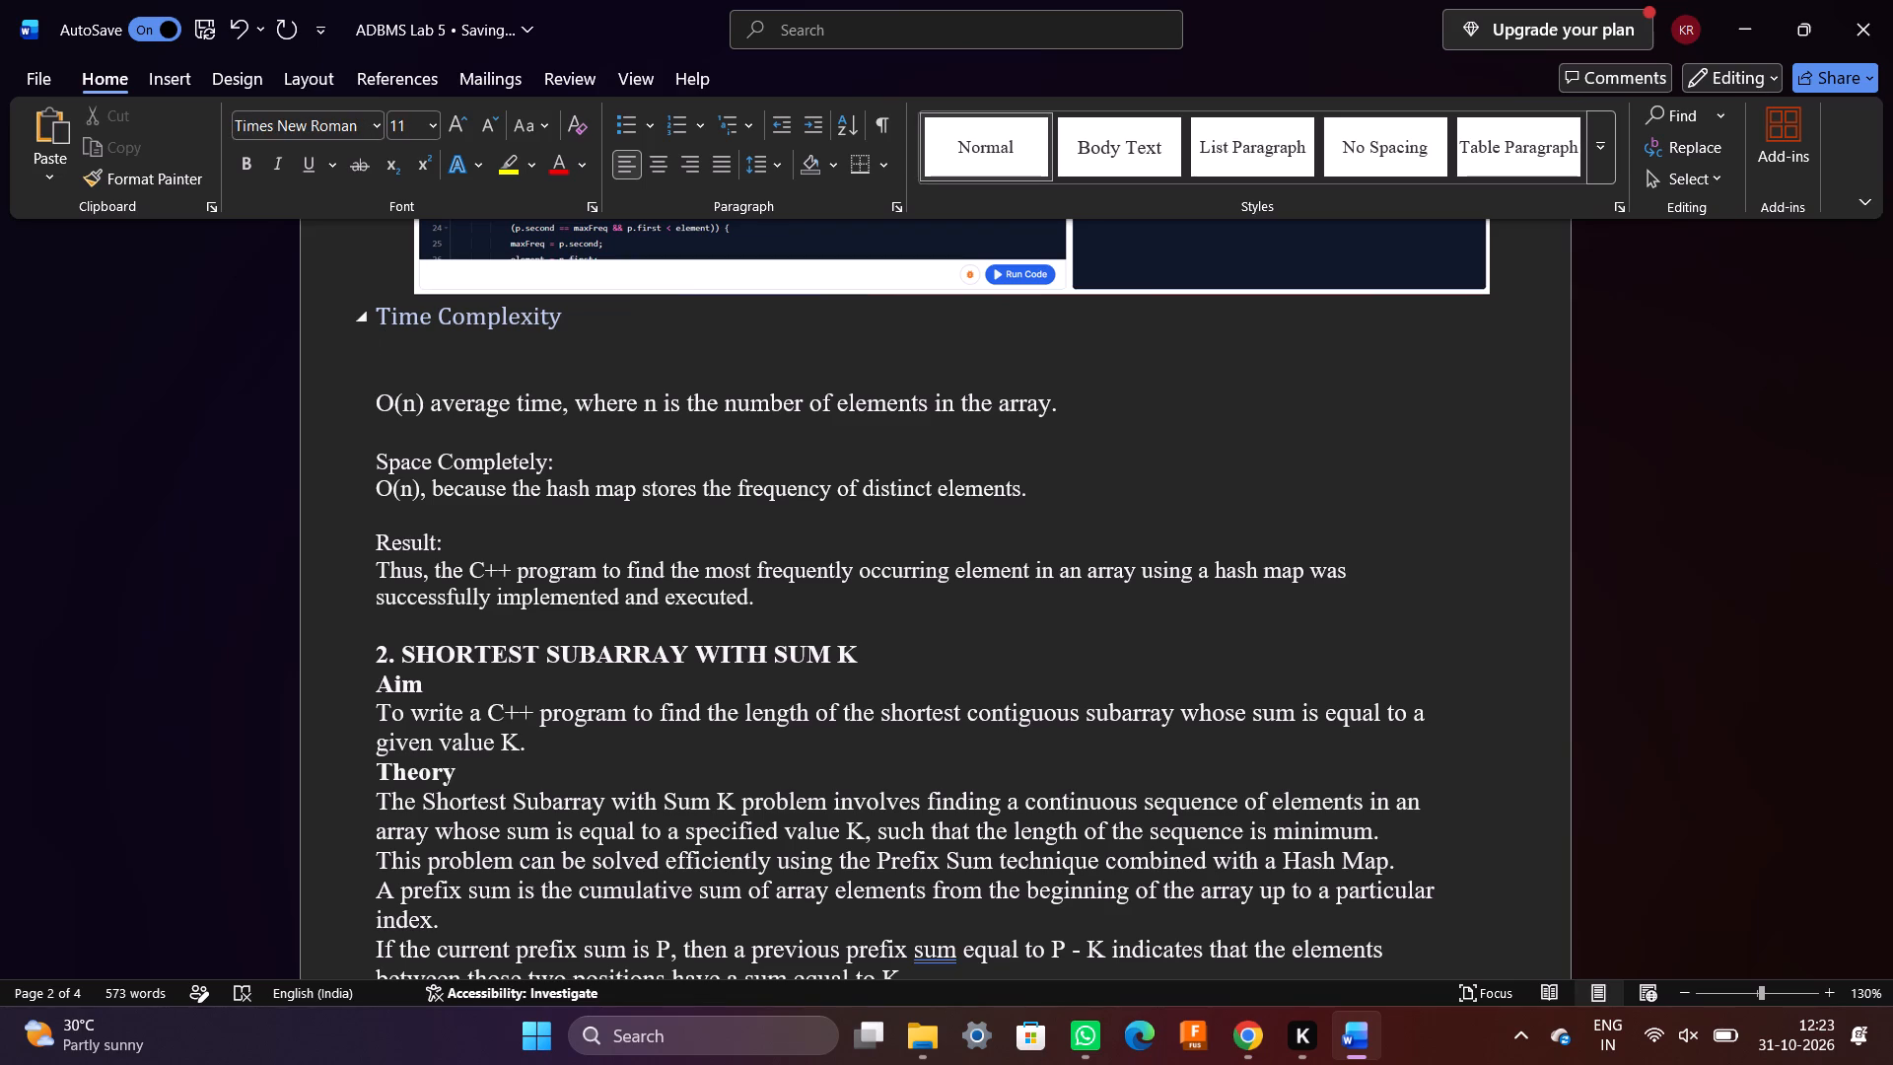
type("Time")
key("space")
key("shift+c")
type("om")
key("p")
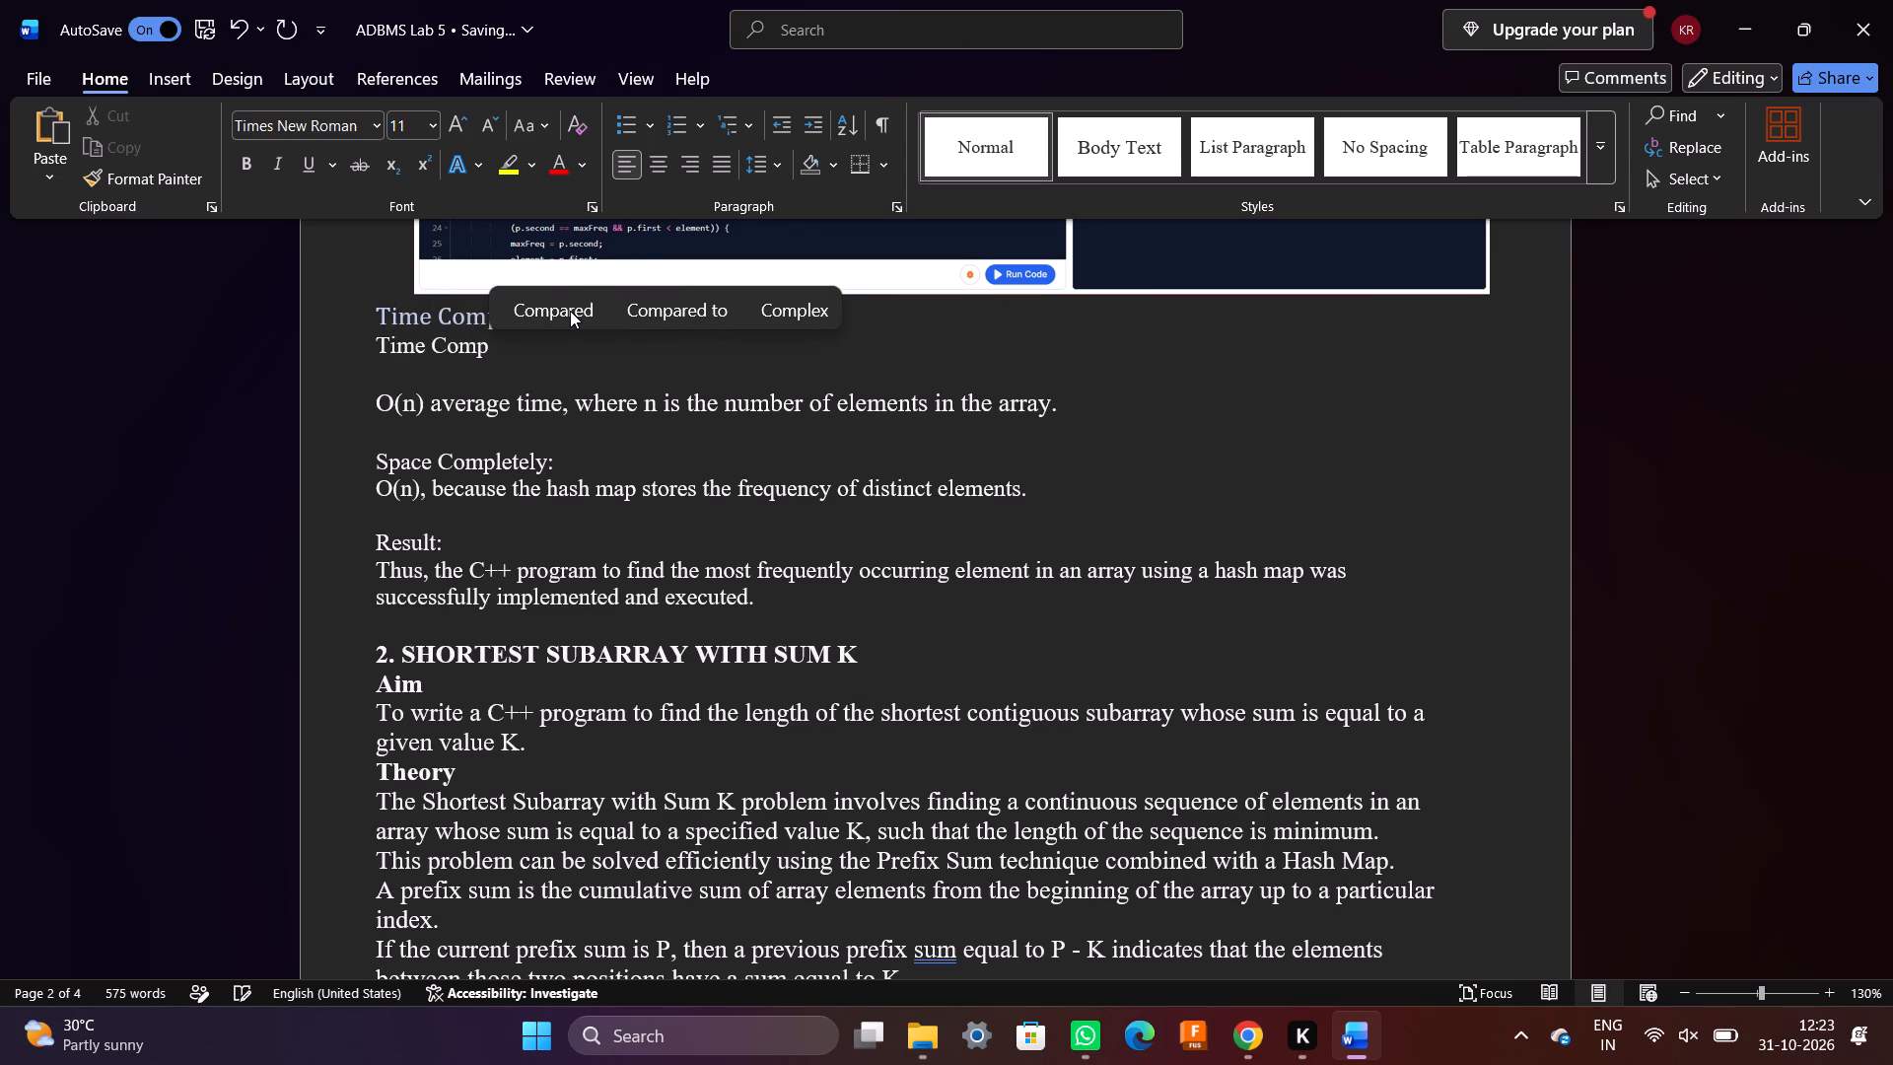
type("le")
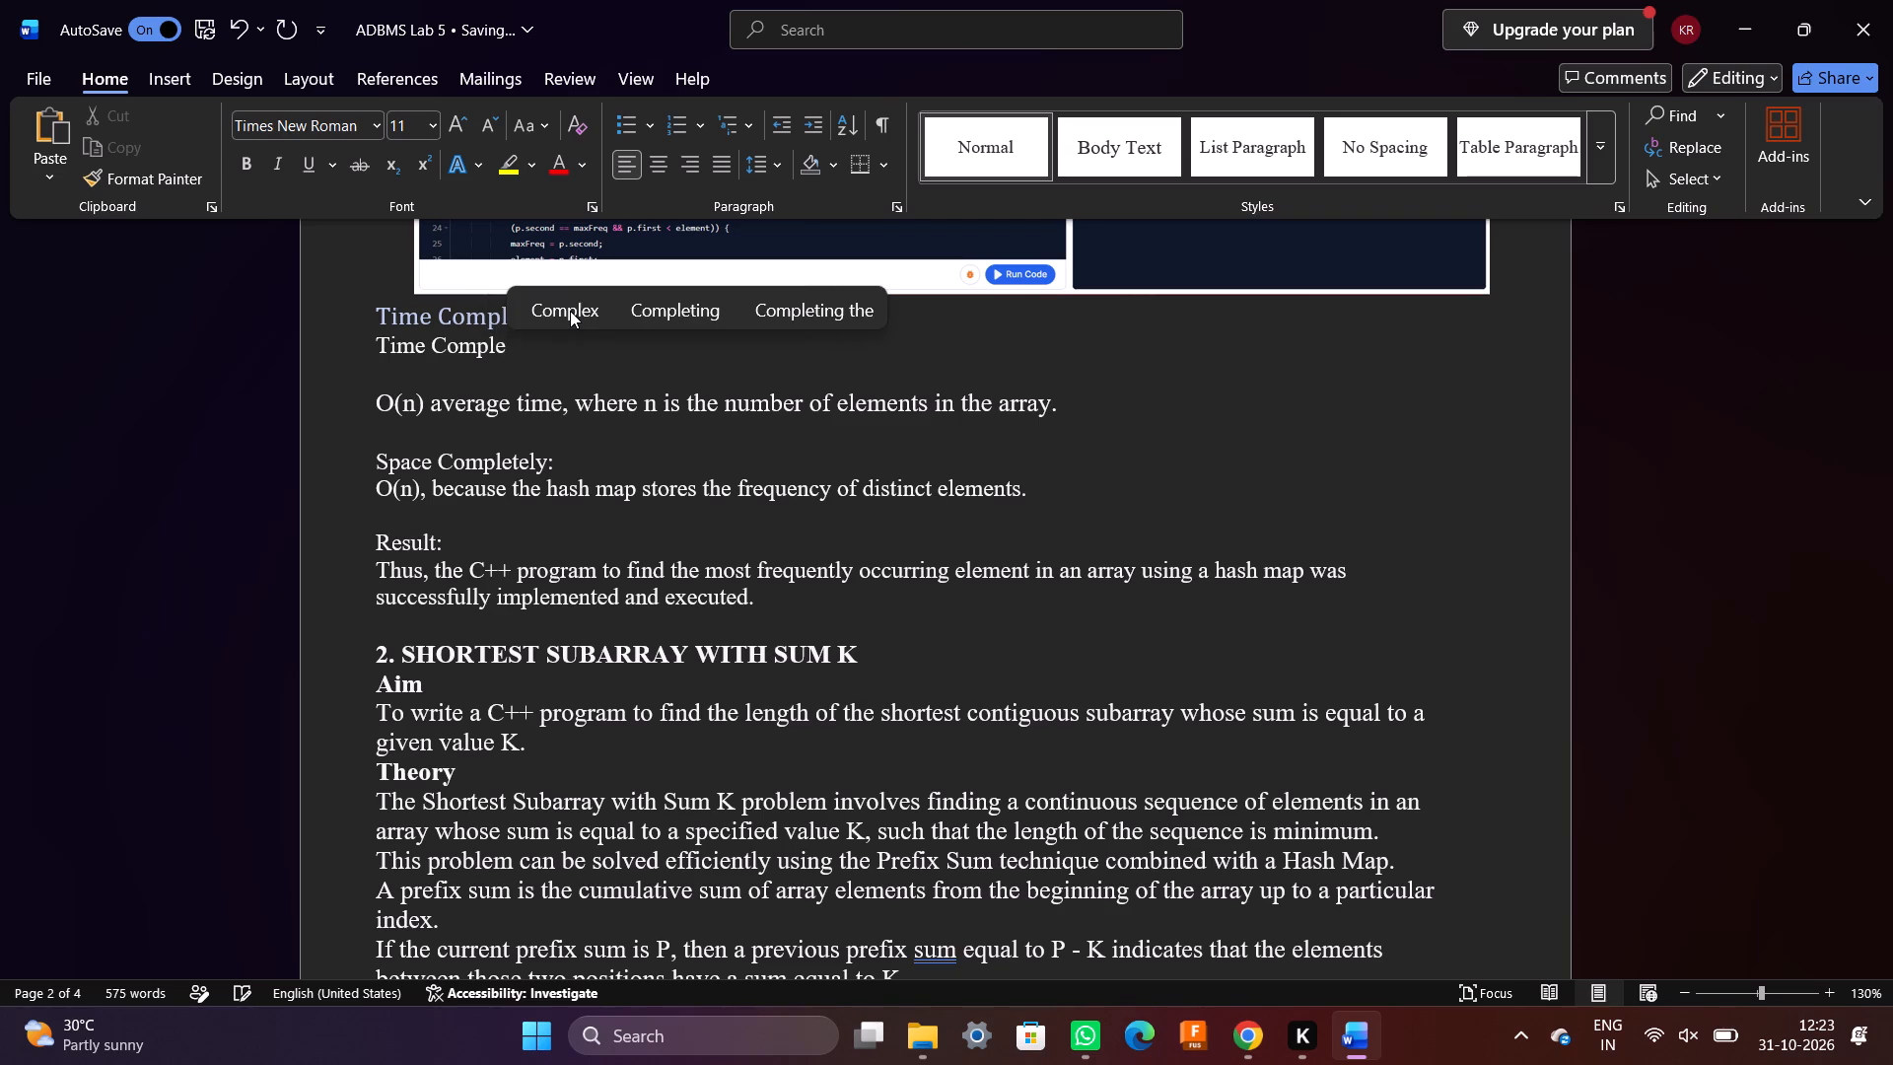
key("Up")
key("Right")
key("Right")
key("Left")
key("Return")
key("BackSpace")
key("BackSpace")
key("BackSpace")
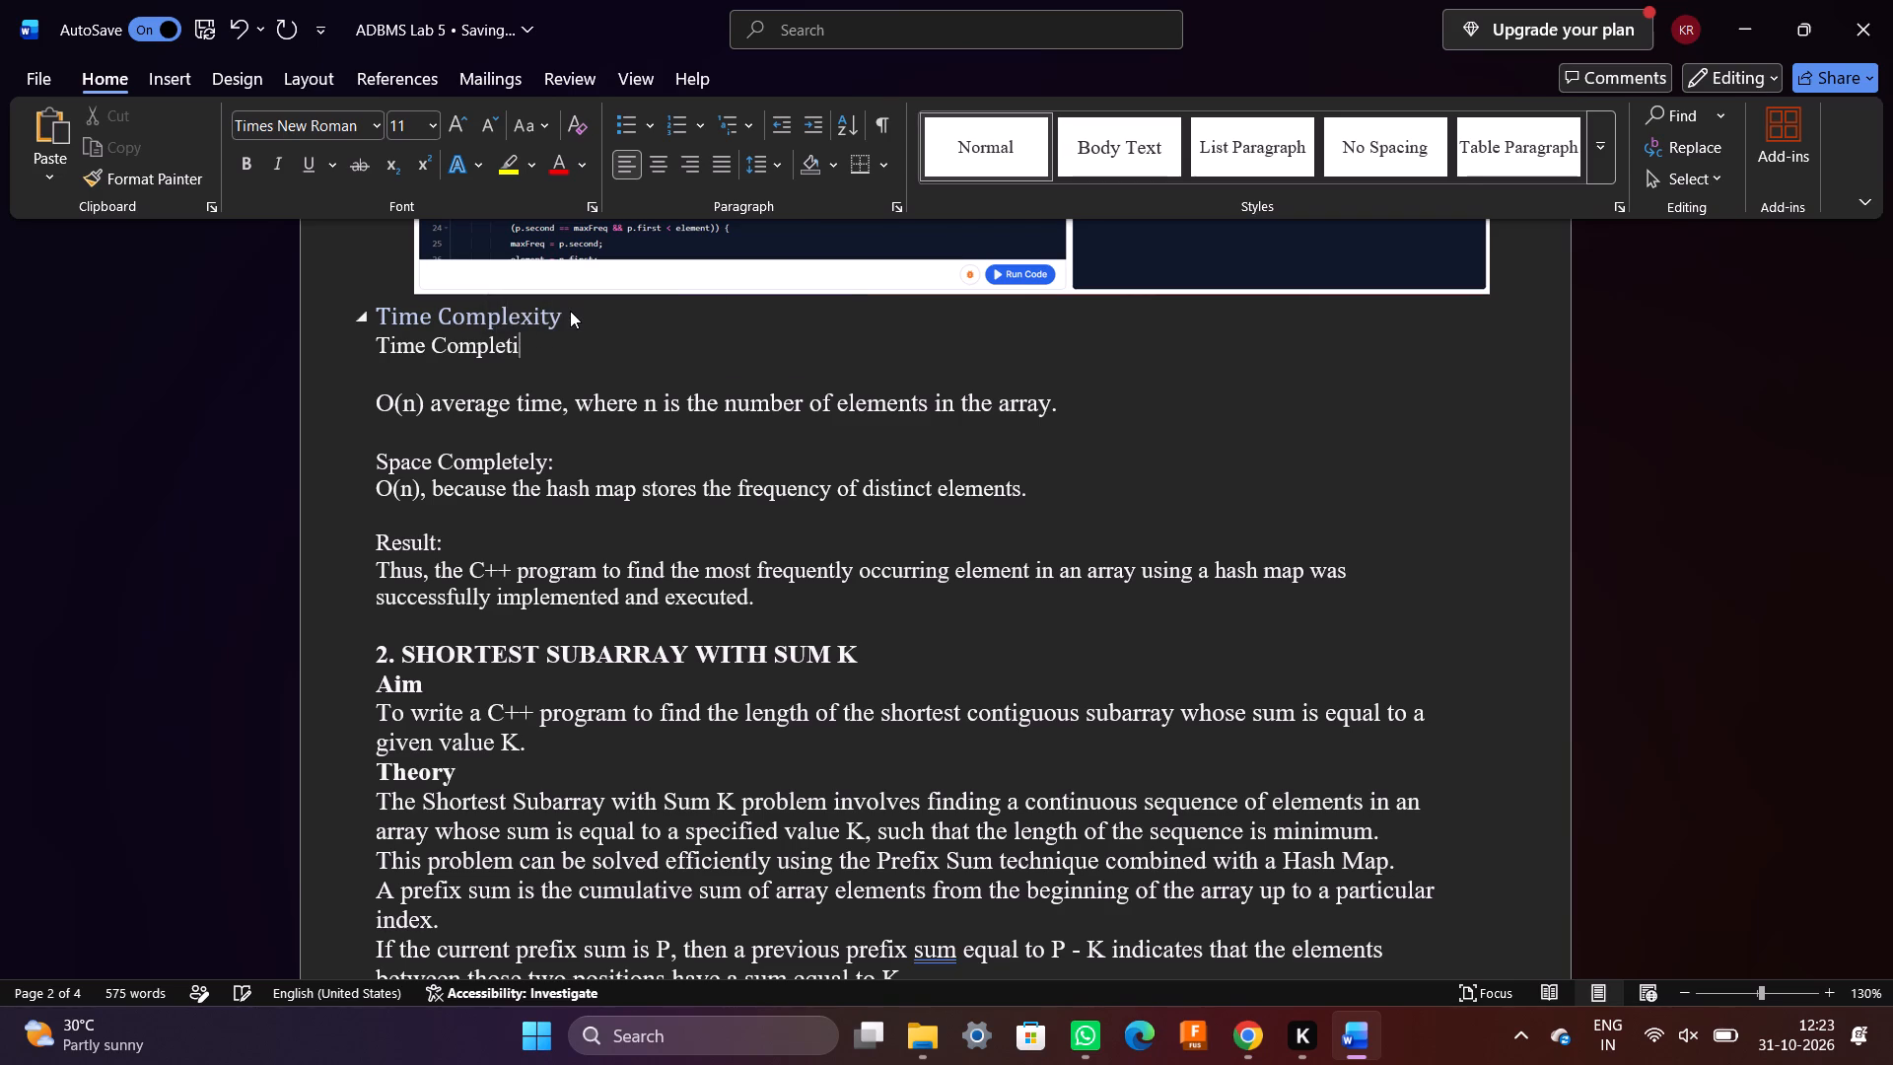
key("BackSpace")
key("BackSpace")
type("xity")
key("shift+colon")
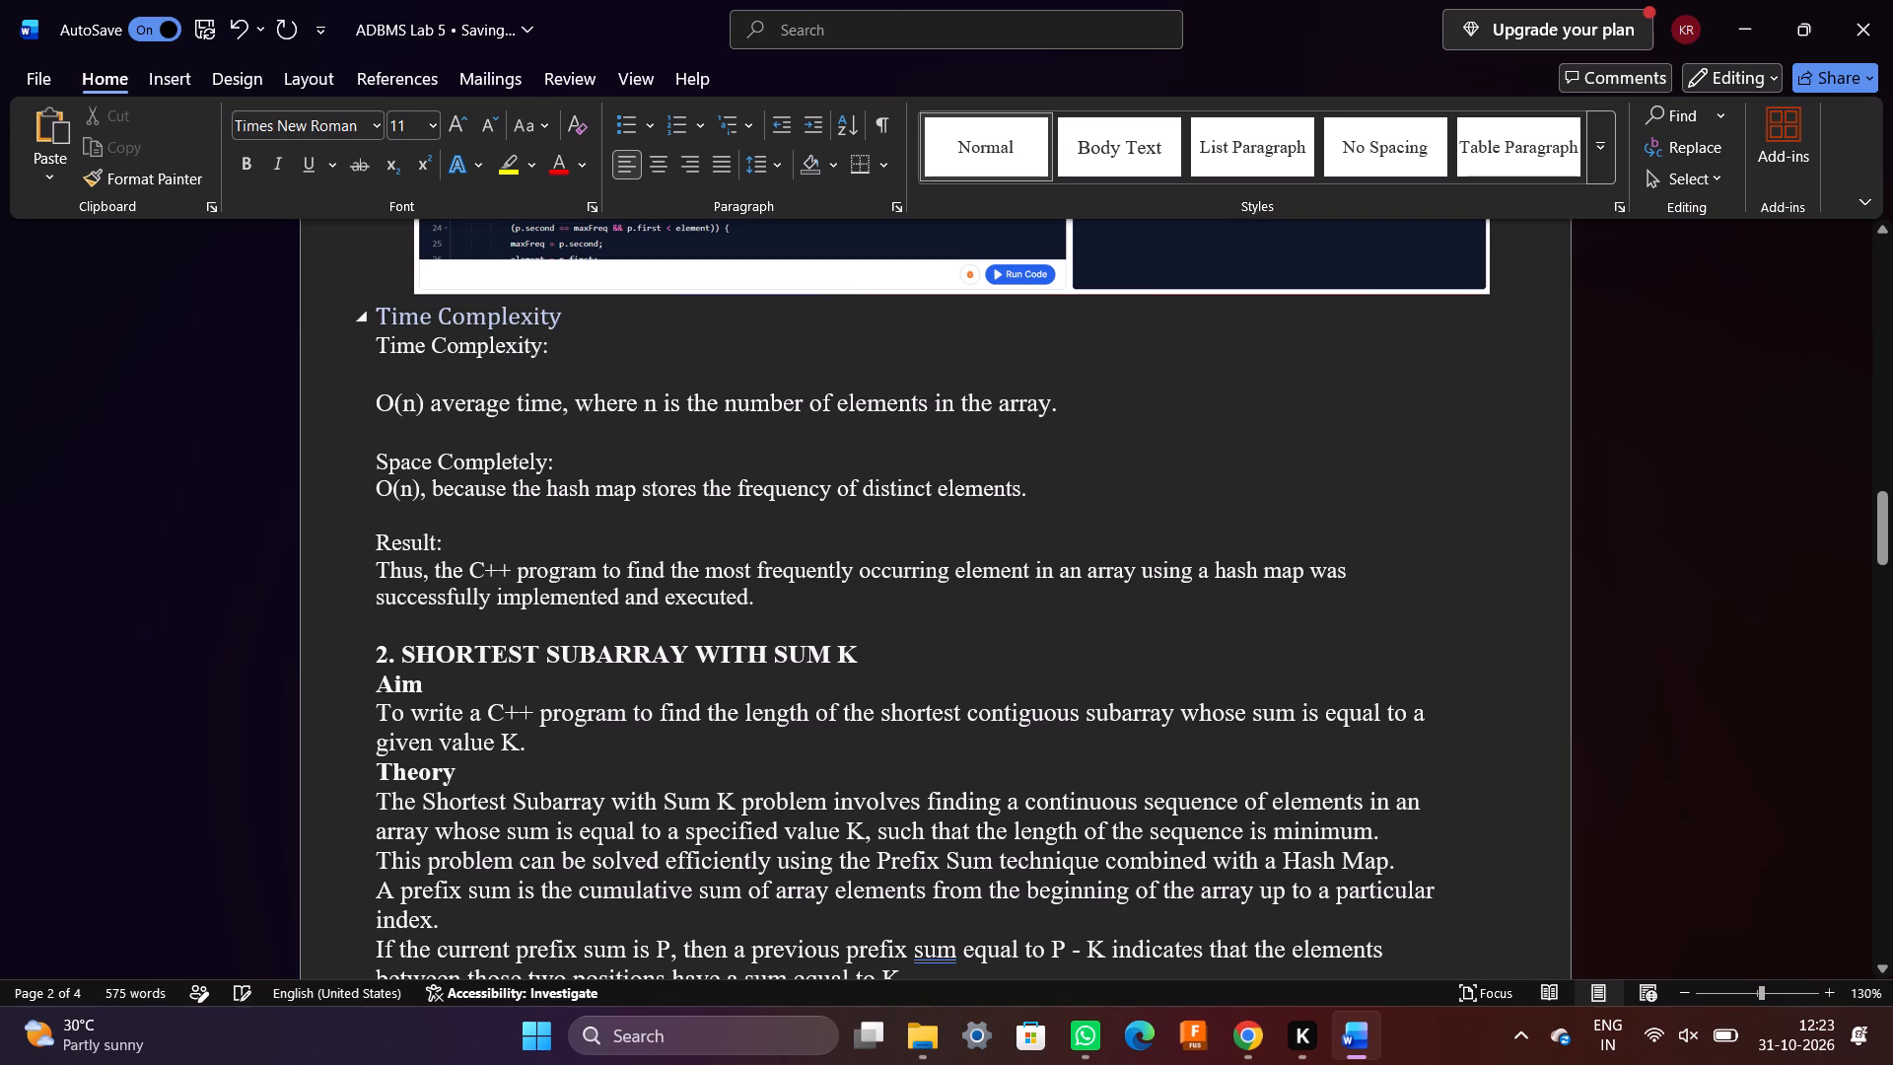
Delete section 1's blue Time Complexity heading, keeping the plain-text line on its own line below the screenshot.
left_click_drag(572, 314, 369, 314)
key("BackSpace")
key("BackSpace")
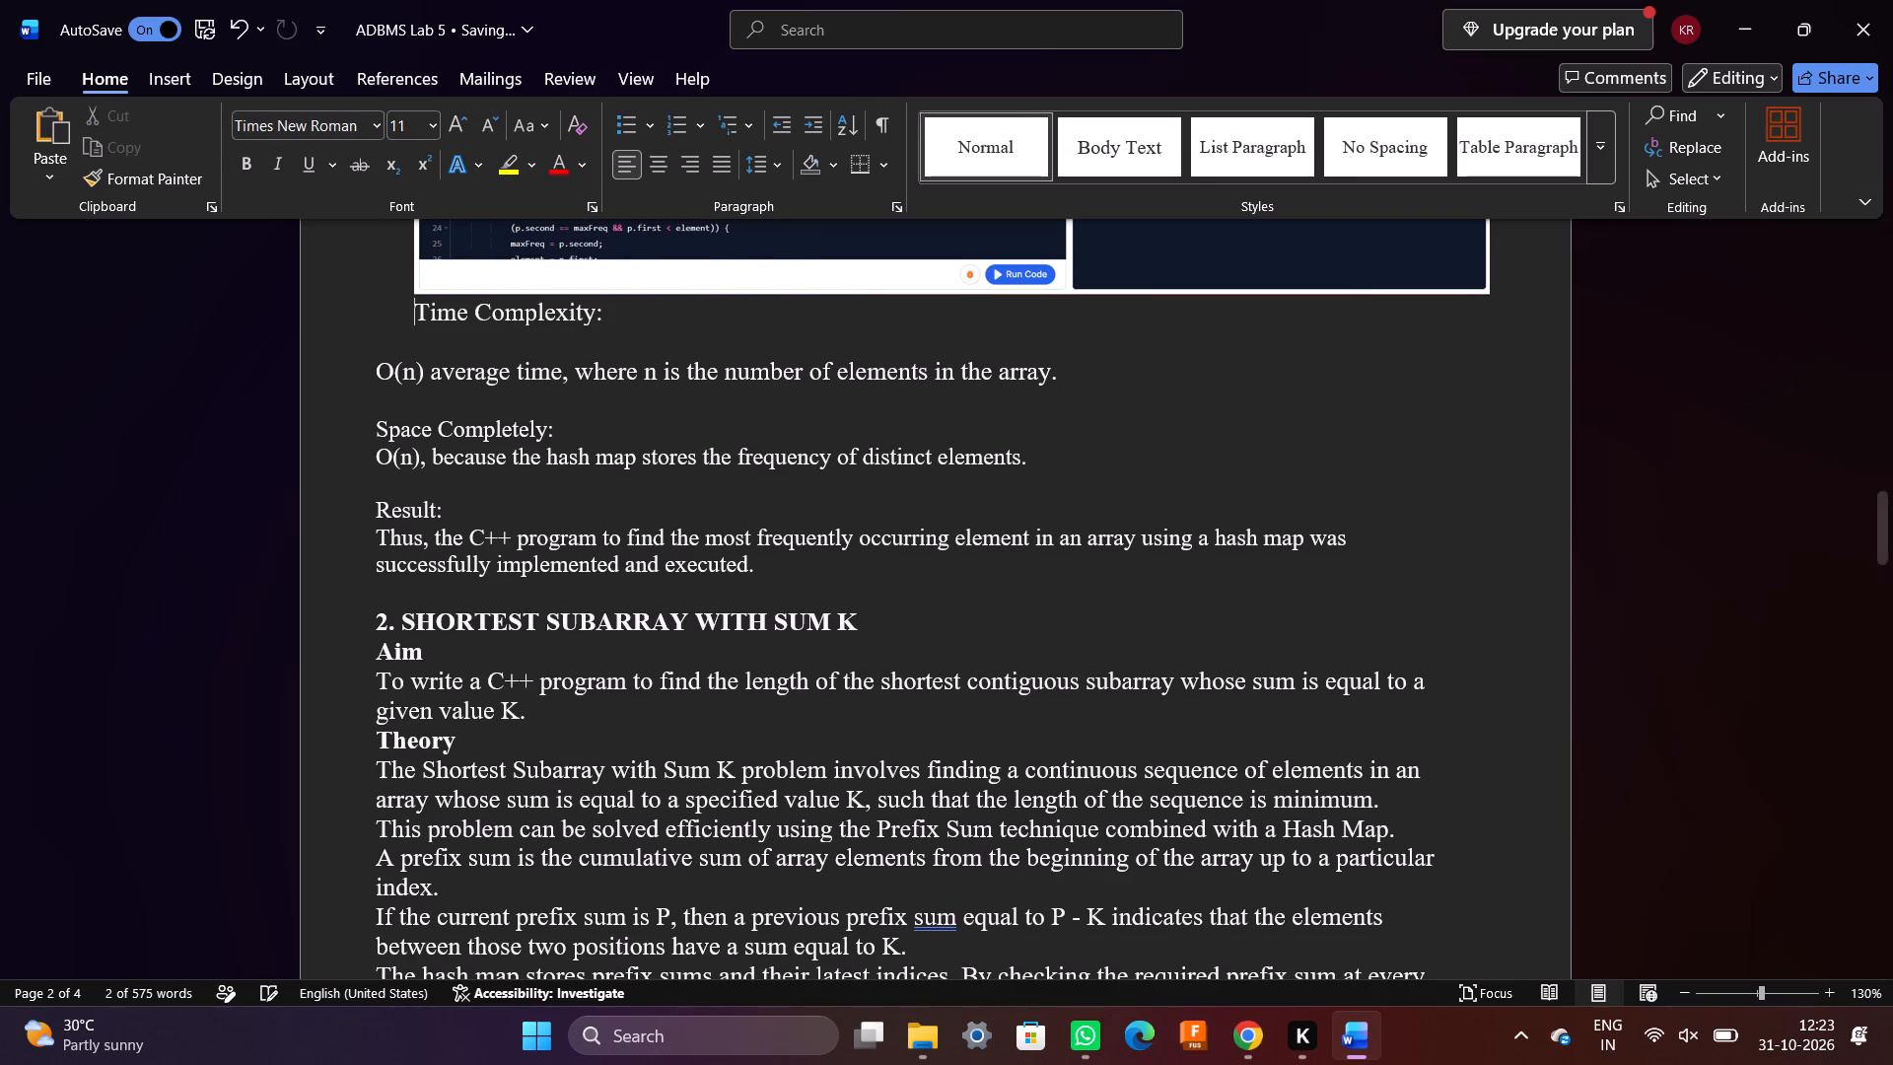
key("ctrl+z")
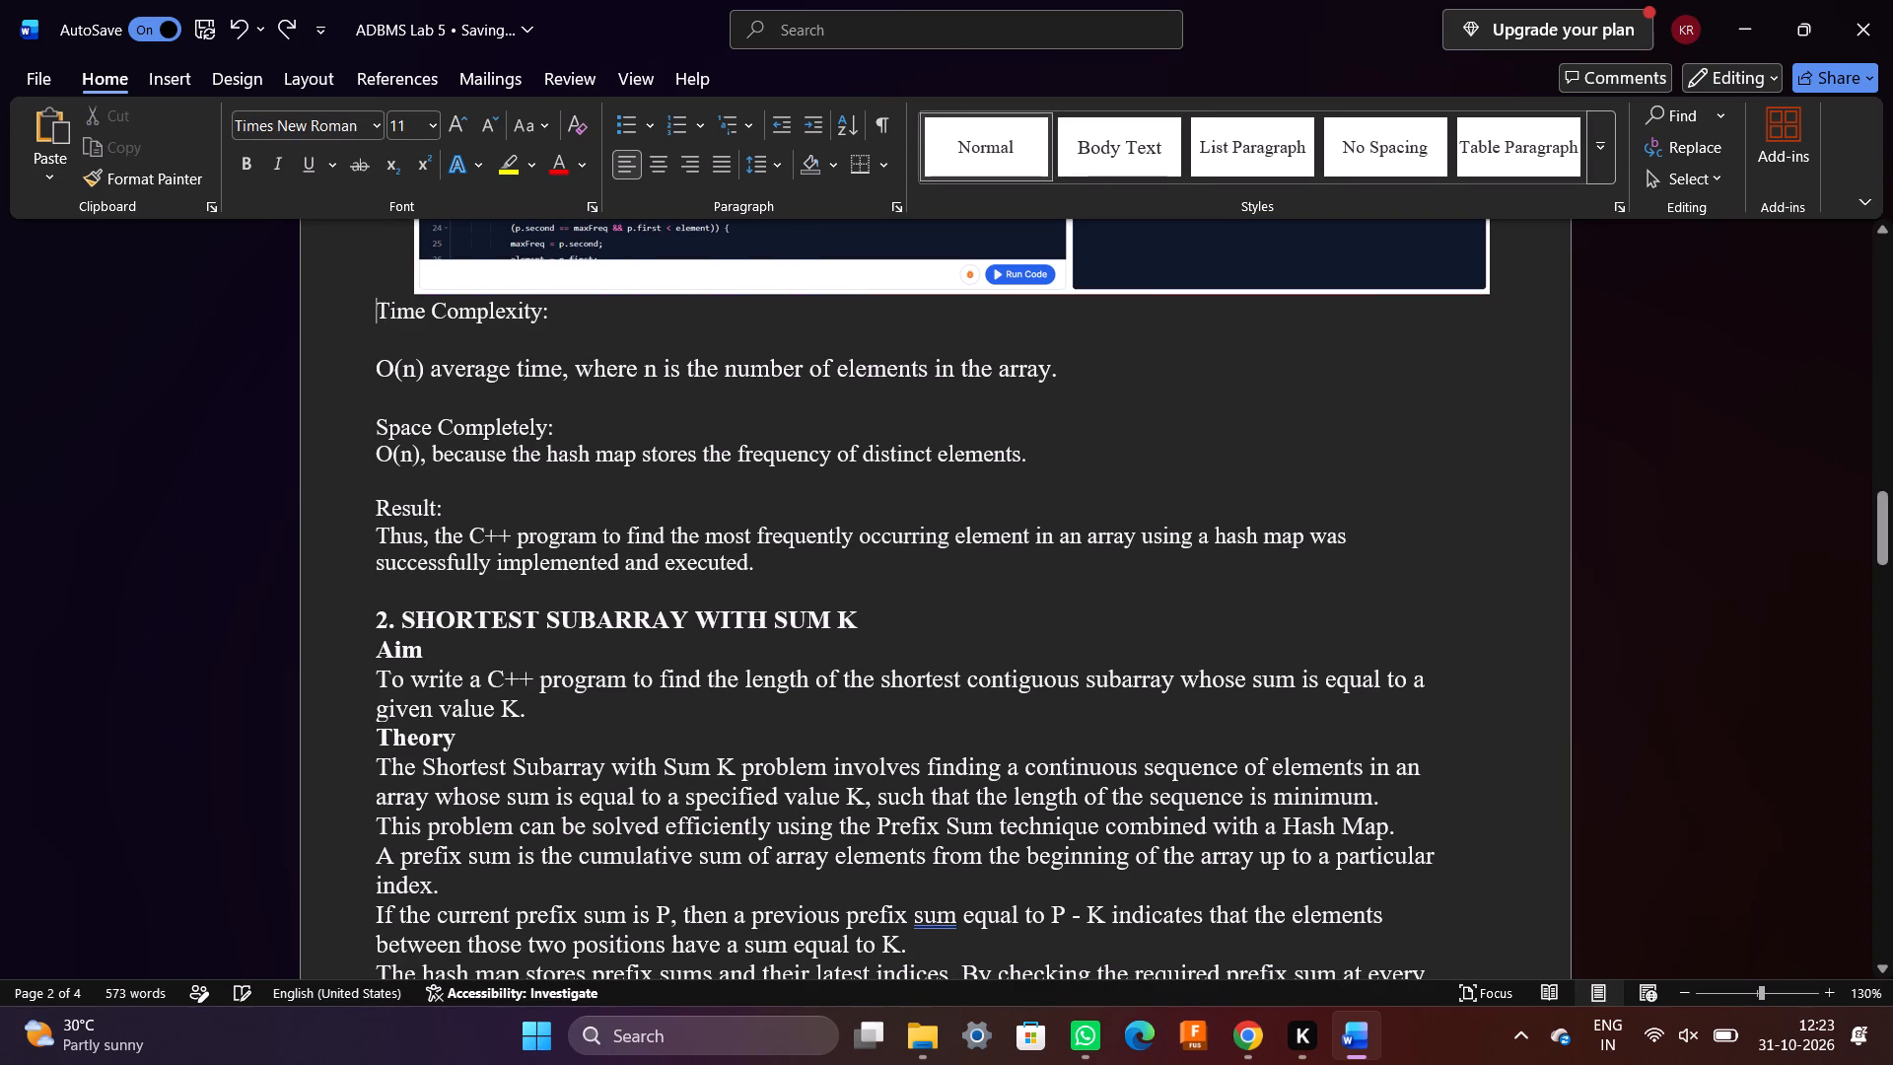
Review the layout from the title tables through section 1 and into section 2.
scroll(520, 351, "up", 3)
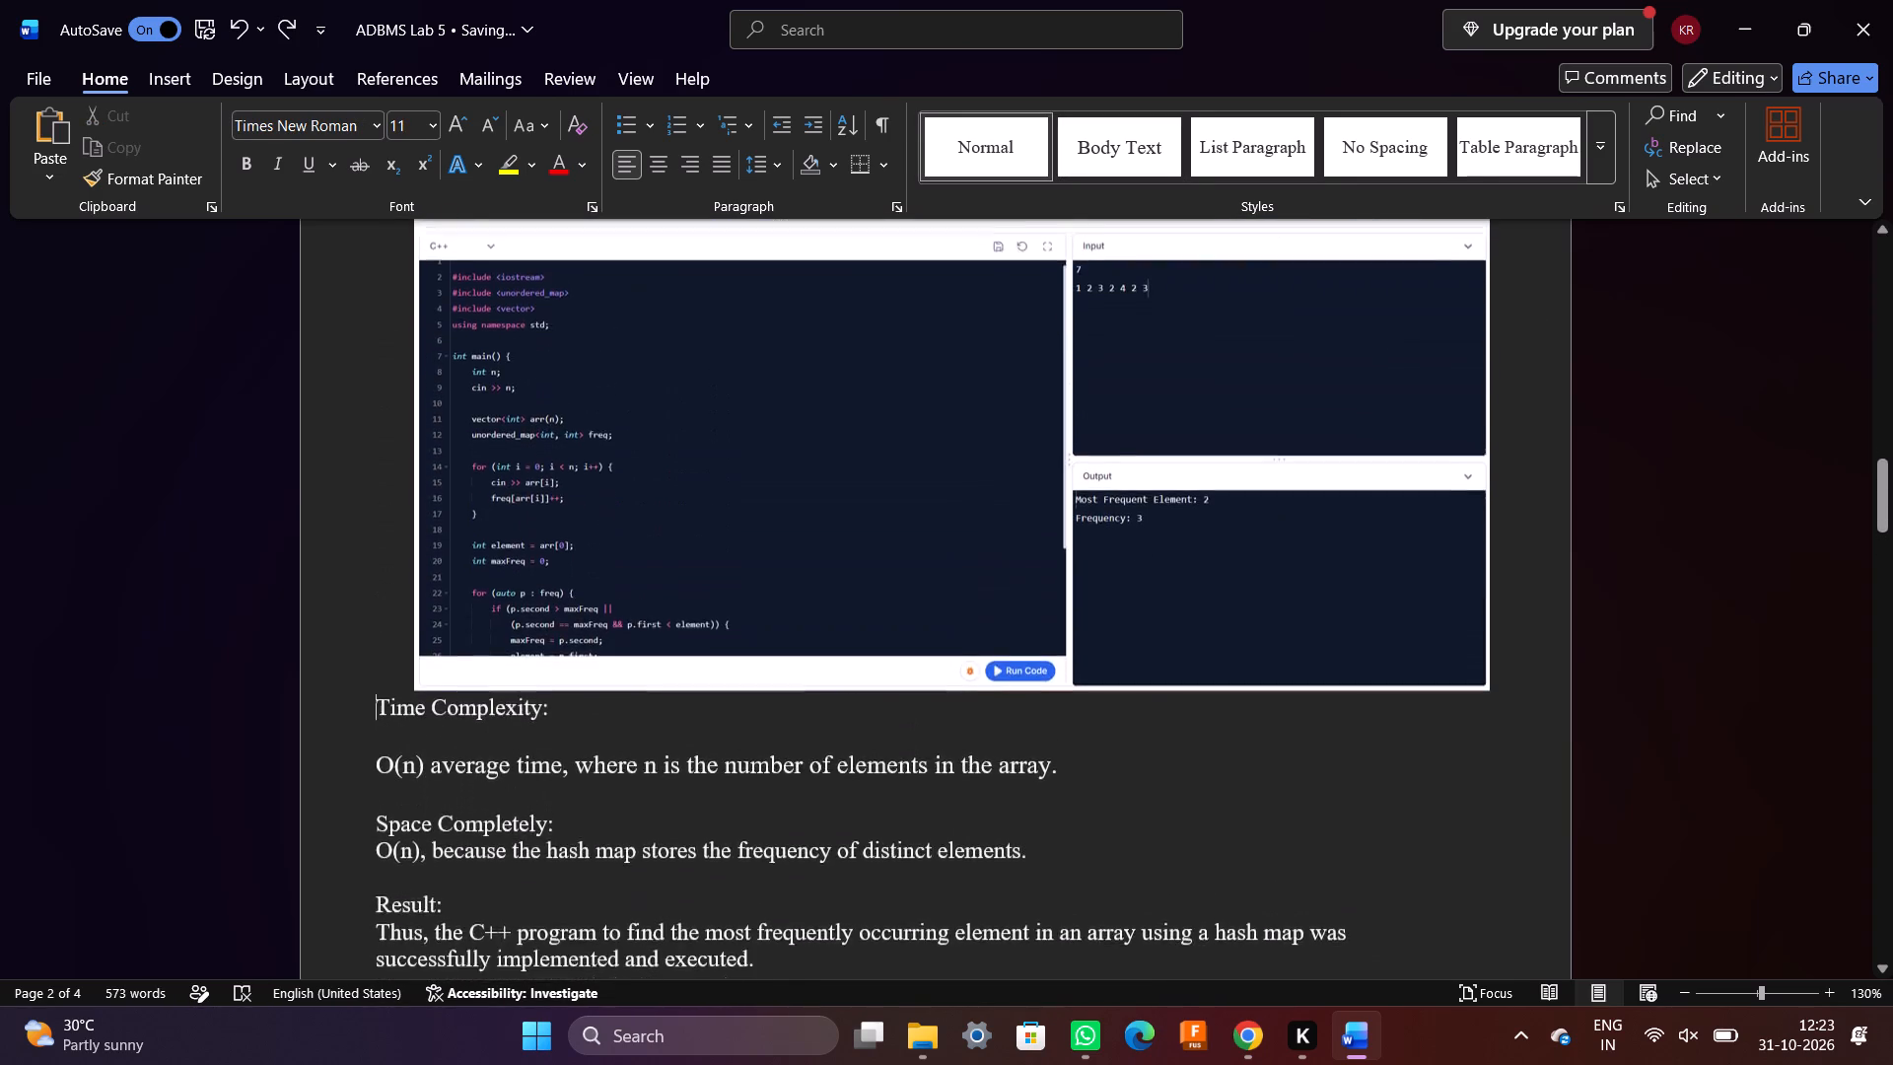
scroll(520, 351, "up", 6)
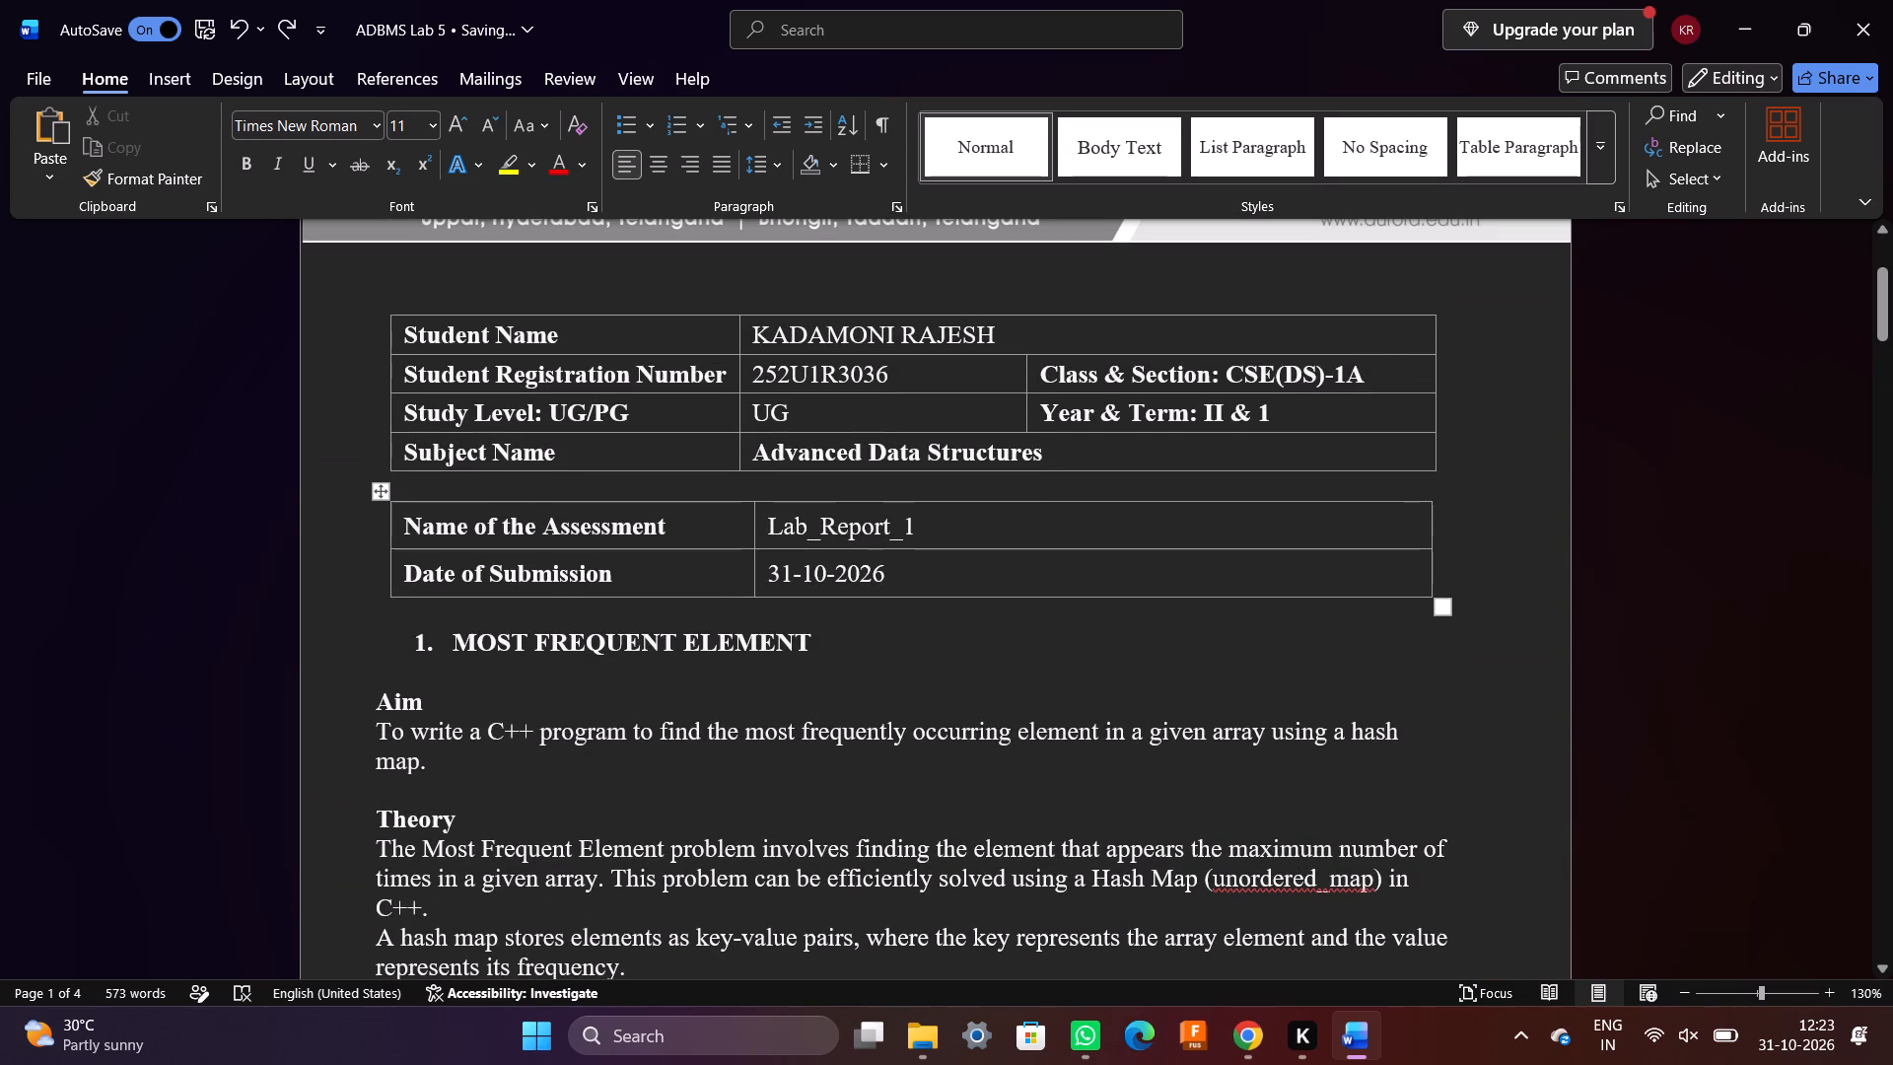
scroll(733, 468, "down", 1)
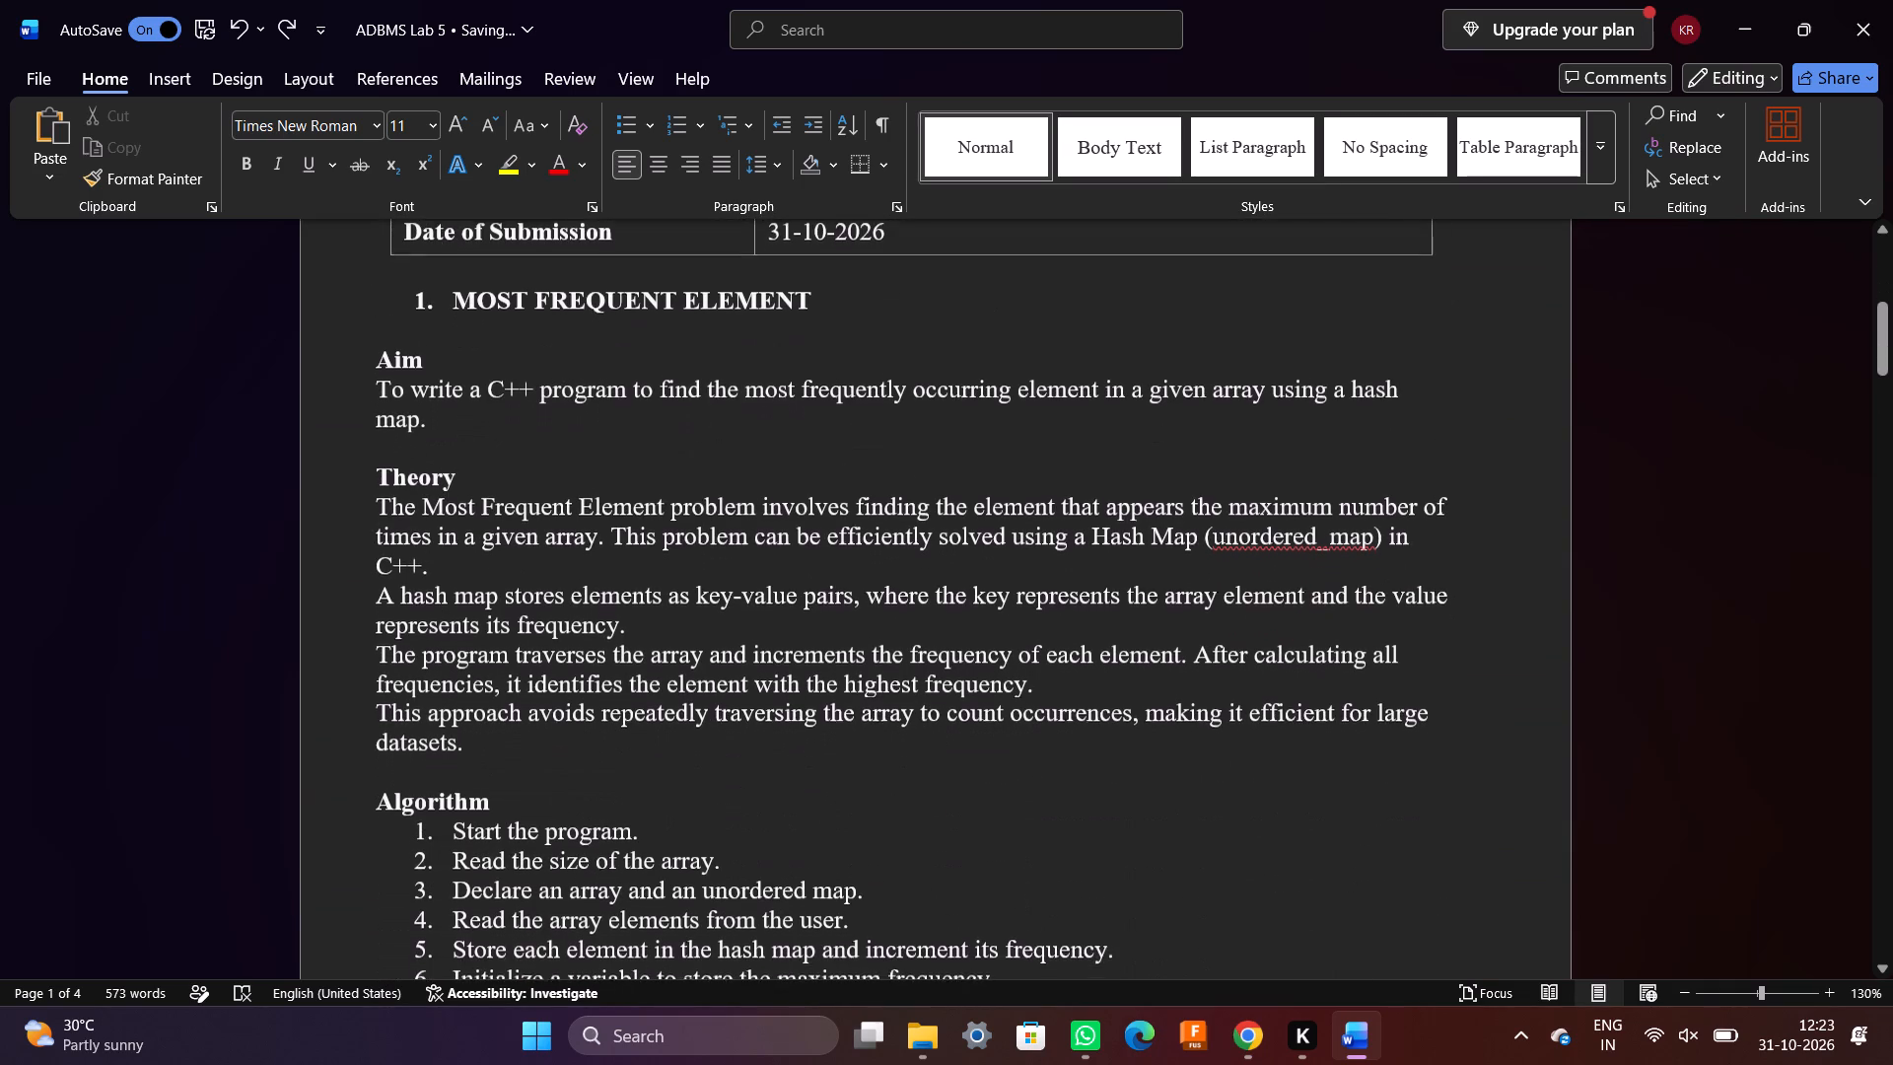
scroll(733, 468, "down", 4)
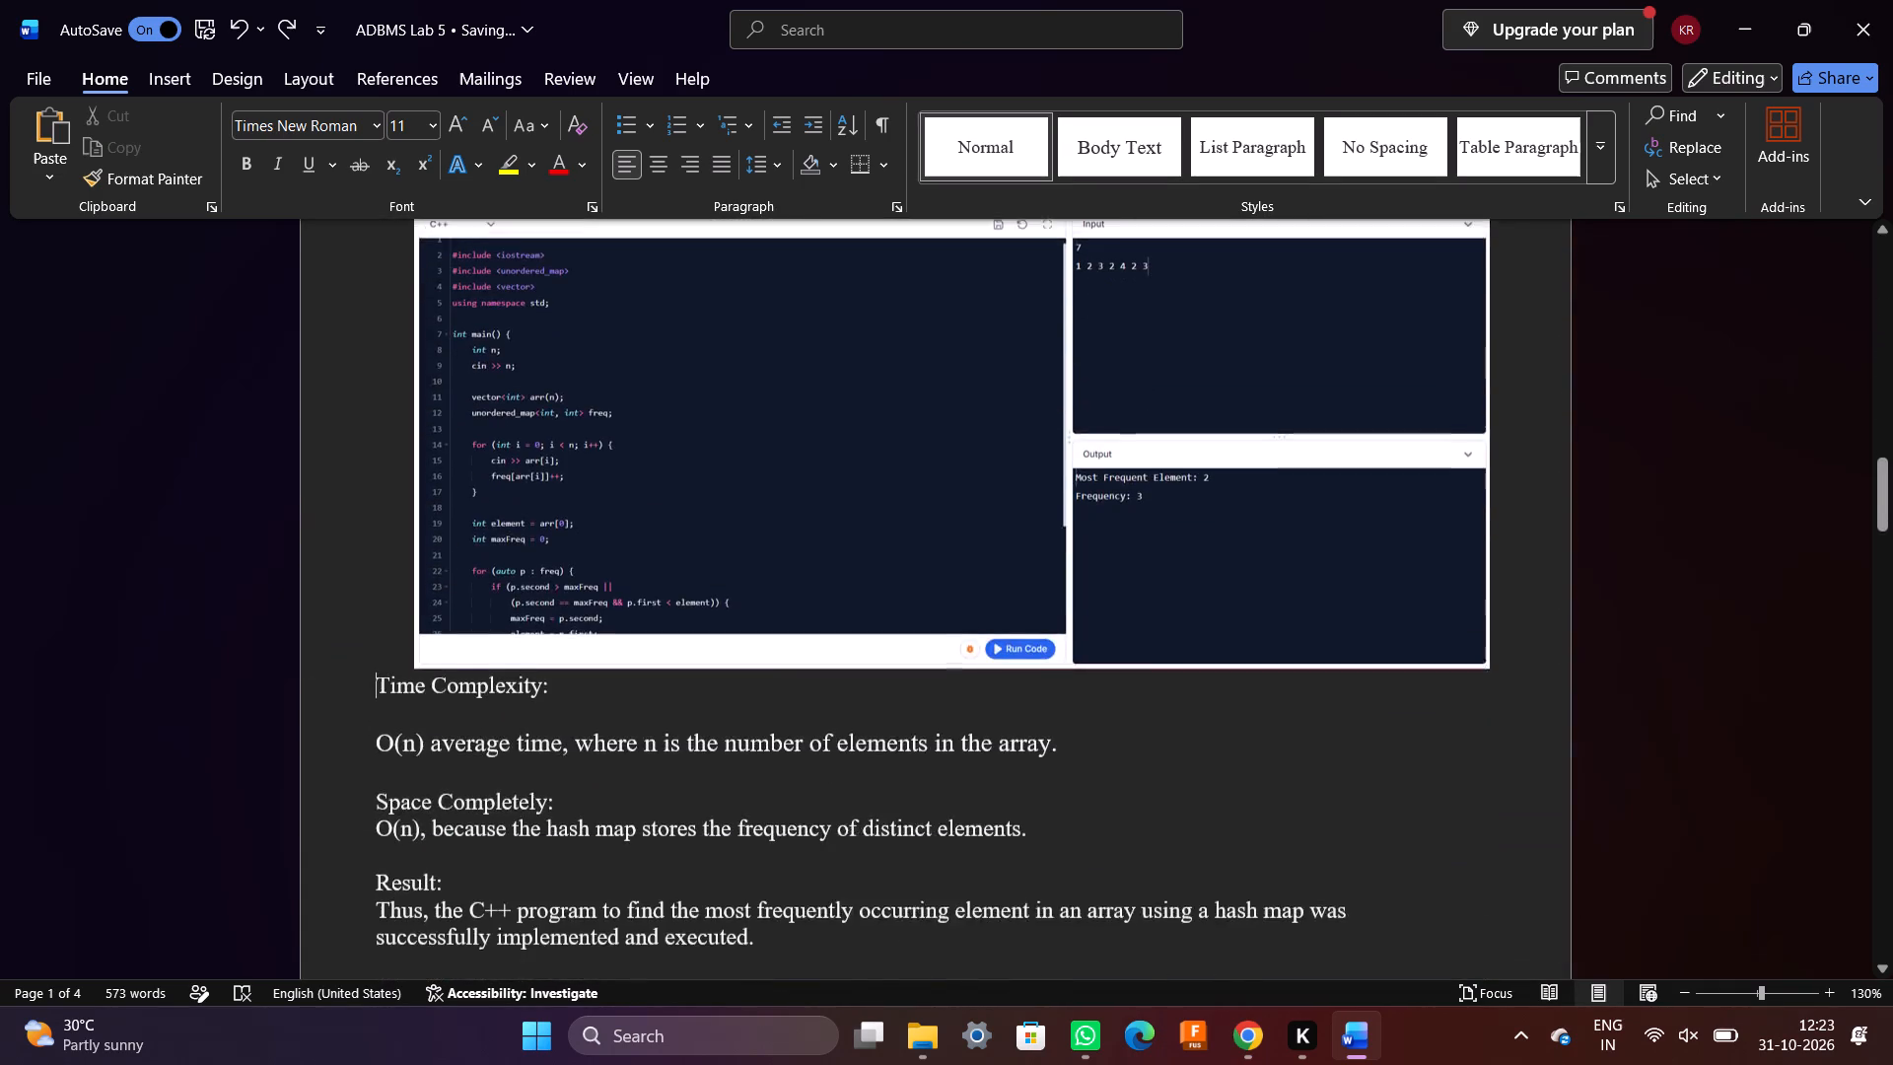
scroll(733, 468, "down", 4)
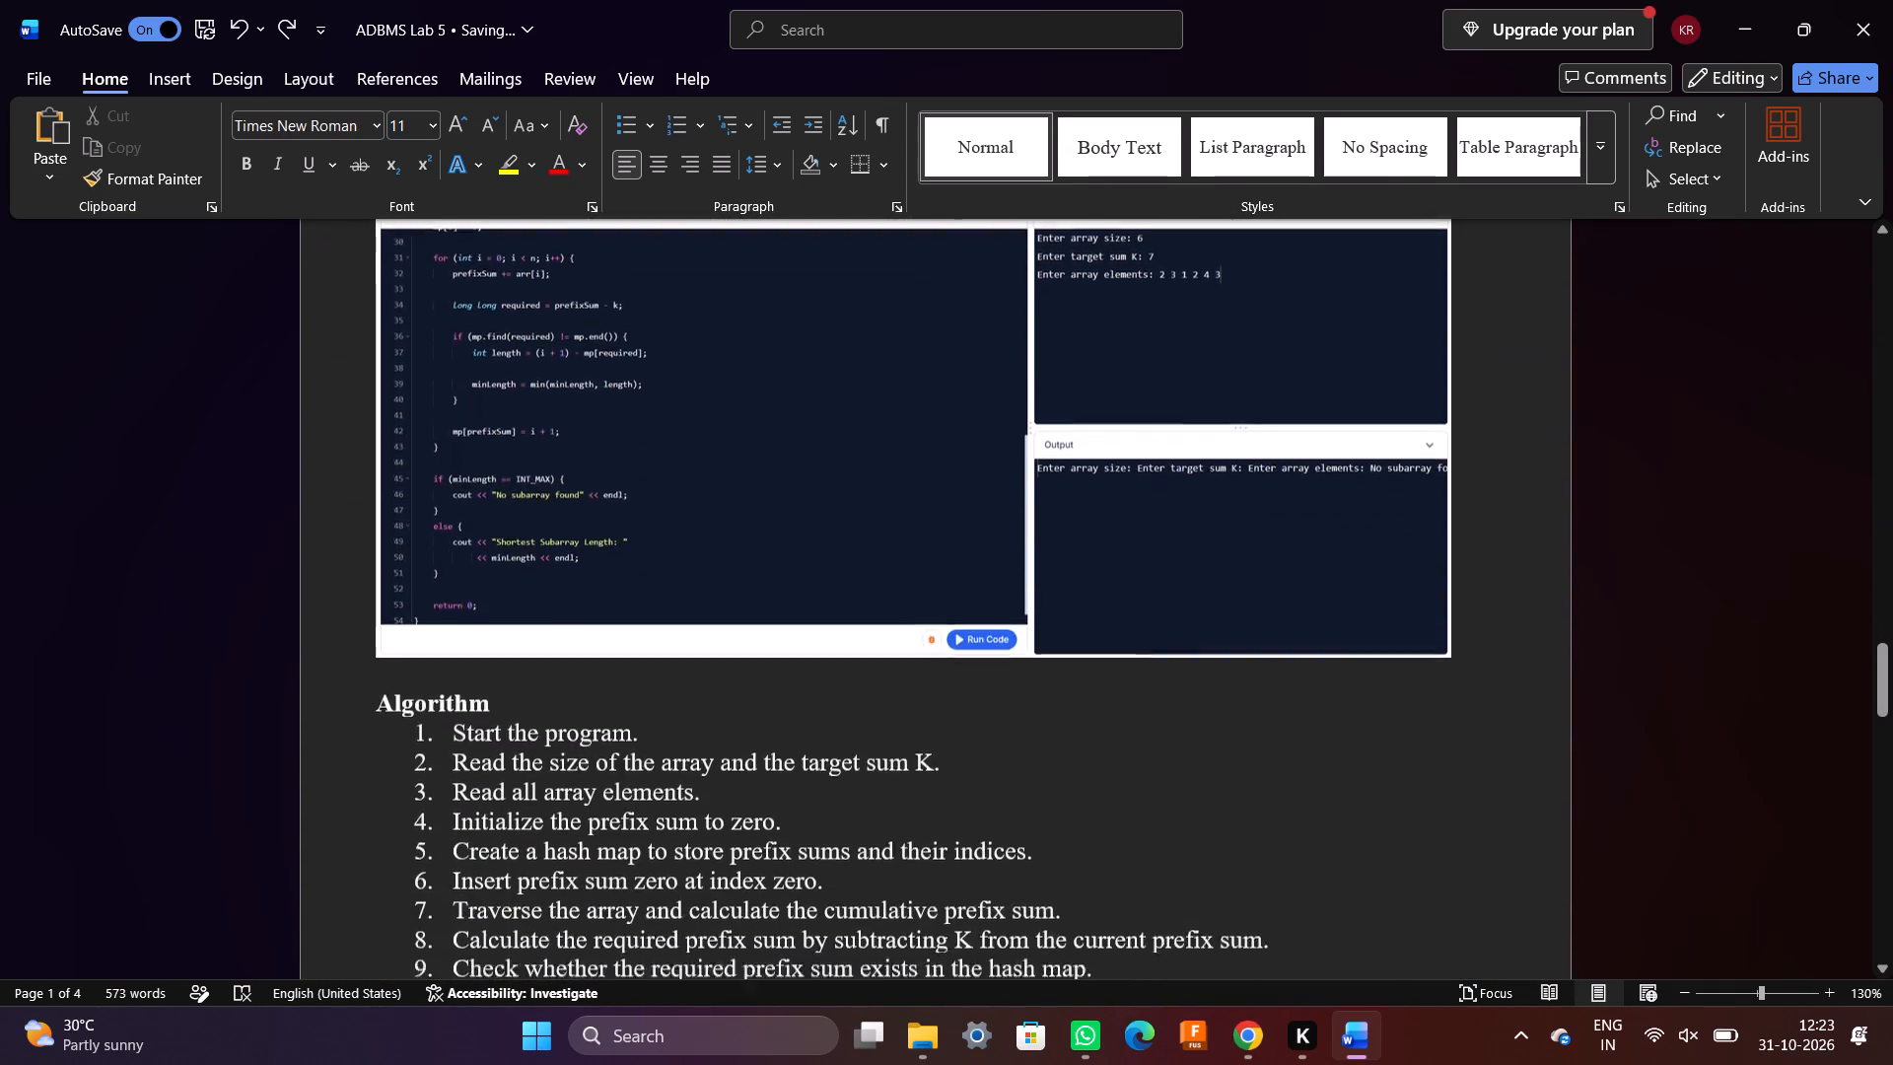
scroll(733, 468, "down", 1)
scroll(733, 468, "up", 4)
scroll(733, 468, "down", 1)
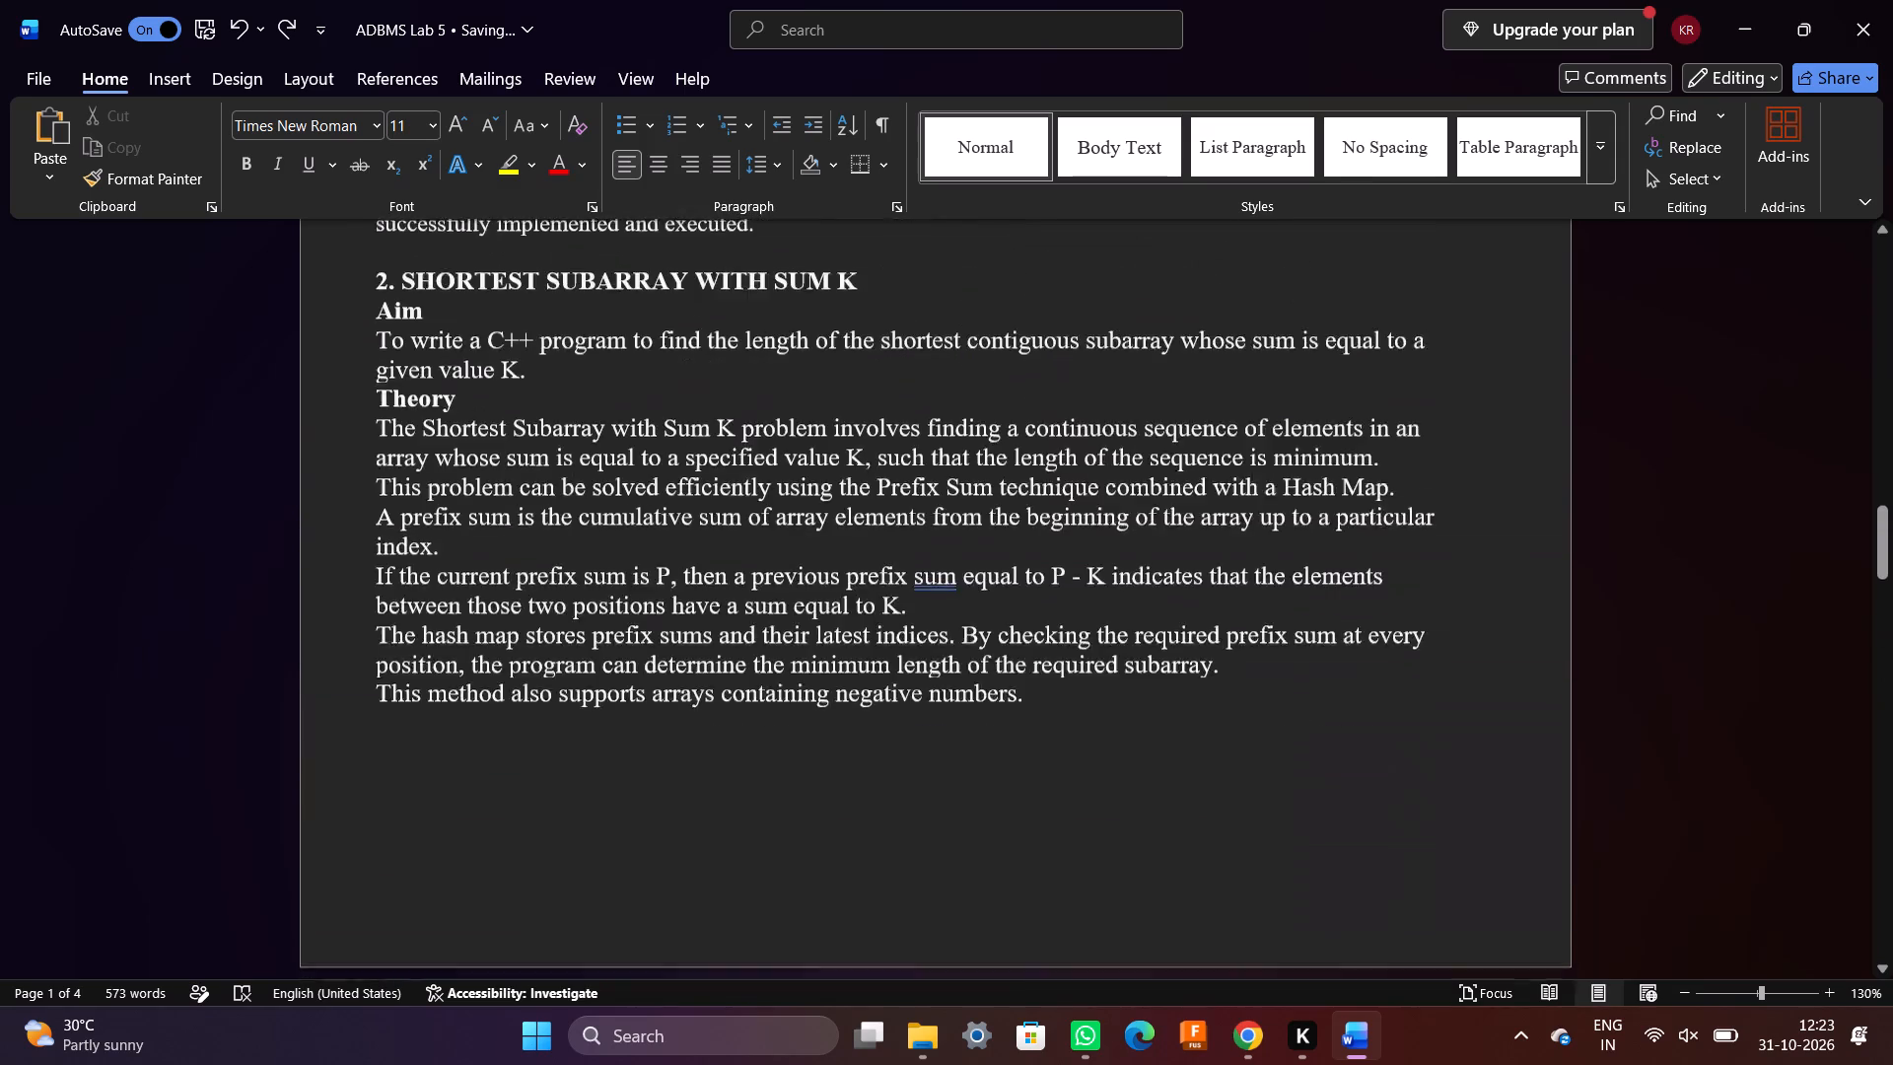
Move section 2's code screenshot from above the Algorithm heading to below "Stop the program." and remove extra blank lines at its old place.
scroll(733, 468, "down", 2)
left_click(703, 594)
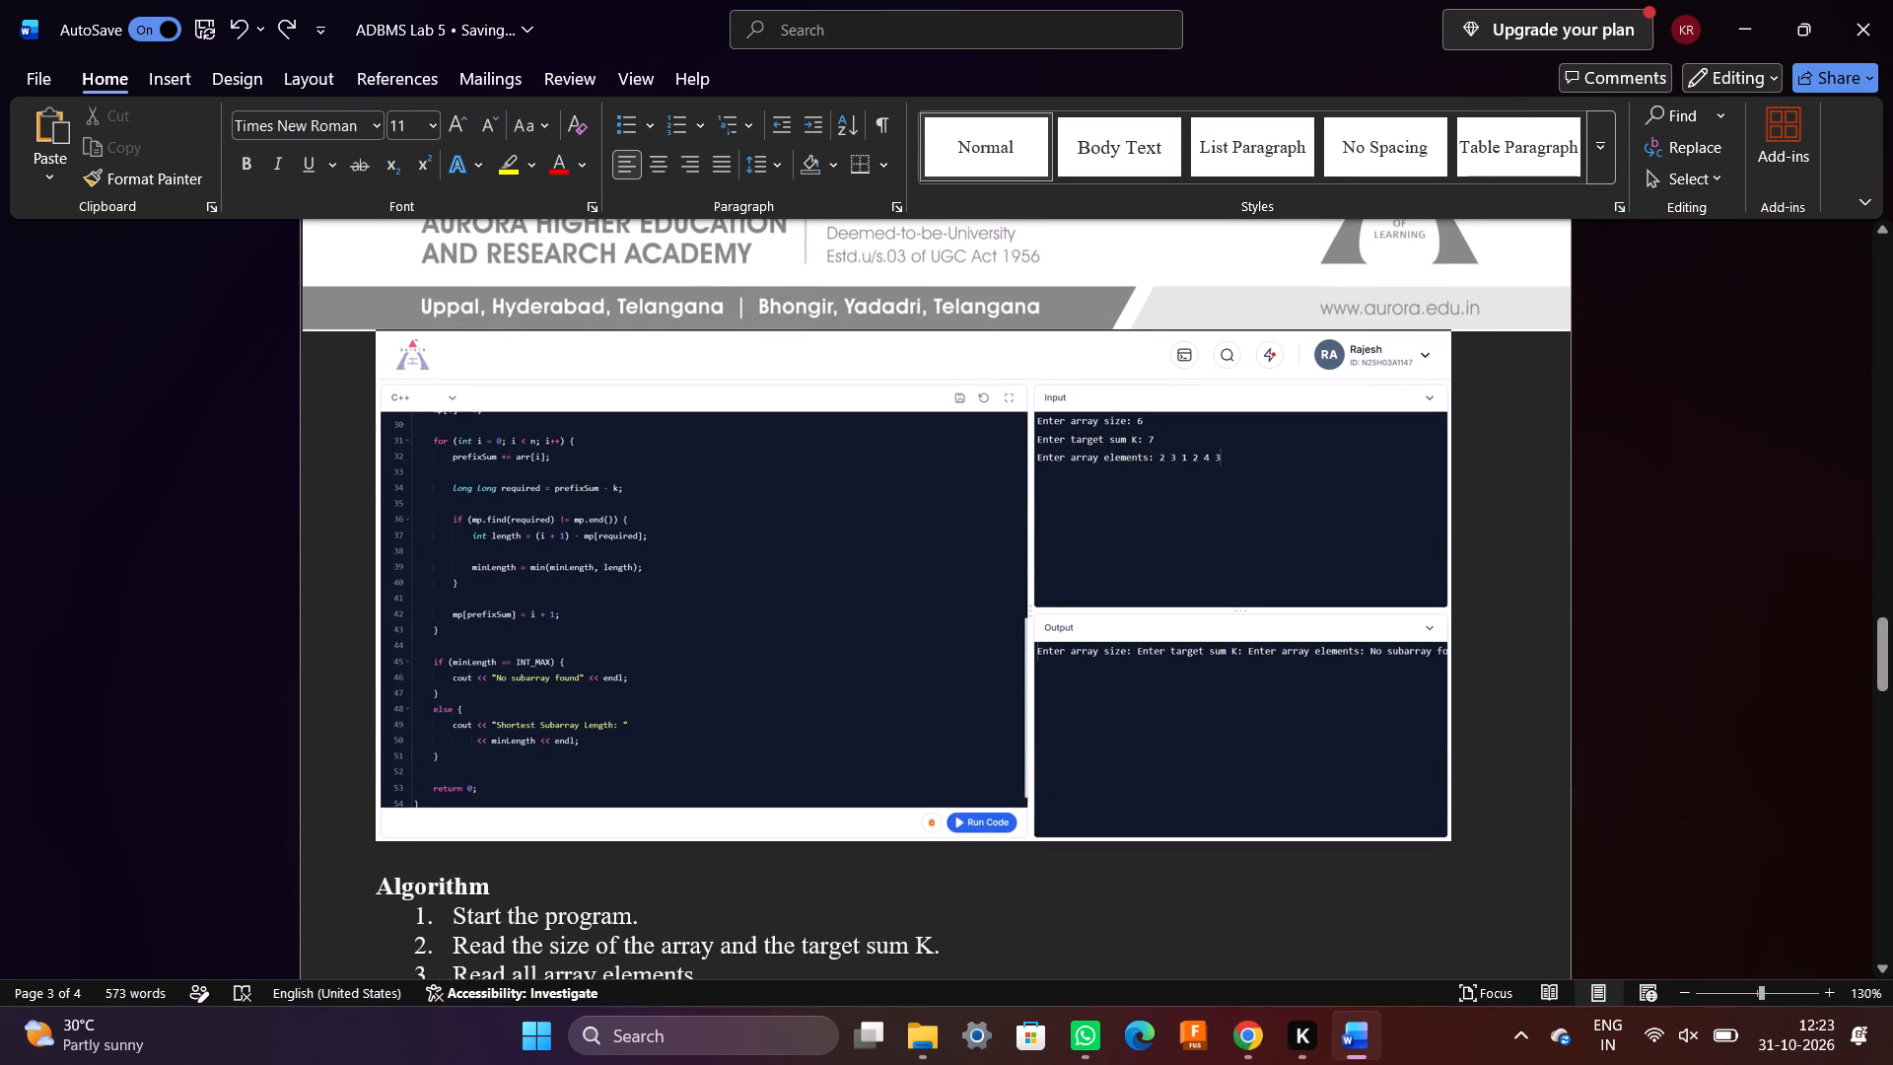
key("ctrl+x")
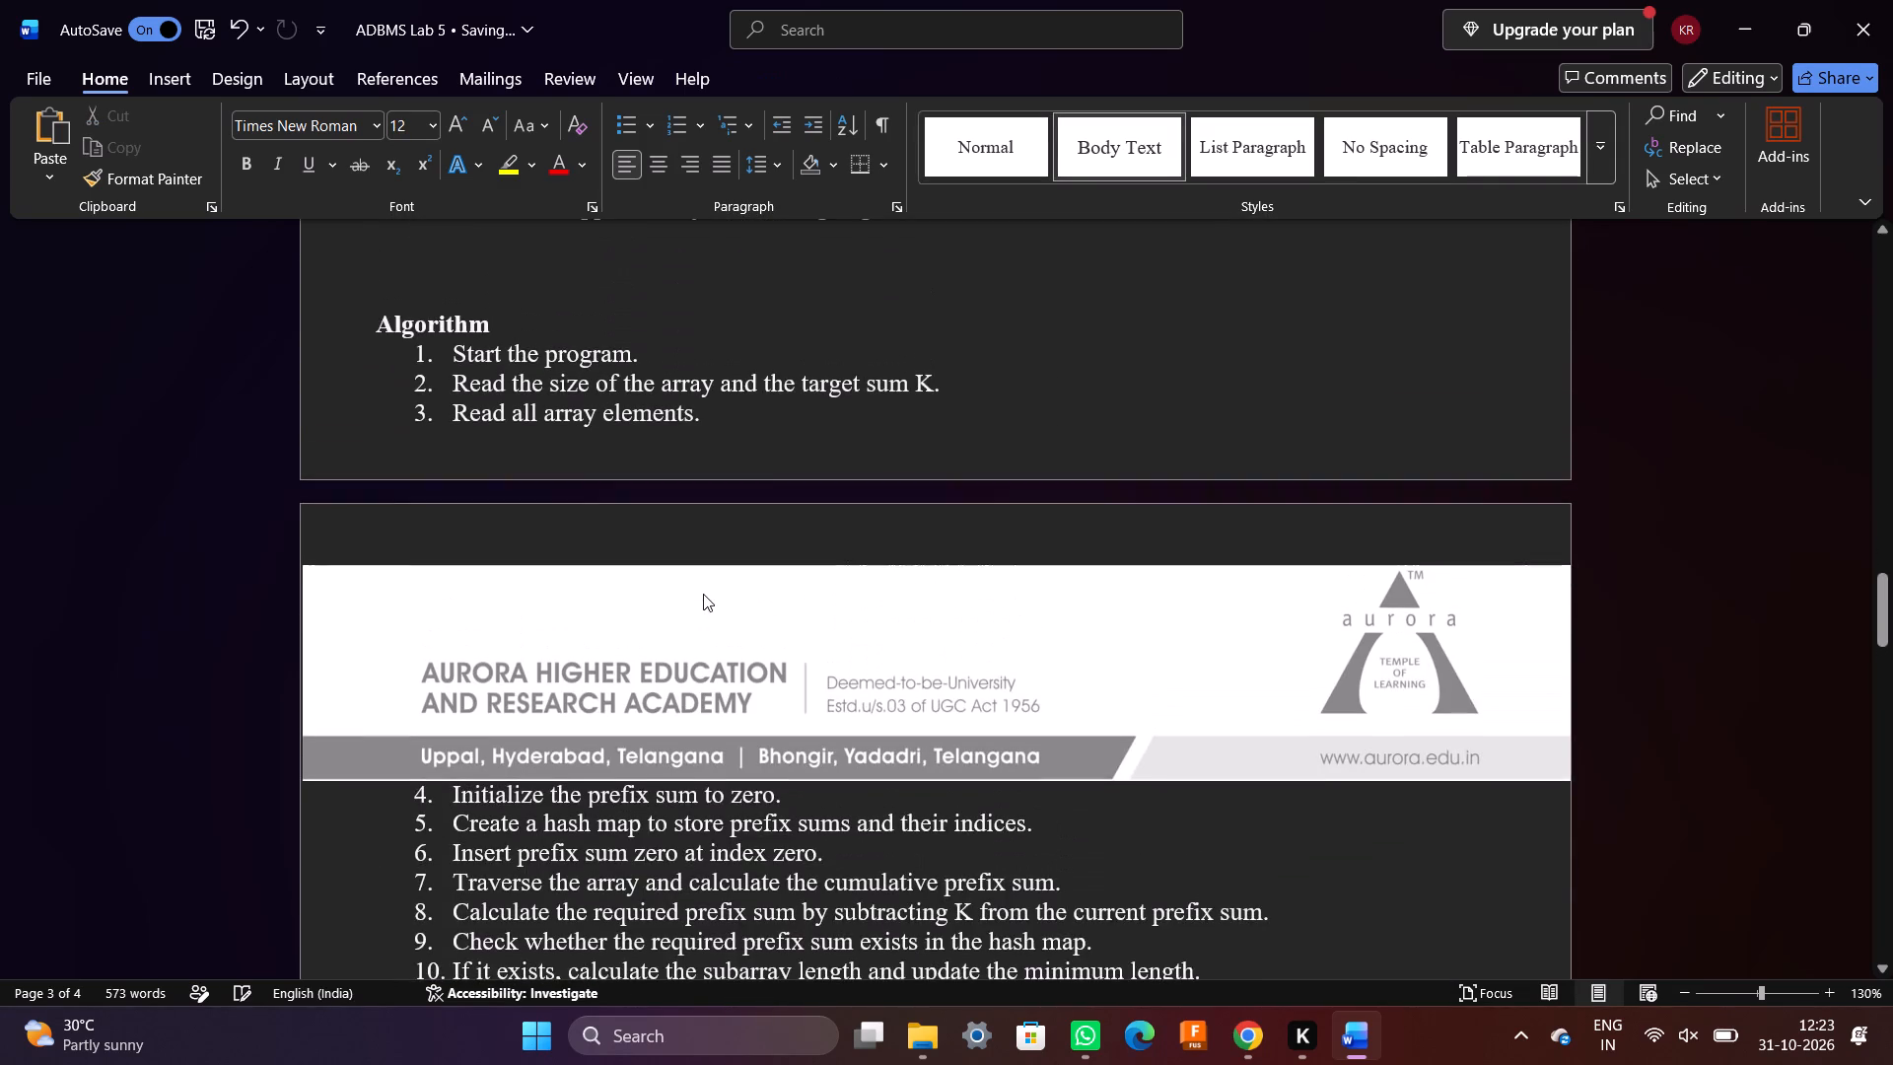
scroll(703, 594, "up", 2)
key("BackSpace")
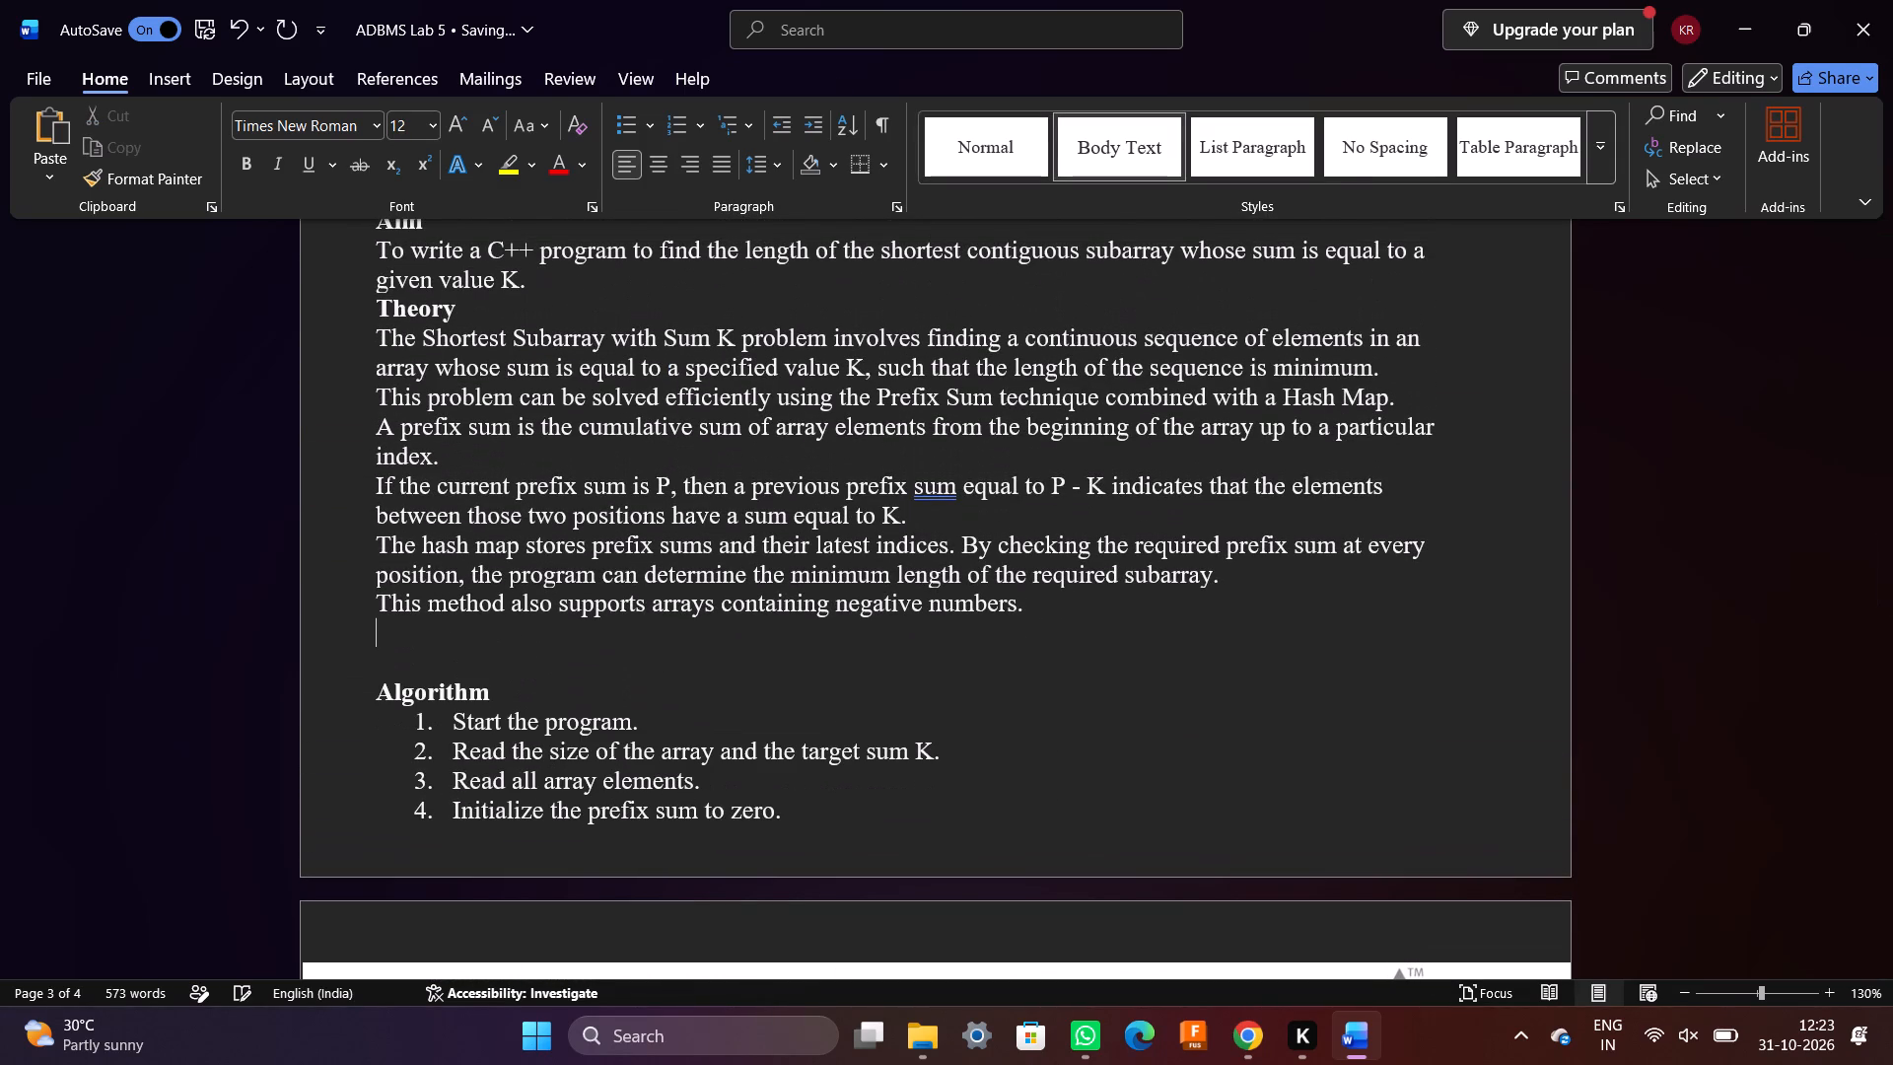
key("Delete")
scroll(703, 594, "down", 2)
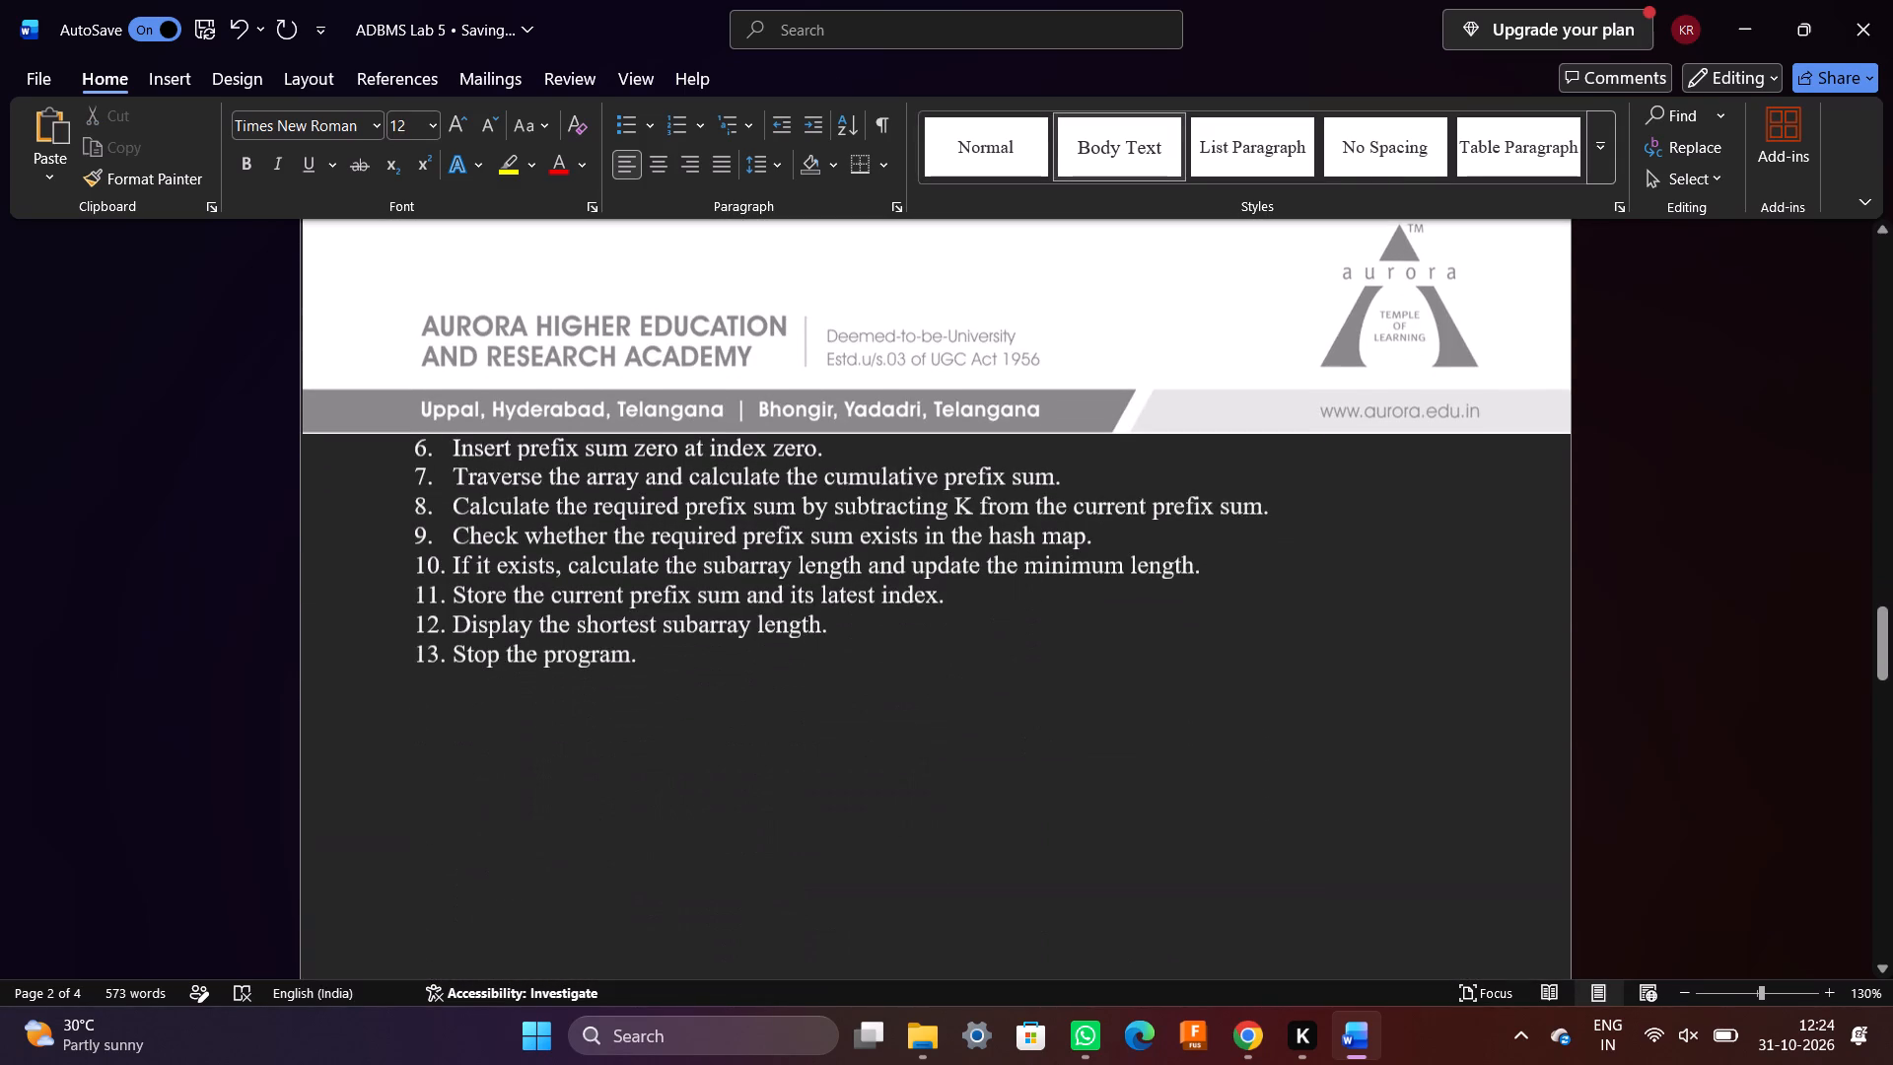
left_click(646, 662)
key("Return")
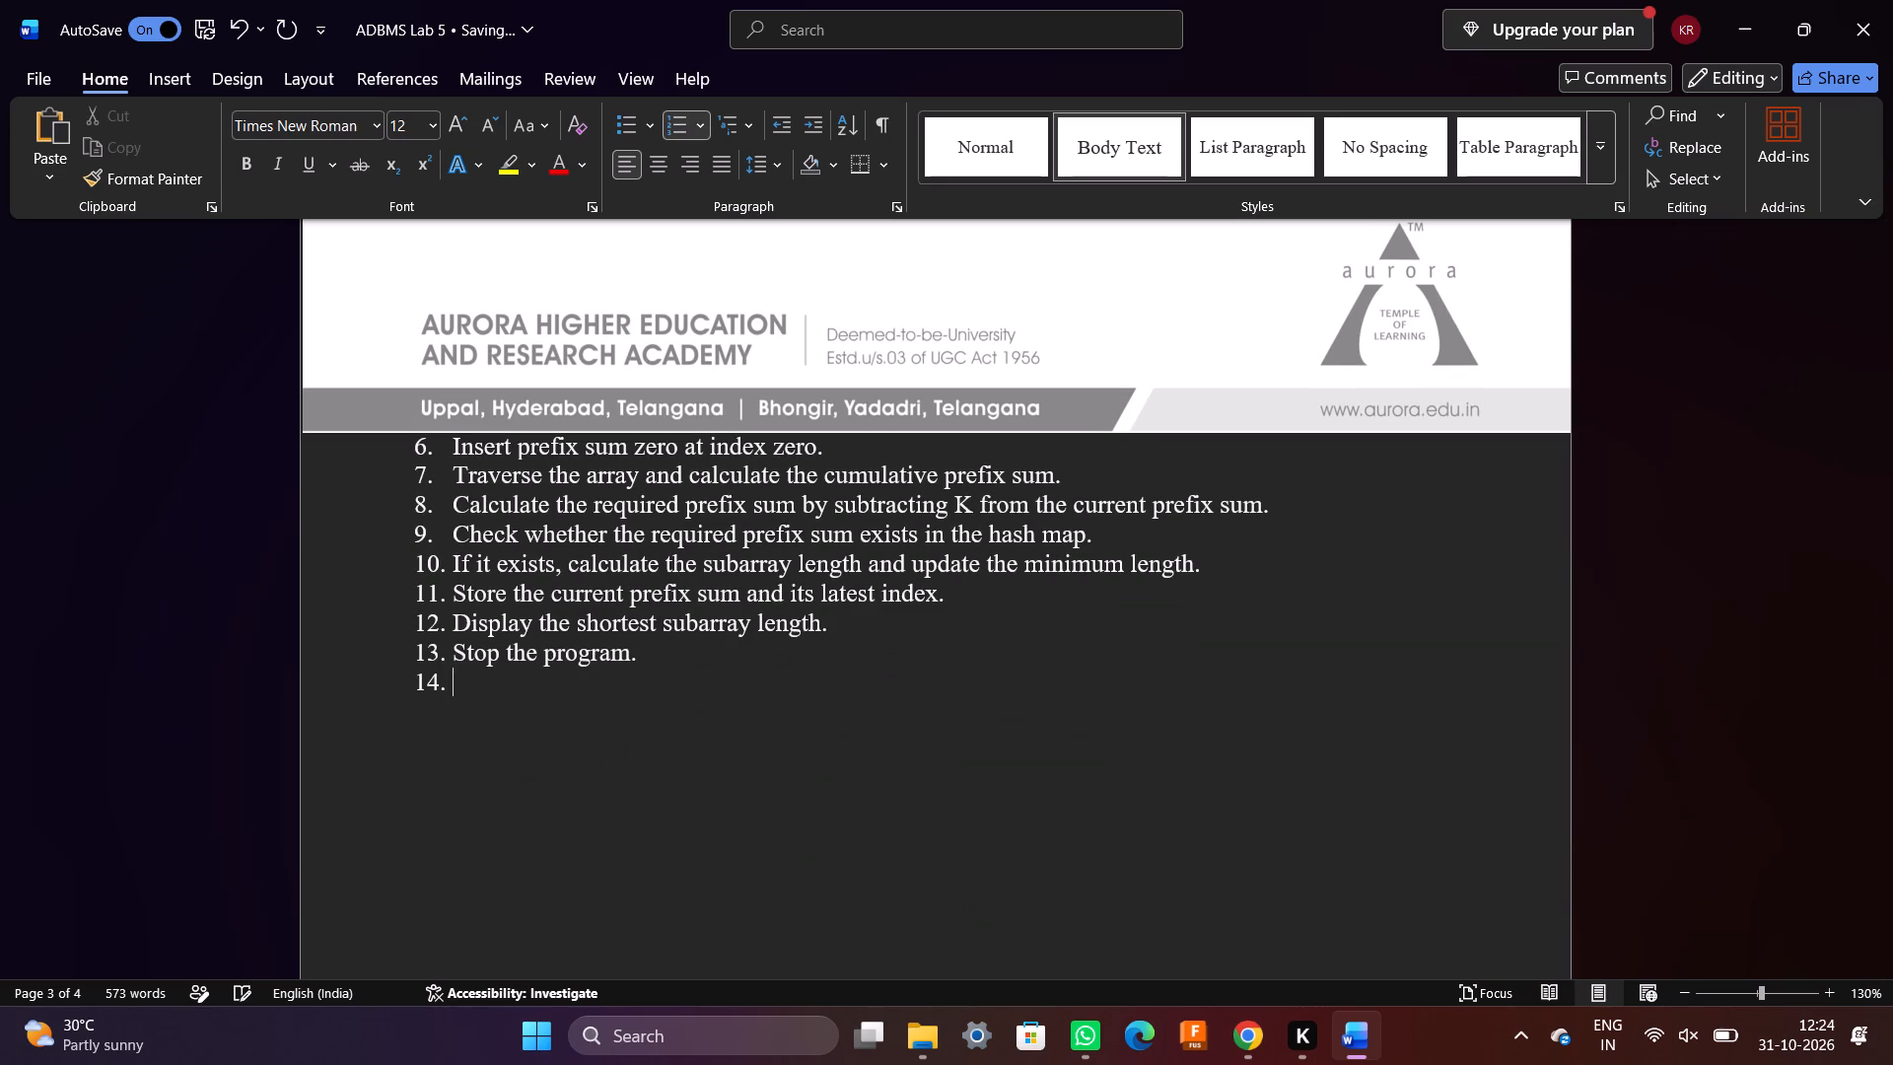
key("BackSpace")
key("BackSpace")
key("ctrl+v")
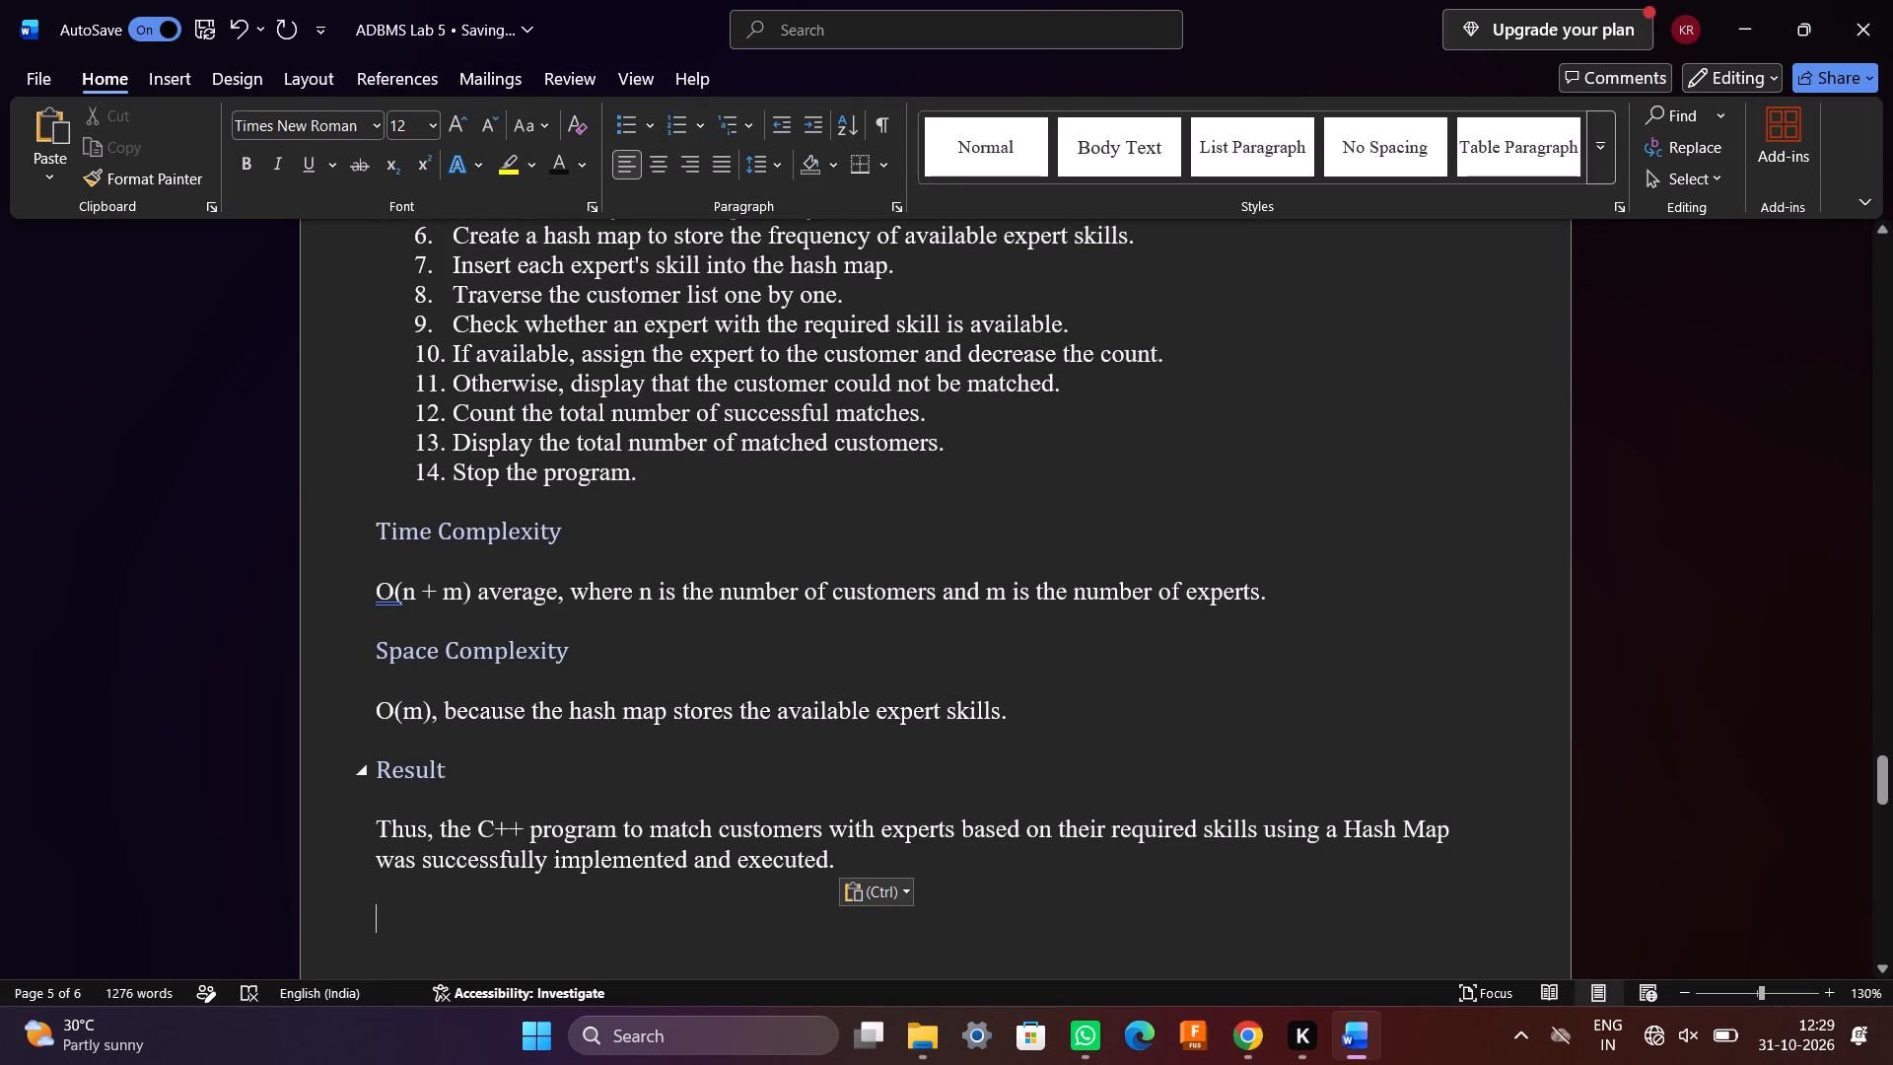
Recolour the customer–expert matching problem's Result heading from blue to the current near-black font colour and add a colon after it.
left_click_drag(456, 776, 384, 765)
double_click(527, 721)
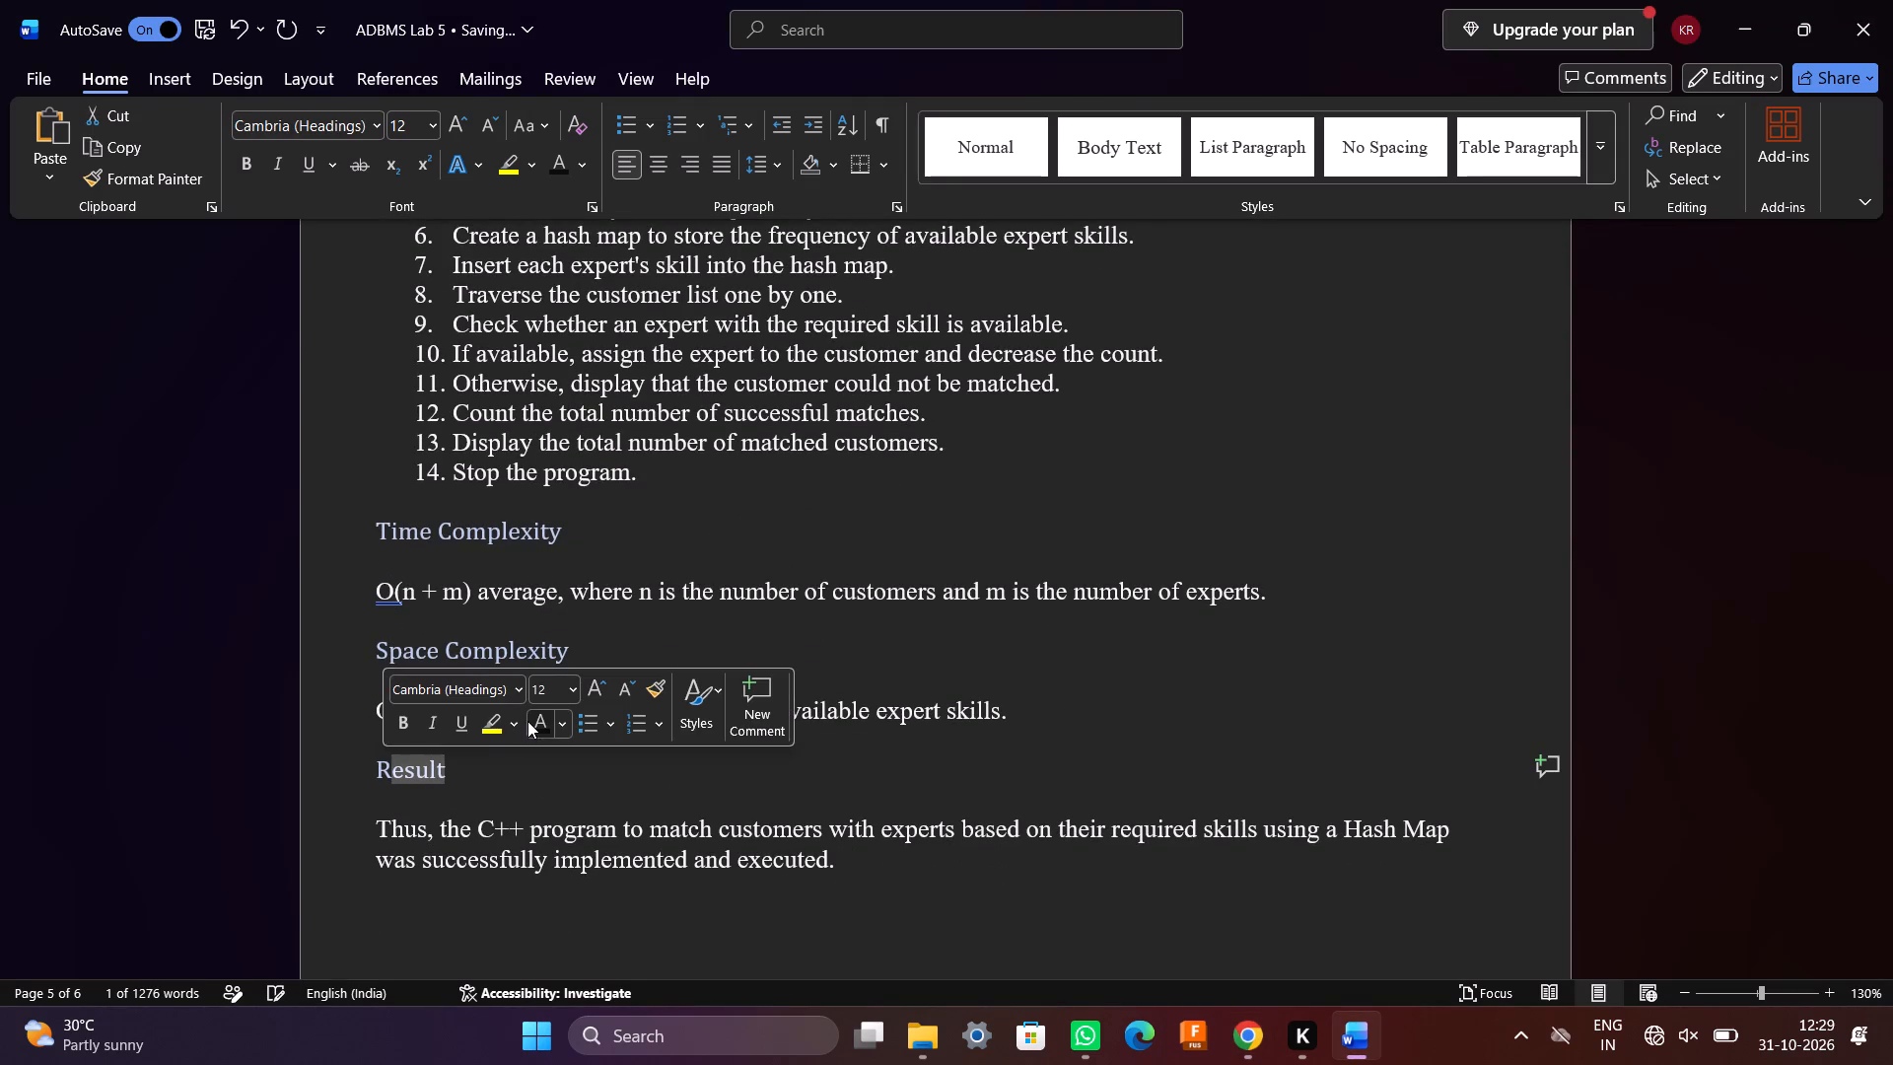
left_click(394, 768)
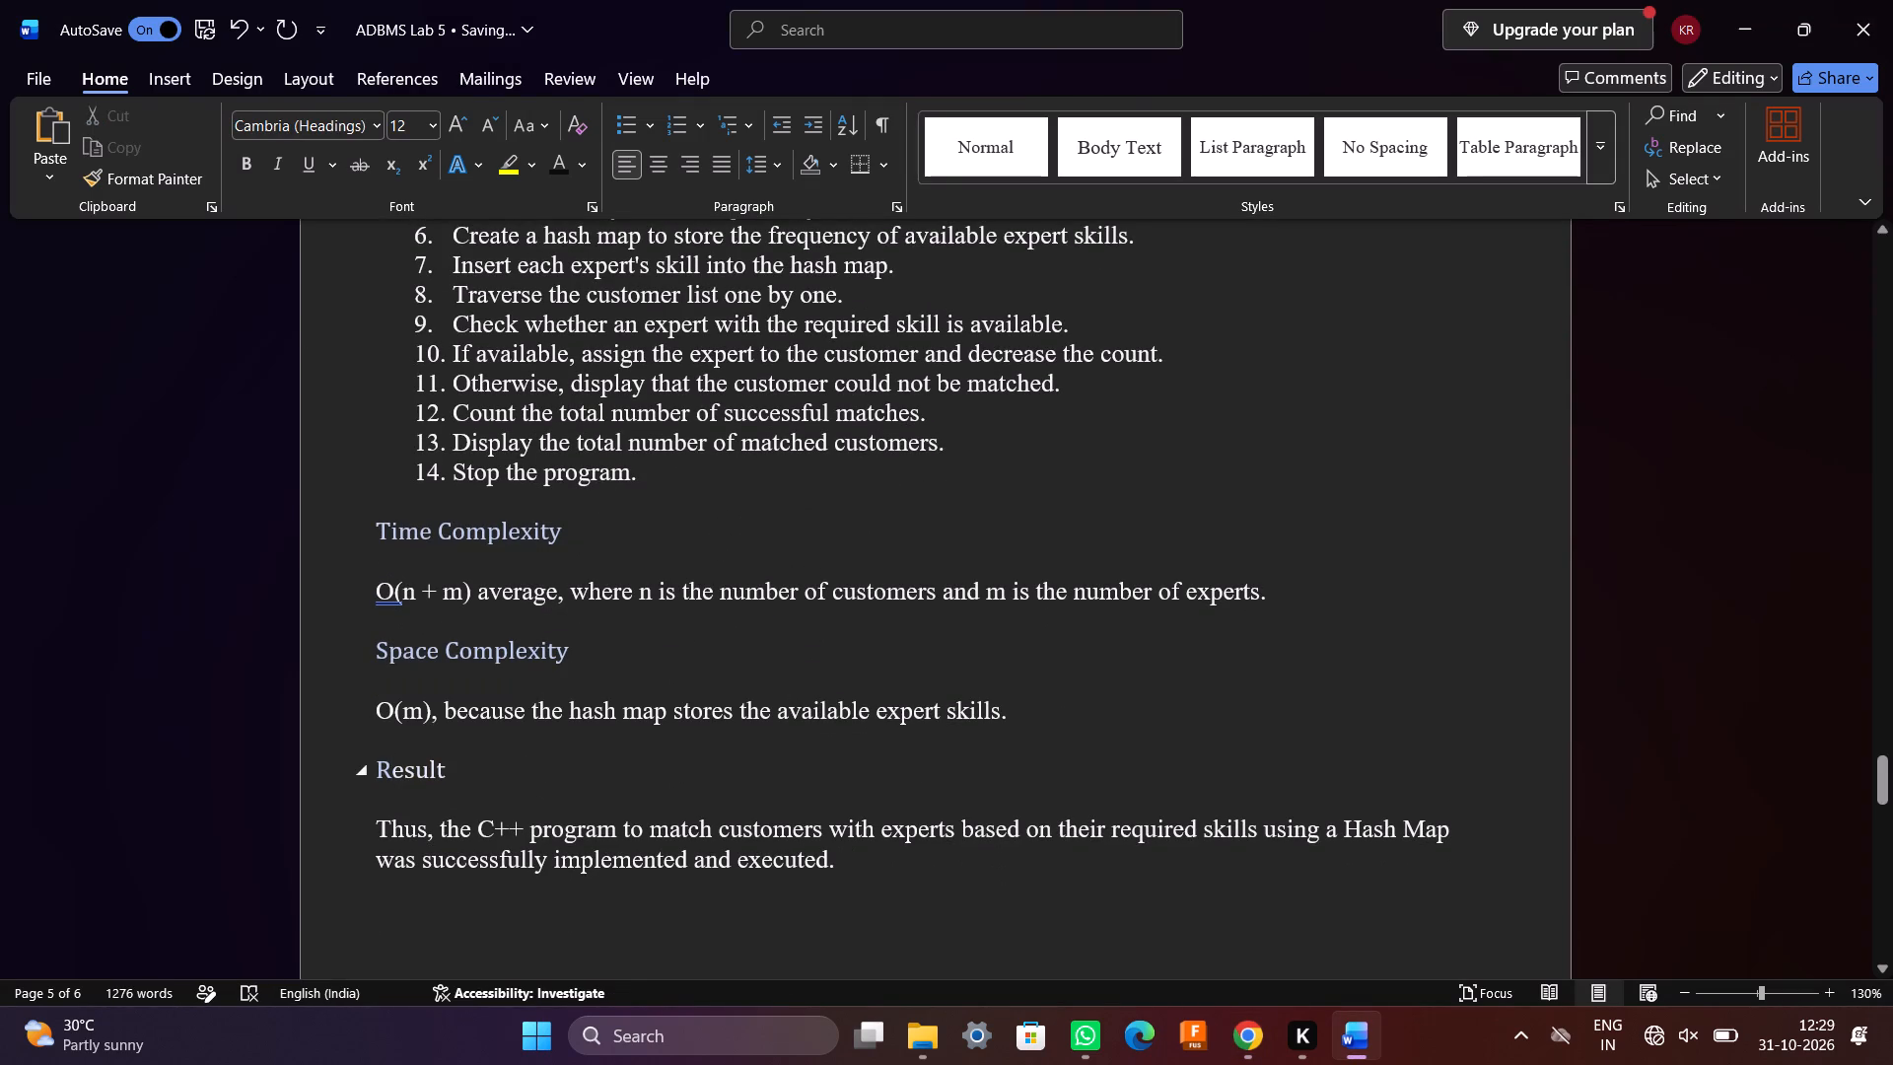
key("BackSpace")
key("shift+r")
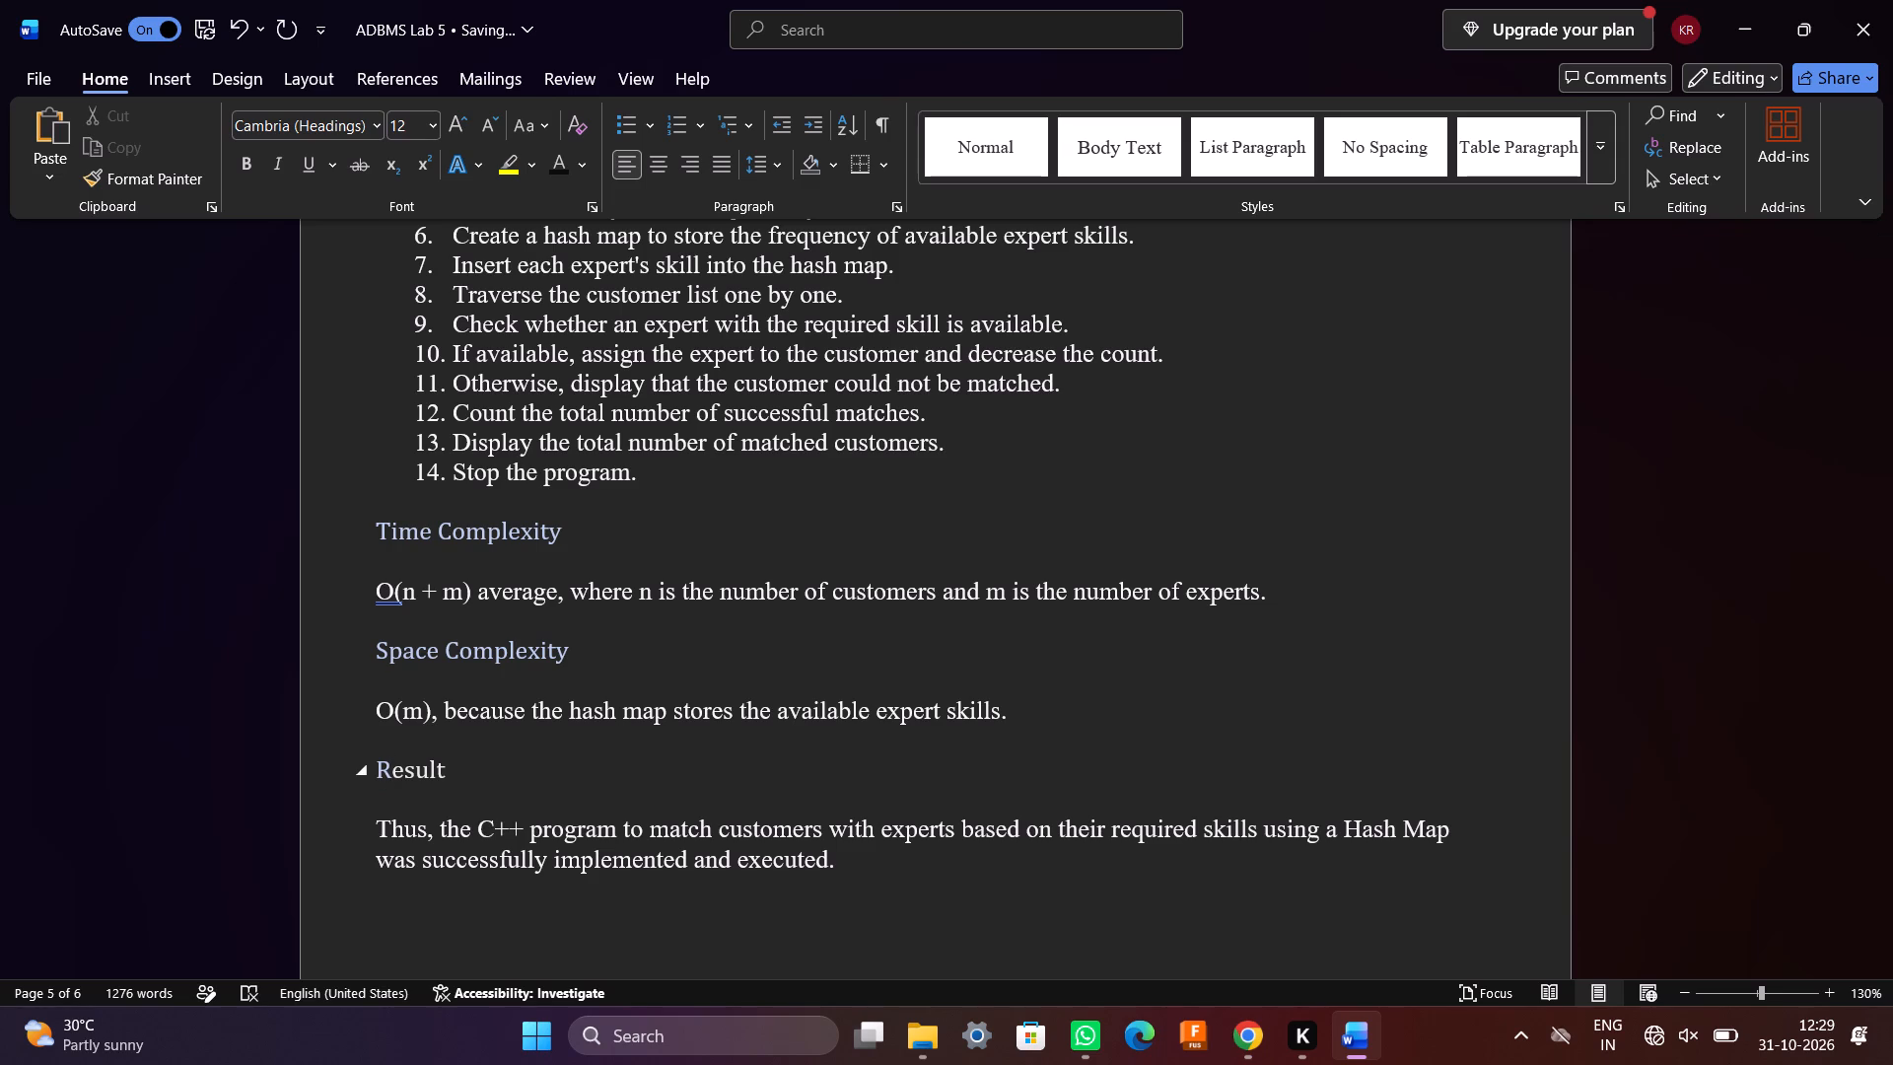
key("shift+Left")
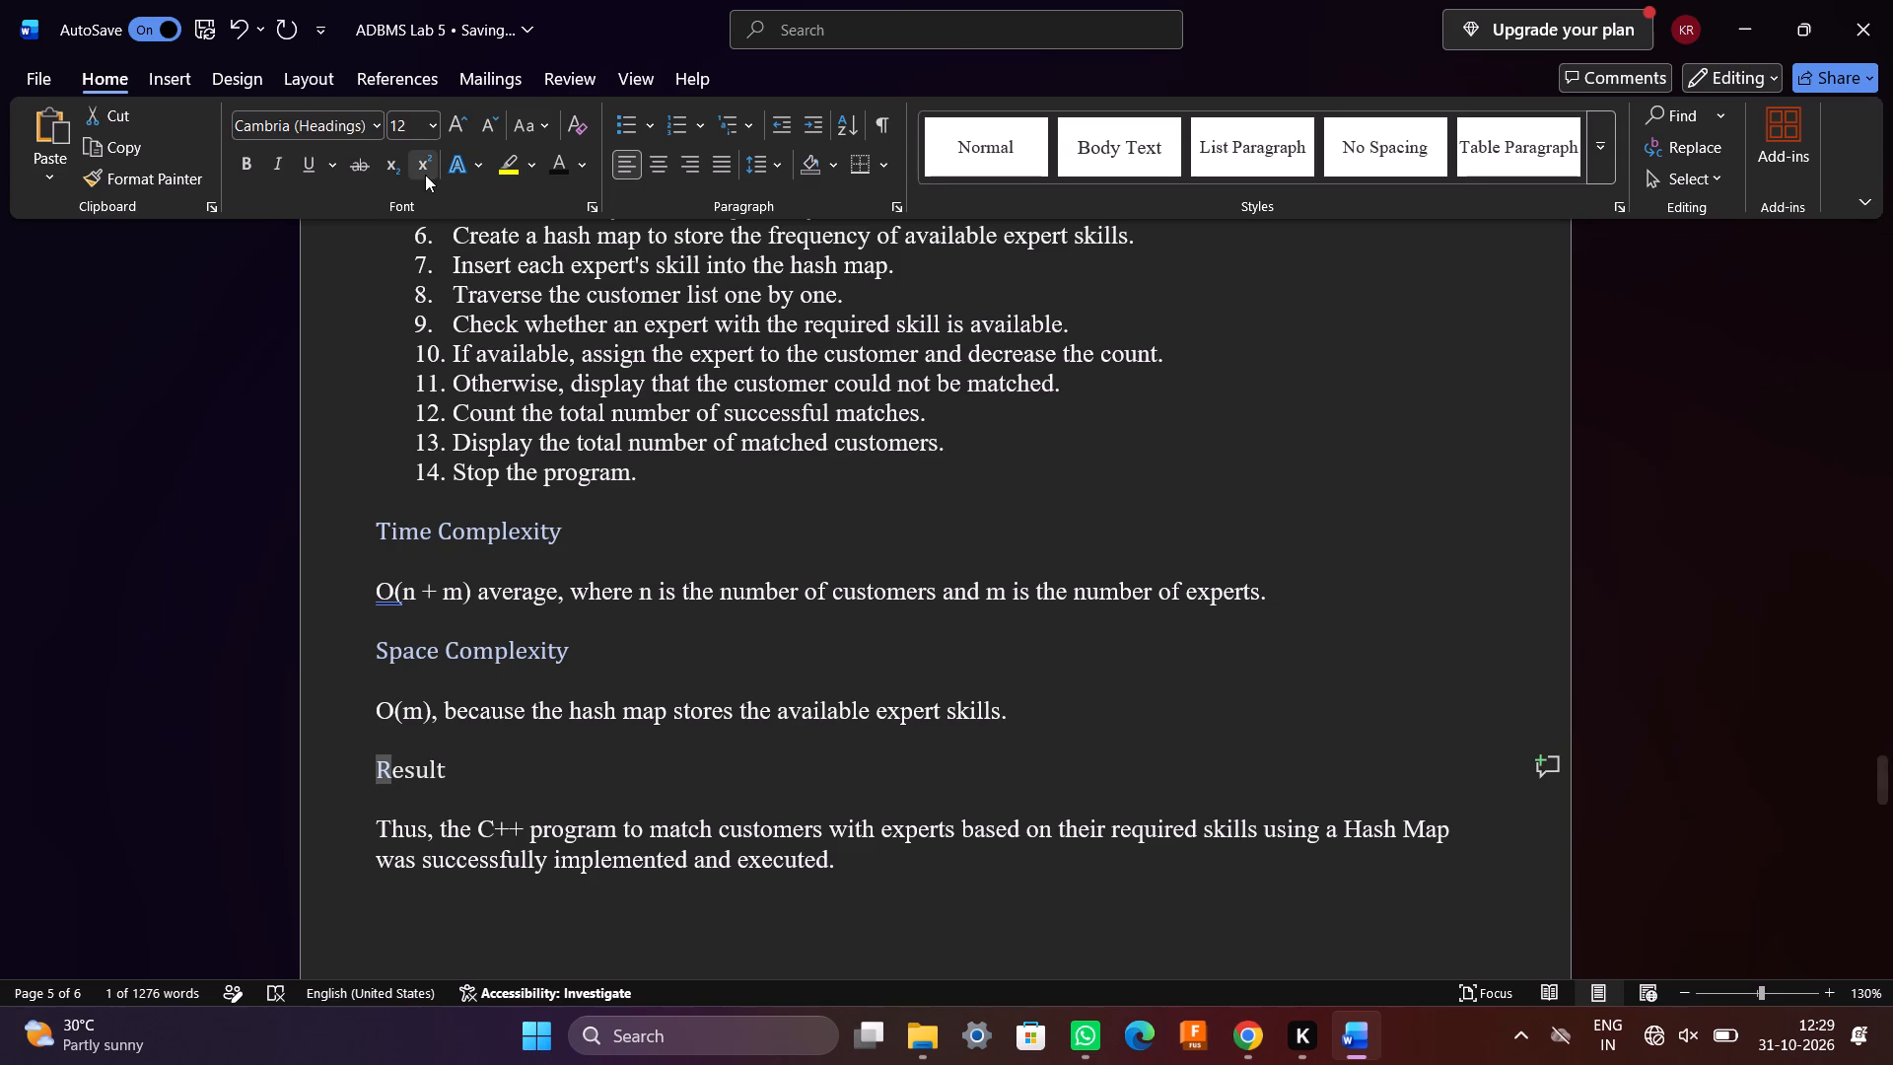
left_click(560, 166)
left_click(513, 805)
left_click(462, 785)
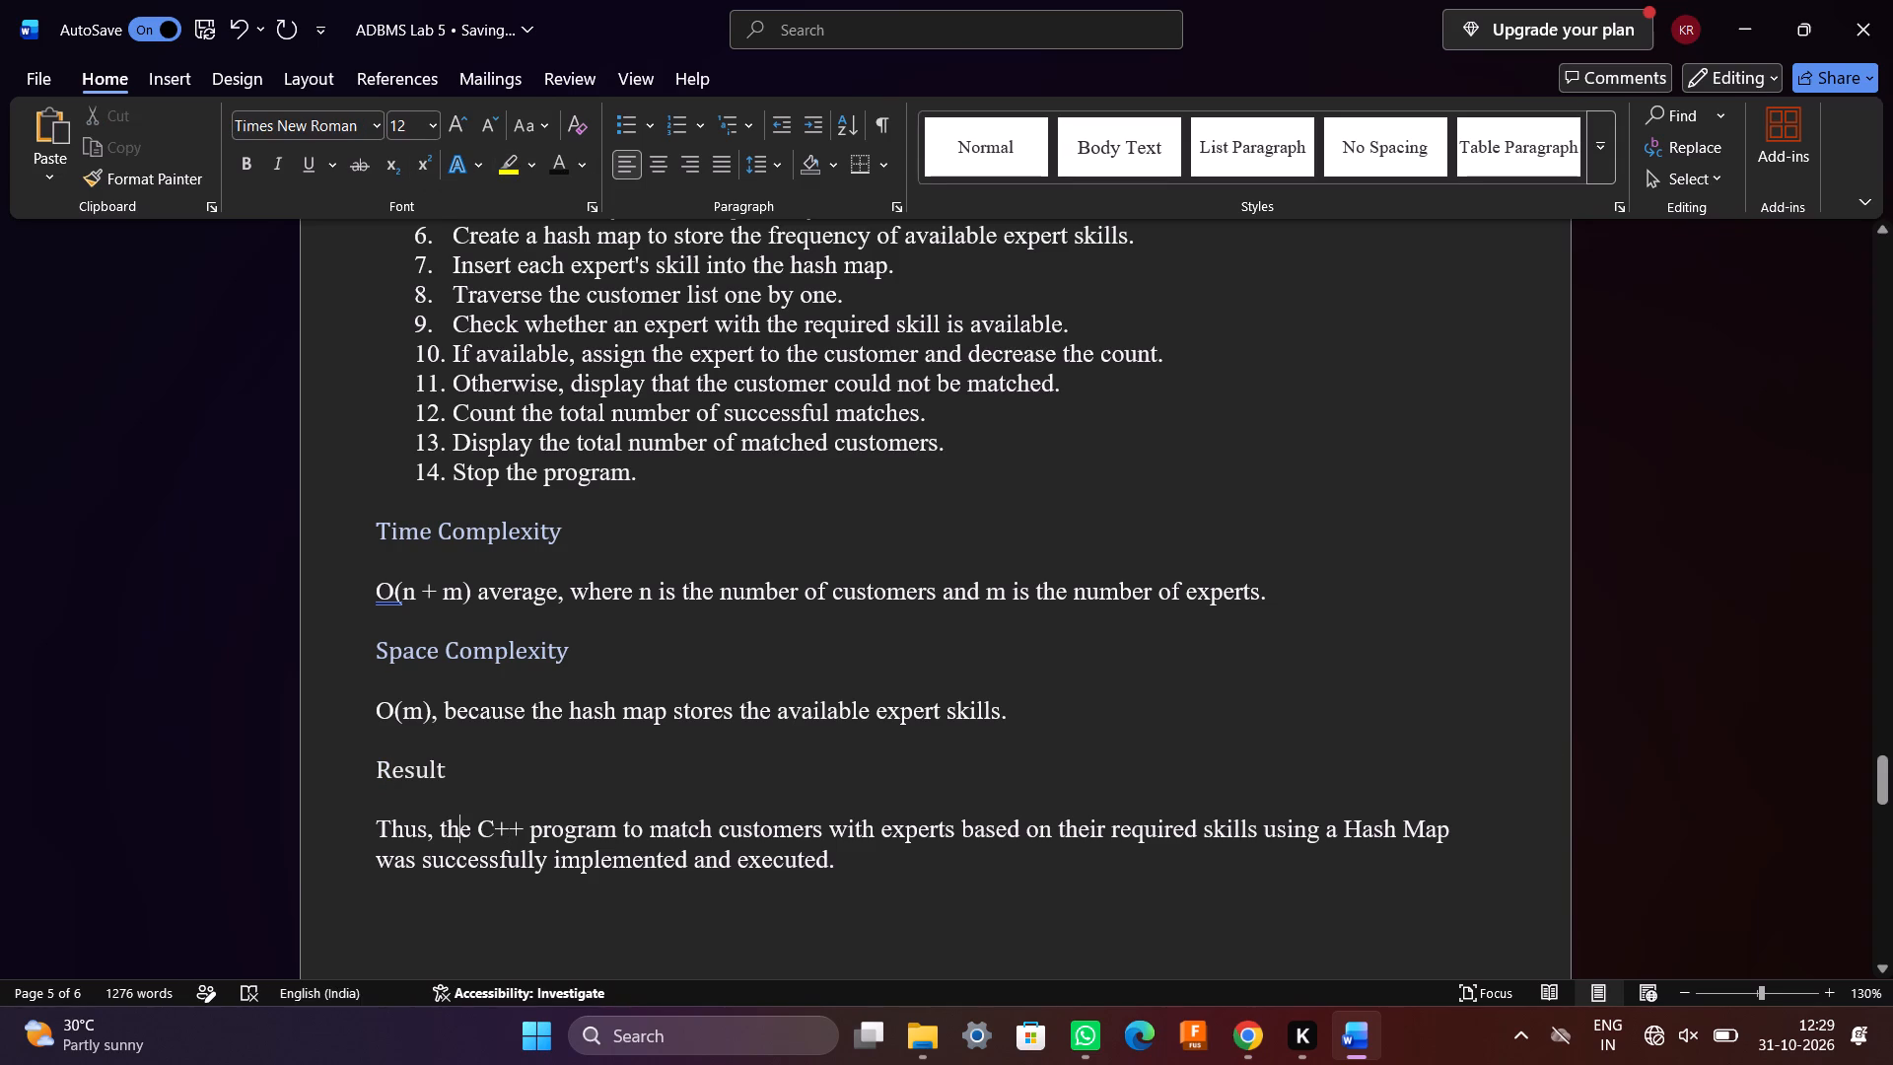
left_click(456, 770)
key("shift+colon")
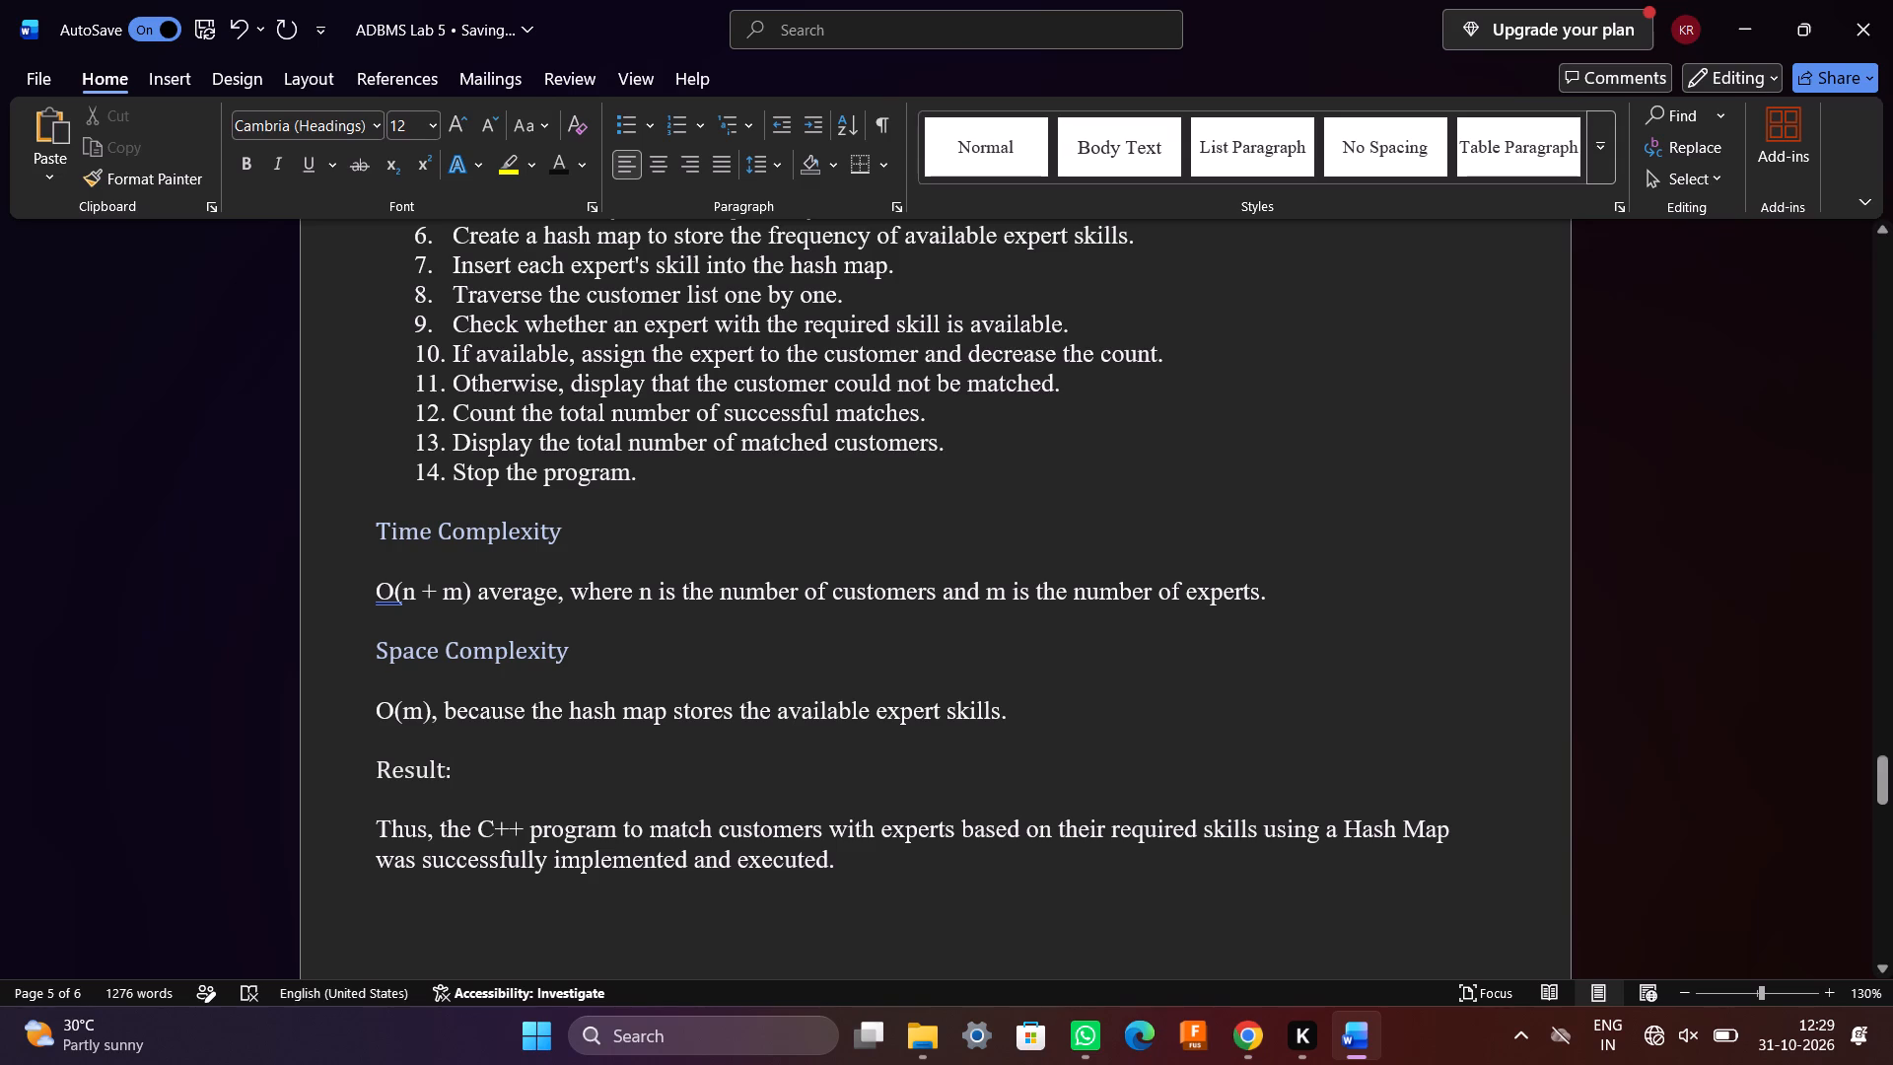
Recolour the matching problem's Space Complexity and Time Complexity headings to the current near-black font colour and add a colon after each.
left_click_drag(577, 654, 380, 640)
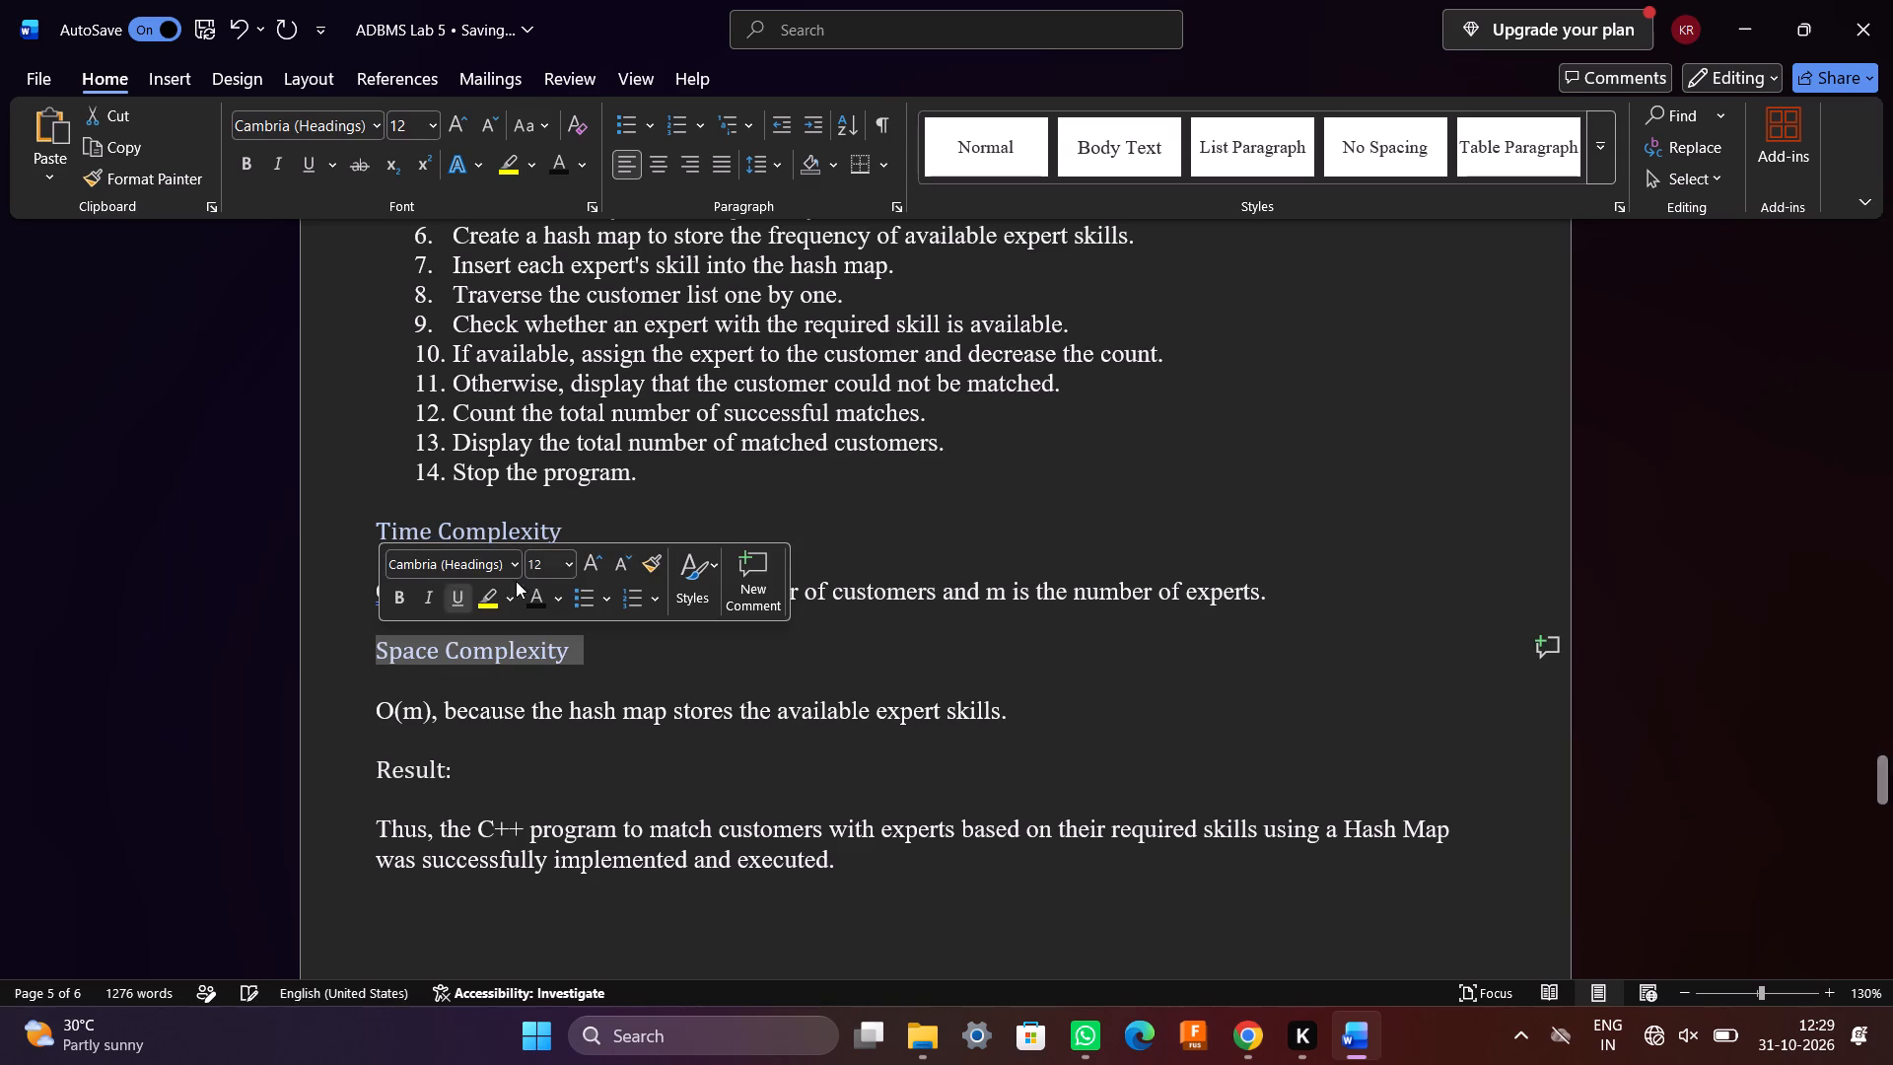
left_click(533, 596)
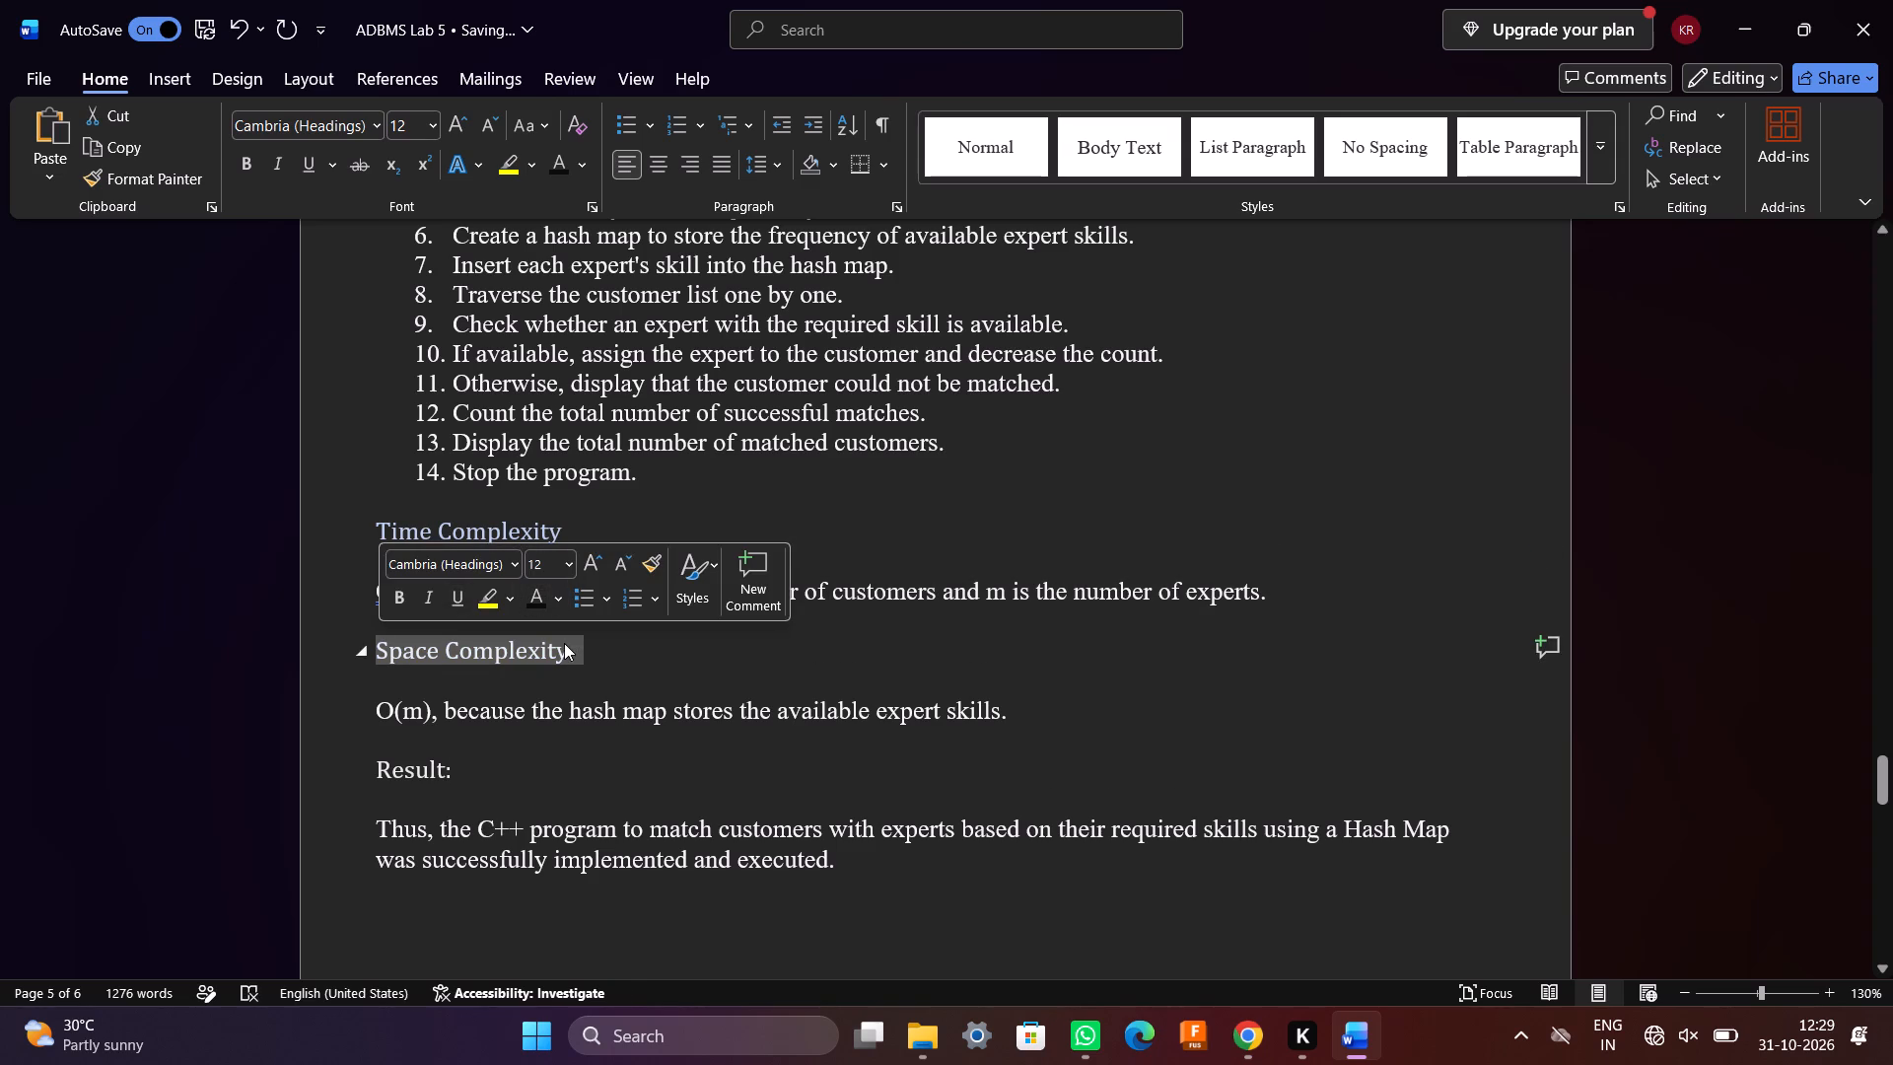
left_click(588, 646)
key("shift+colon")
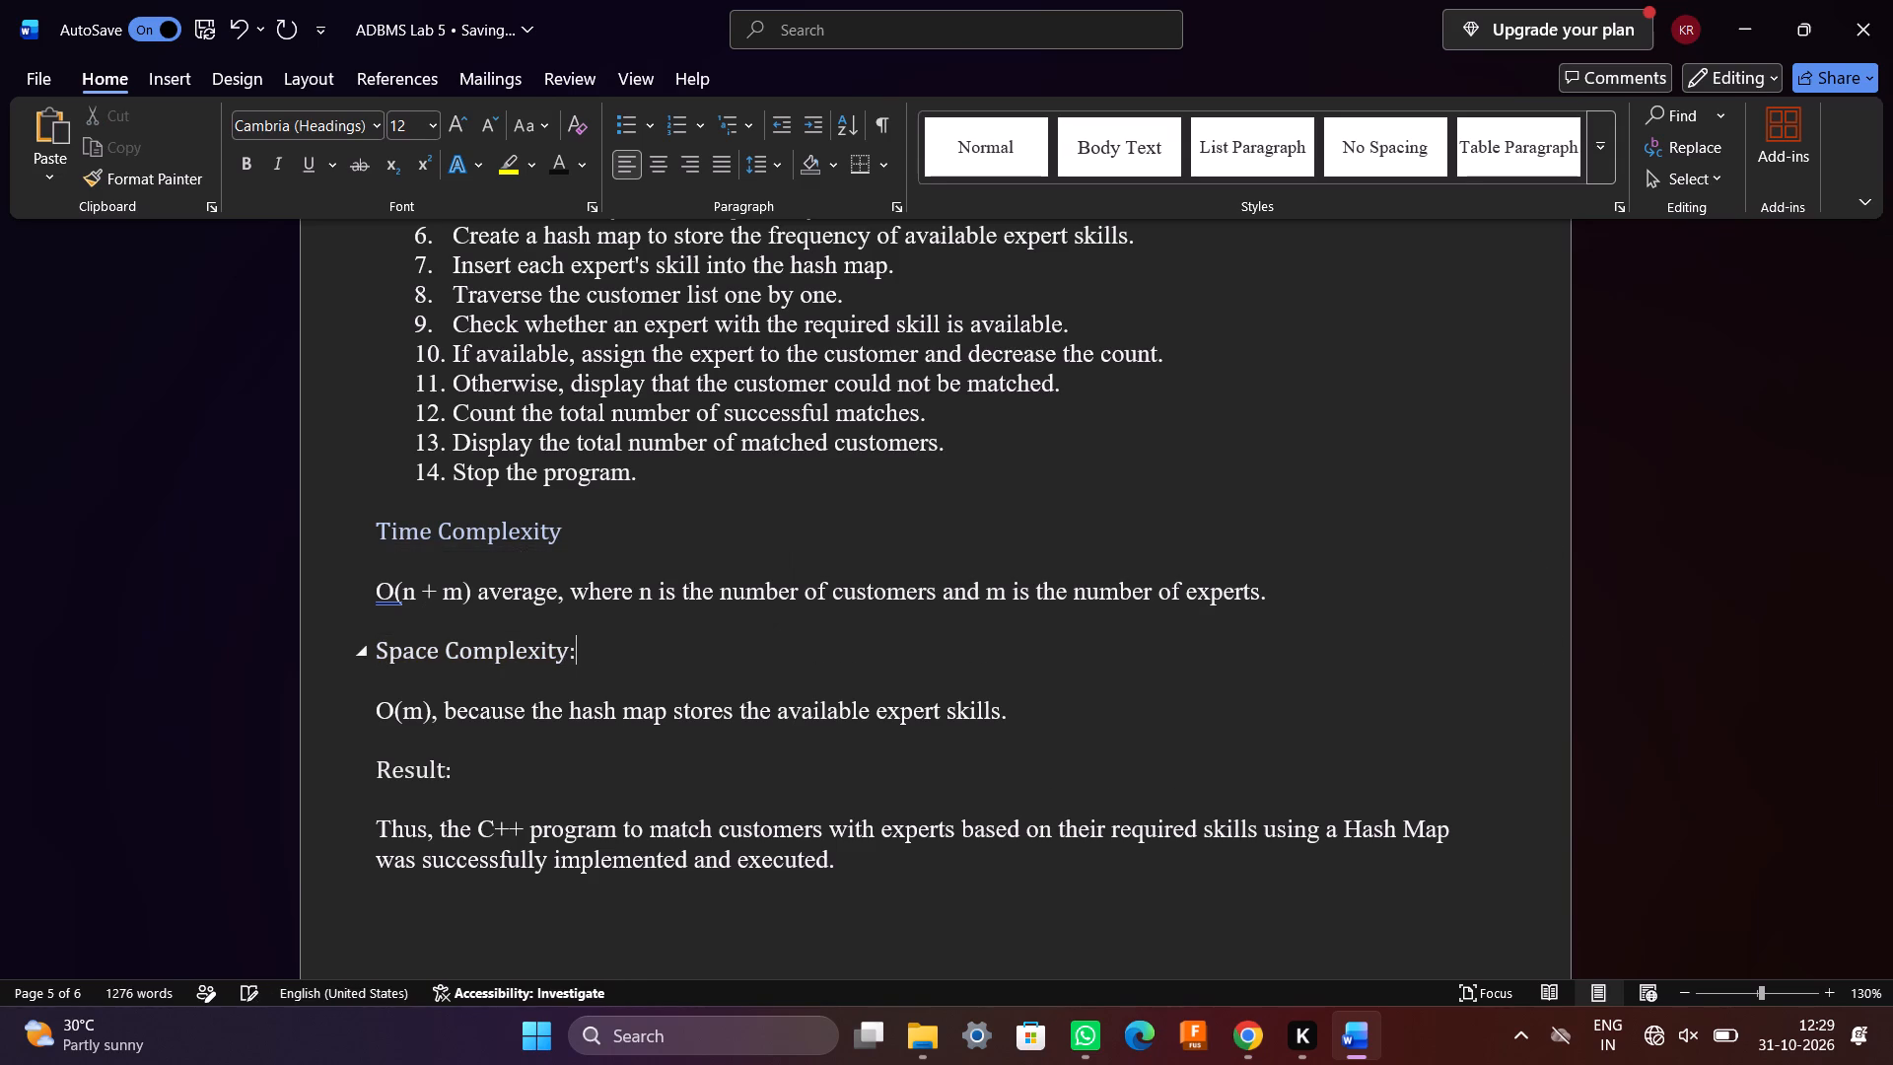
left_click_drag(575, 537, 381, 515)
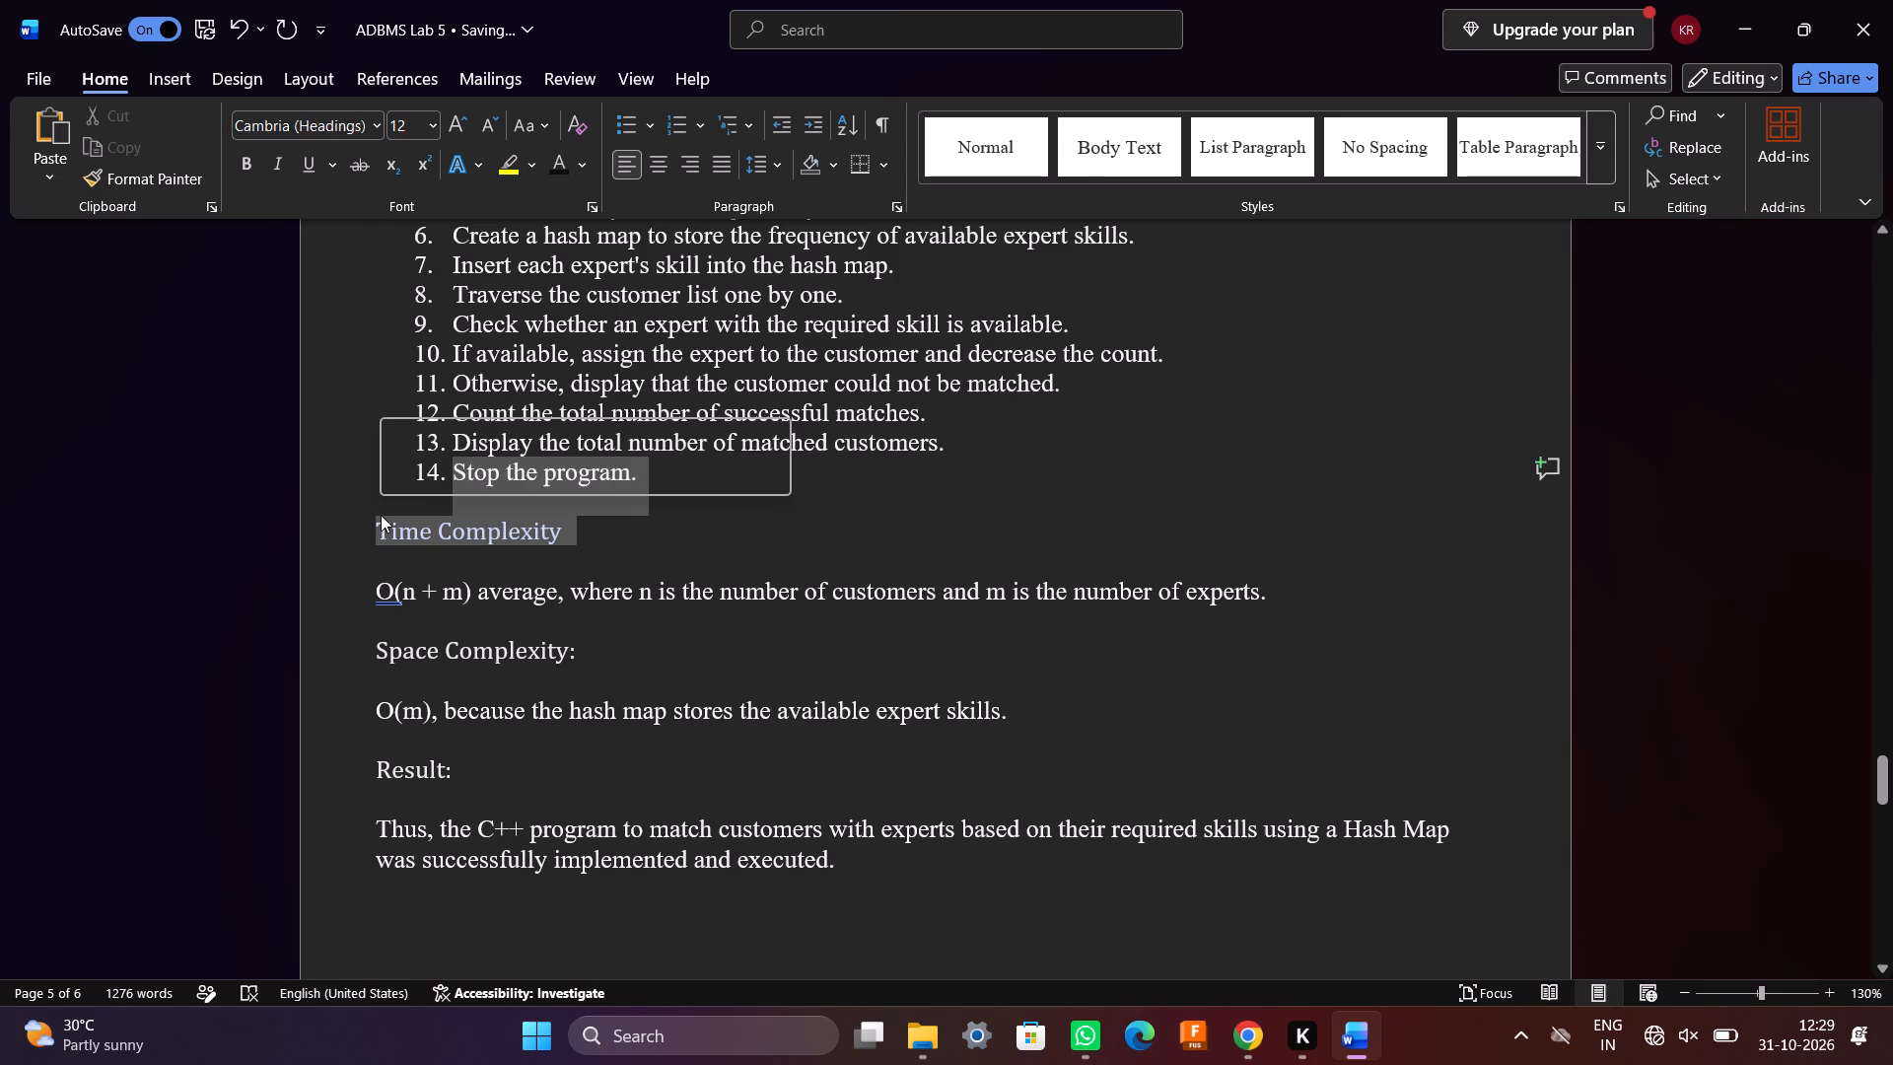
left_click(591, 525)
left_click_drag(575, 527, 480, 538)
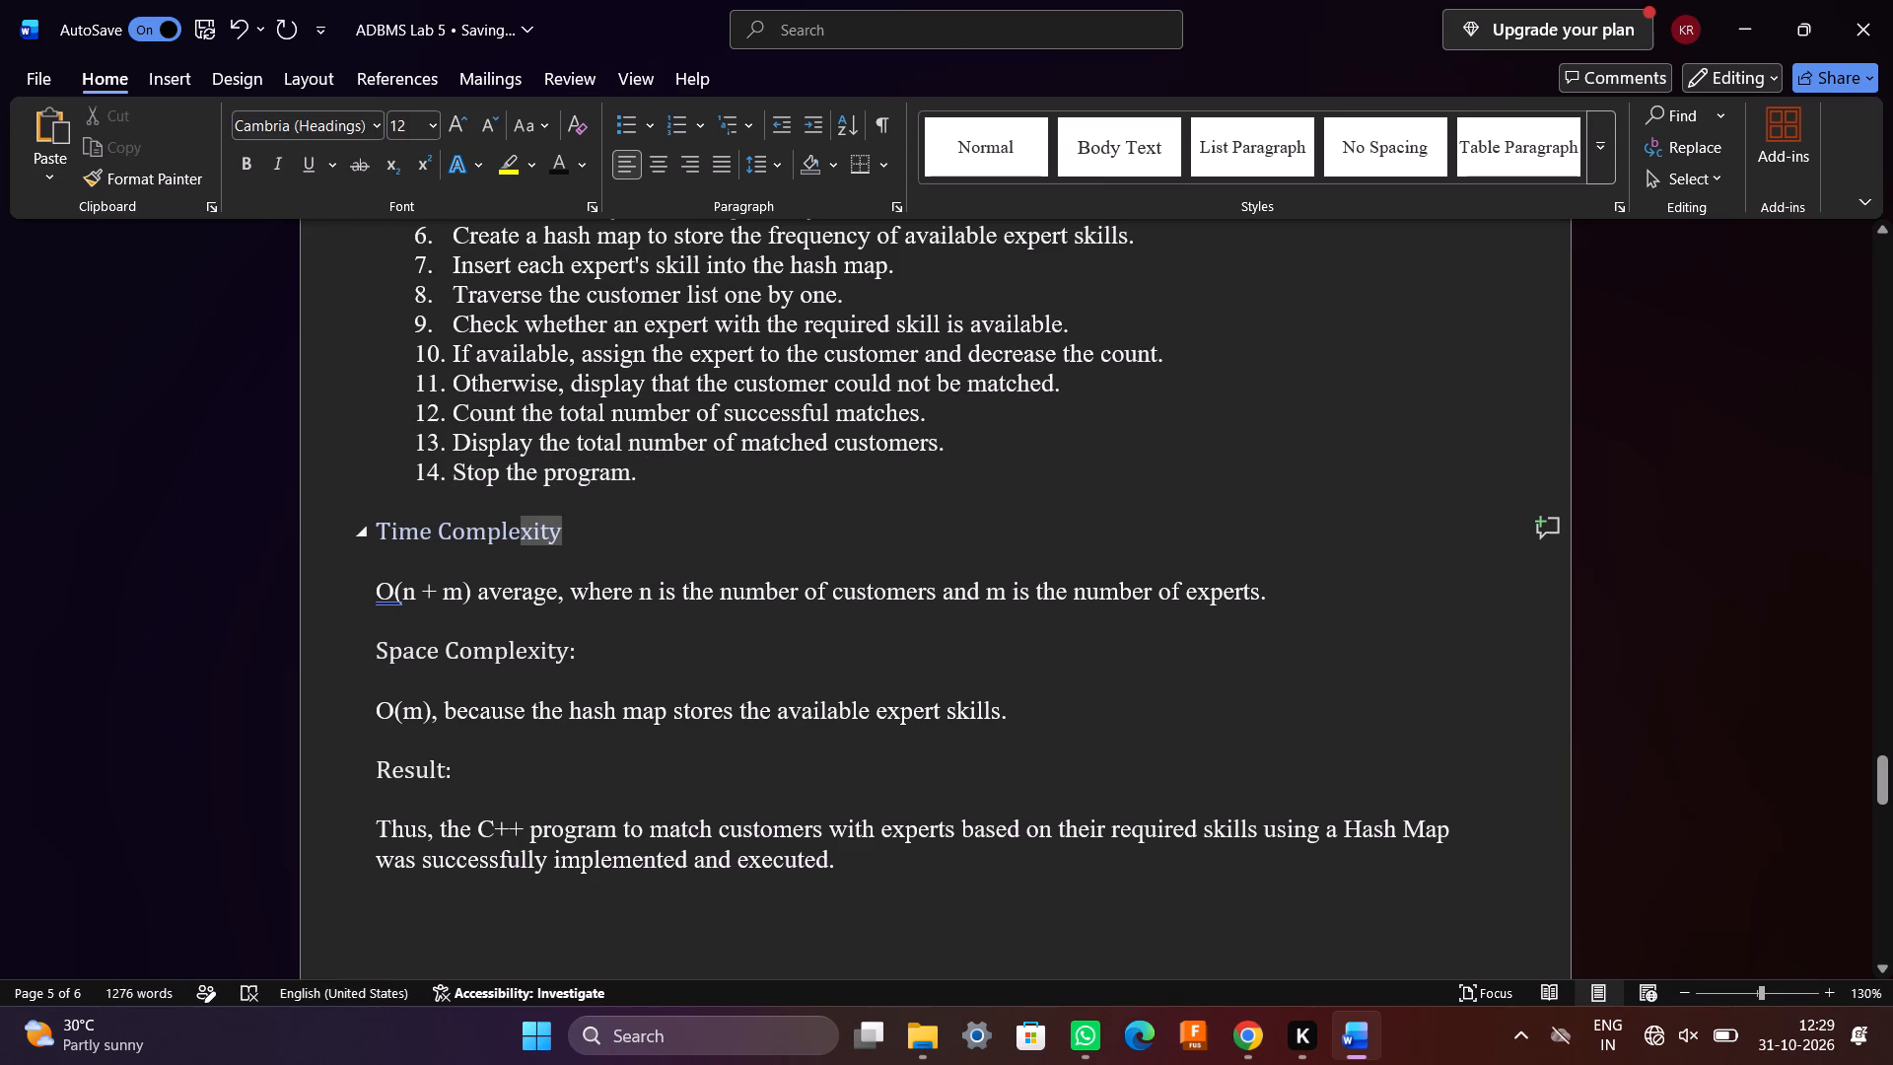
left_click_drag(480, 538, 377, 522)
left_click(529, 479)
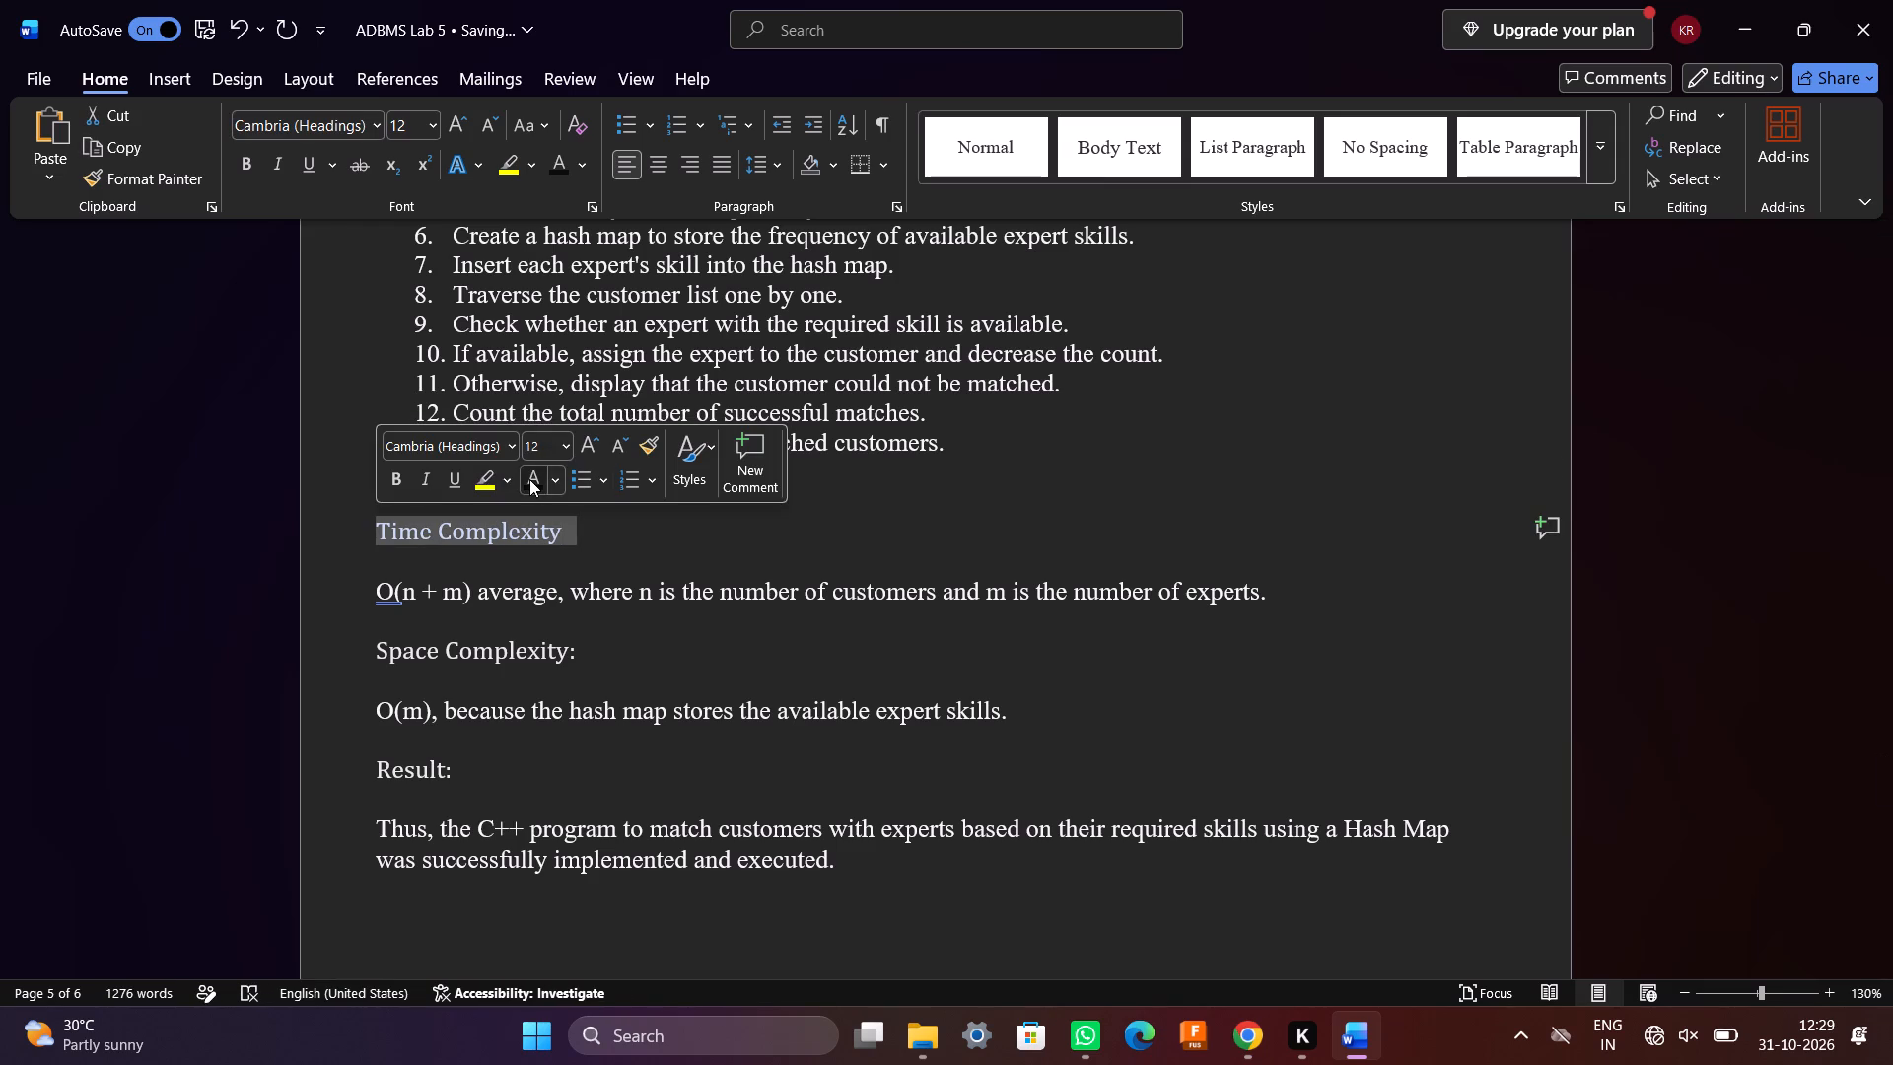
left_click(573, 525)
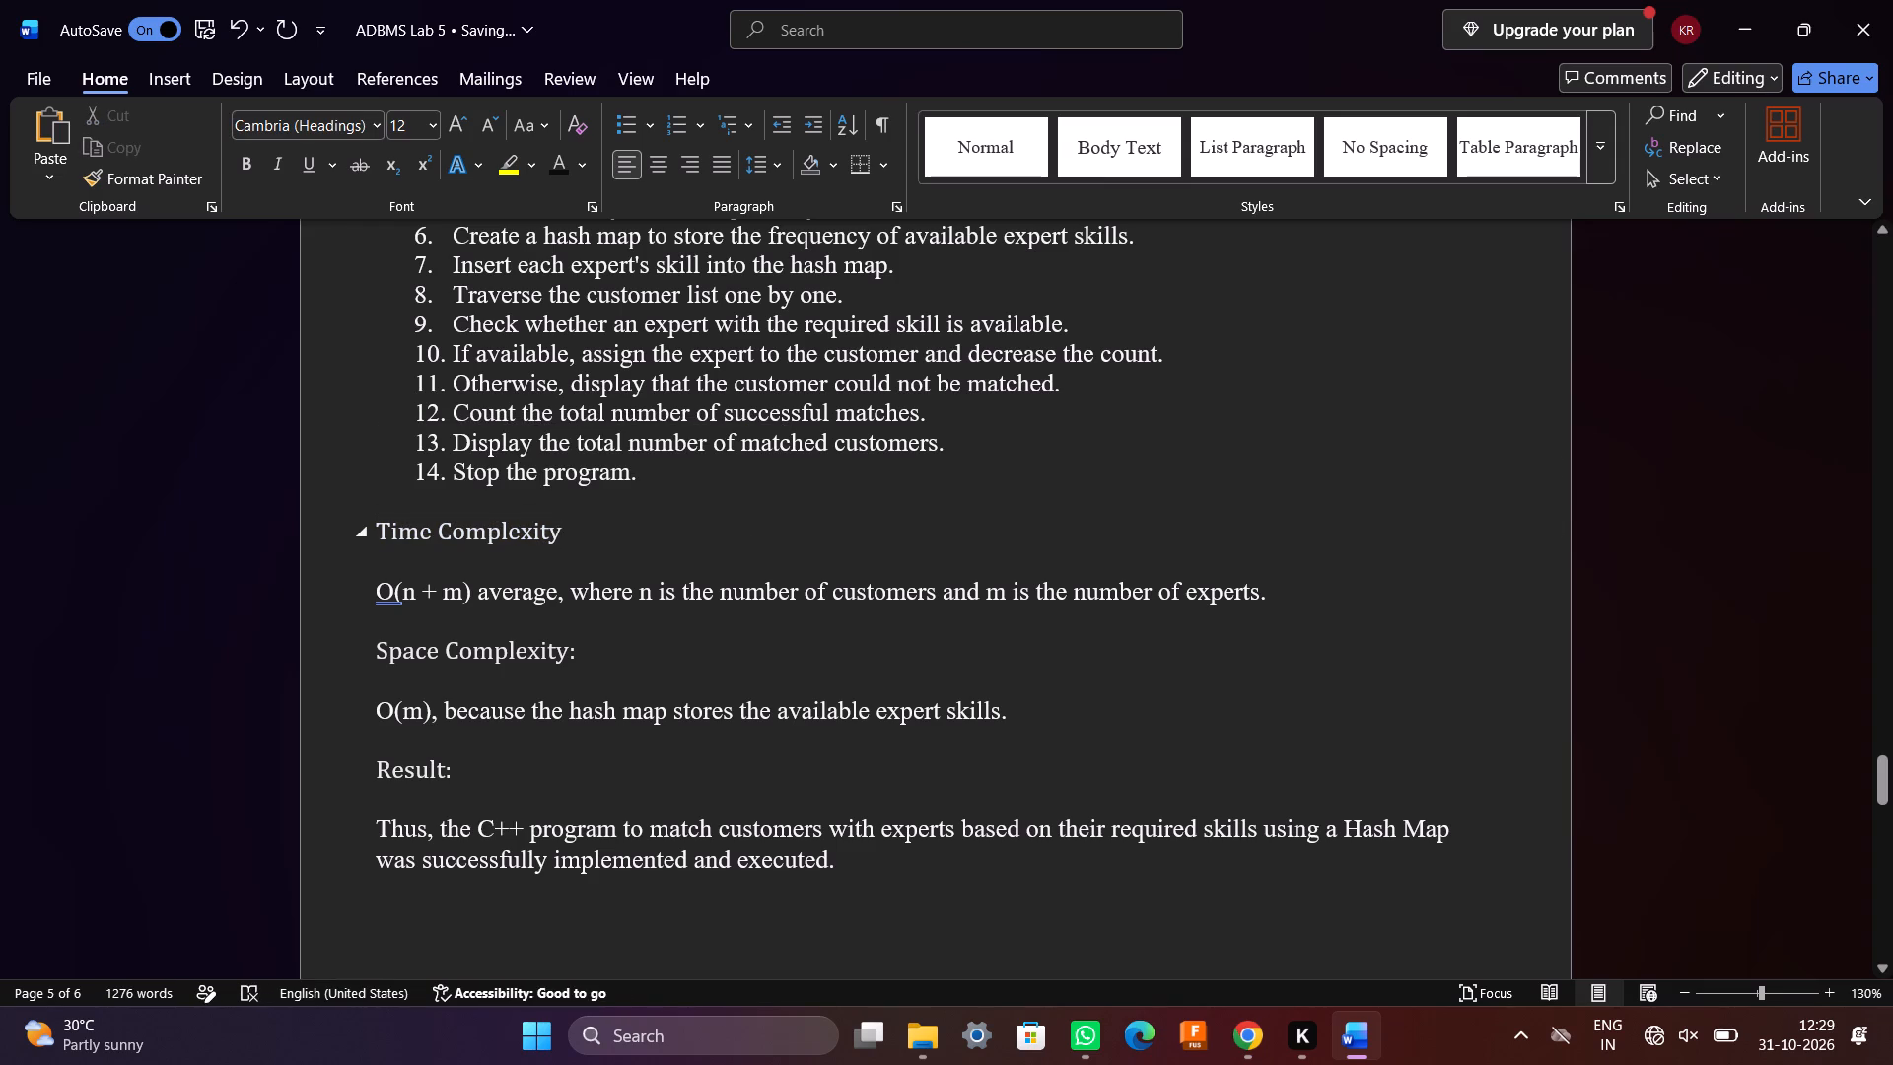
key("shift+colon")
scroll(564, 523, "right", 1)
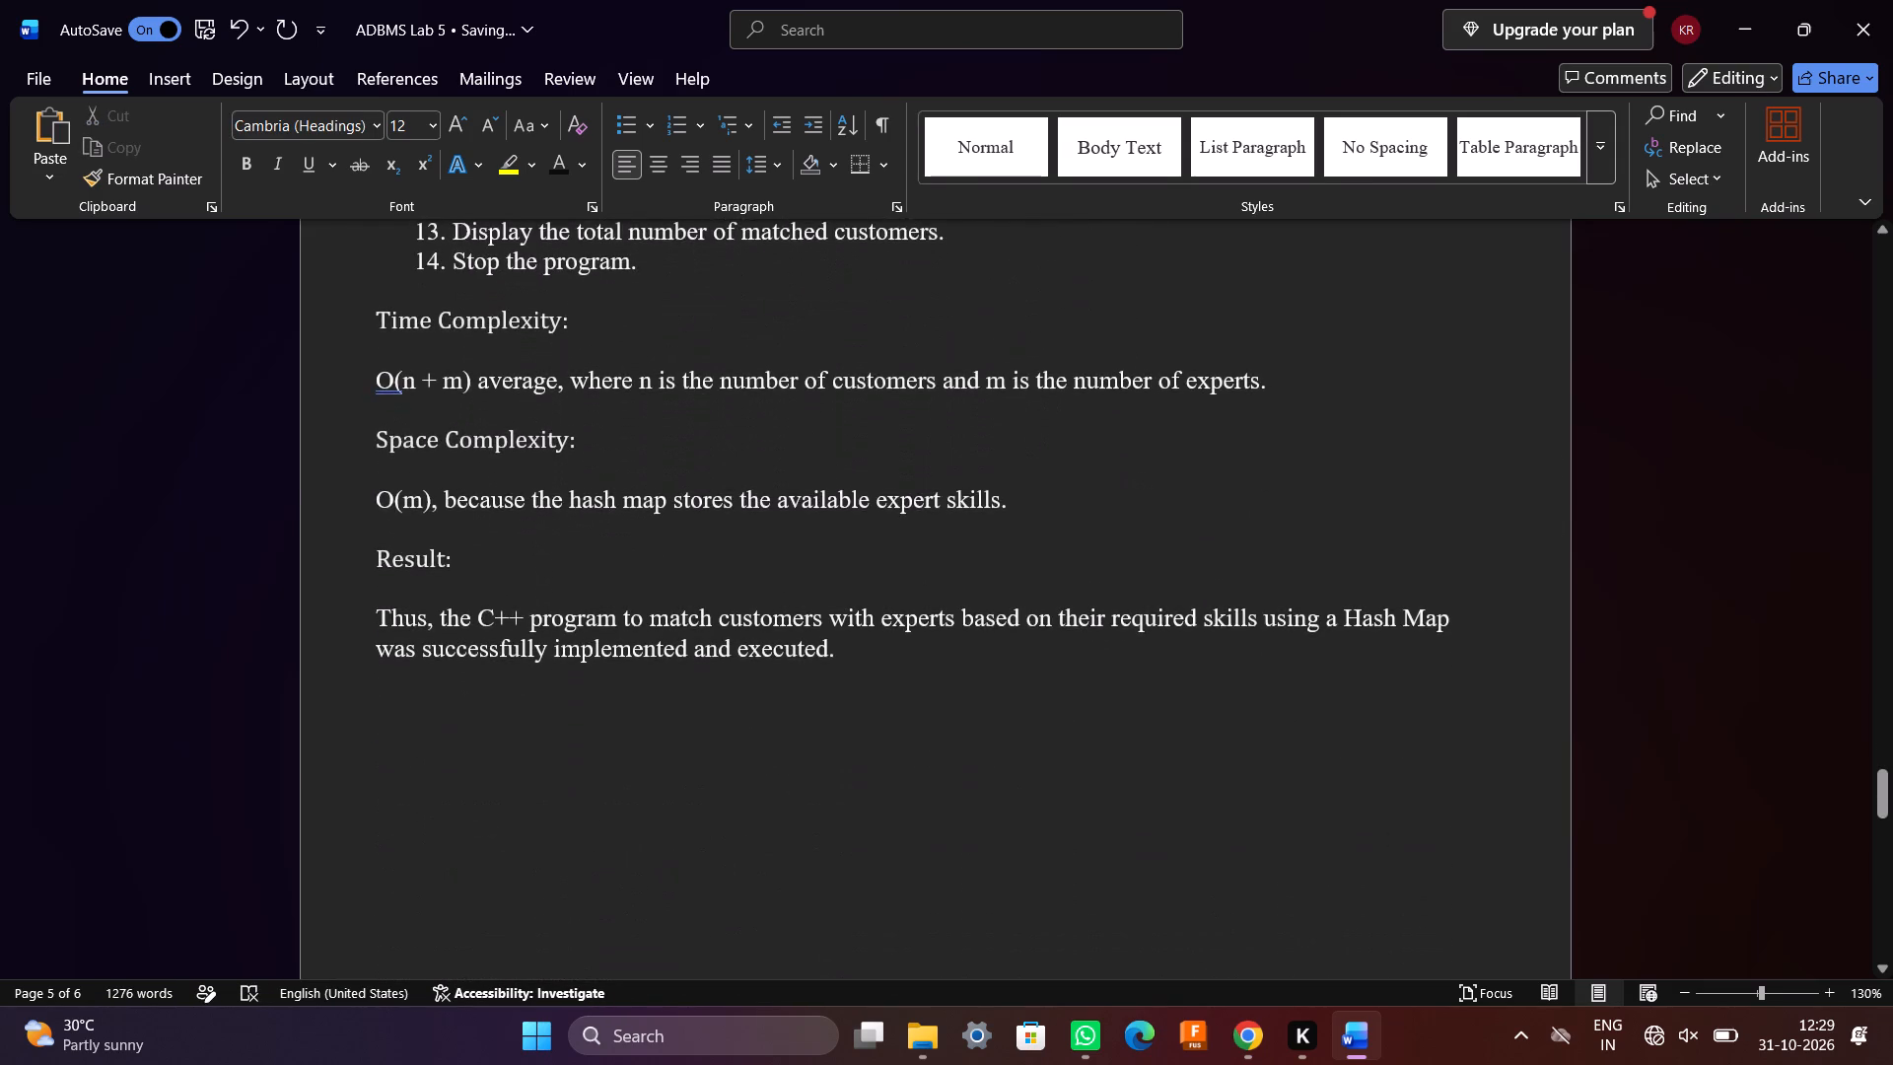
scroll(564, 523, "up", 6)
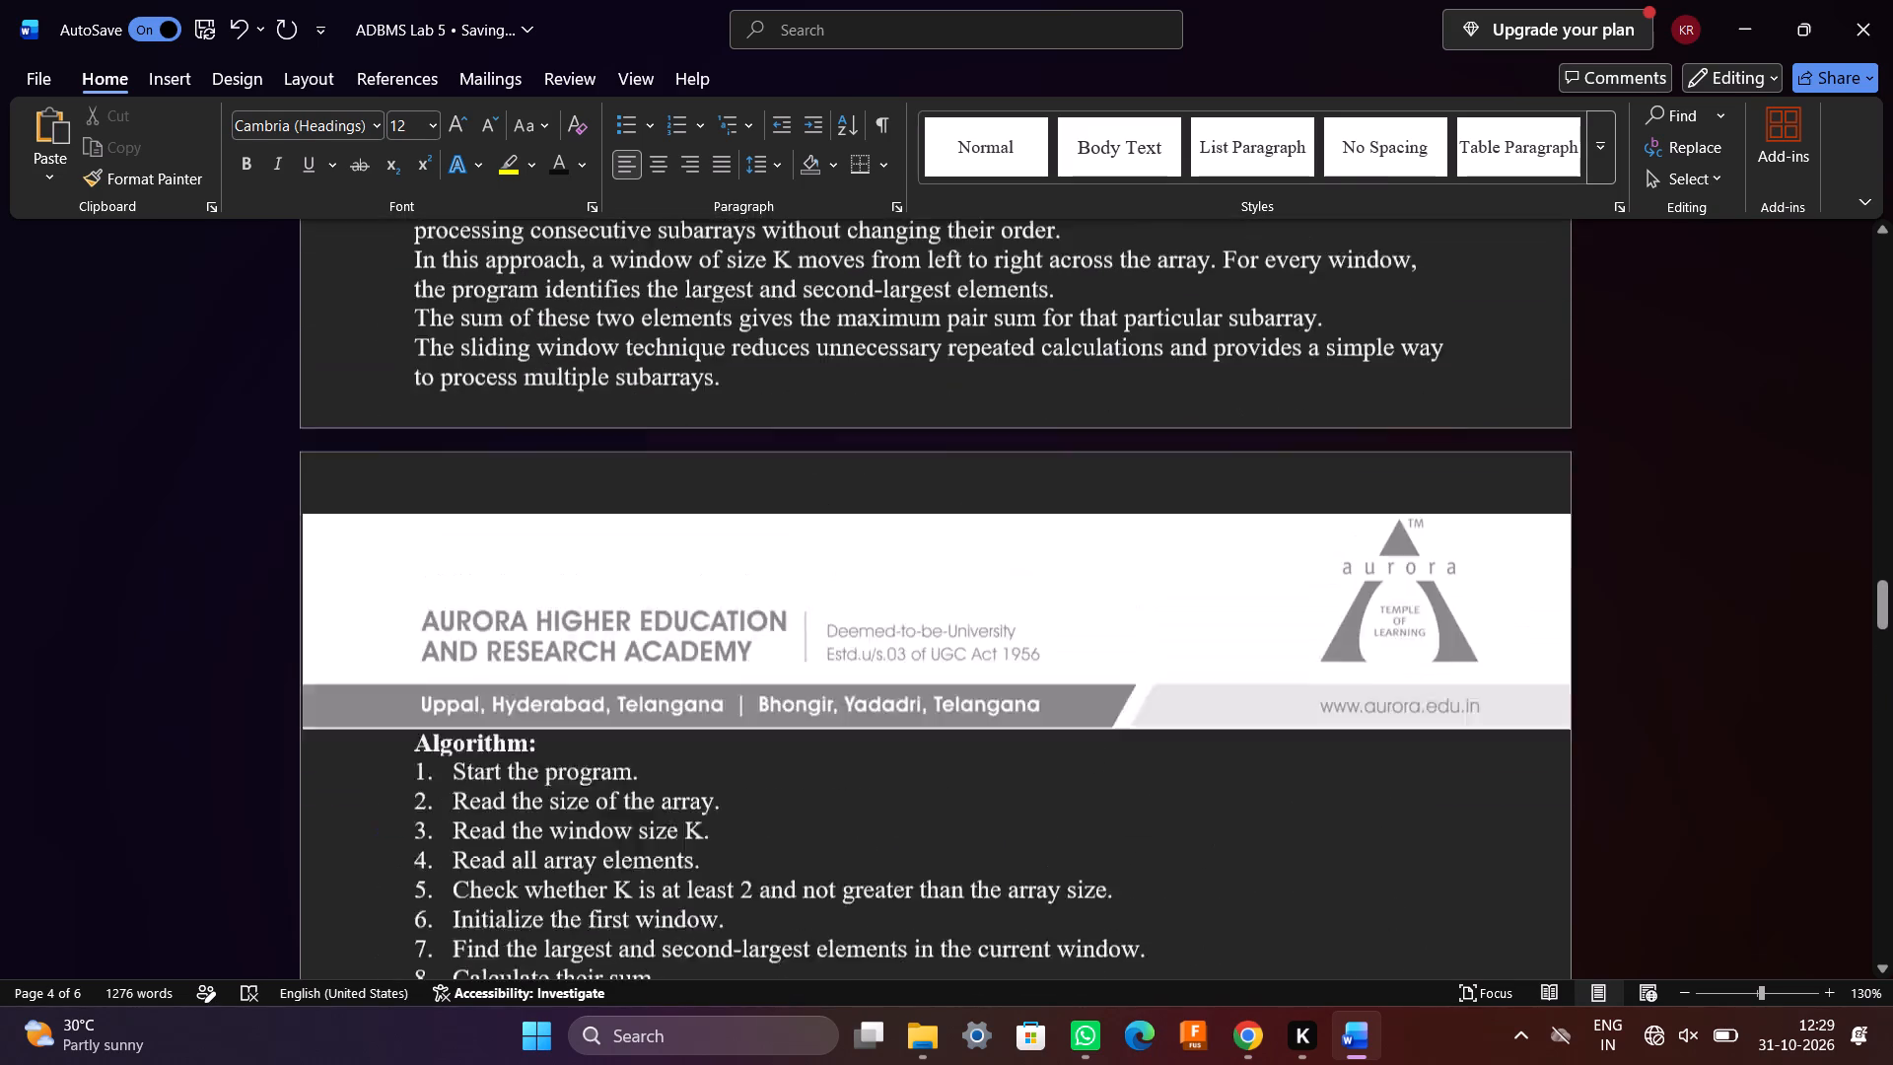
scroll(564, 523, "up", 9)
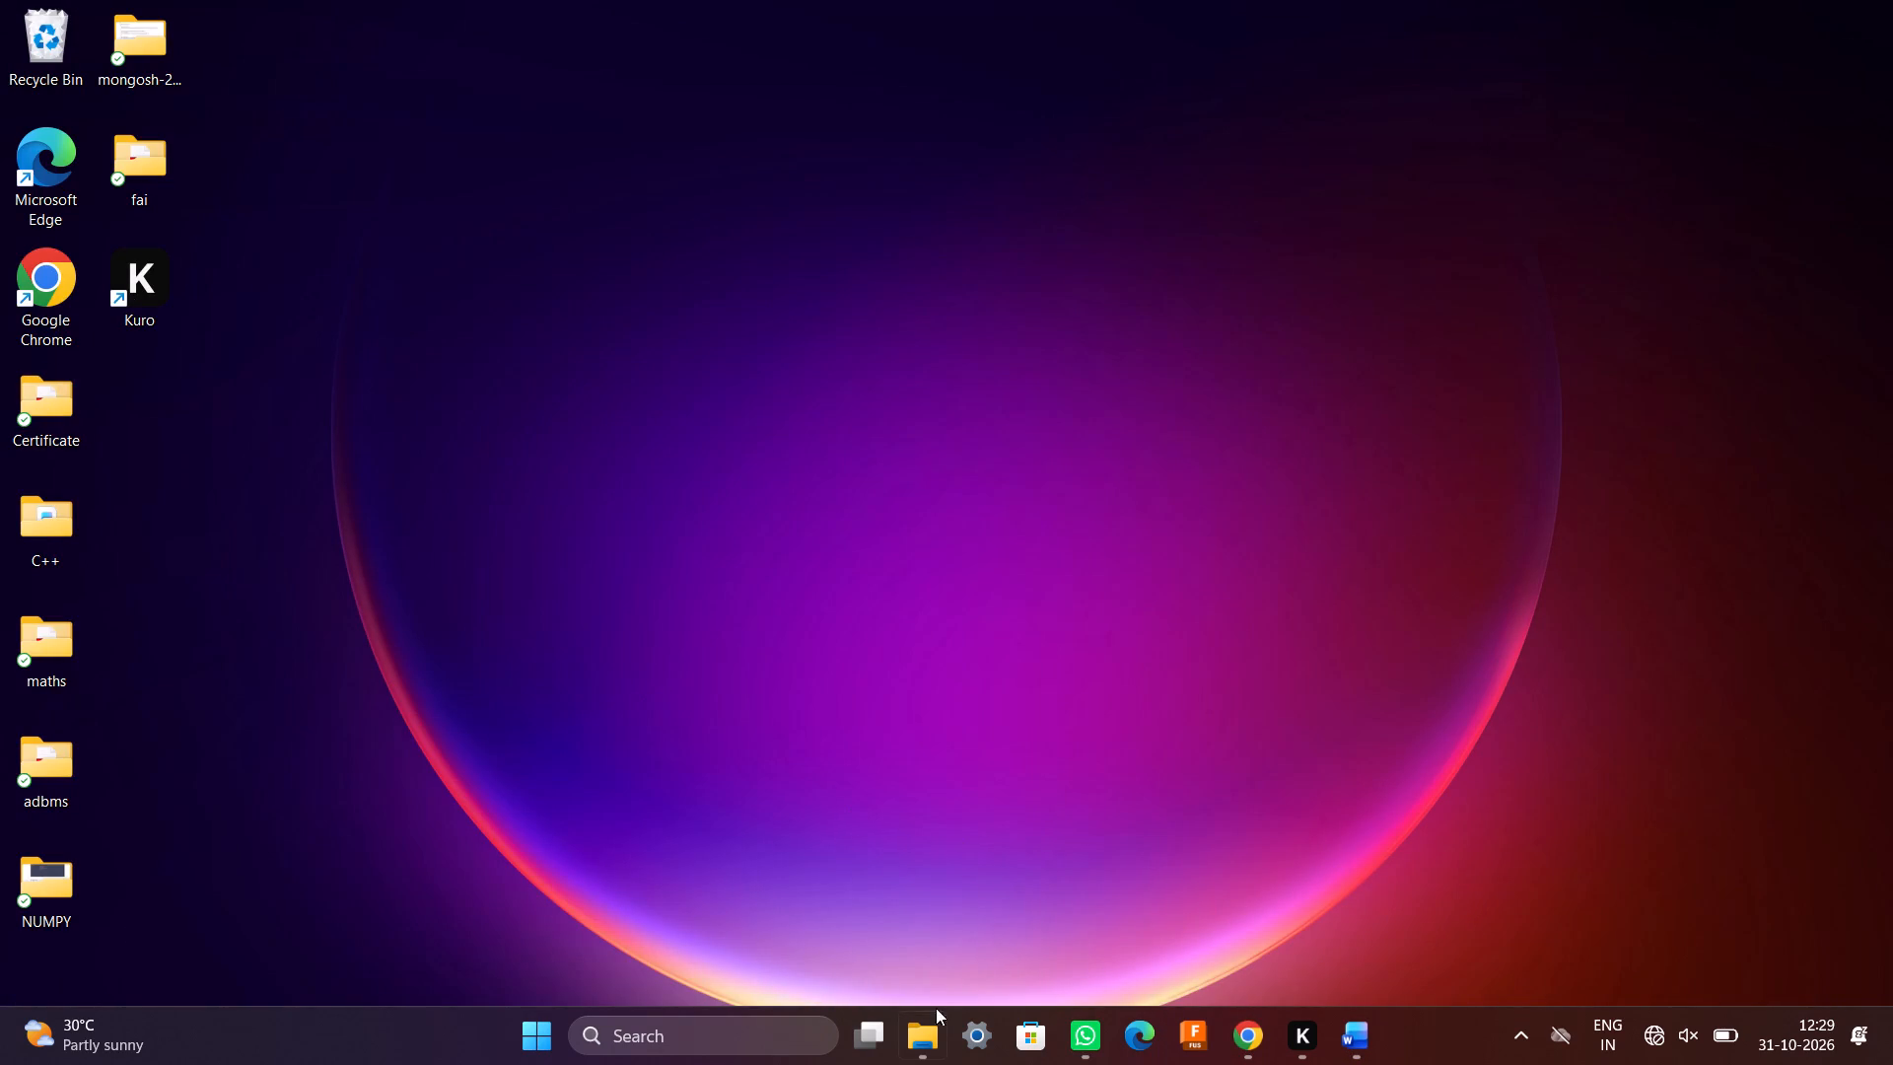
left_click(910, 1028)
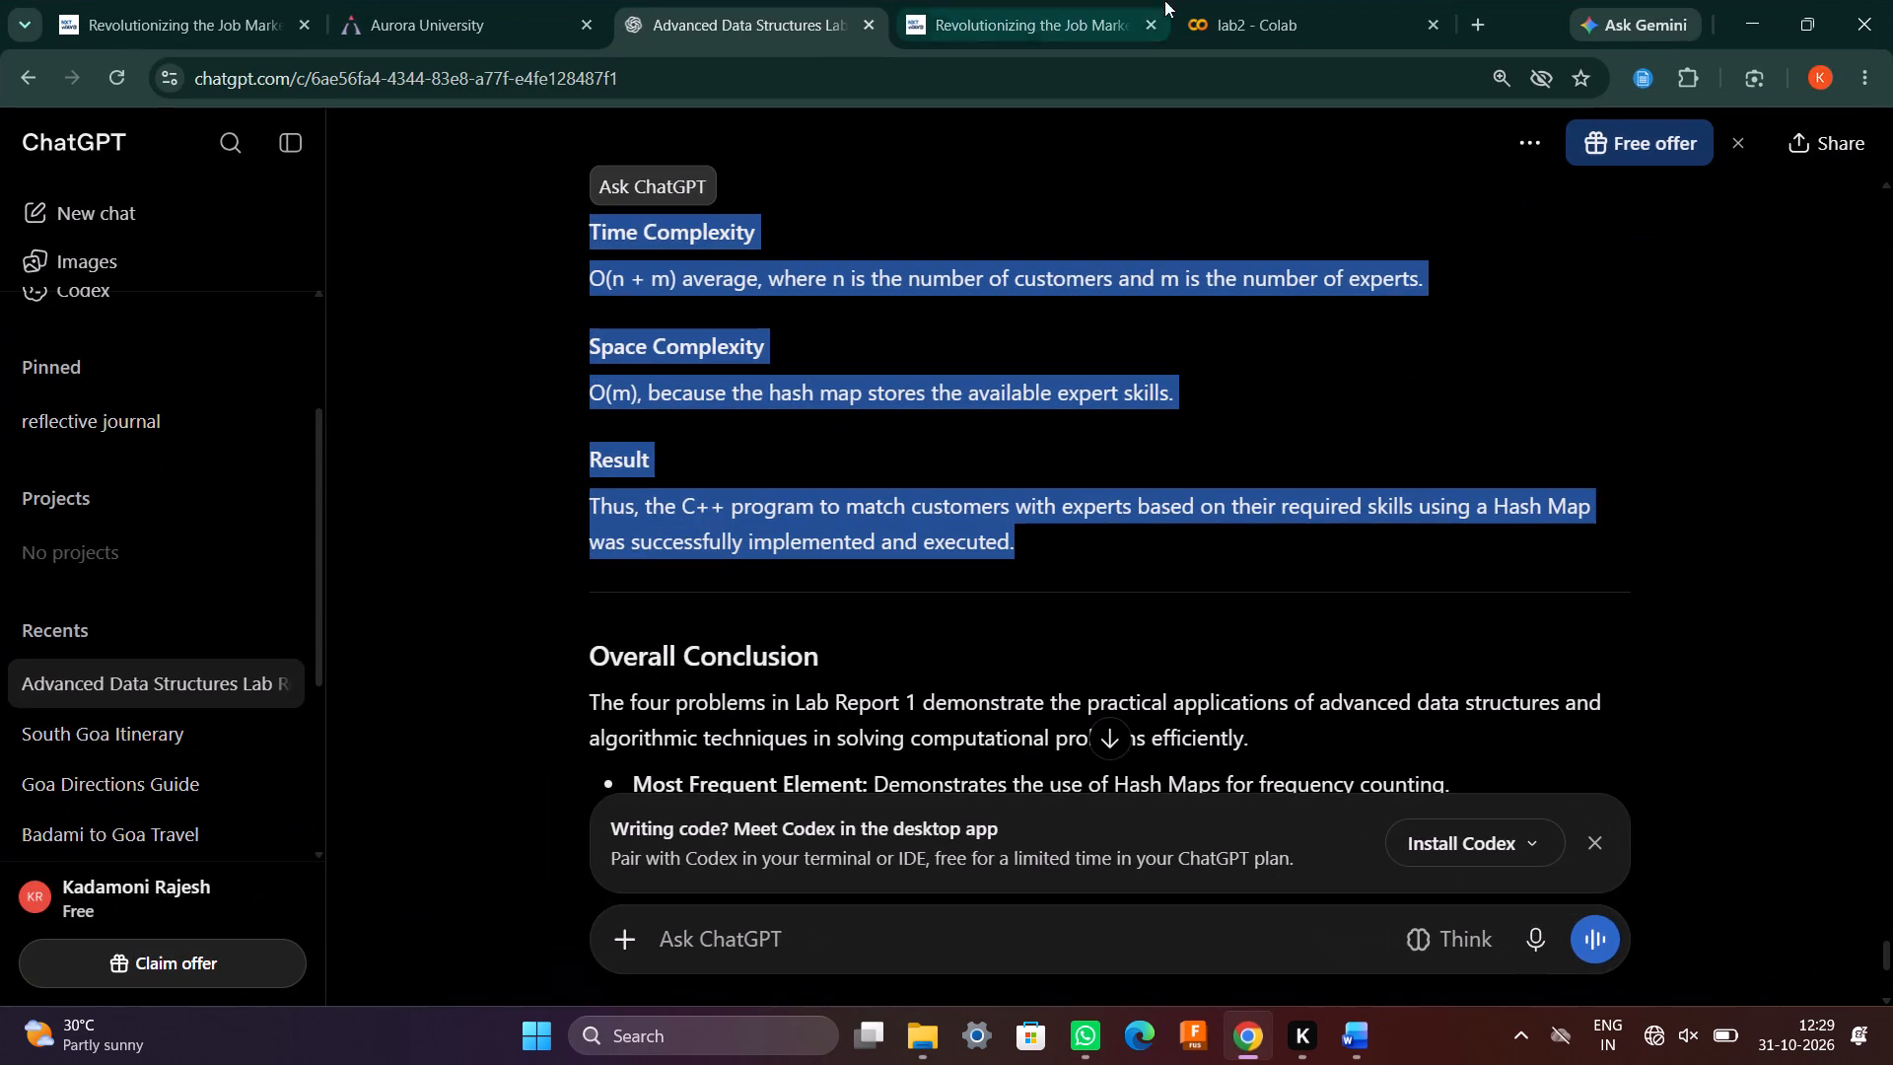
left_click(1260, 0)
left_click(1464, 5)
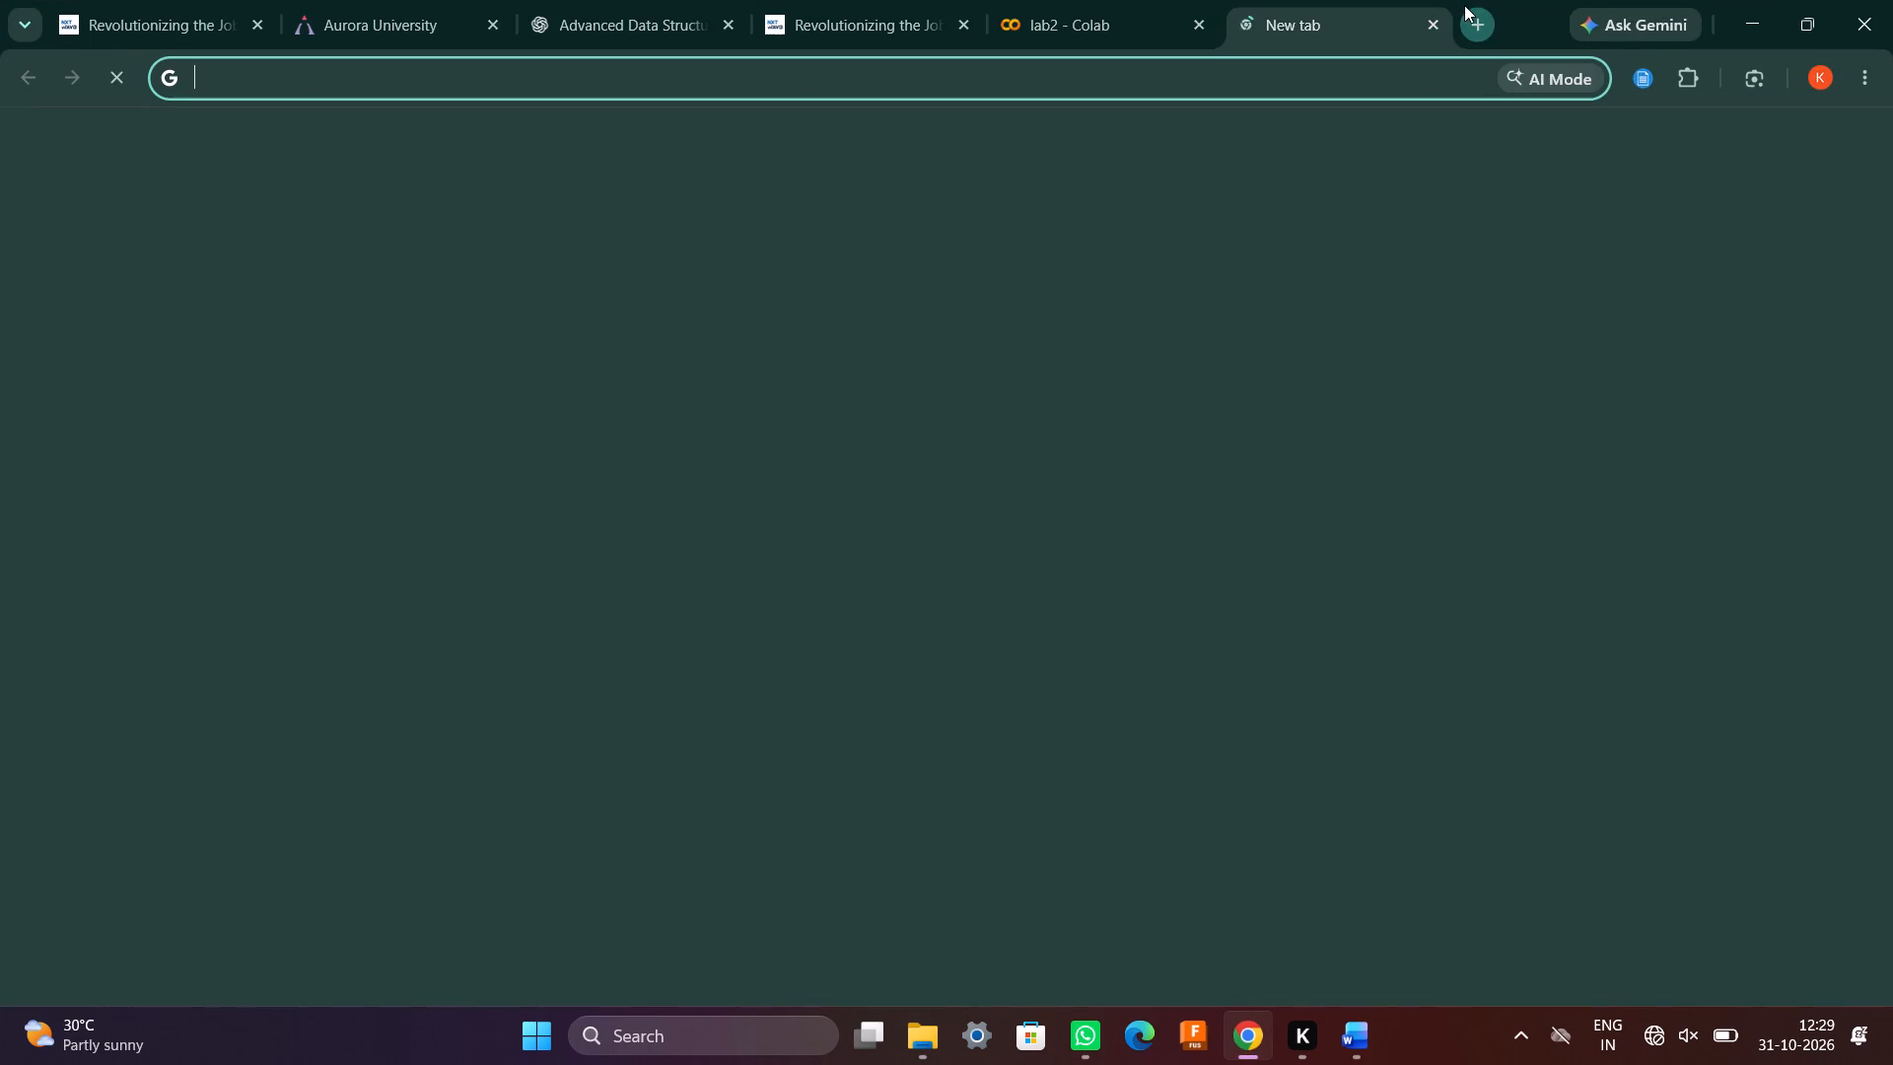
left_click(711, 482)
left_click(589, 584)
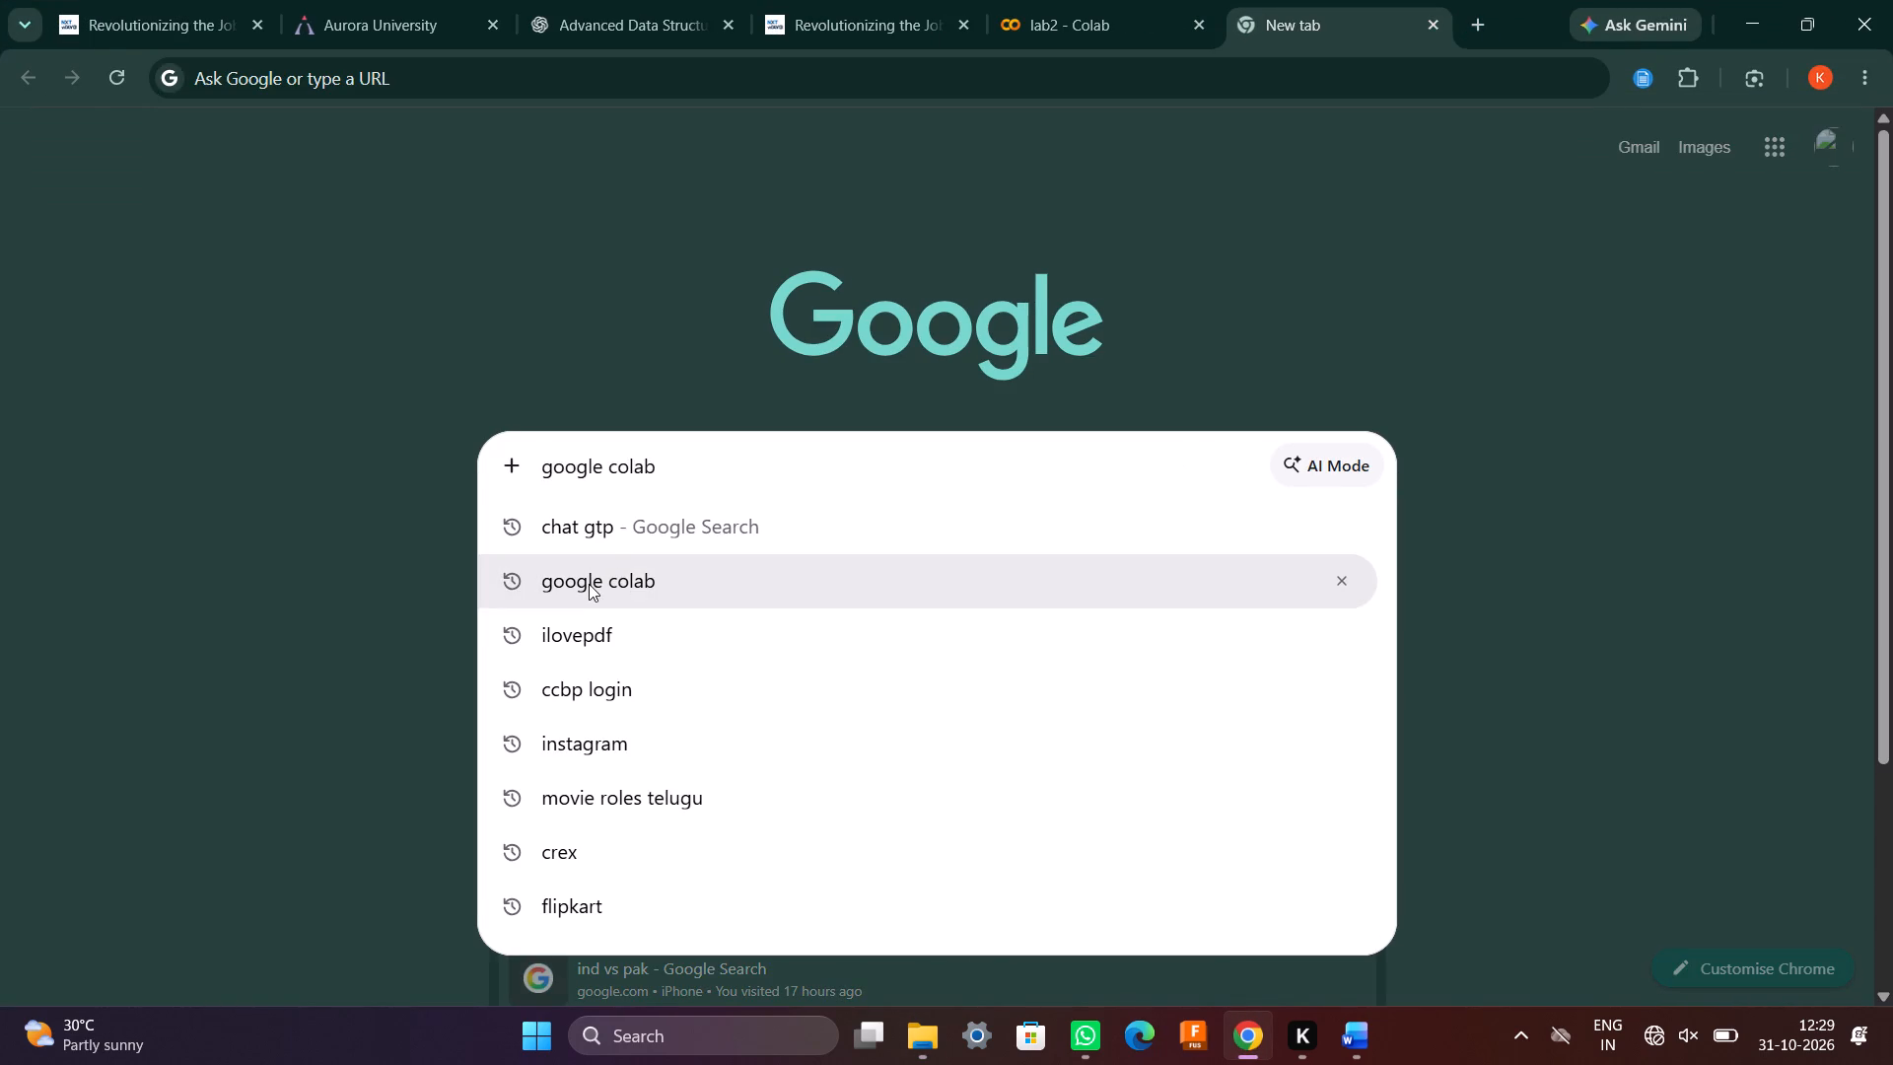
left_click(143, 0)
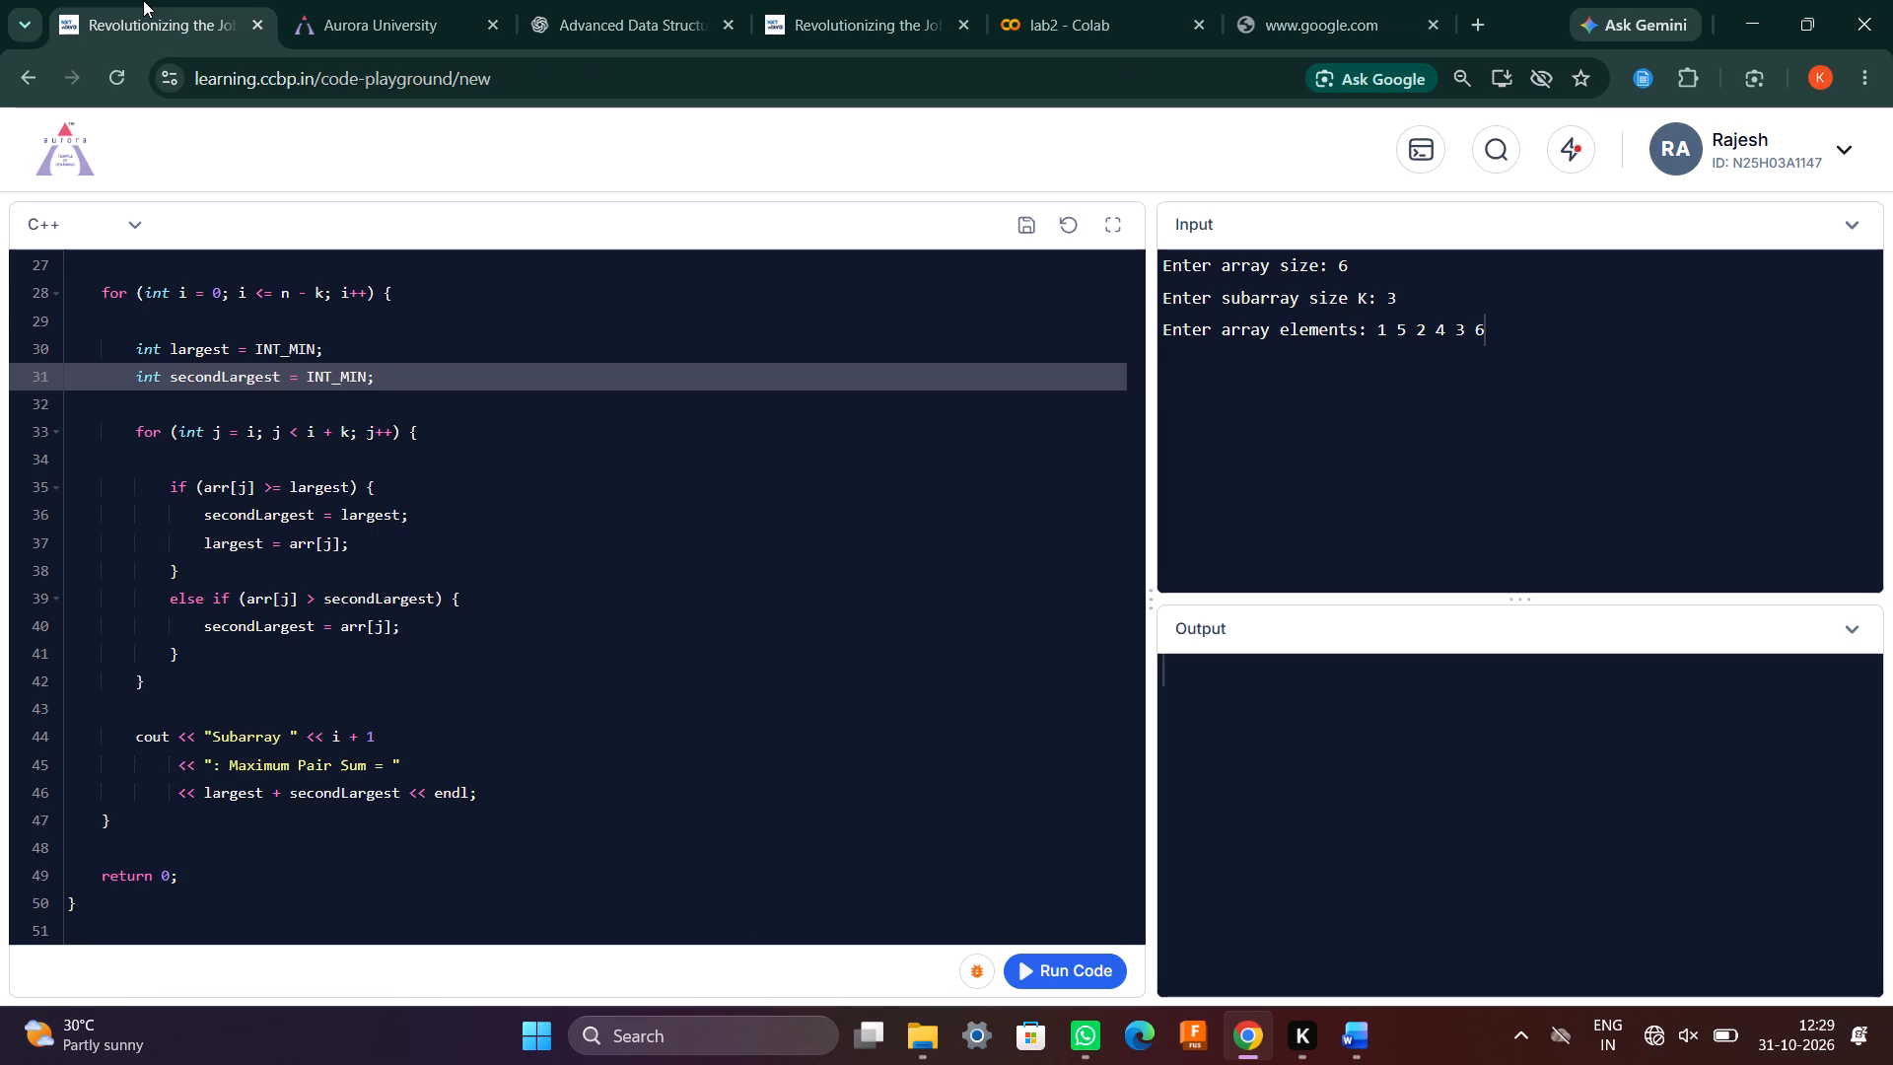
Open a new code playground from the Artificial Intelligence Lab 2 course page in Chrome and set its language to C++.
left_click(892, 0)
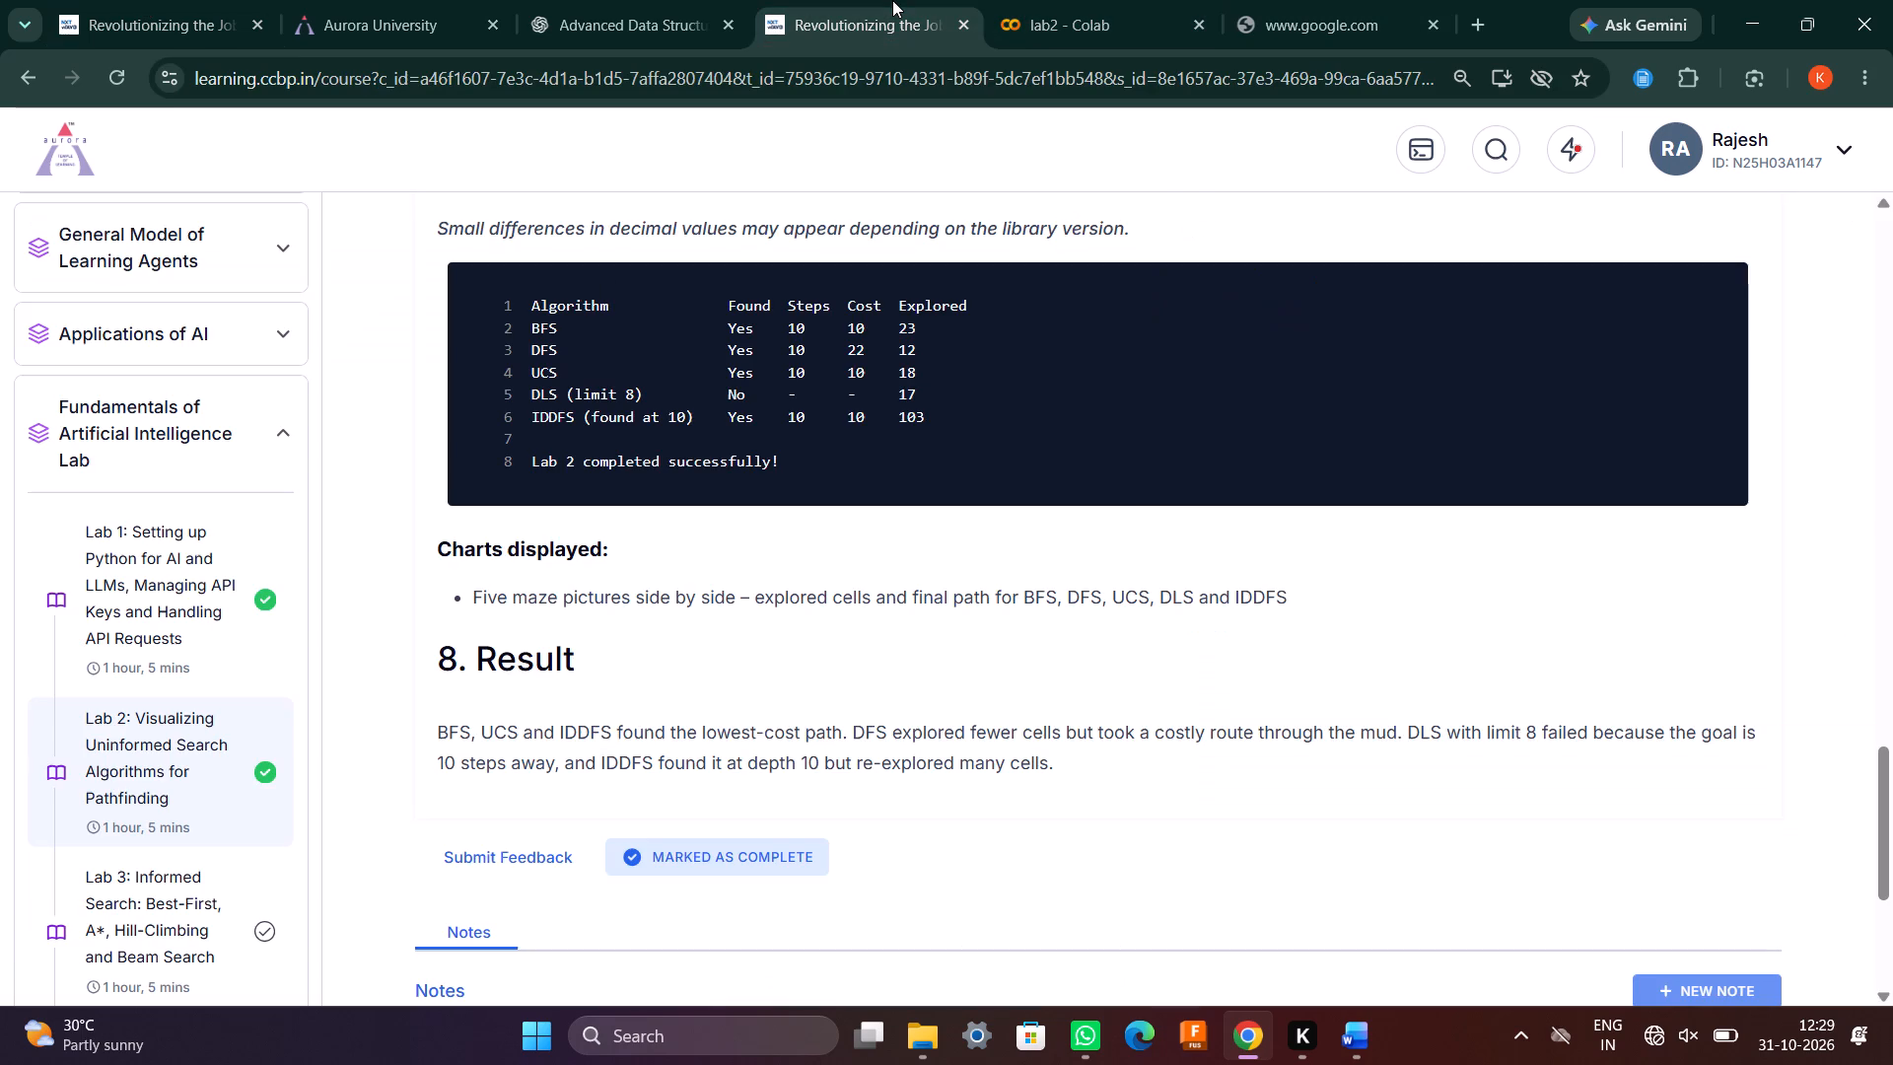
left_click(1418, 148)
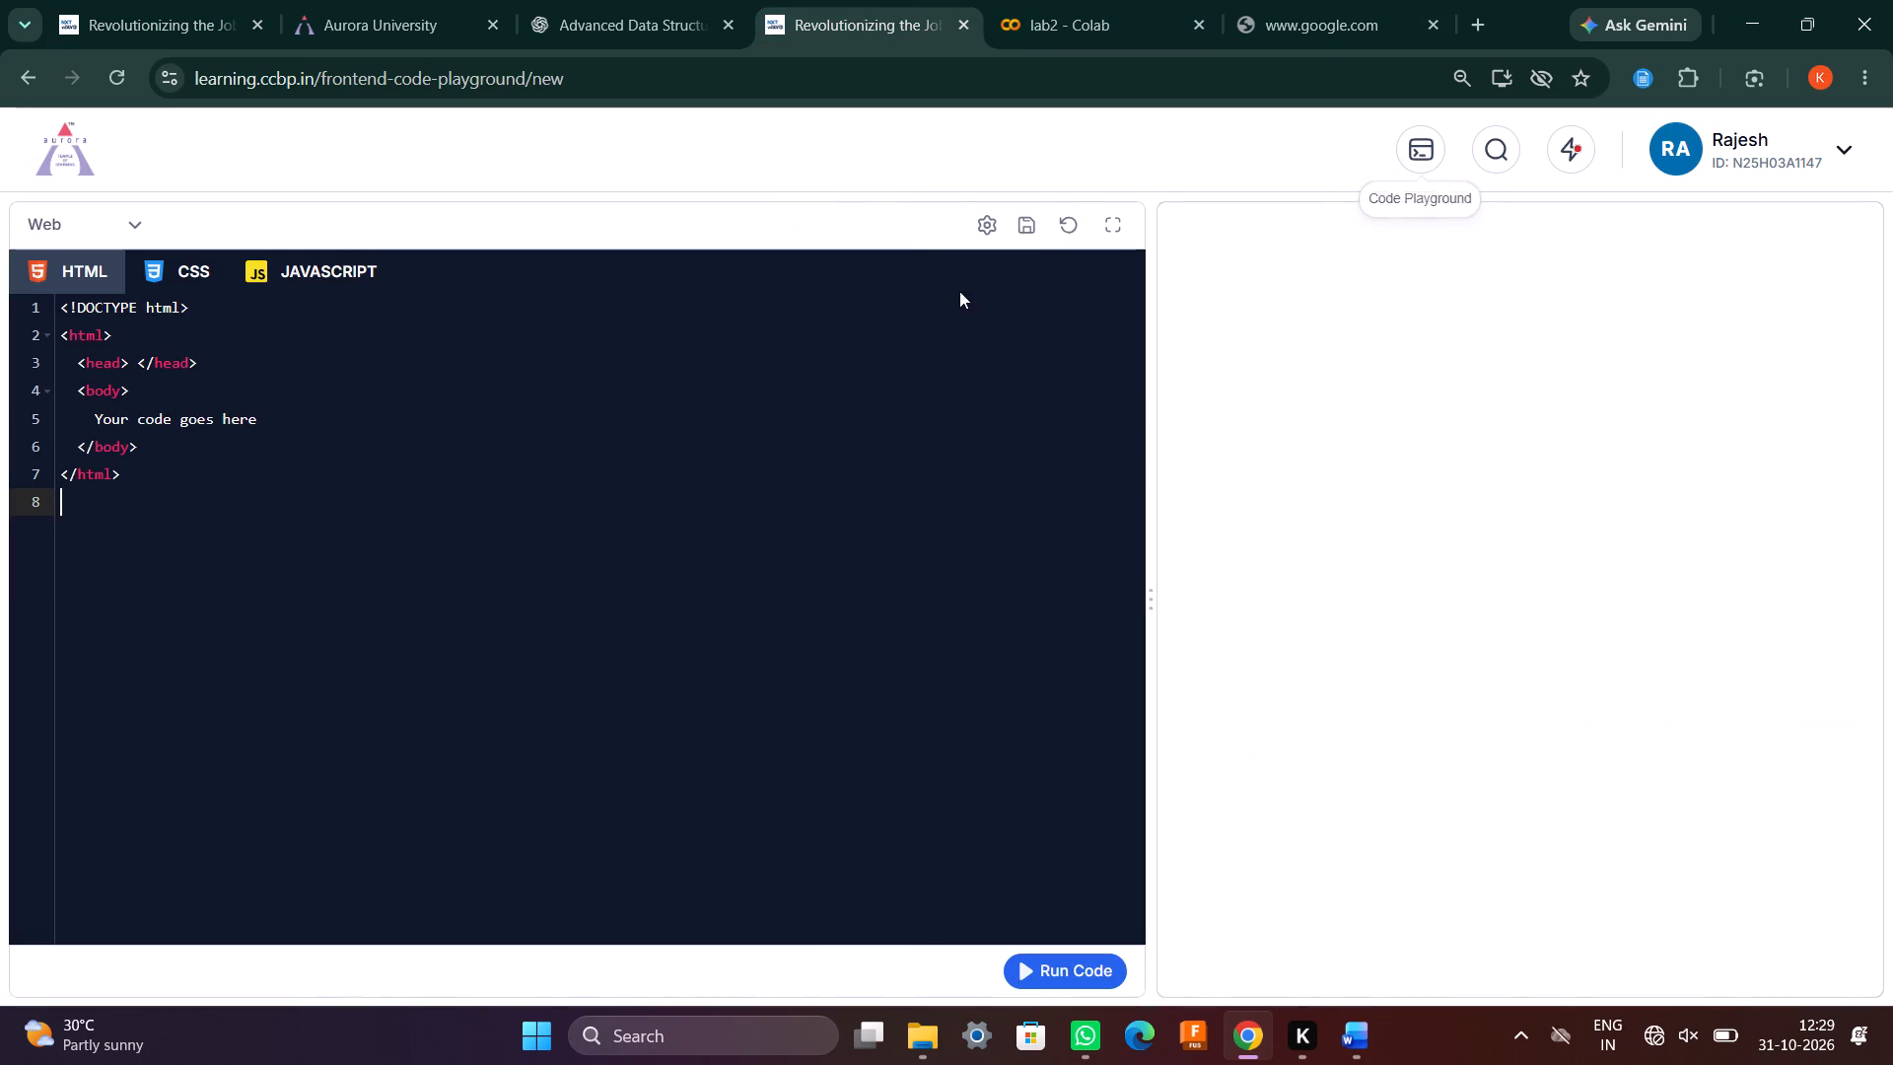
left_click(100, 230)
left_click(42, 529)
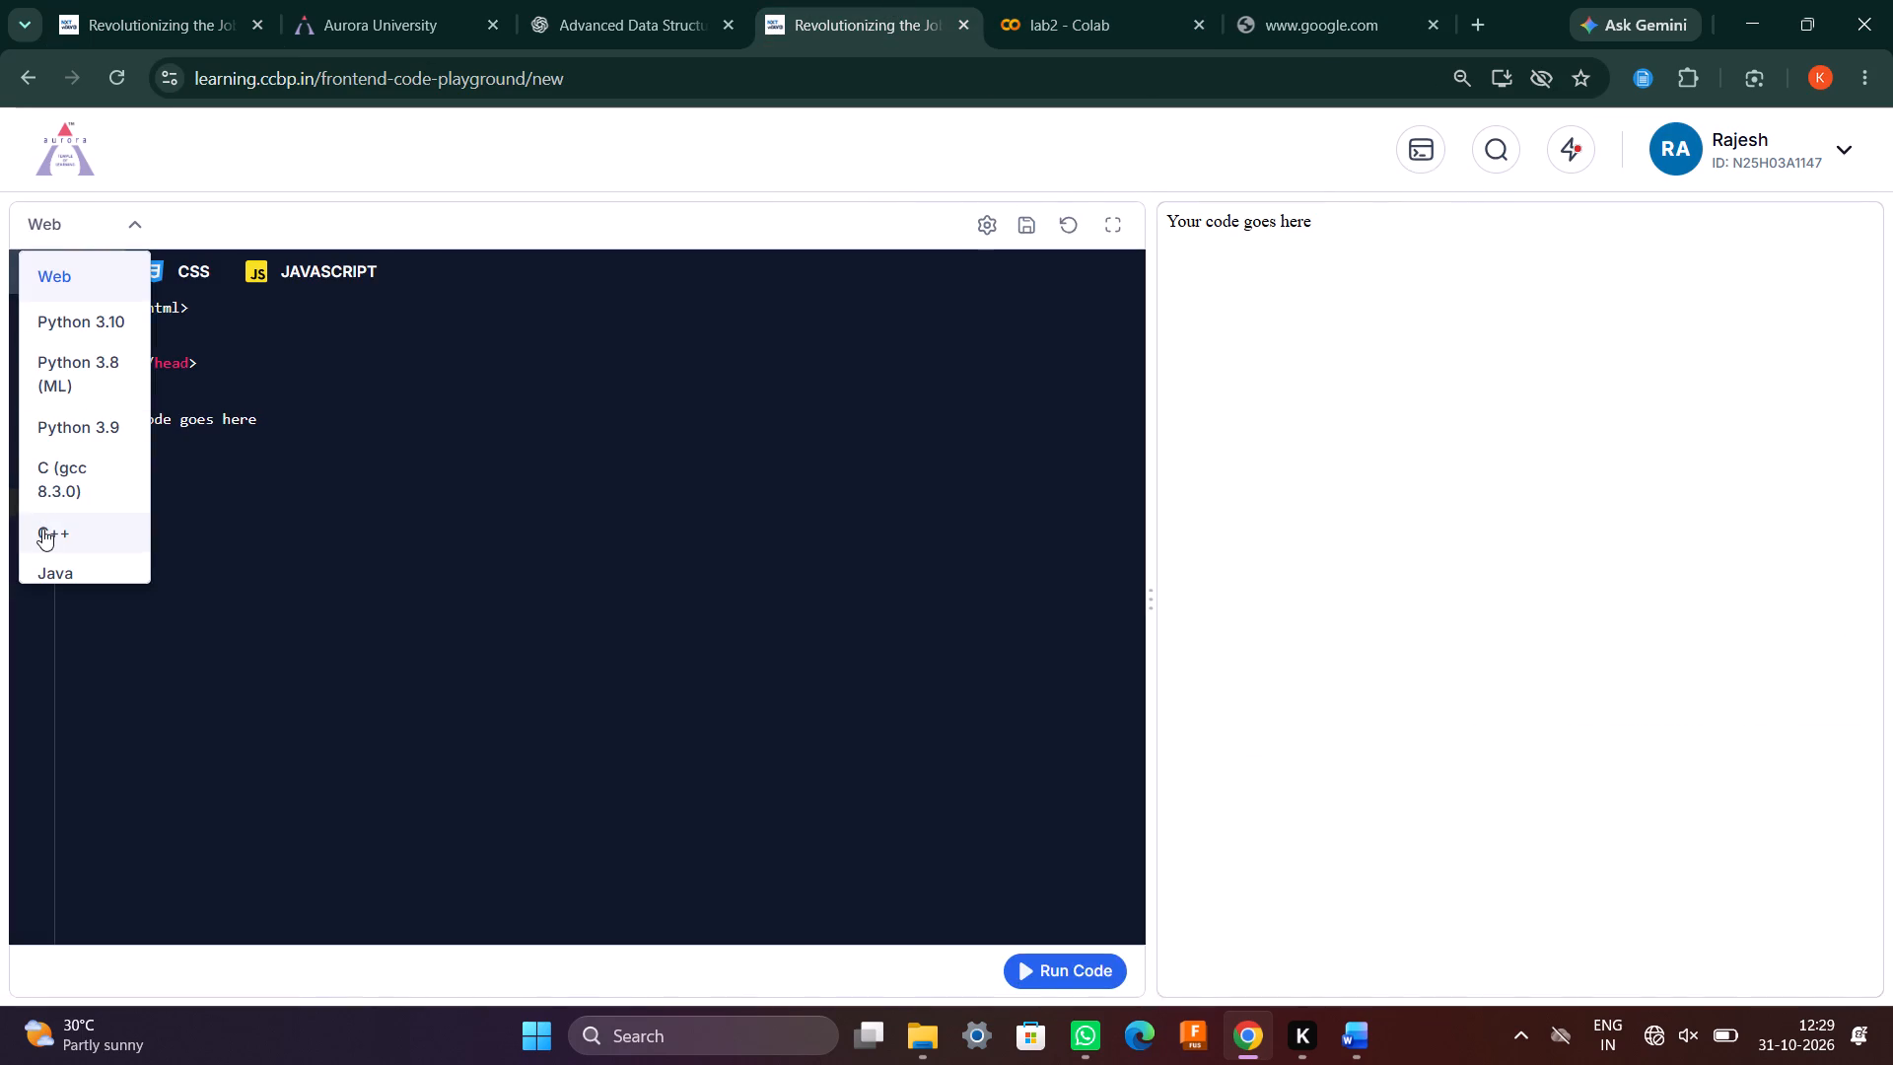
Copy the customer–expert matching C++ program from ChatGPT and paste it over the playground's default code.
left_click(520, 0)
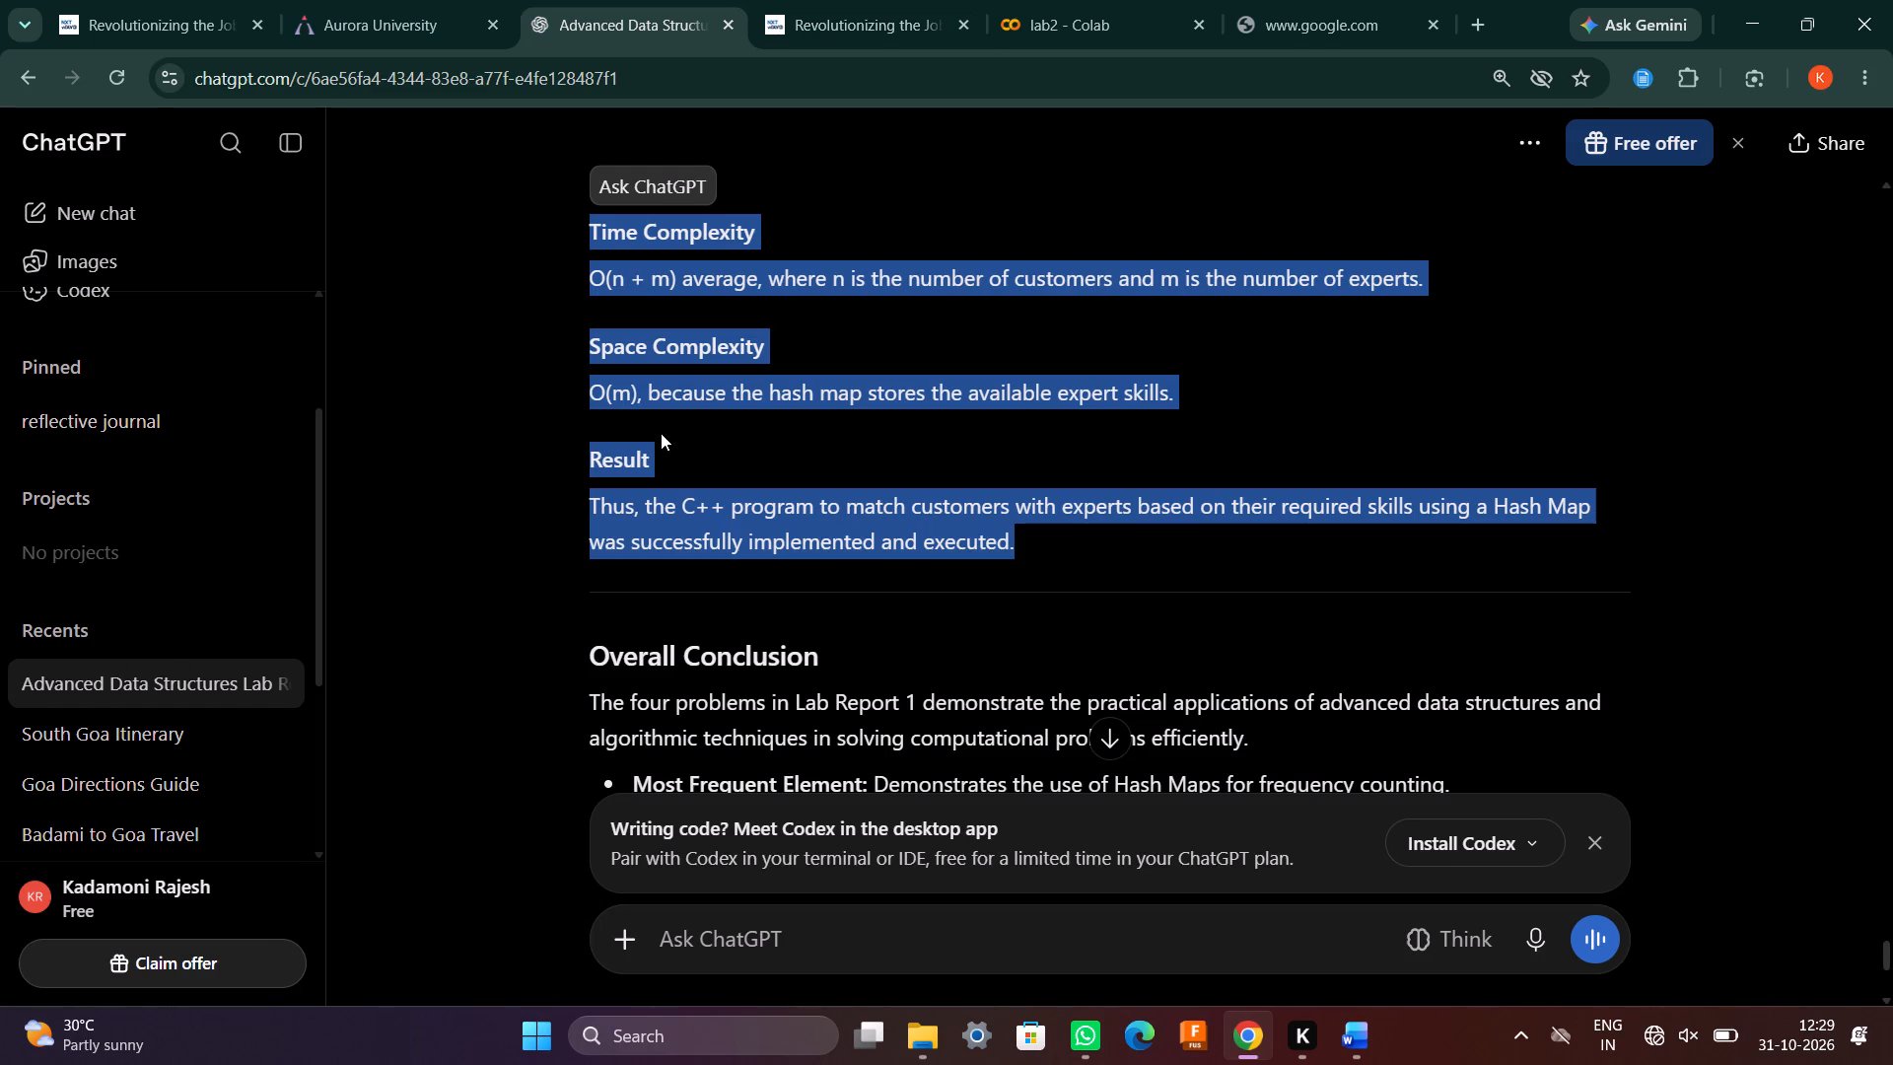
scroll(661, 433, "up", 8)
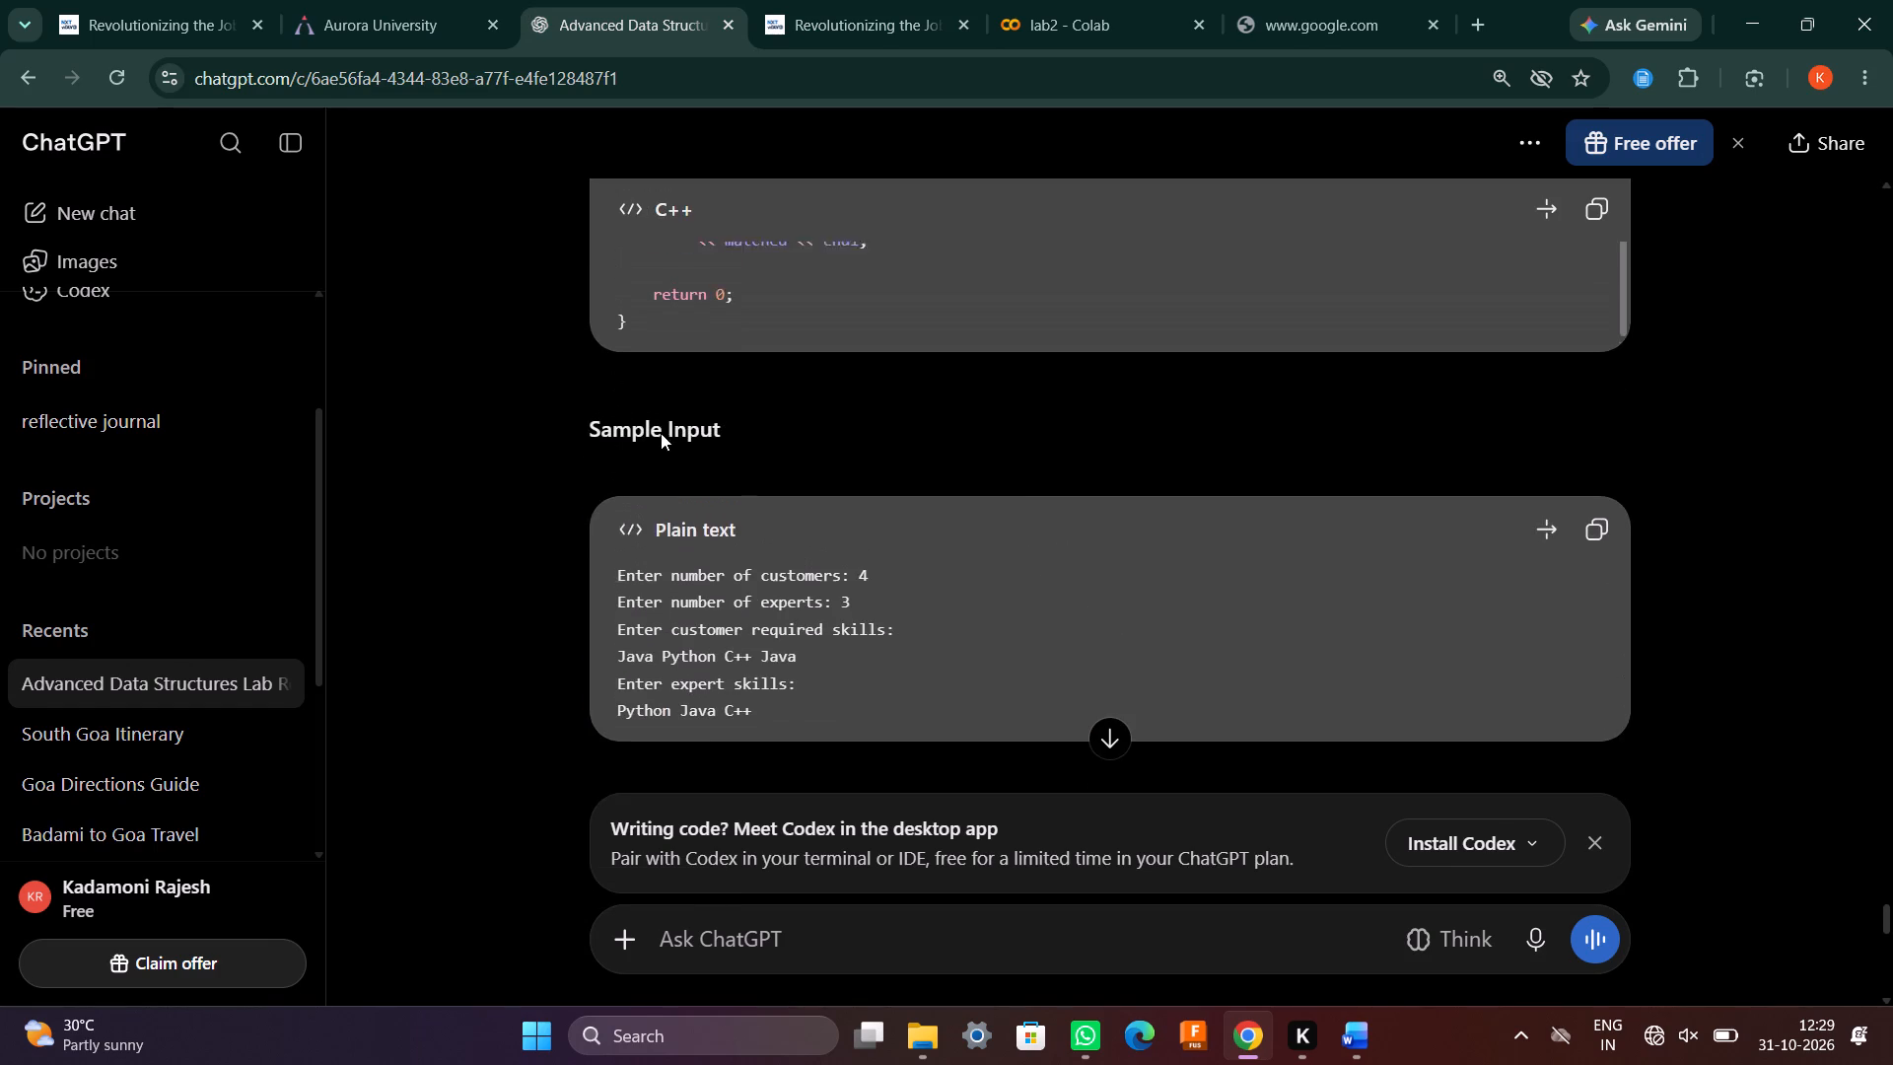
scroll(661, 433, "up", 3)
left_click(1581, 198)
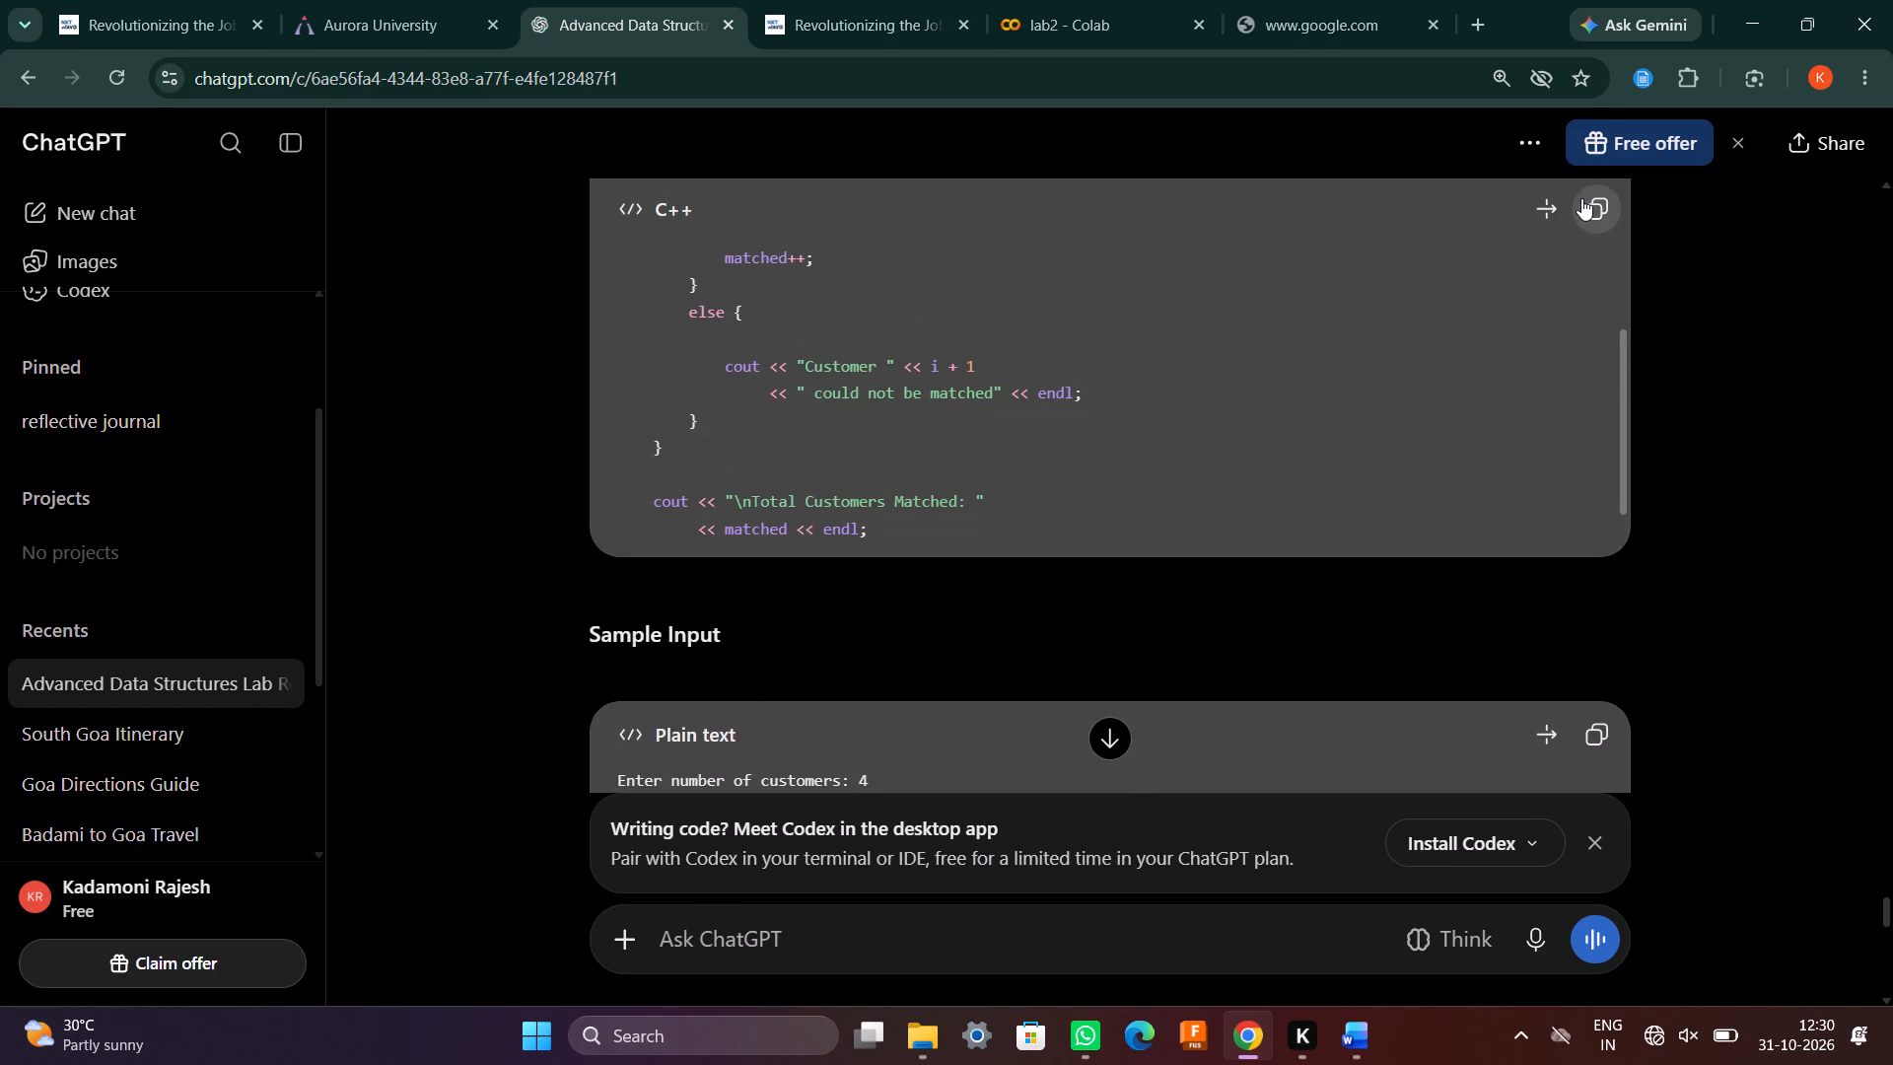
left_click(781, 0)
left_click(503, 452)
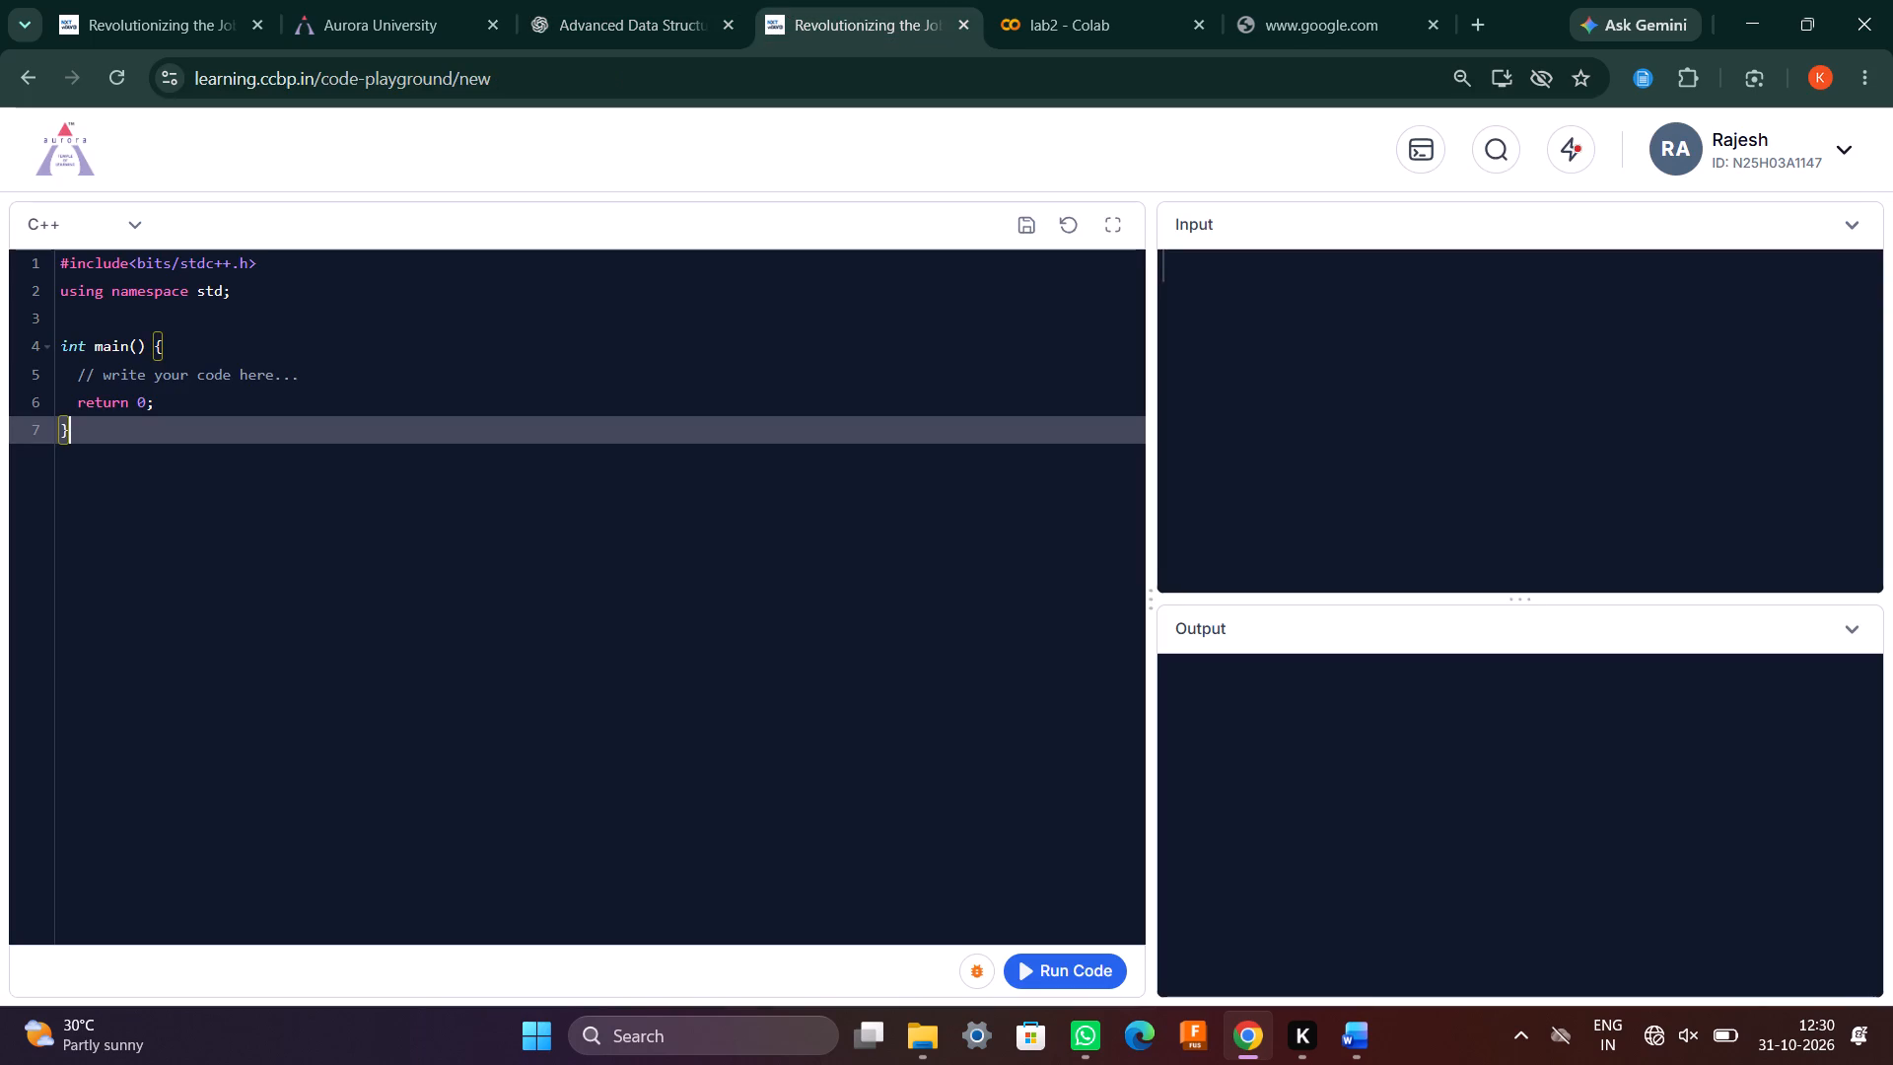
key("ctrl+a")
key("ctrl+v")
scroll(503, 452, "up", 18)
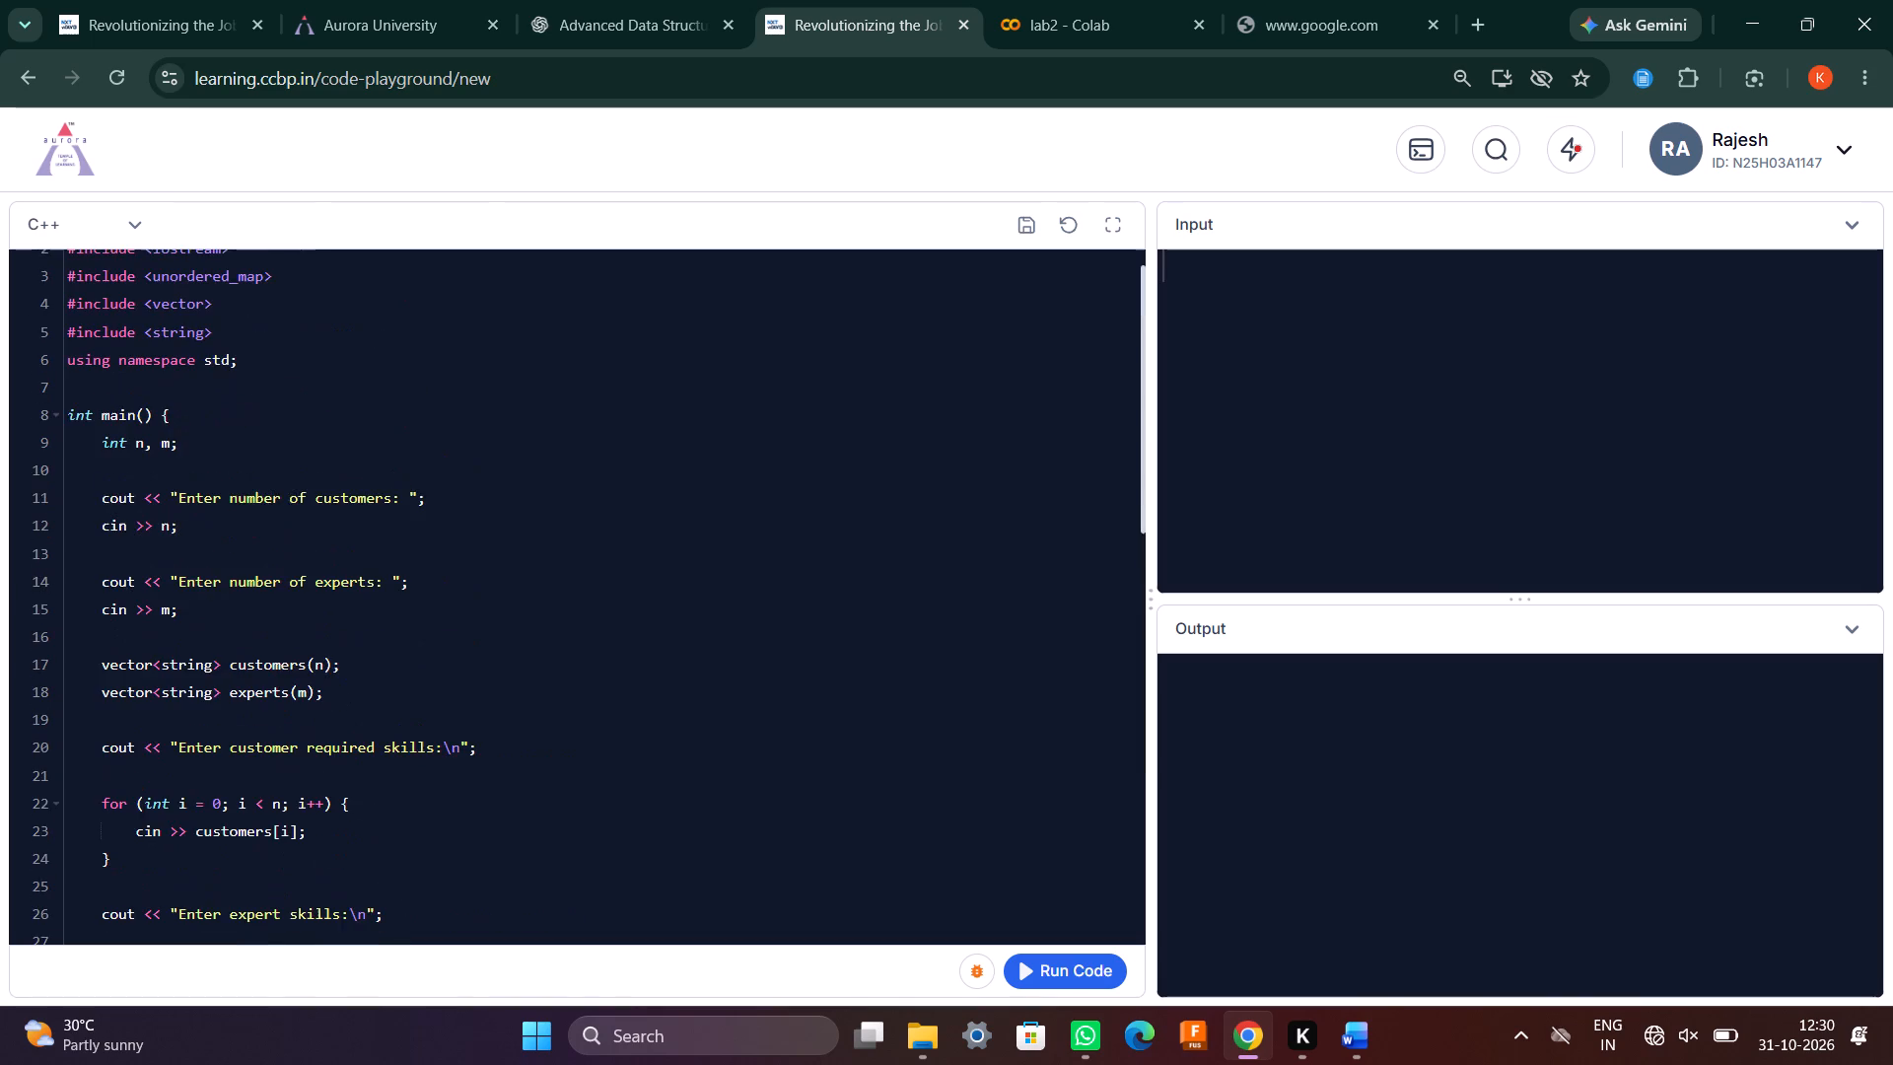
scroll(503, 452, "up", 3)
Copy the matching problem's Sample Input from ChatGPT and paste it into the playground's program input.
left_click(621, 0)
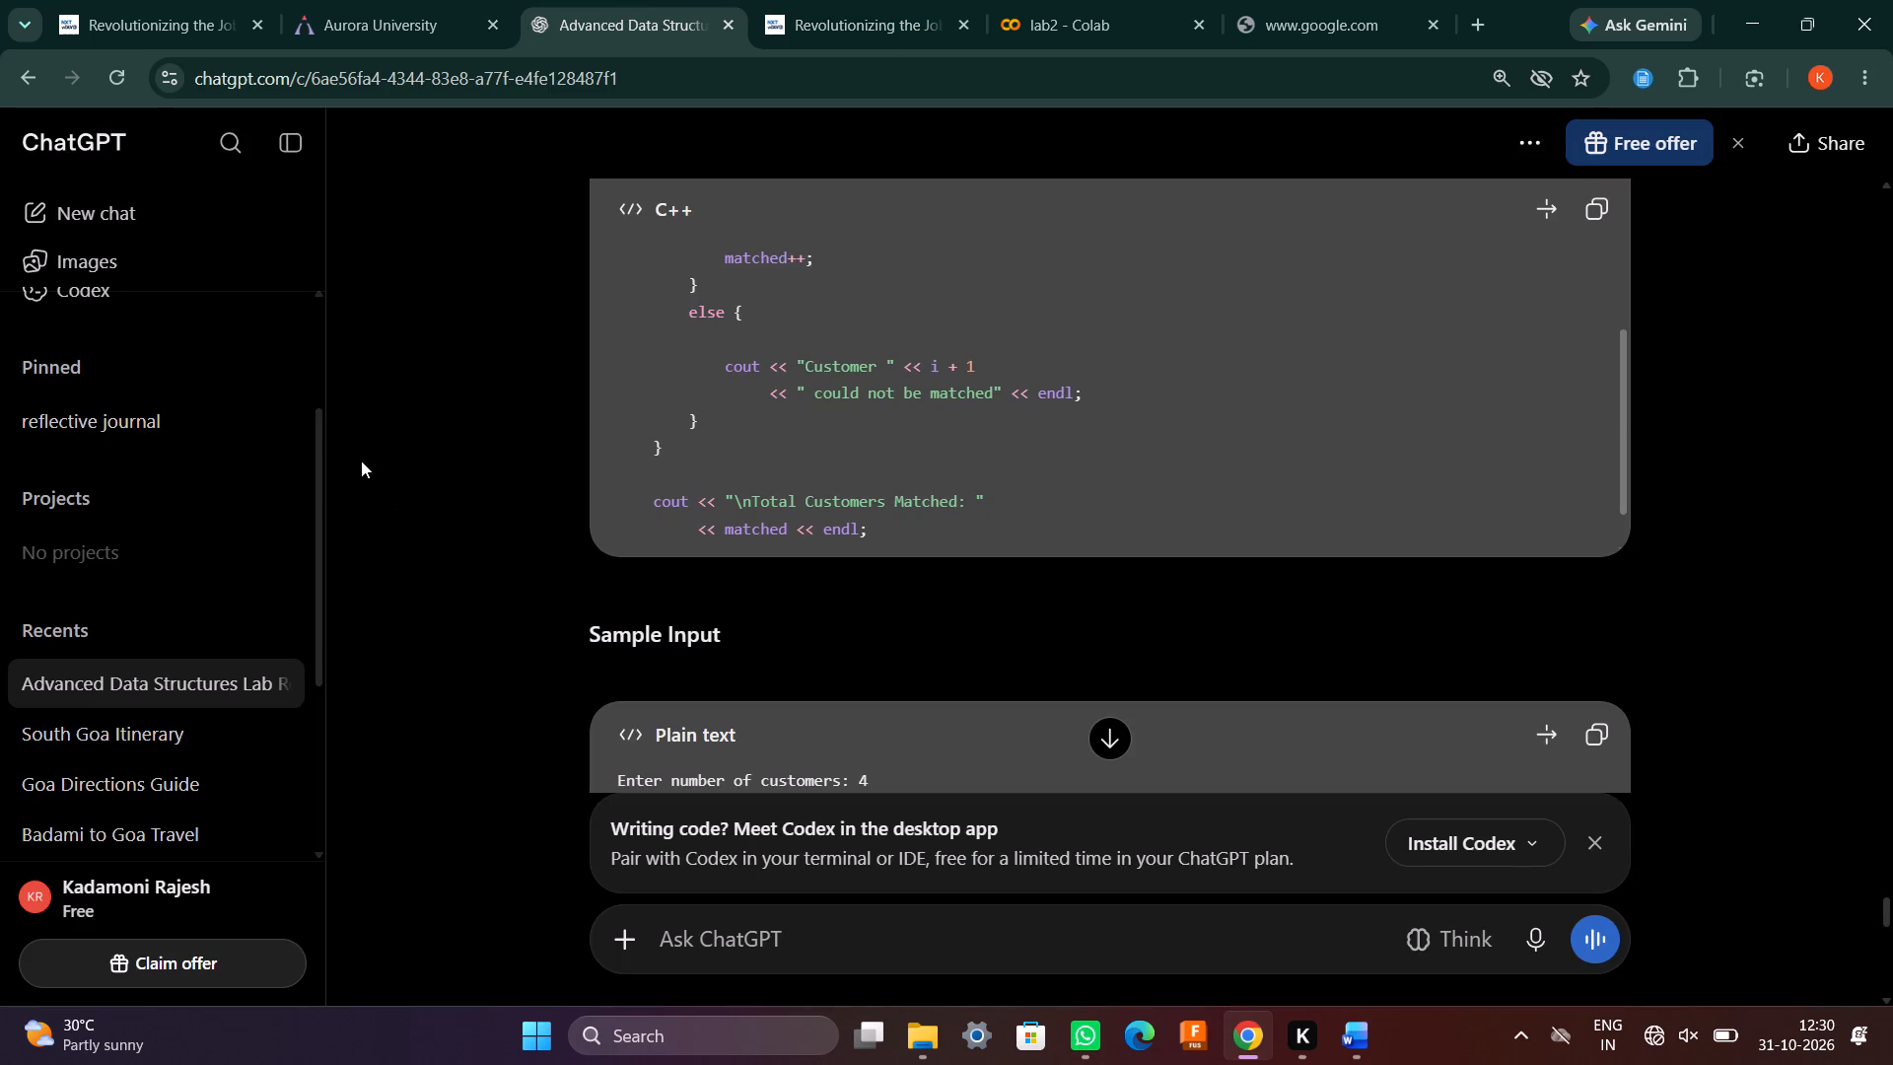
scroll(361, 461, "down", 2)
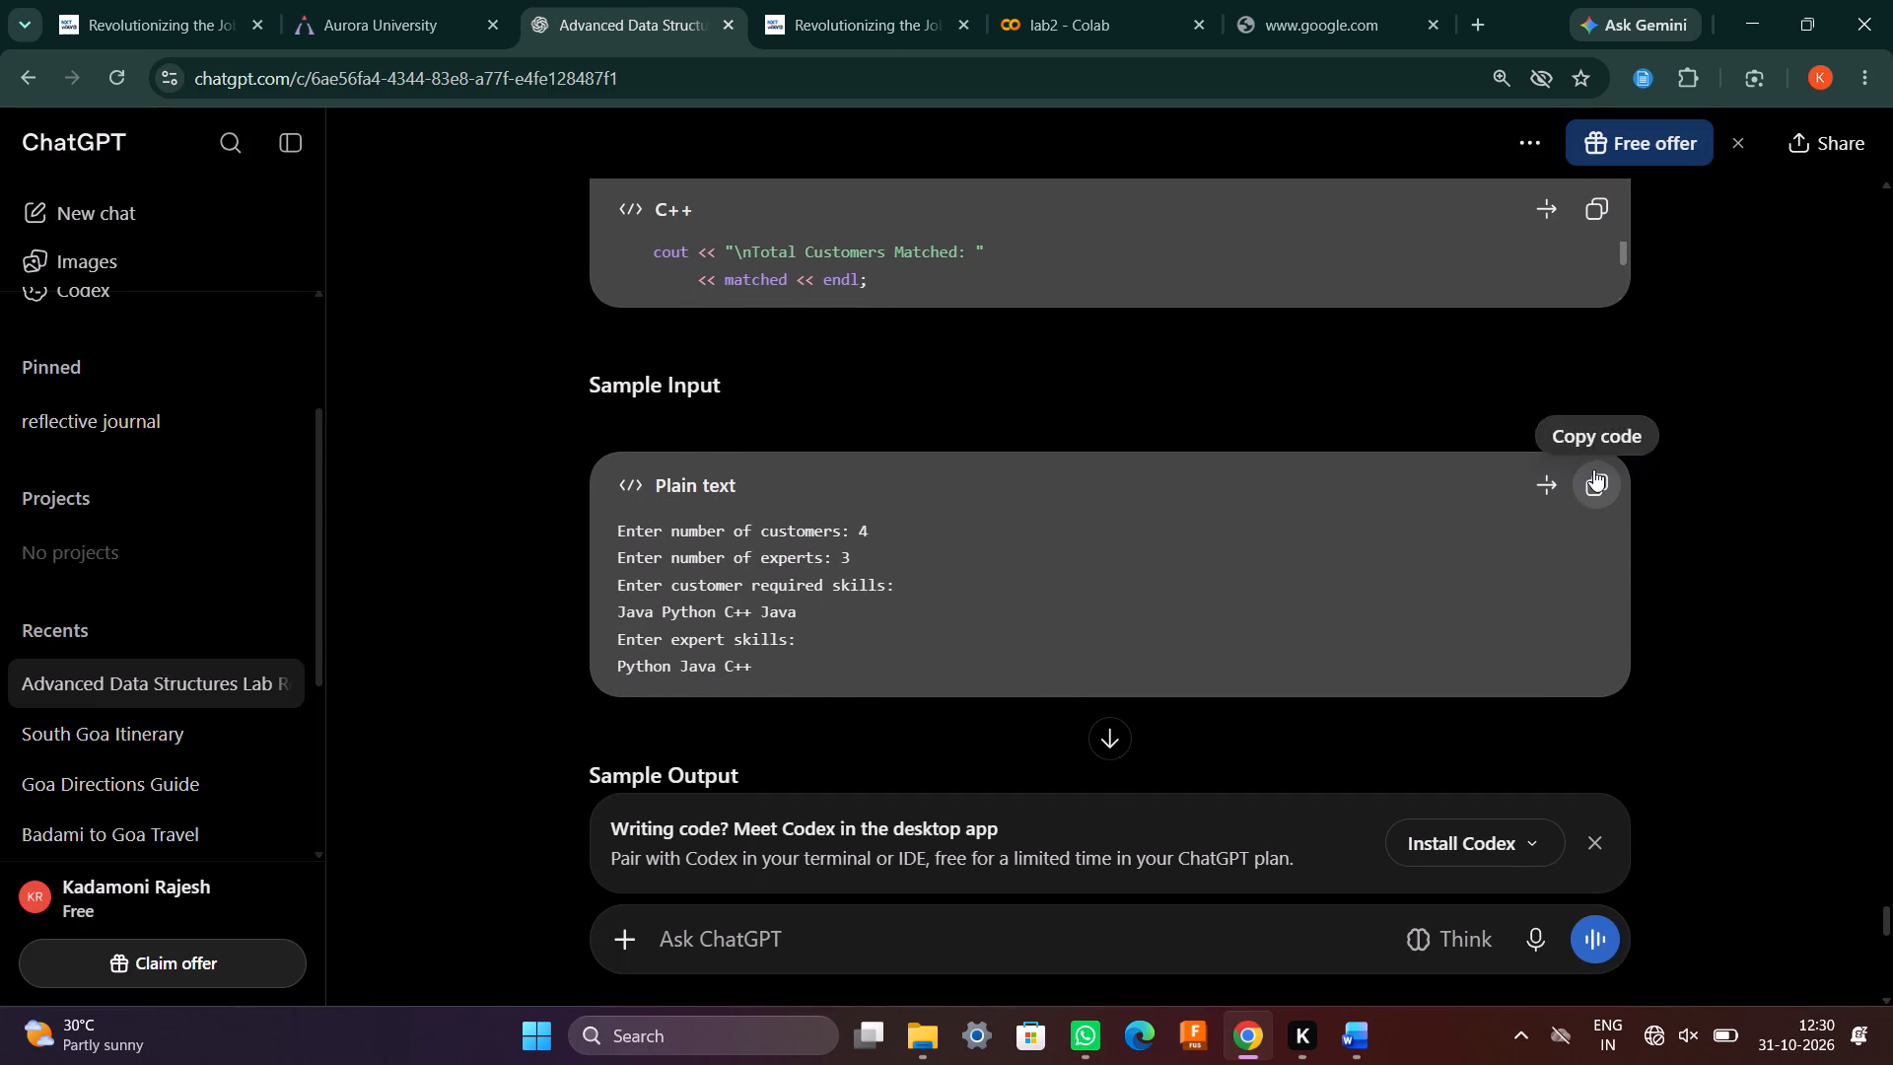
left_click(1593, 469)
left_click(903, 0)
left_click(1286, 320)
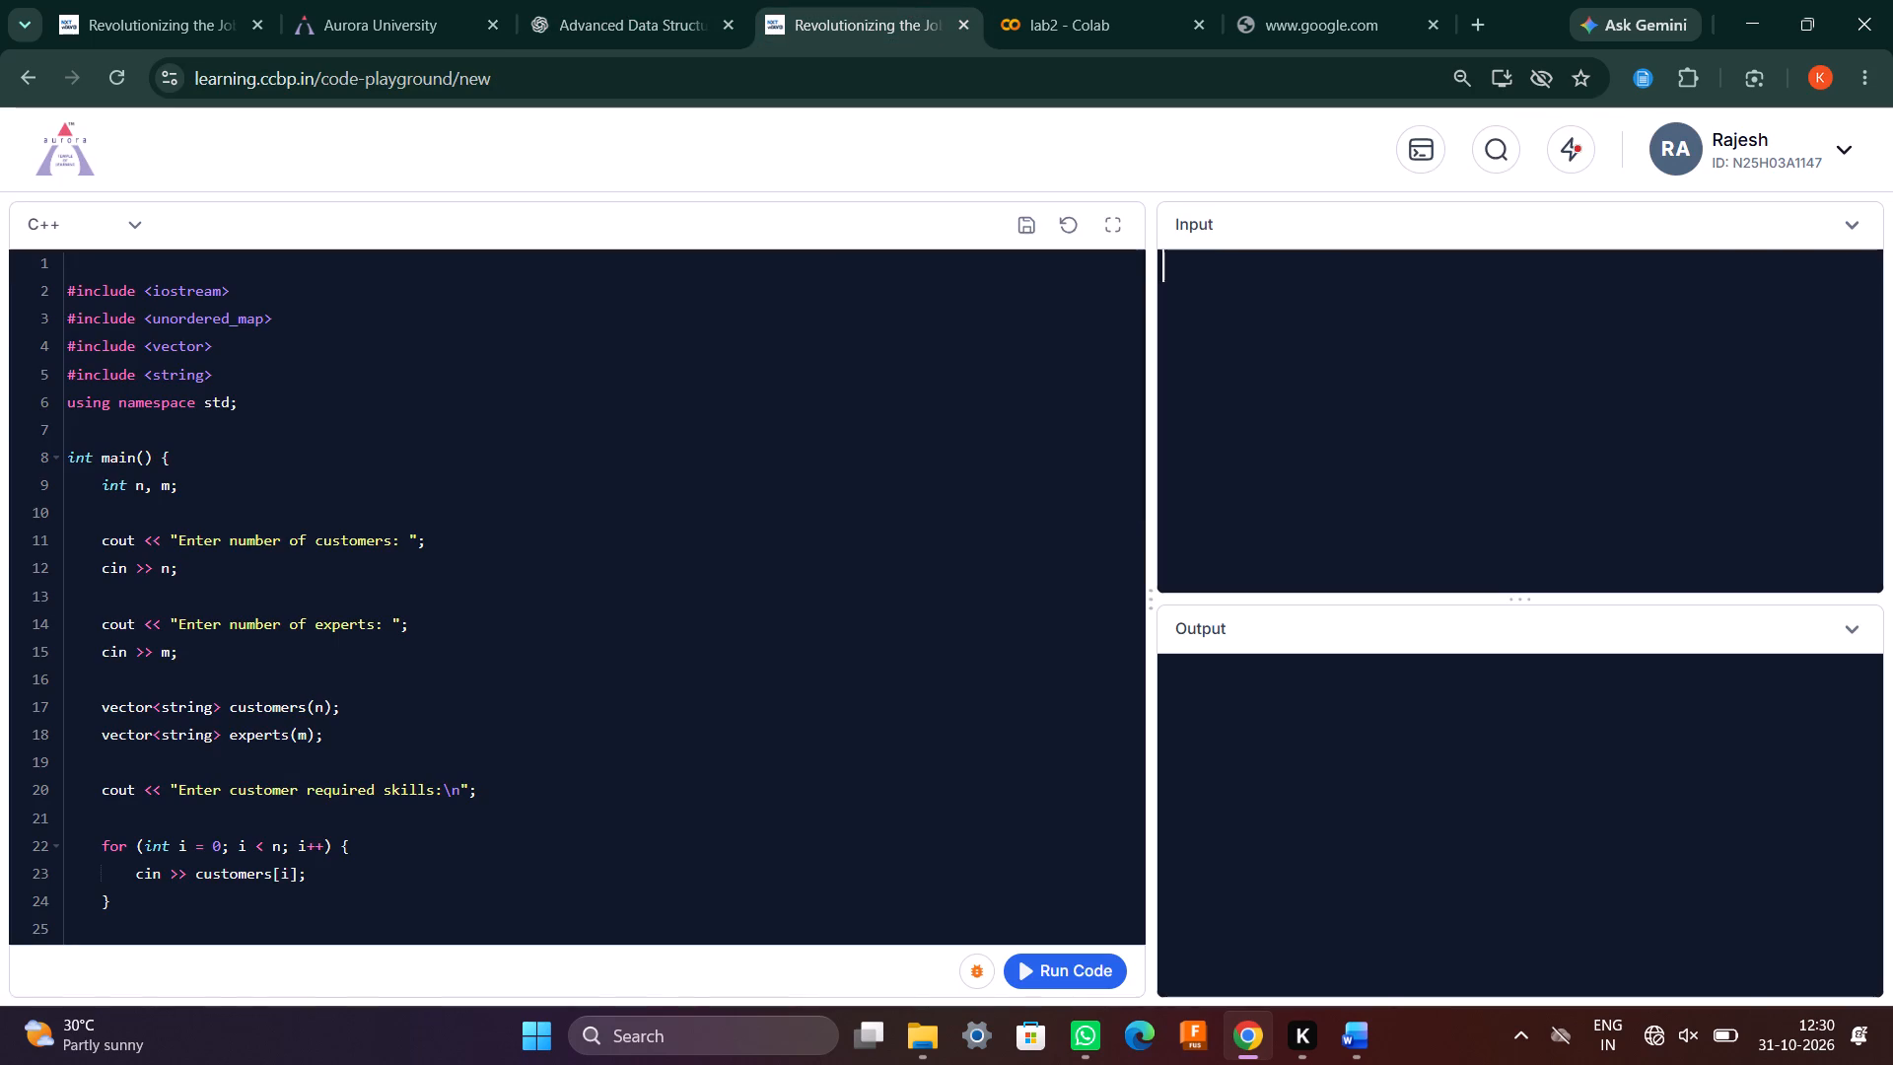
key("ctrl+v")
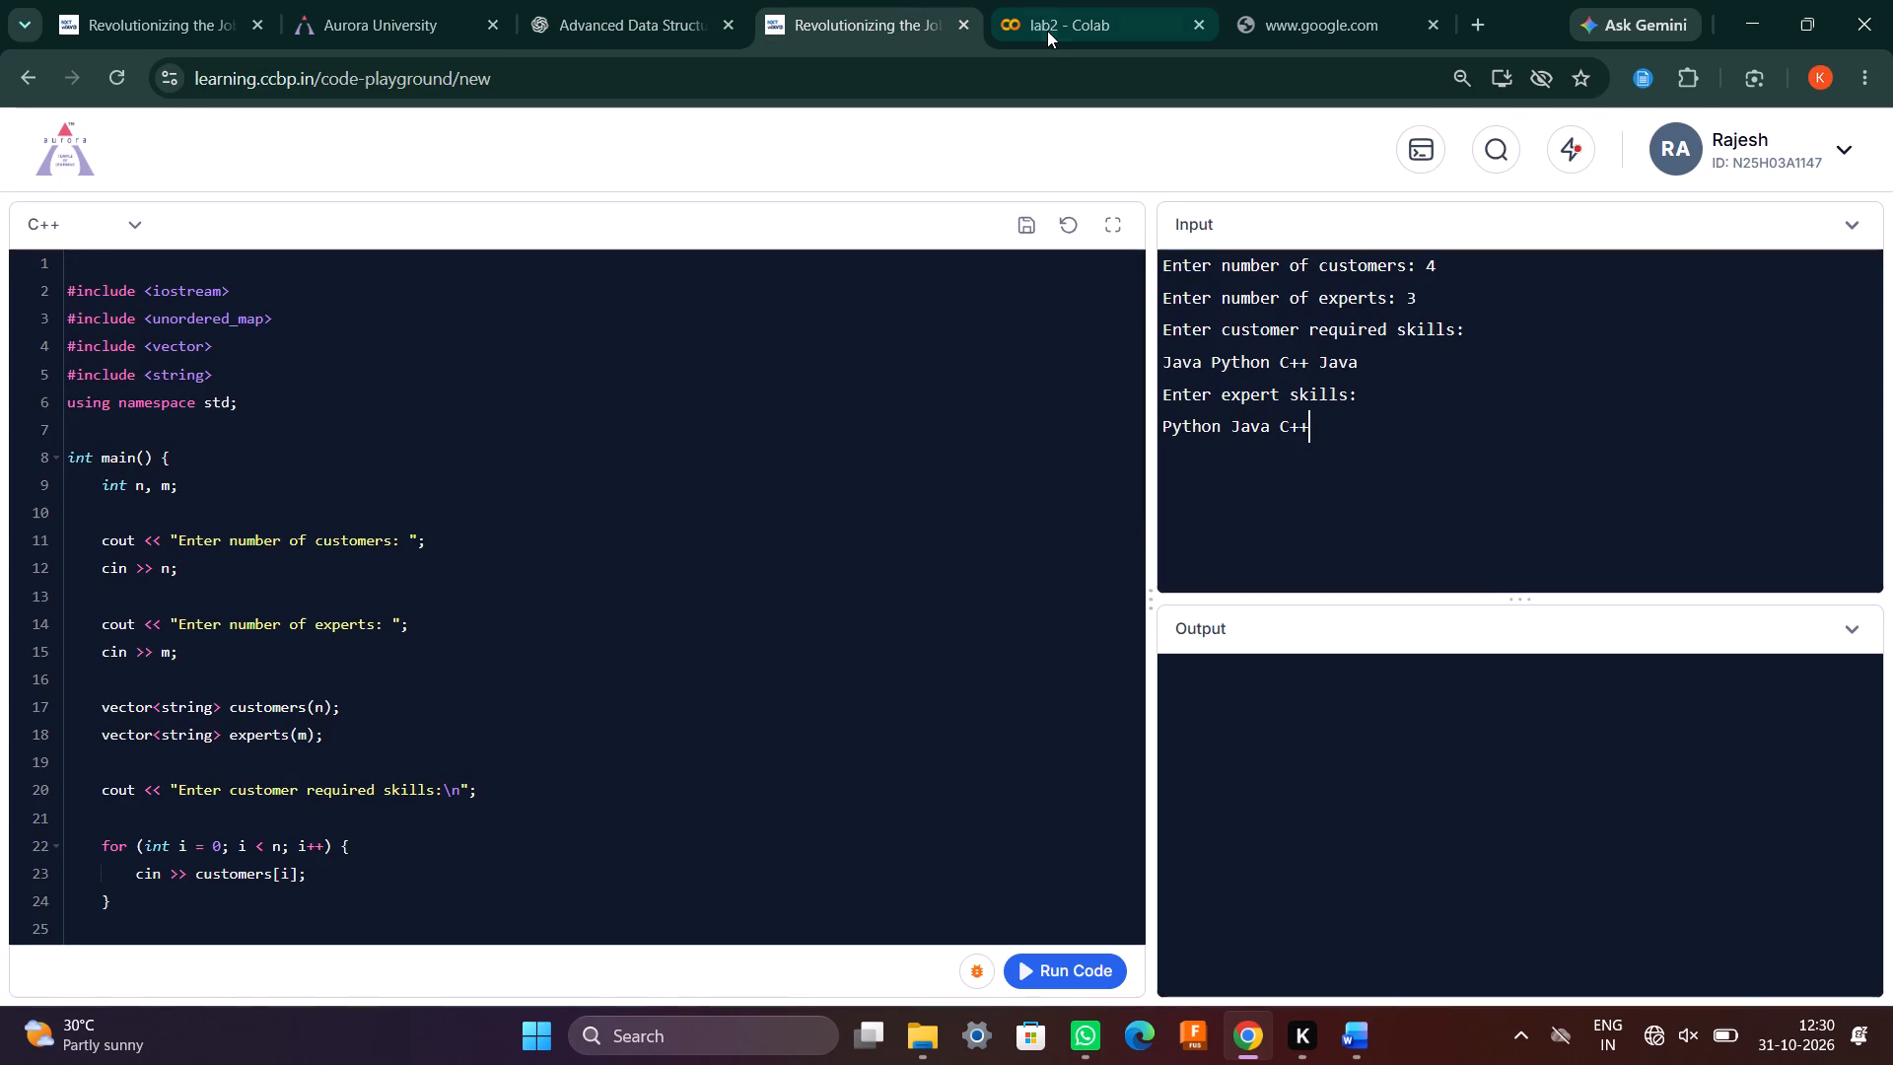